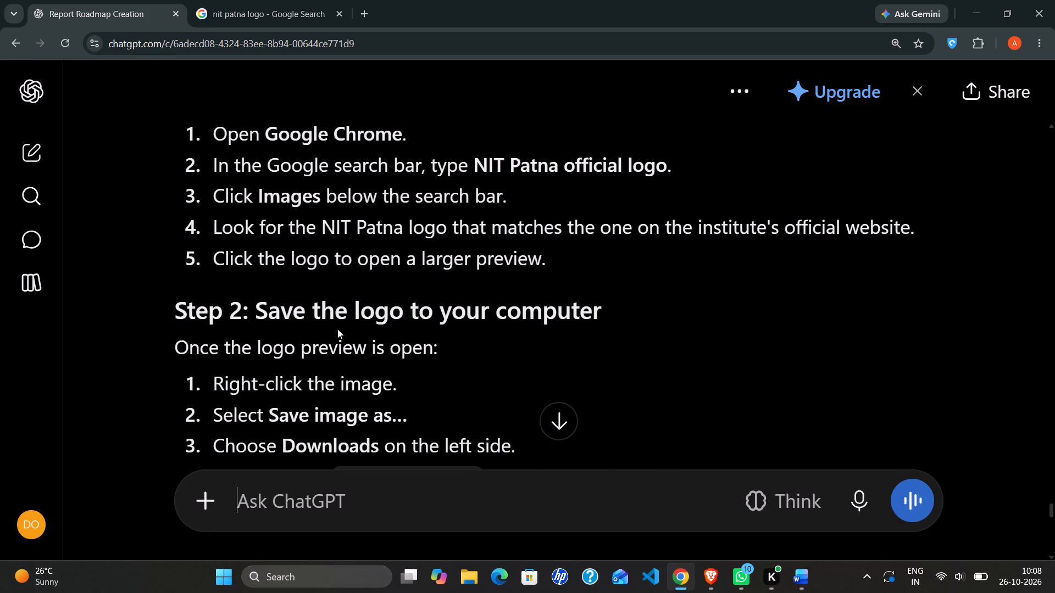
In the "nit patna logo" search results, open the preview of the first Facebook logo image.
click(234, 10)
scroll(362, 36, down, 1)
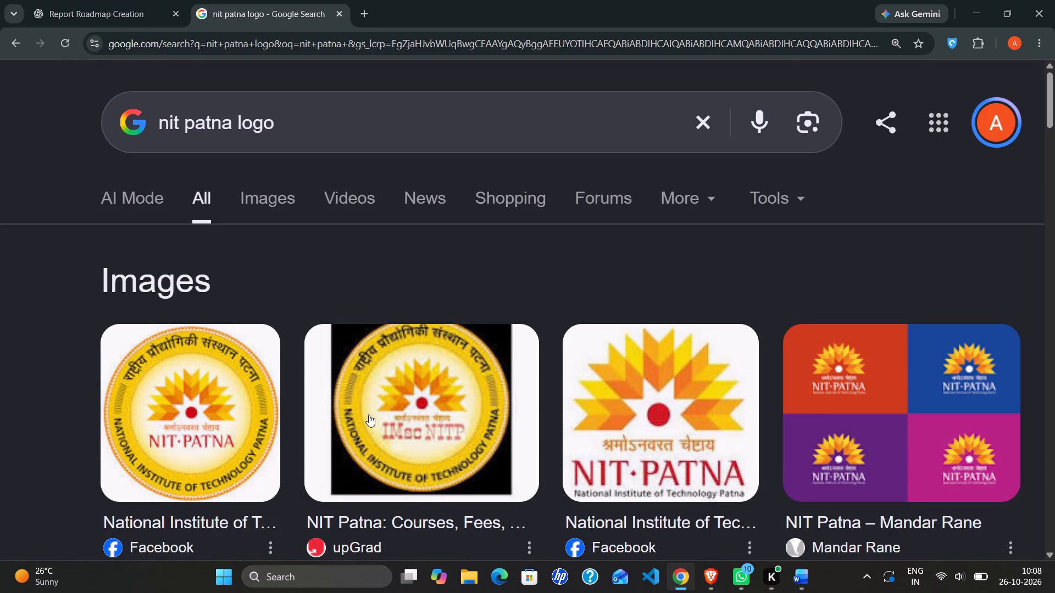
click(216, 372)
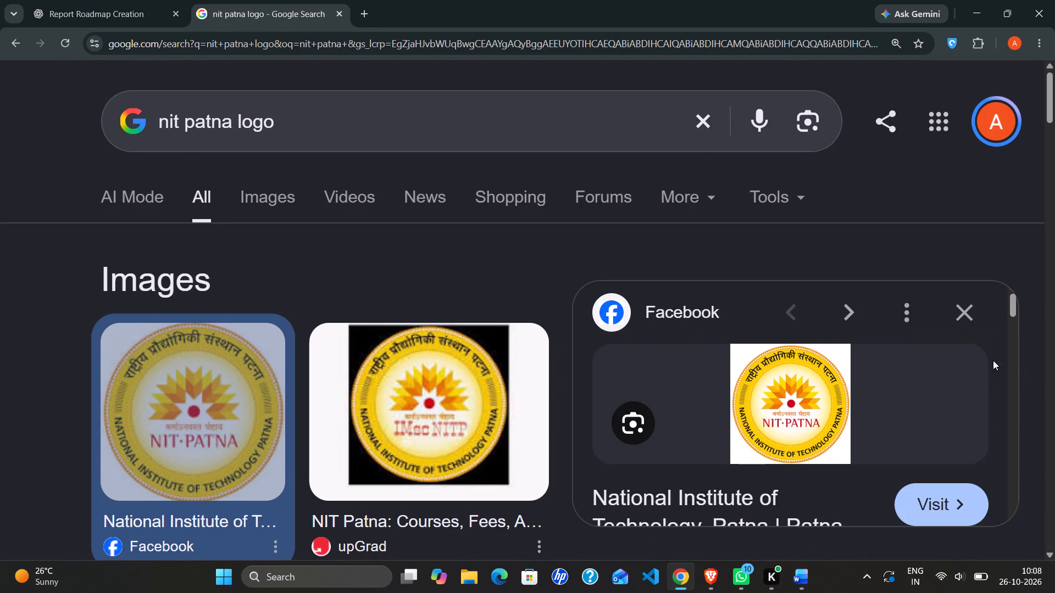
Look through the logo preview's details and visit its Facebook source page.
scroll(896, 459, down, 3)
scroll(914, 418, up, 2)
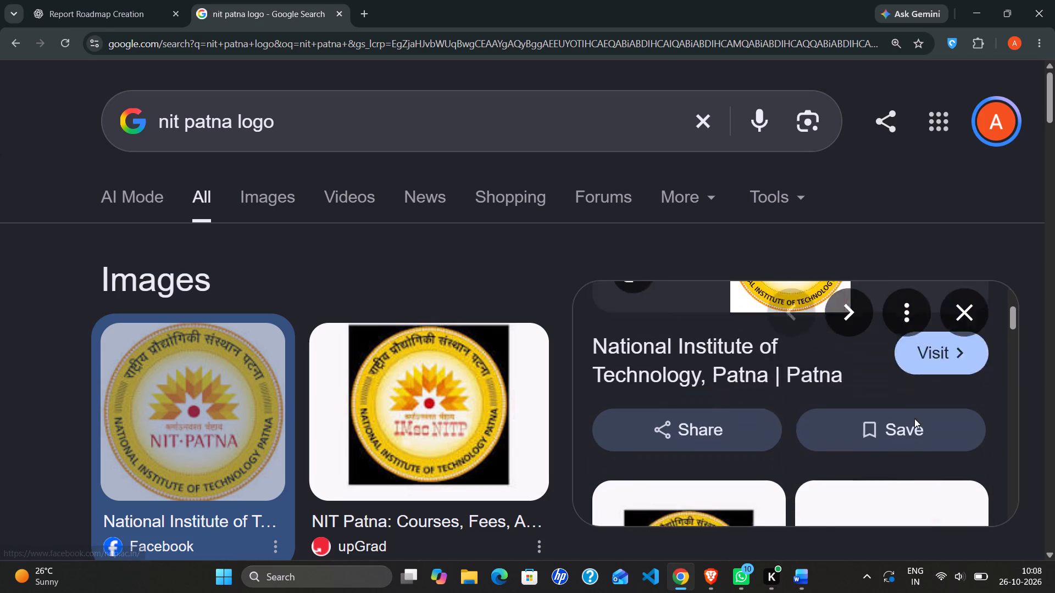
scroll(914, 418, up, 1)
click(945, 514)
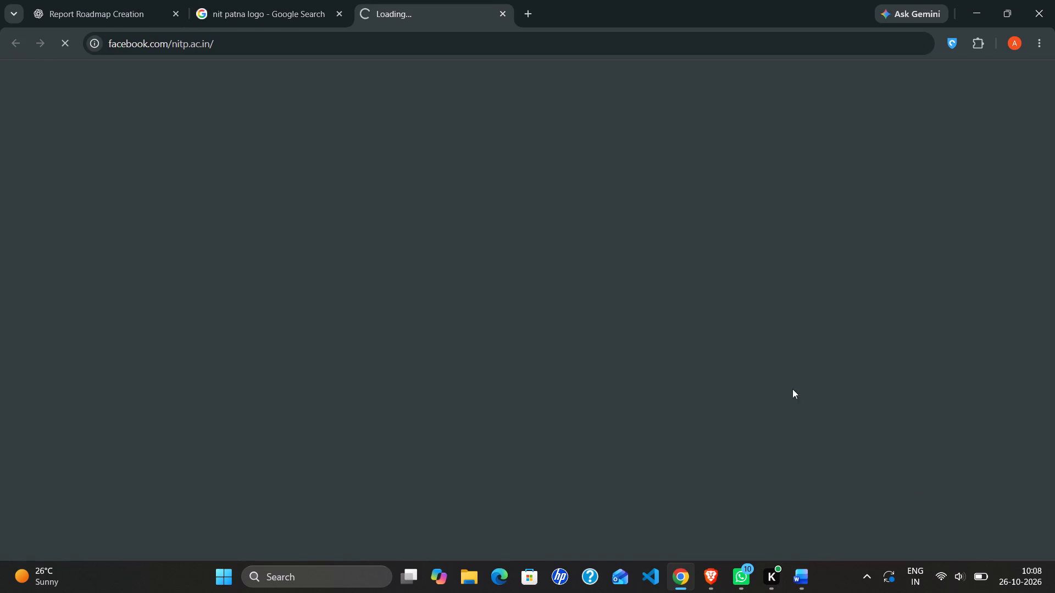
Return to the ChatGPT conversation and read the rest of Step 2 on saving the logo to the computer.
click(137, 5)
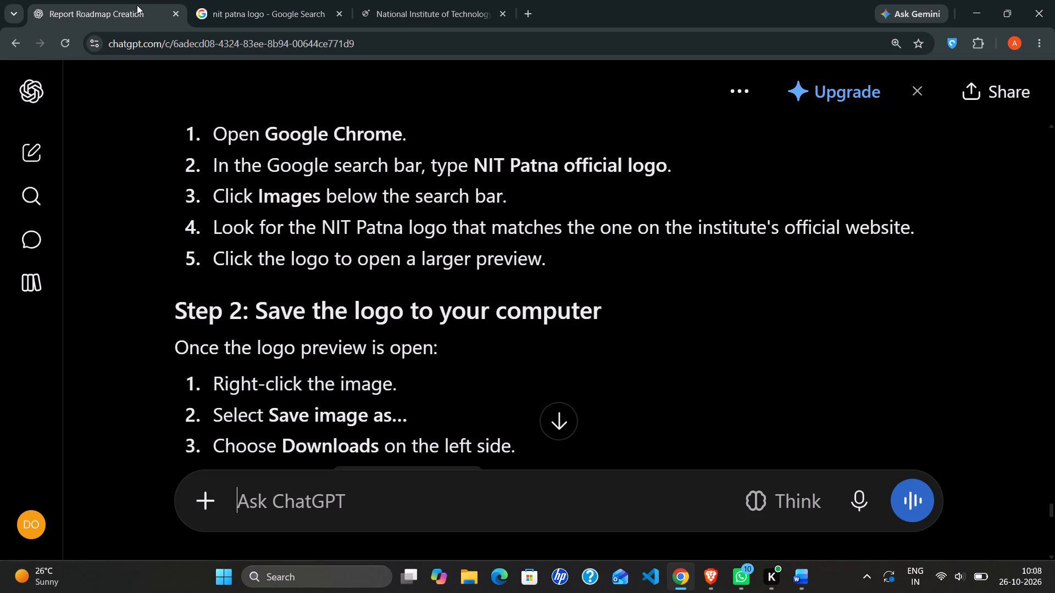
scroll(441, 338, down, 1)
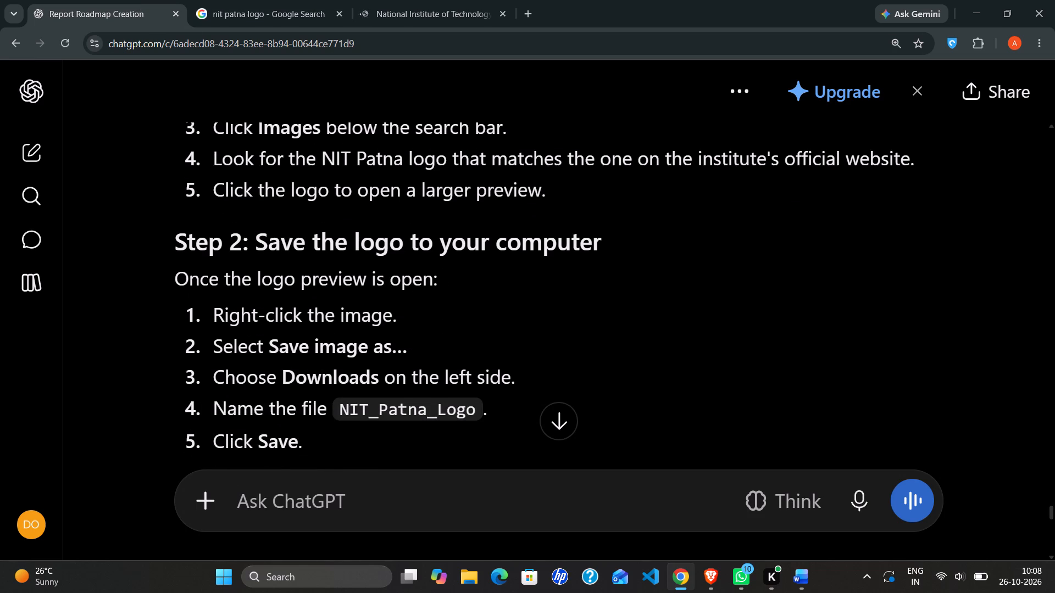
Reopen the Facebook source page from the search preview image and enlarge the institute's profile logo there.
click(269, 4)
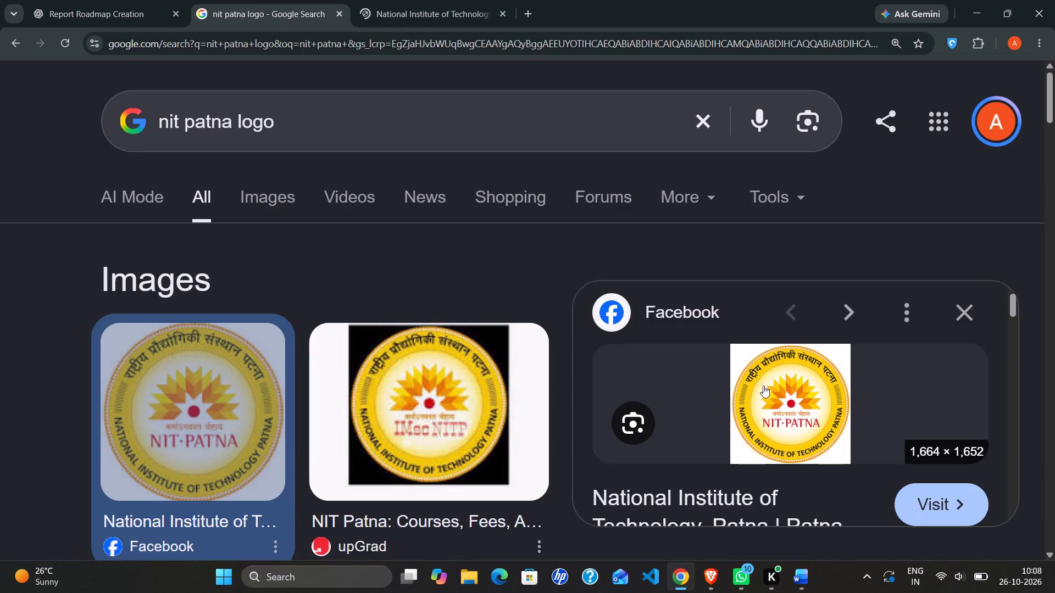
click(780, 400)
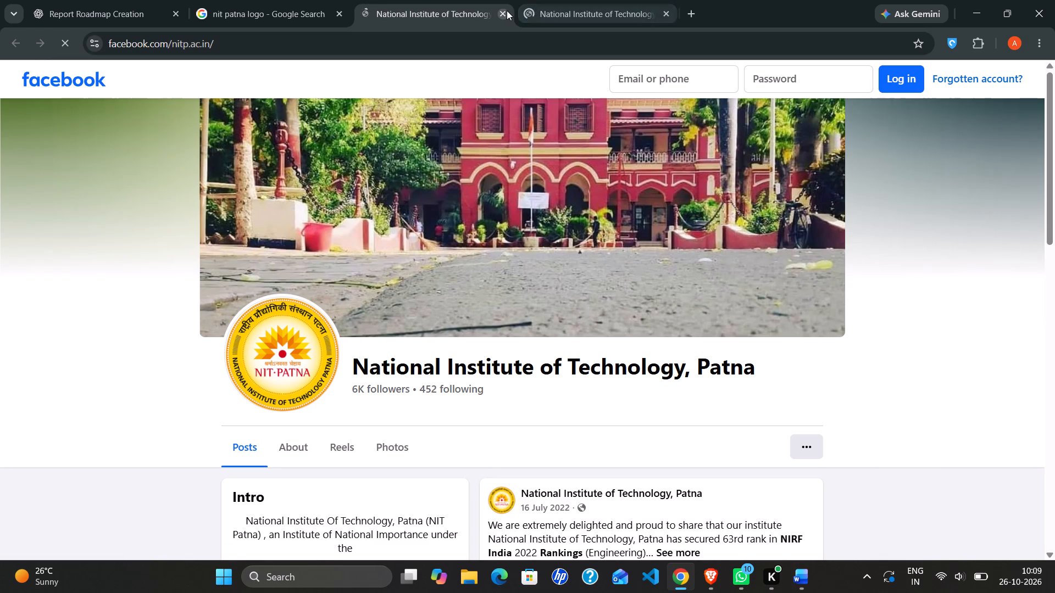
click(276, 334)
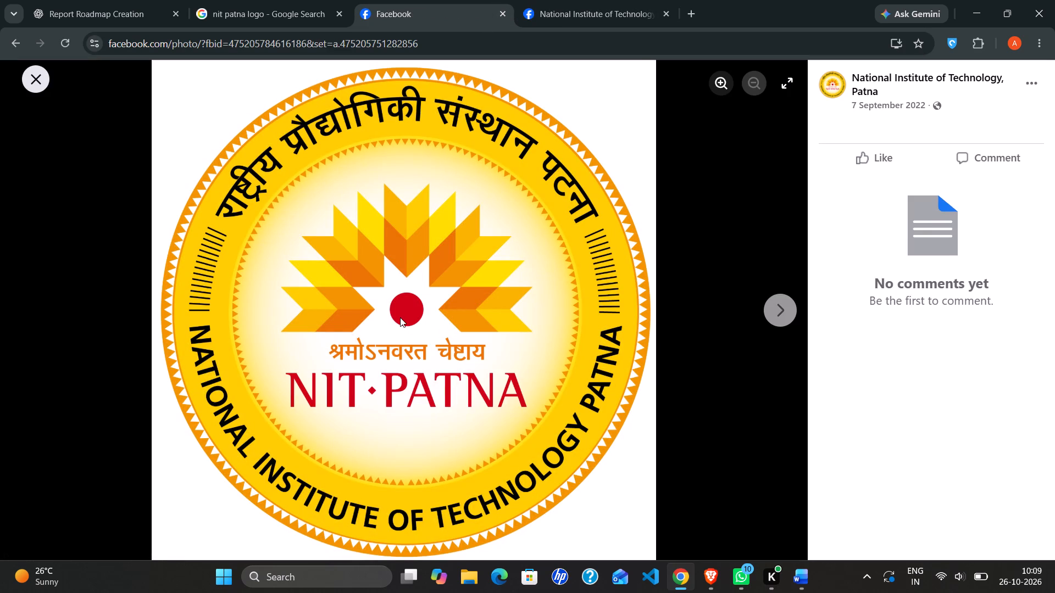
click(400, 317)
Recheck ChatGPT's Step 2 saving instructions and compare the search preview with the enlarged Facebook logo.
click(91, 10)
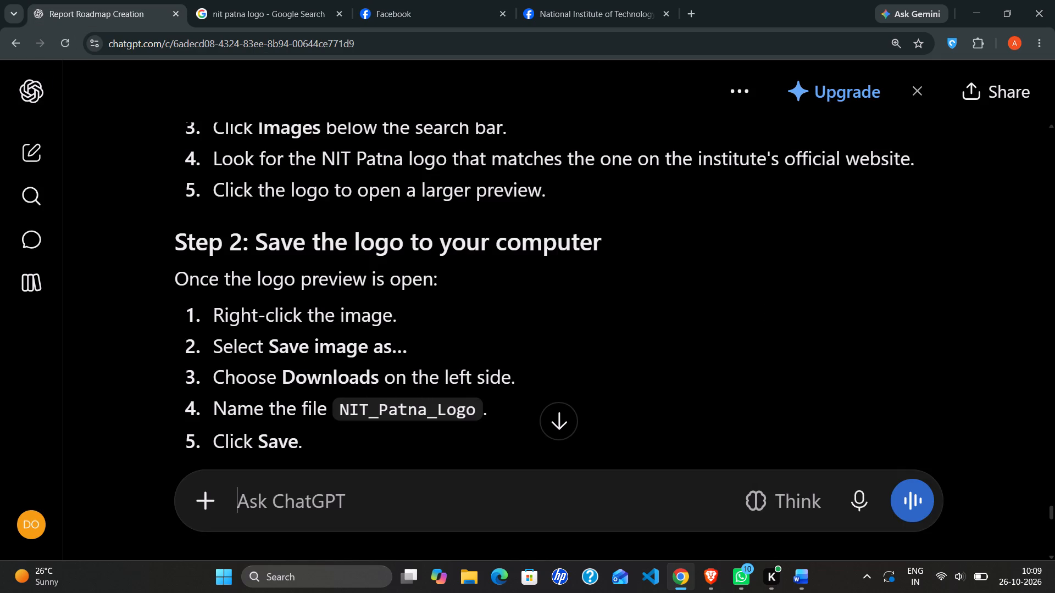
click(219, 8)
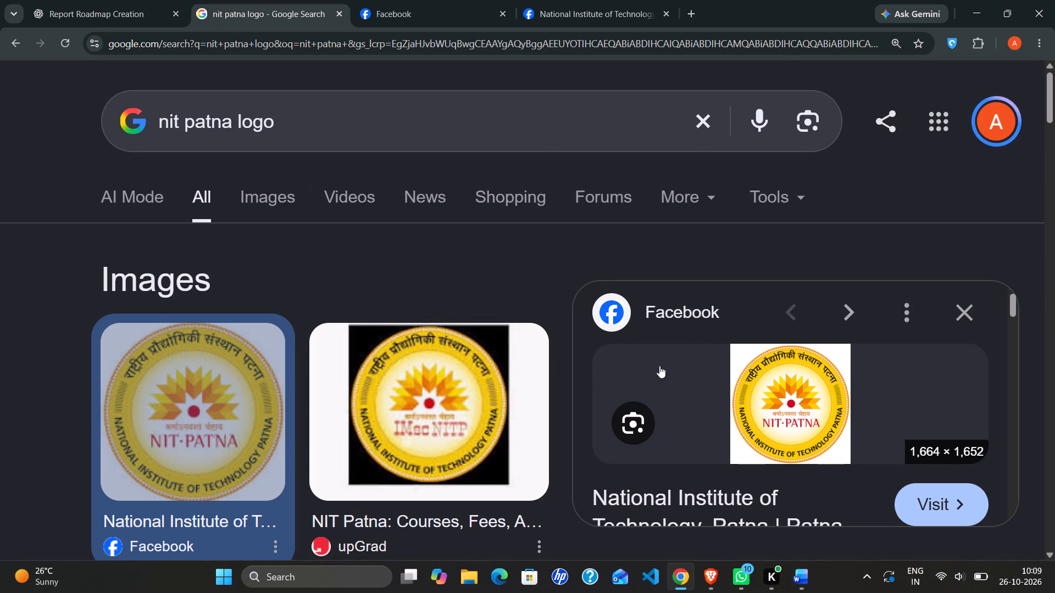
click(419, 0)
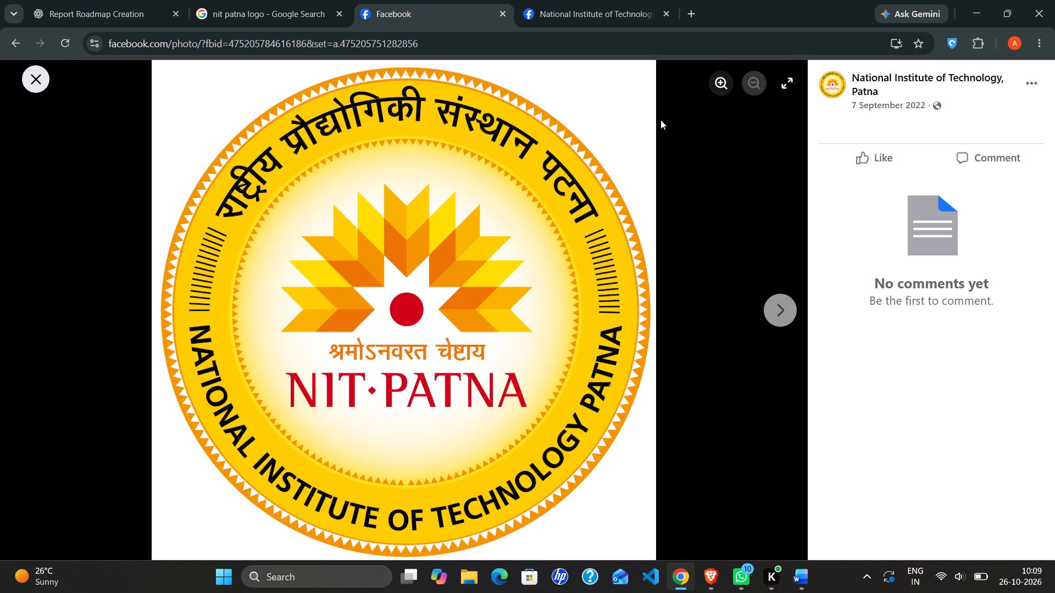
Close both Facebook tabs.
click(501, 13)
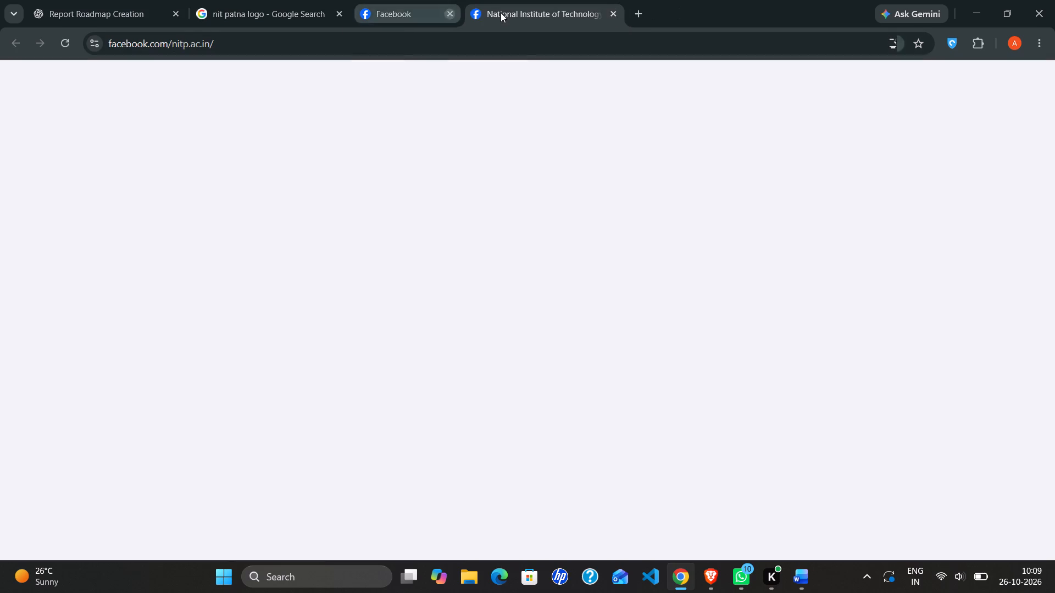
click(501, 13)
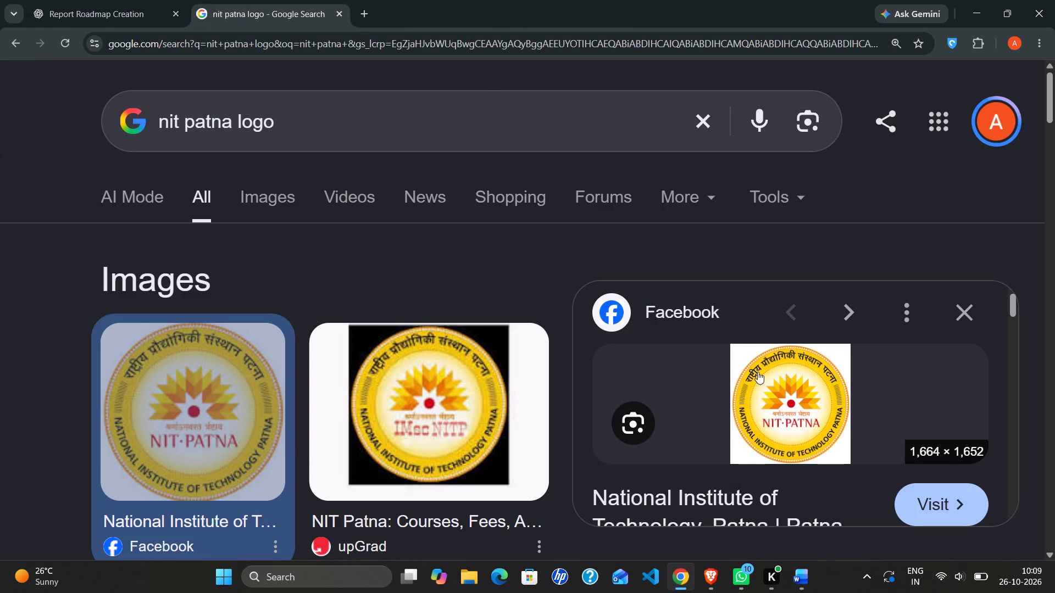
Examine the logo preview in the search results again and return to ChatGPT's Step 2 saving instructions.
scroll(797, 374, down, 3)
scroll(797, 374, up, 4)
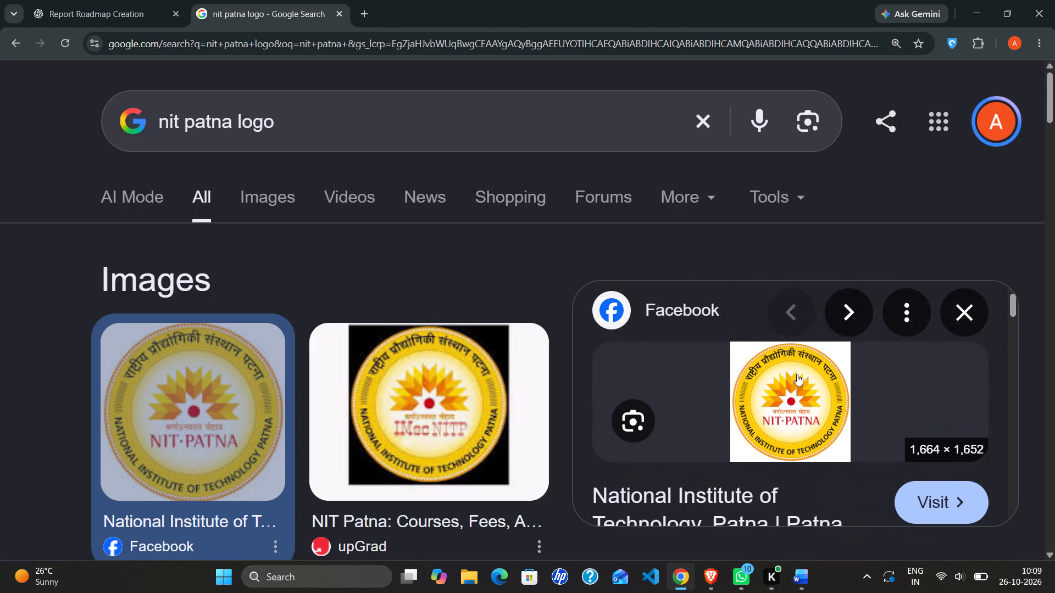
scroll(797, 374, up, 2)
click(106, 24)
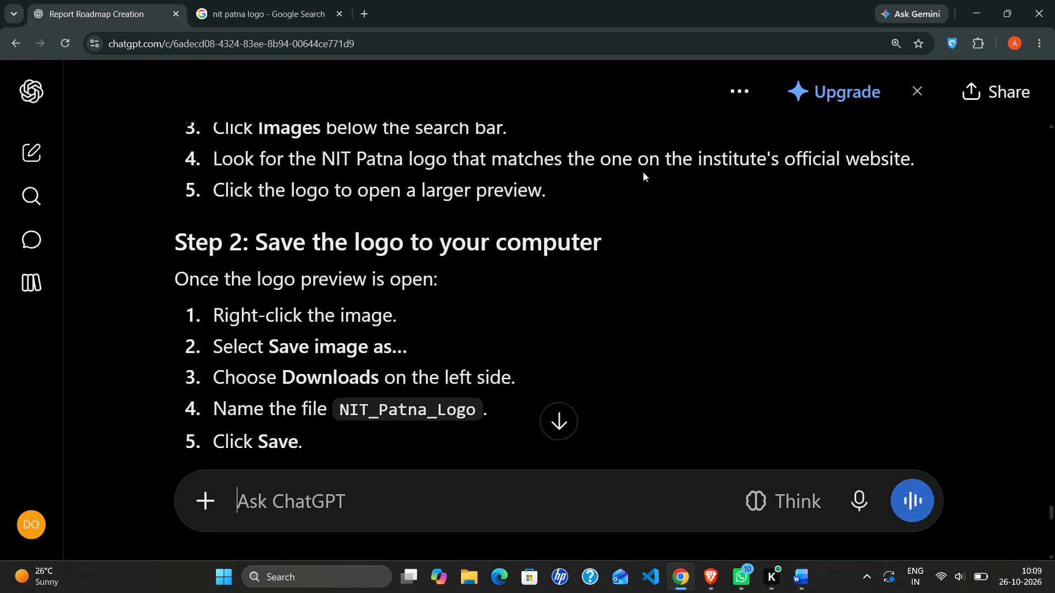
Go back to the Google results, look through the NIT Patna logo images, and close the Facebook image preview.
click(229, 14)
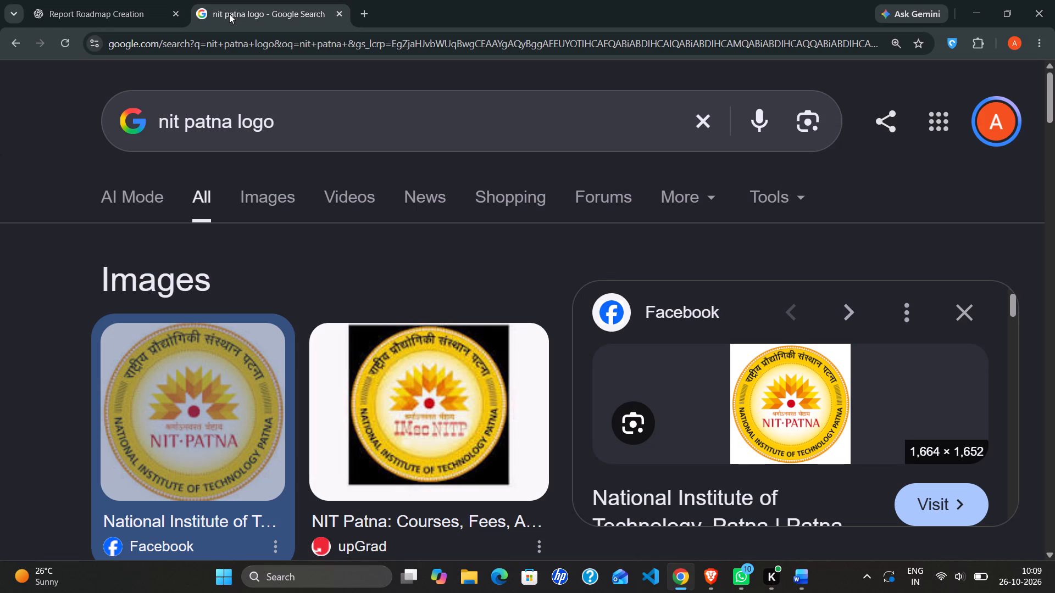
scroll(315, 371, down, 8)
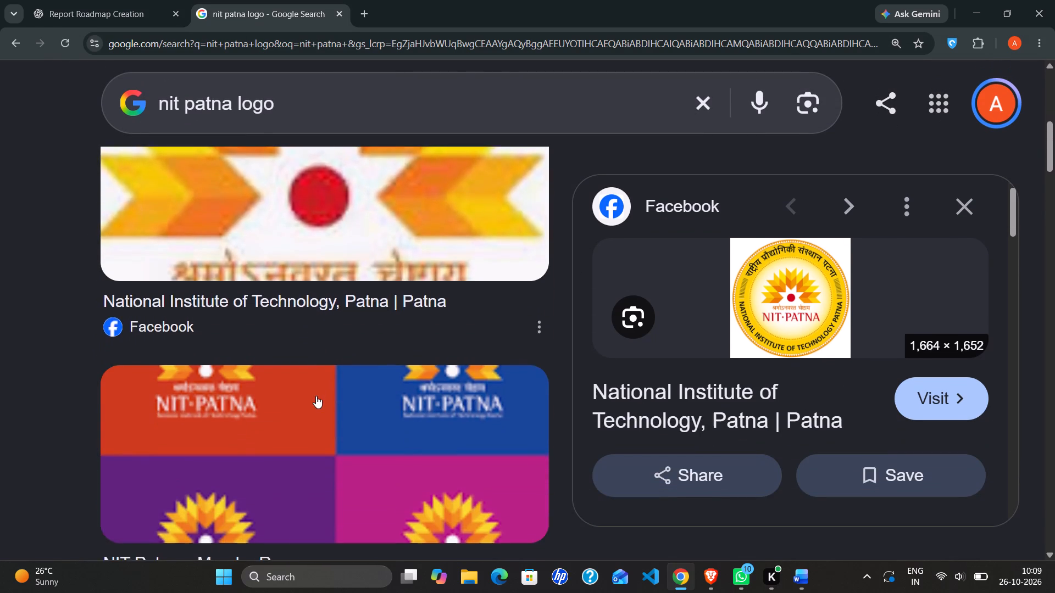
scroll(316, 396, down, 2)
scroll(316, 396, up, 10)
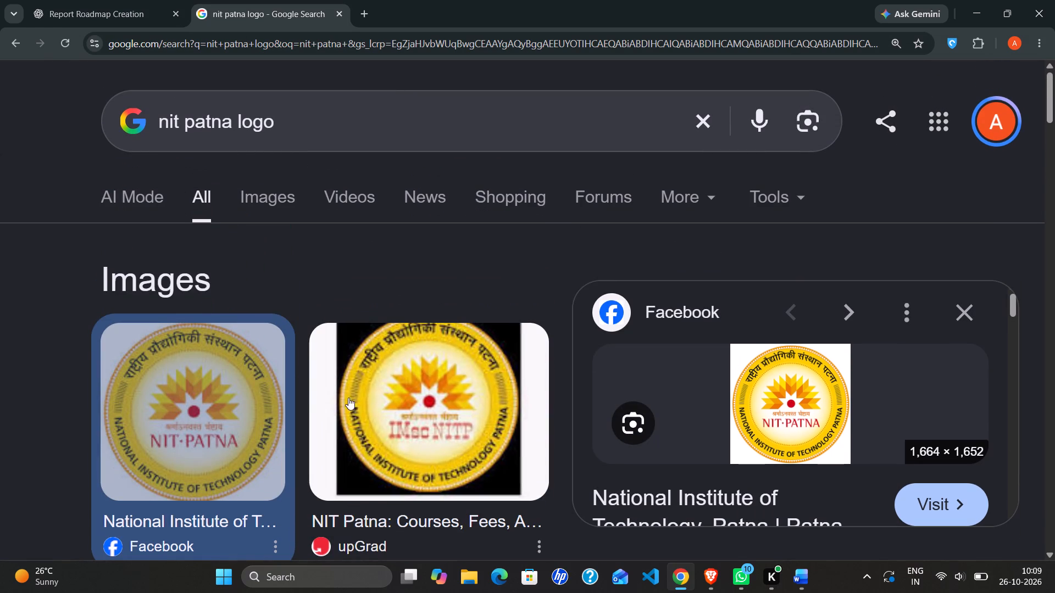
click(954, 317)
Open the official NIT Patna website, nitp.ac.in, from the search results below the images.
scroll(634, 411, down, 8)
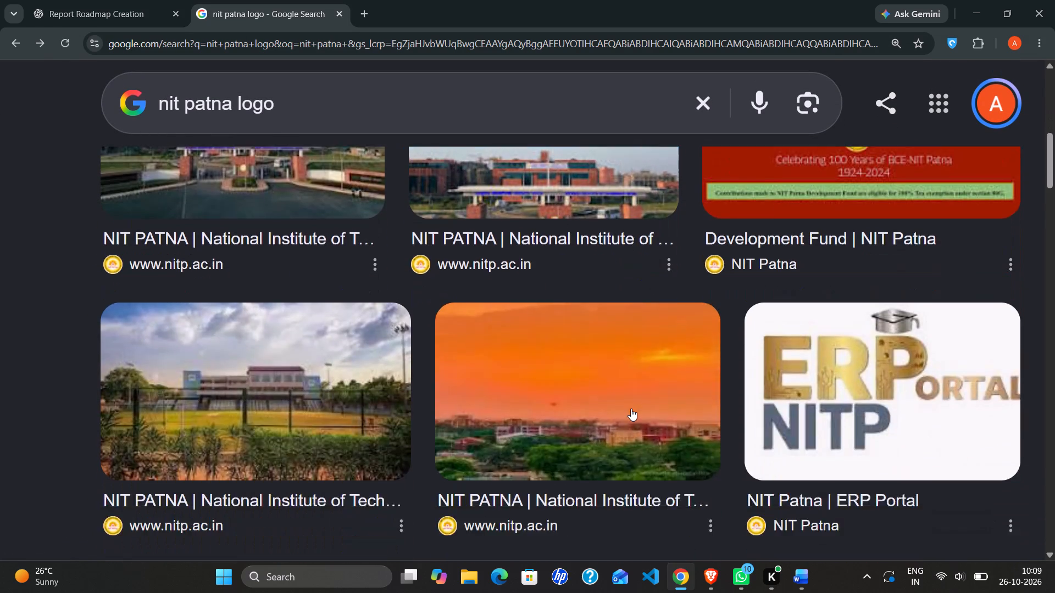
scroll(631, 409, down, 6)
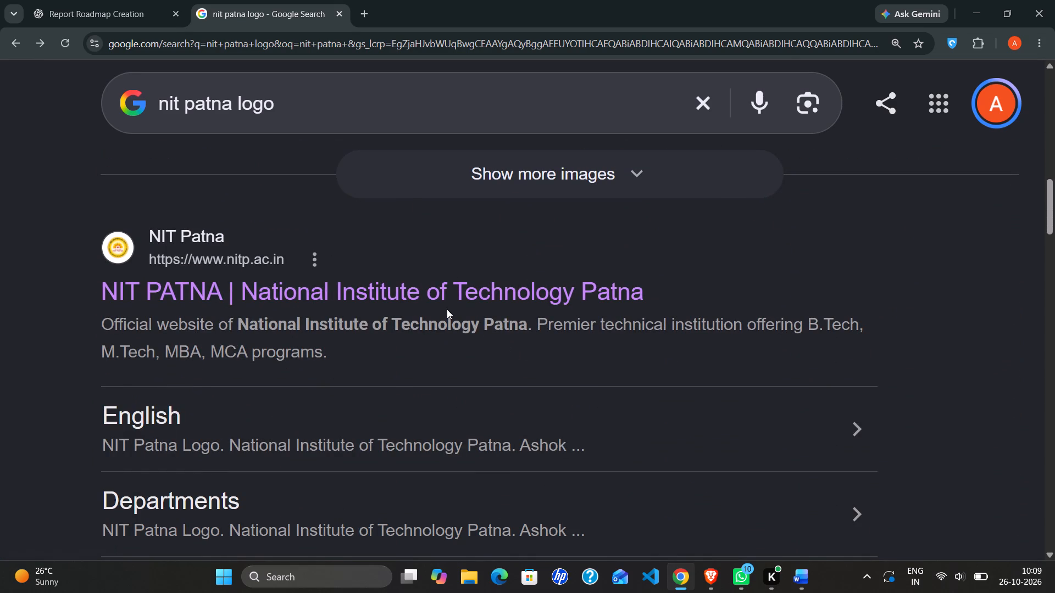
click(447, 309)
click(126, 242)
scroll(258, 344, up, 2)
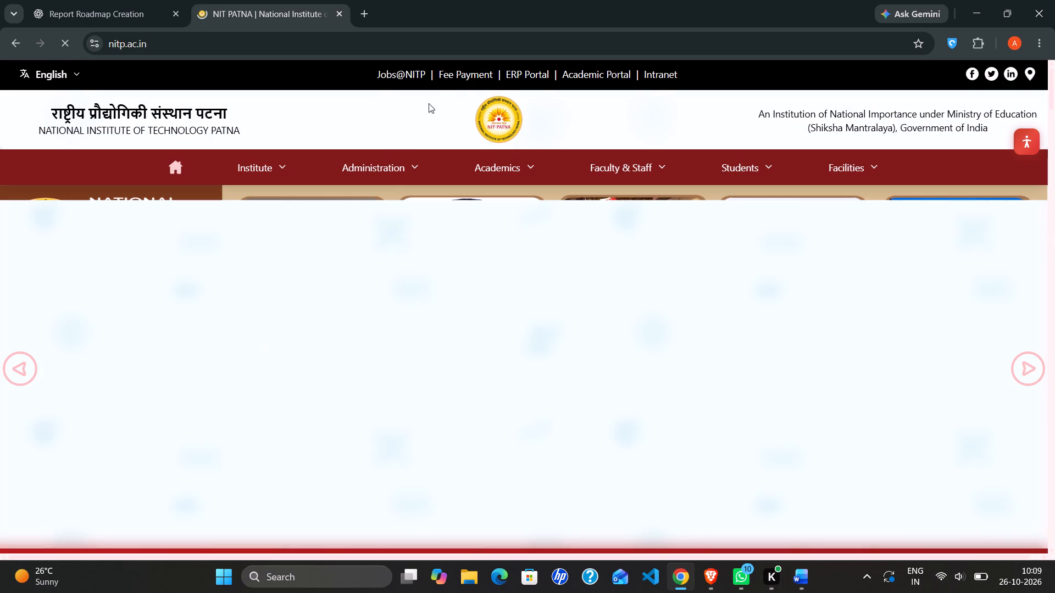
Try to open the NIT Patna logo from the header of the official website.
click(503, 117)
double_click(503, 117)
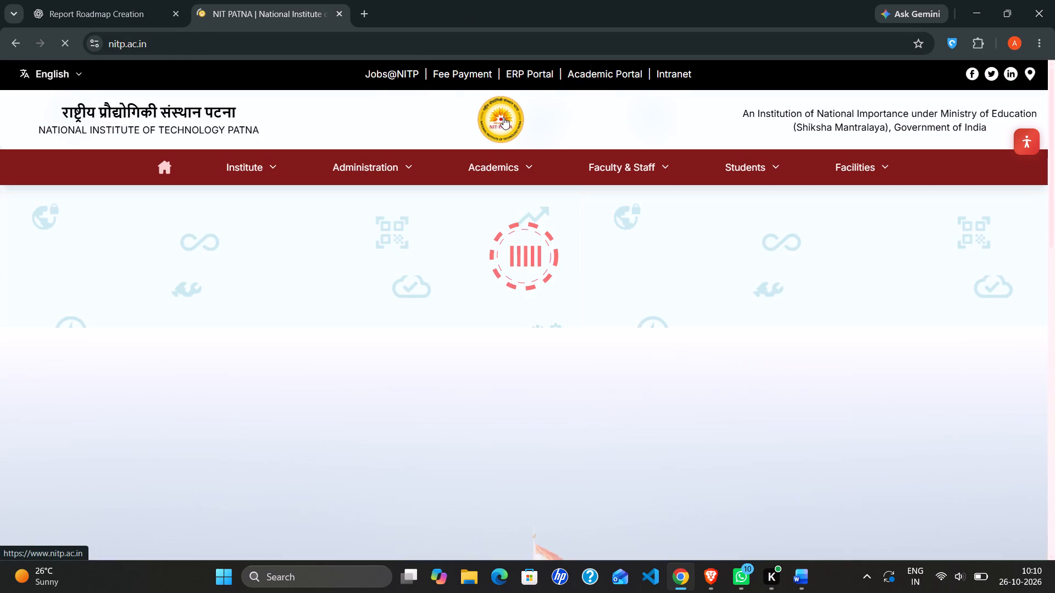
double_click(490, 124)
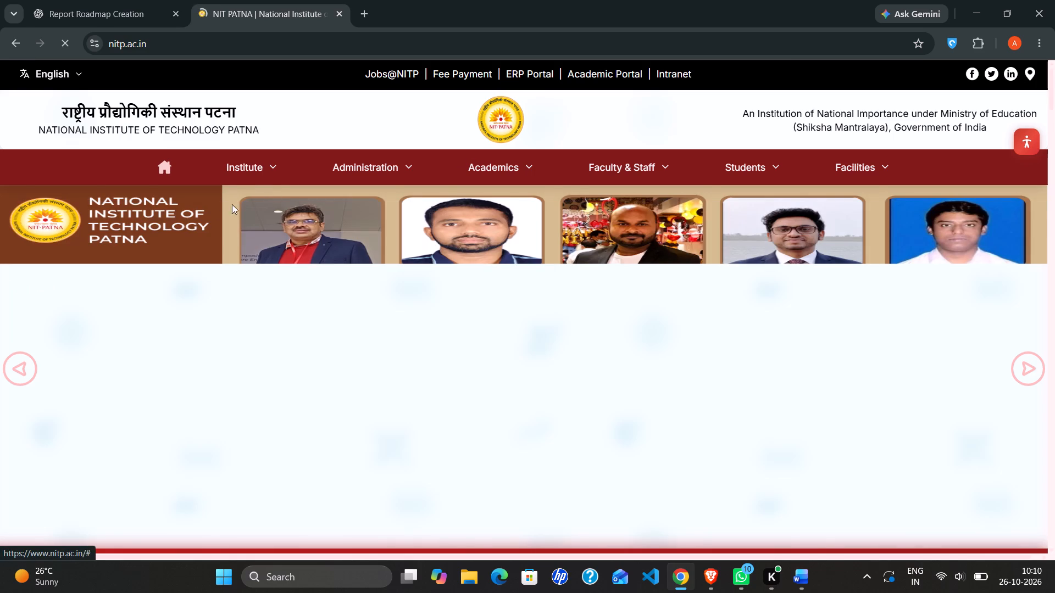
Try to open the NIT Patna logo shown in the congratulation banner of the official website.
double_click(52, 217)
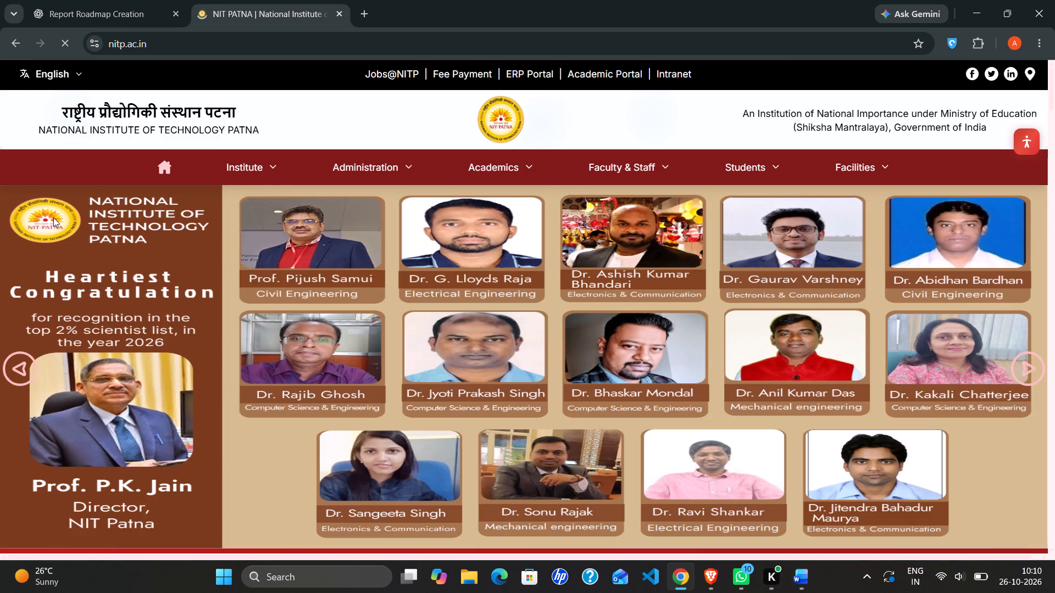
Return to the Google results for nit patna logo and save the round logo image from the Facebook result.
click(14, 43)
scroll(266, 191, up, 10)
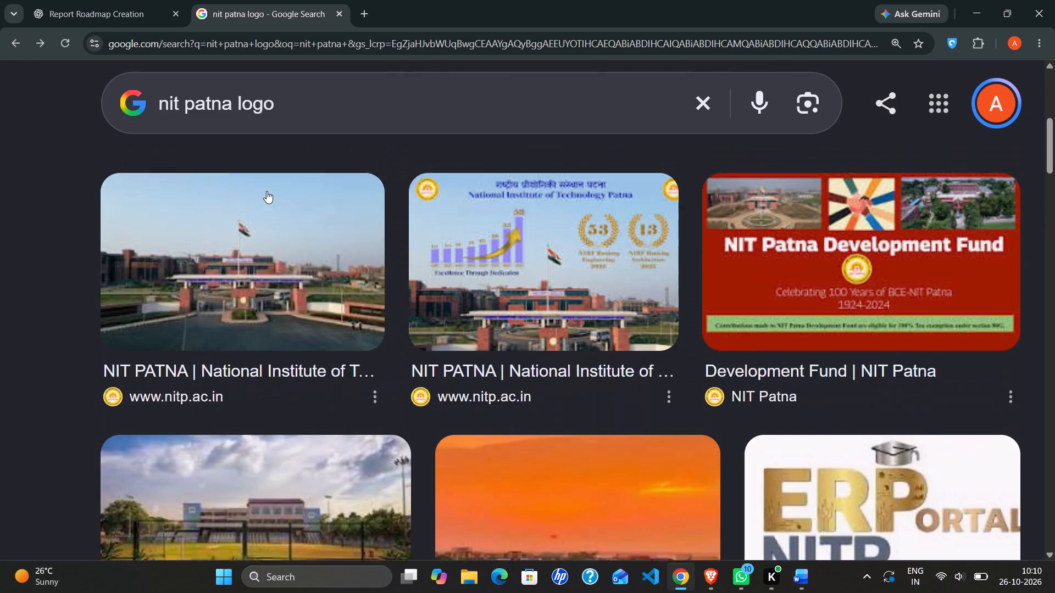
scroll(266, 191, up, 9)
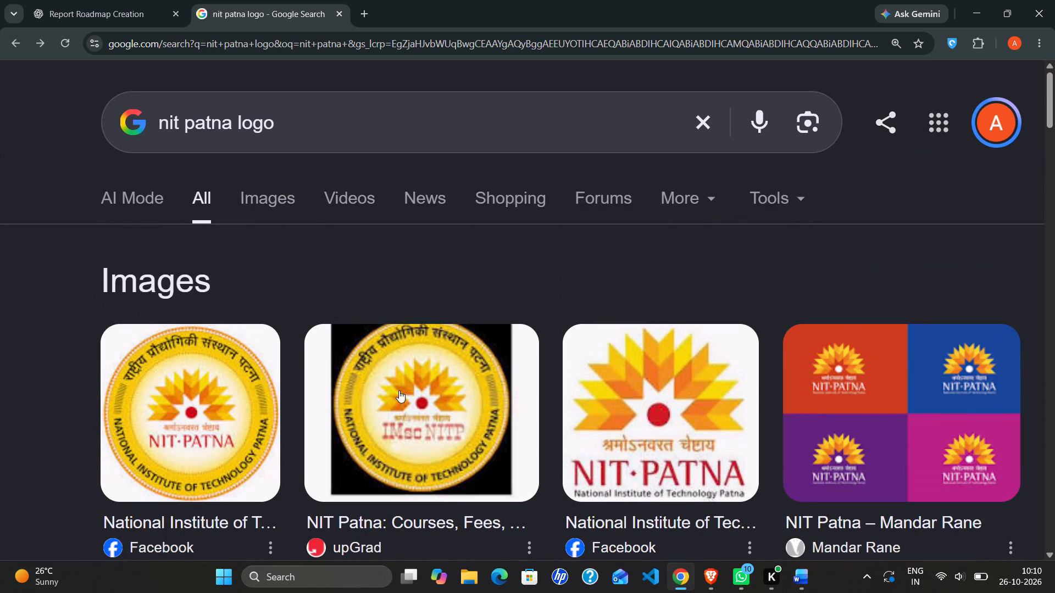
click(238, 387)
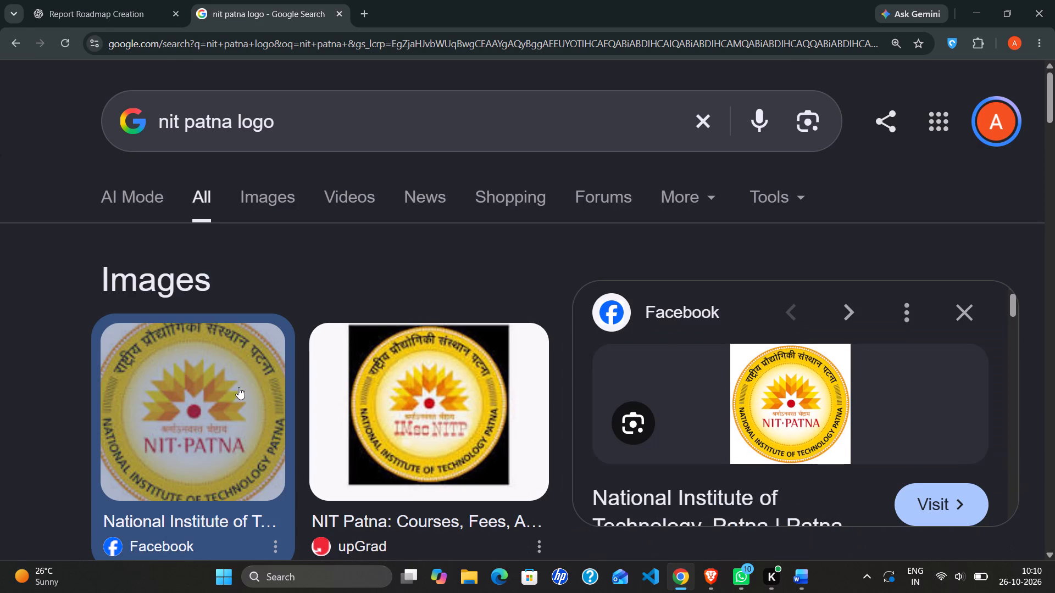
right_click(797, 406)
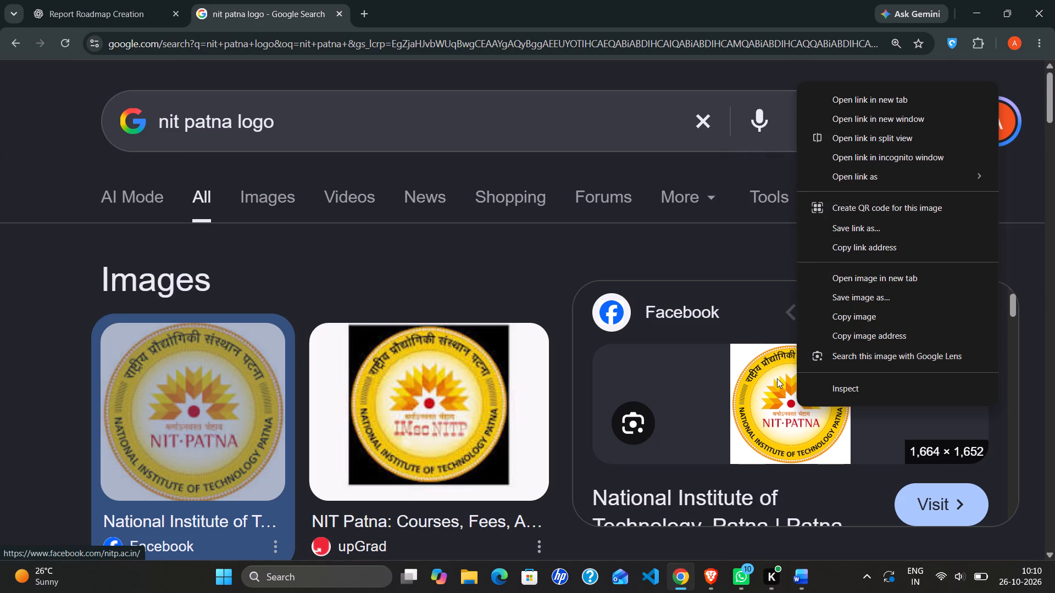
click(858, 303)
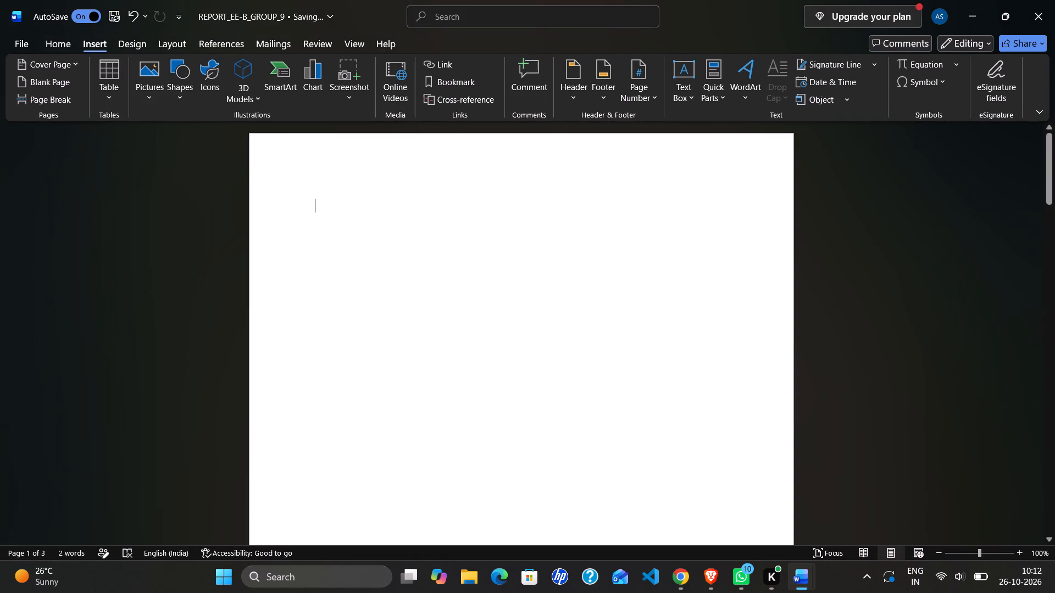
click(146, 84)
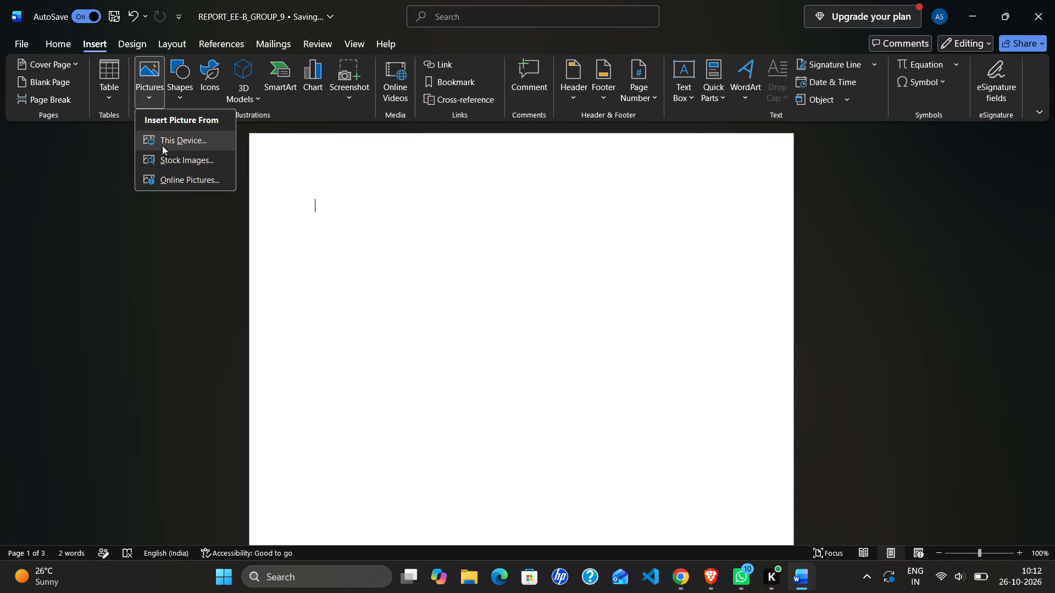
click(169, 138)
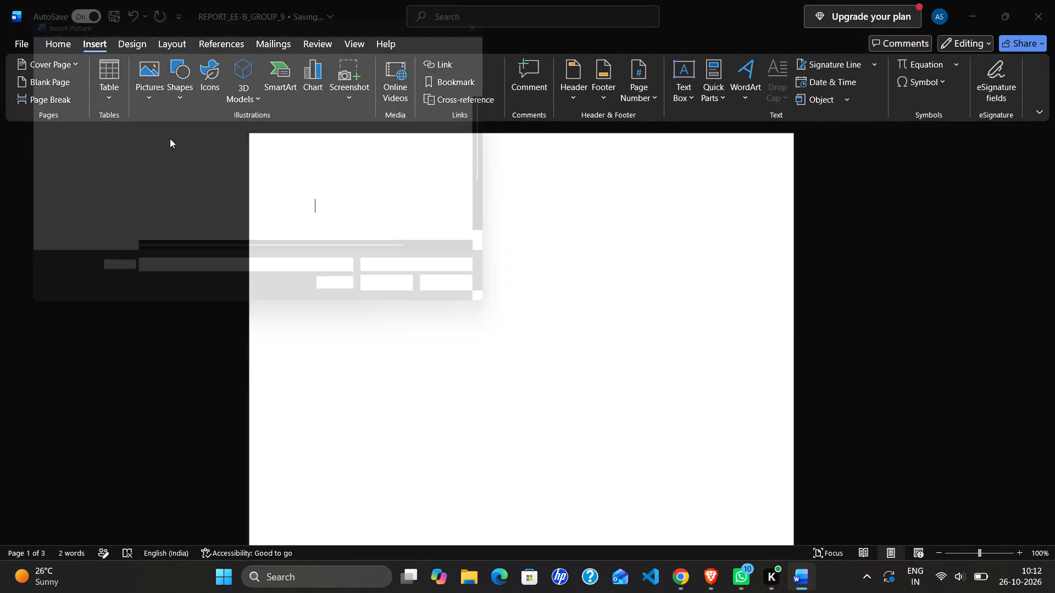
click(47, 197)
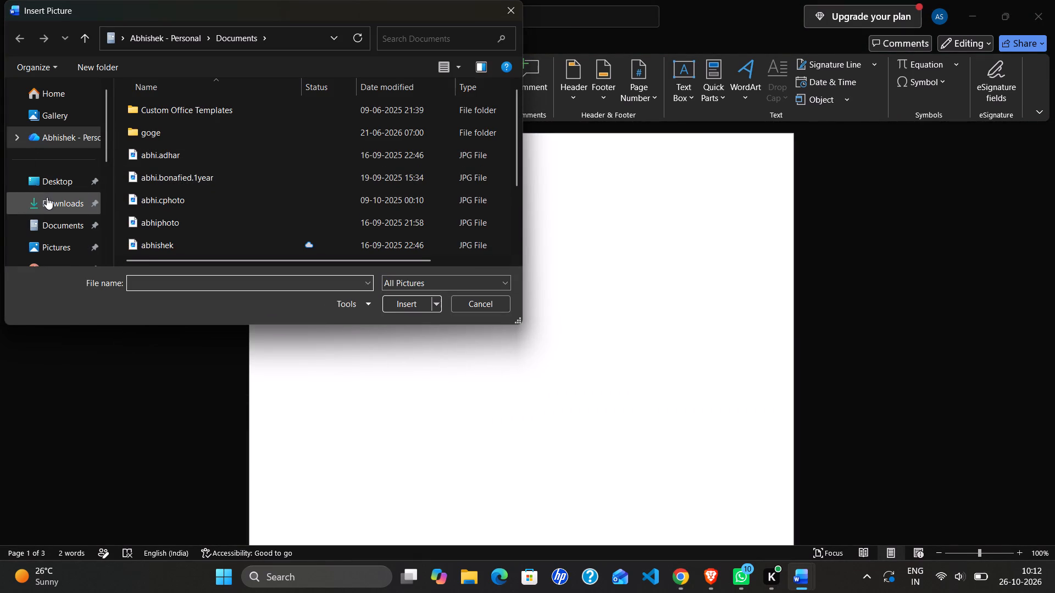
click(143, 130)
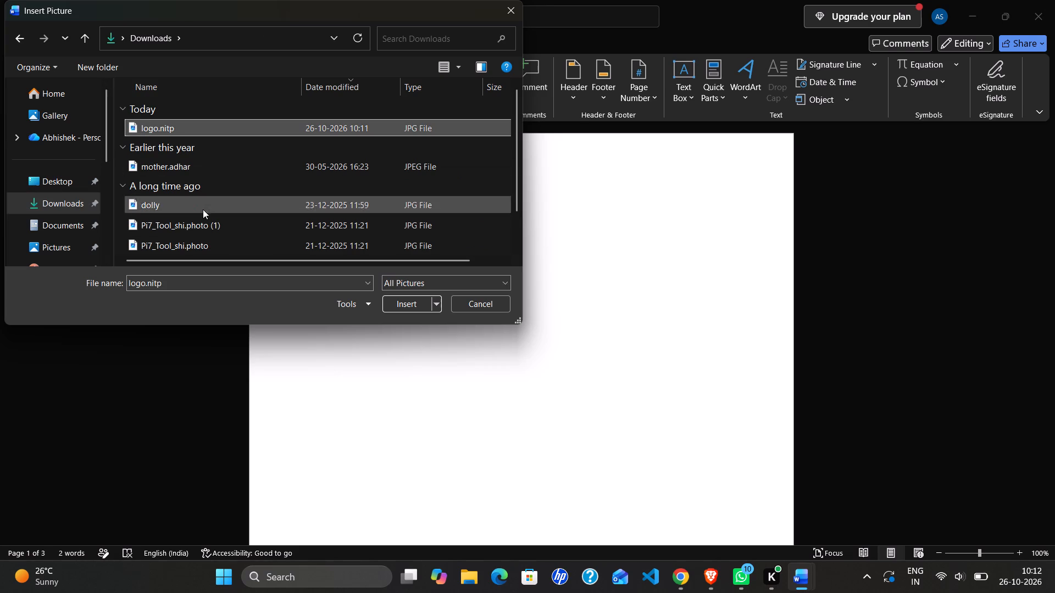
click(403, 307)
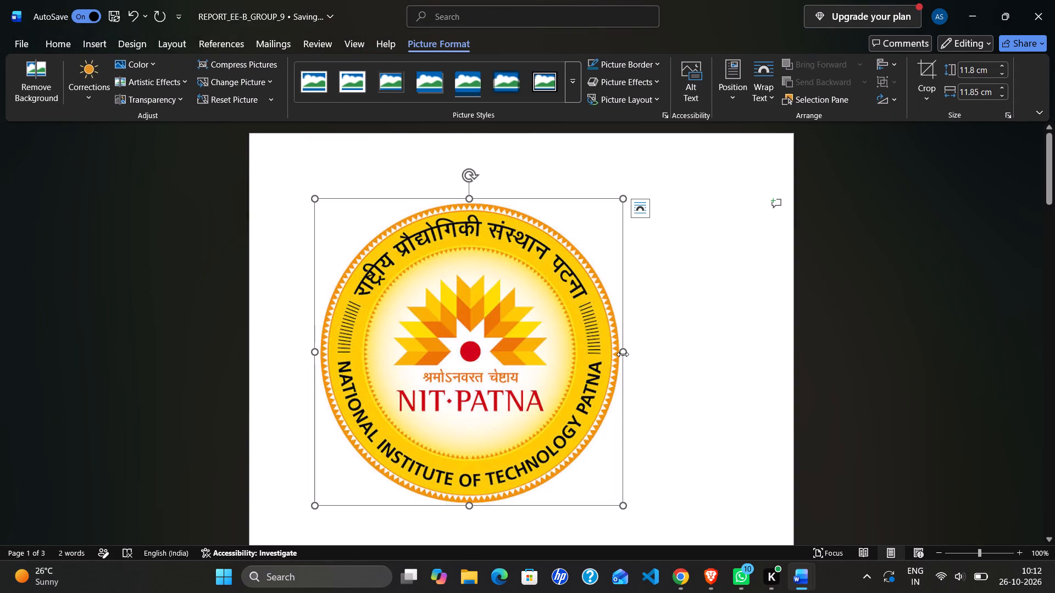
Shrink the inserted NIT Patna logo to about 3.73 cm high and 4.26 cm wide, and deselect it.
drag(623, 354, 522, 327)
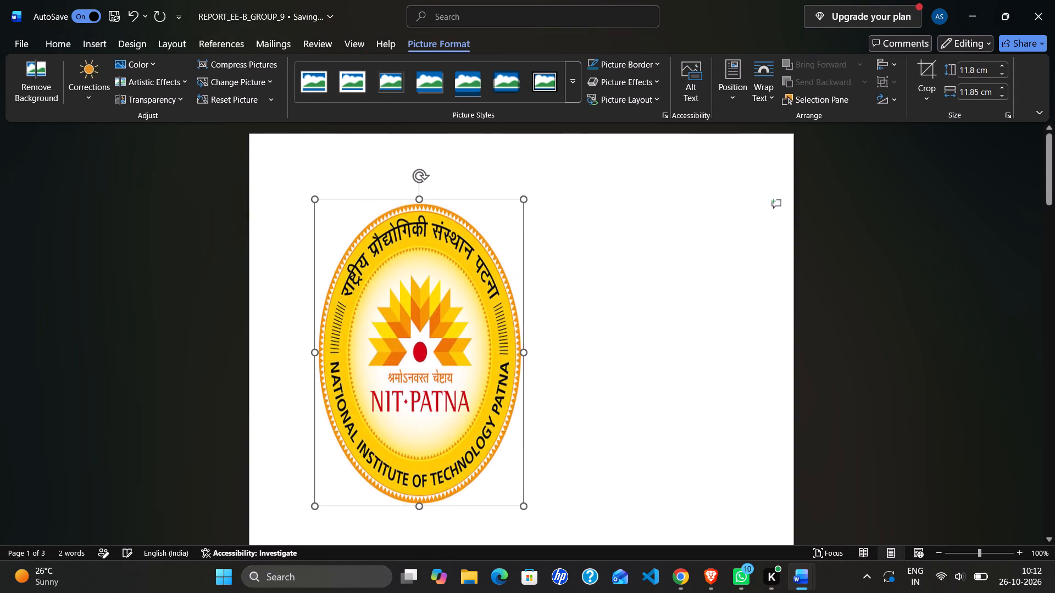
drag(415, 507, 398, 395)
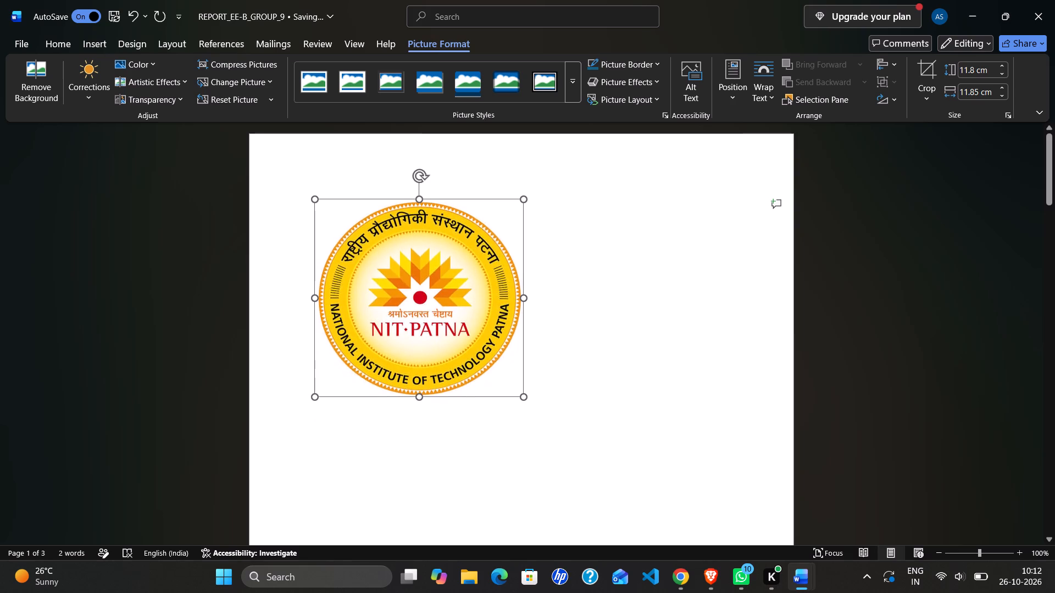
drag(398, 395, 391, 361)
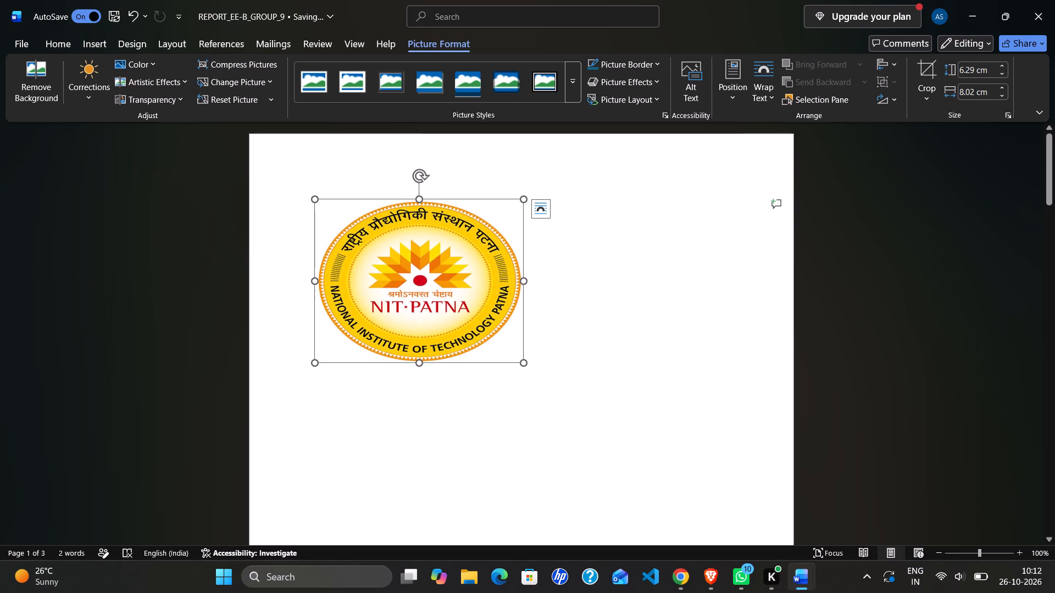
drag(521, 281, 500, 282)
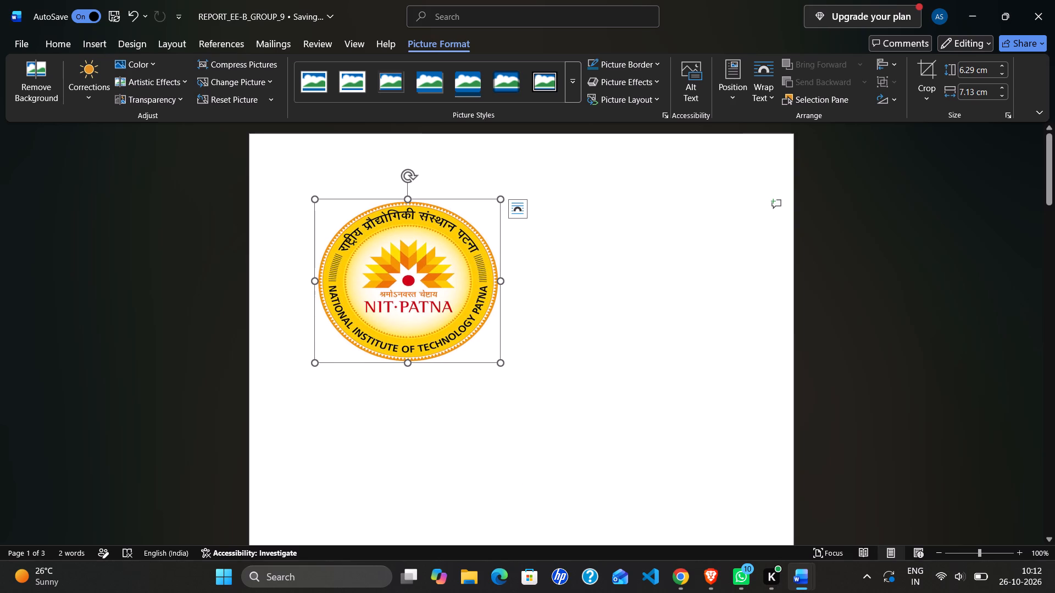
drag(314, 280, 329, 282)
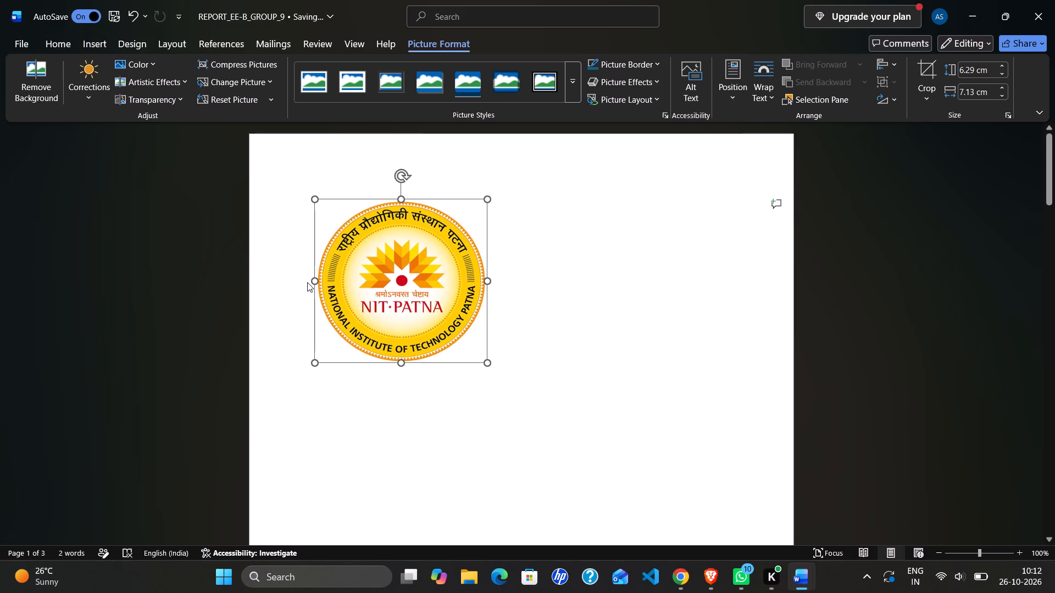
scroll(334, 298, down, 15)
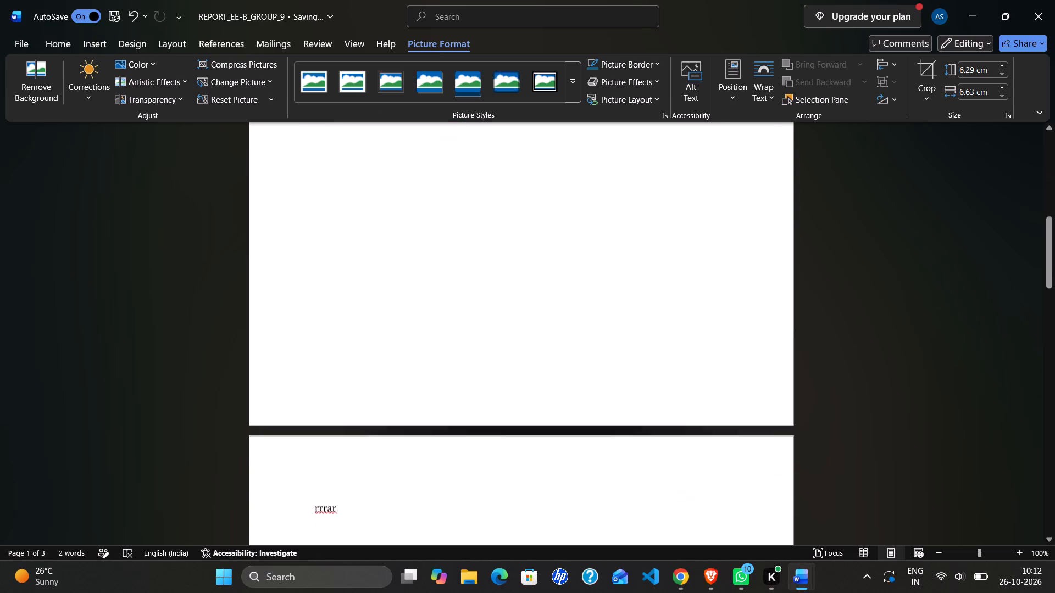
scroll(349, 328, up, 13)
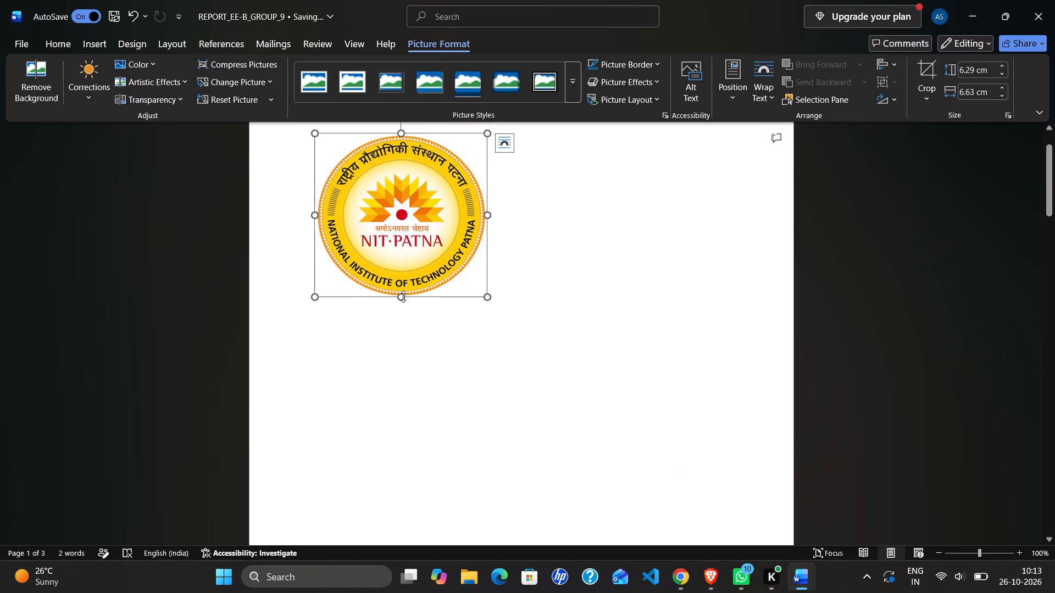
drag(403, 296, 398, 230)
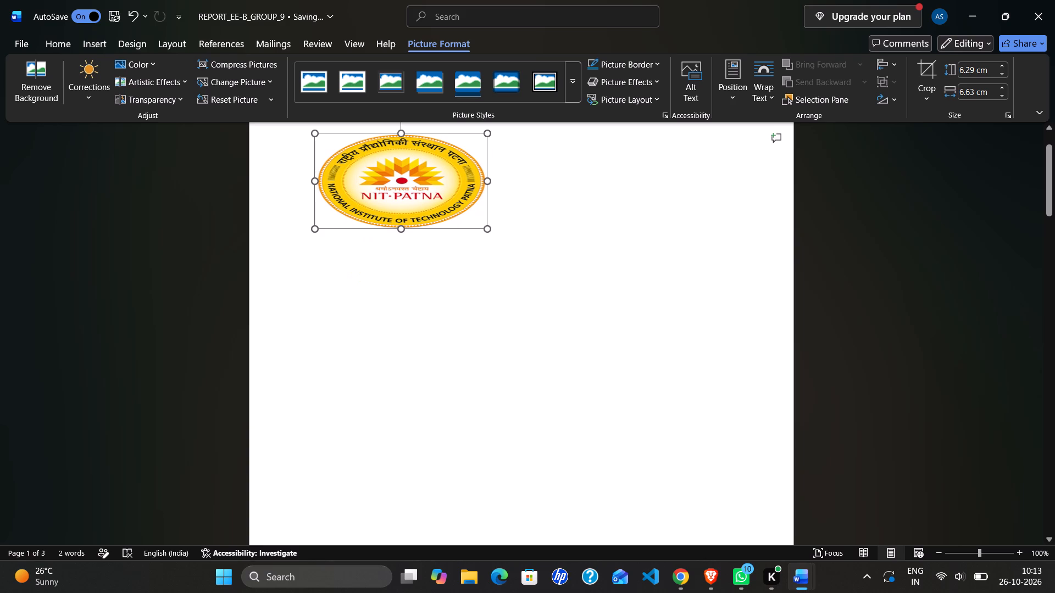
drag(398, 230, 398, 230)
drag(485, 186, 424, 192)
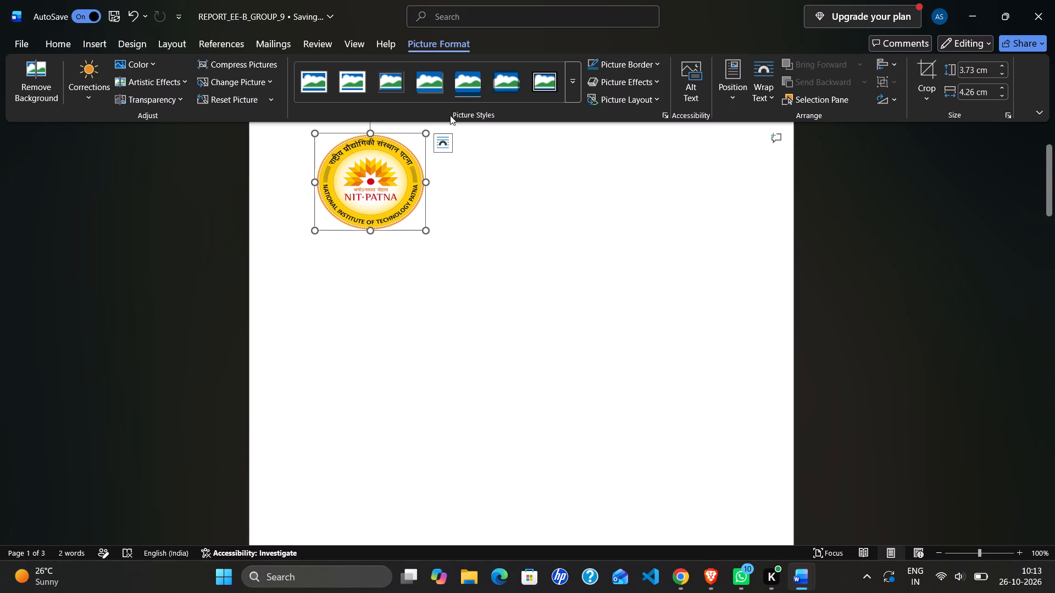
click(57, 43)
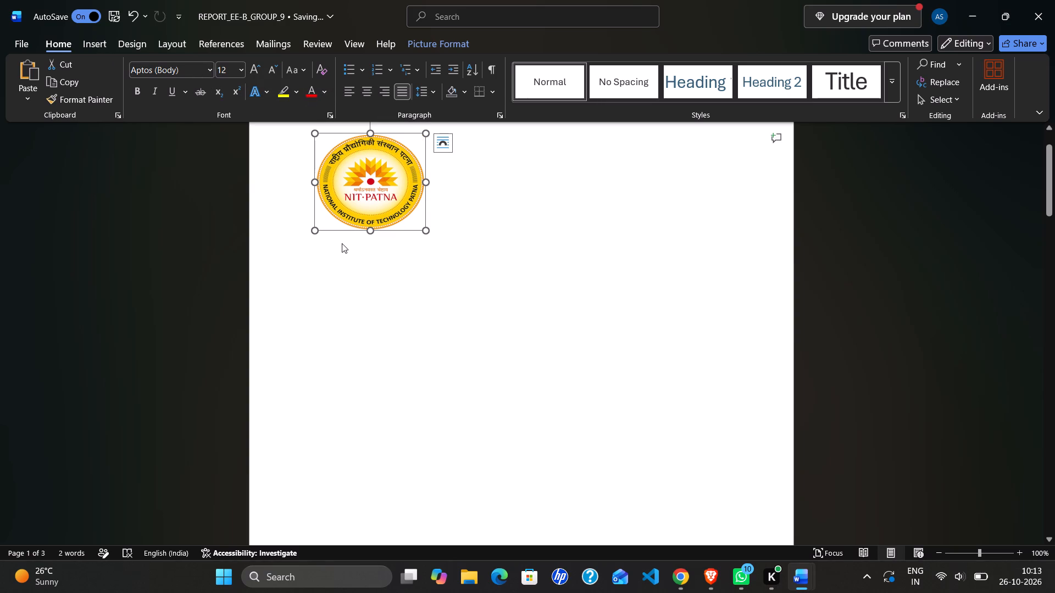
click(576, 234)
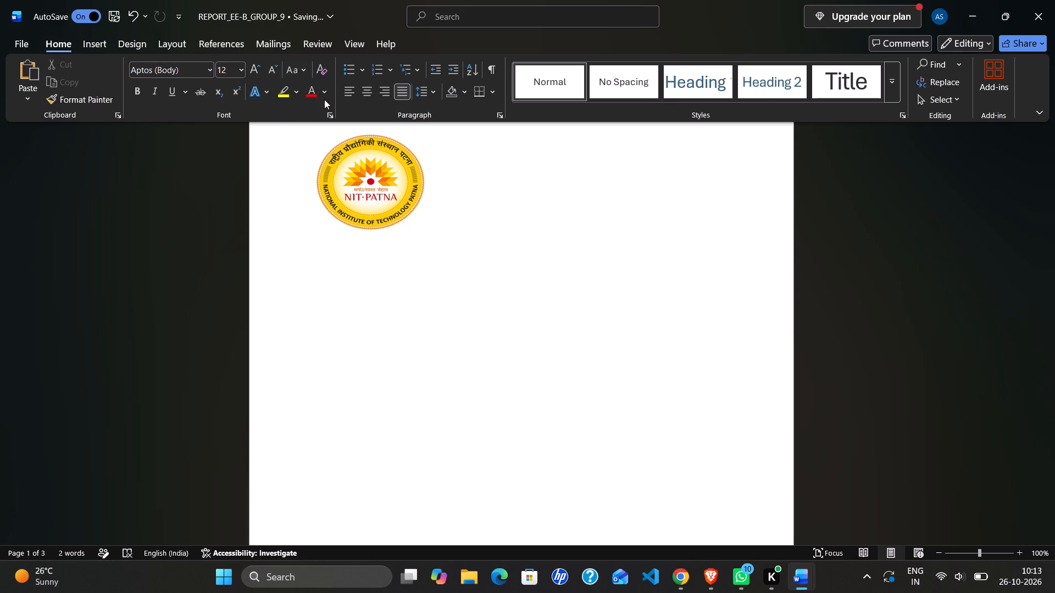
Add a bottom border line beneath the NIT Patna logo's paragraph on the first page.
click(485, 93)
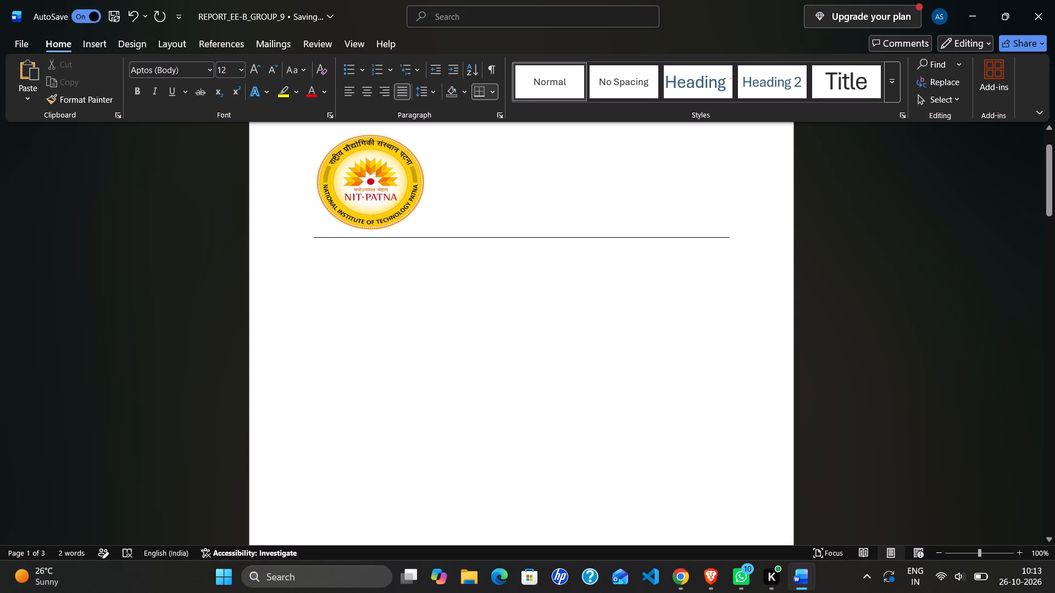
click(488, 89)
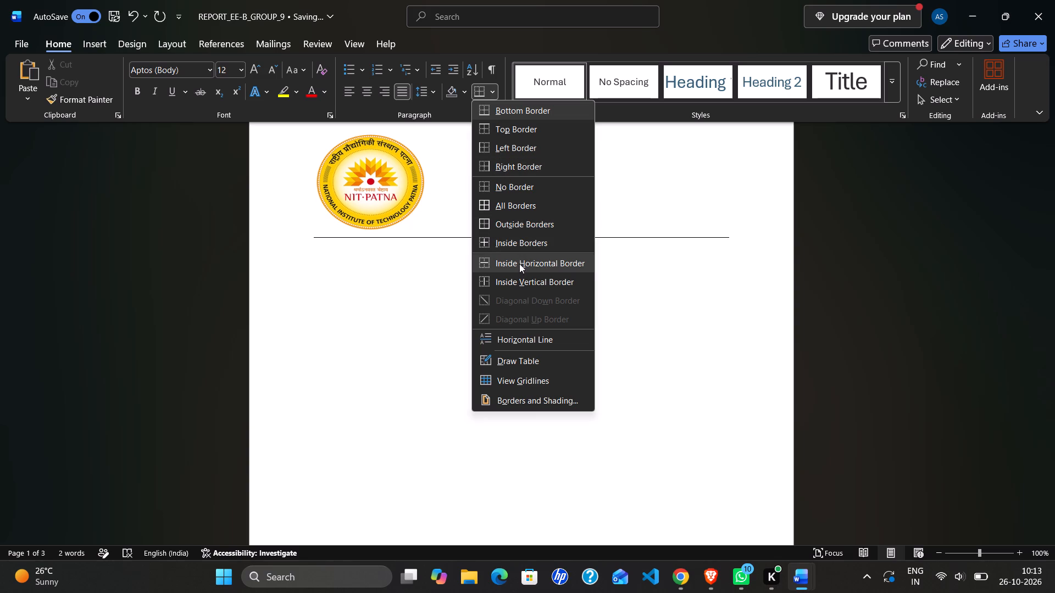
click(397, 252)
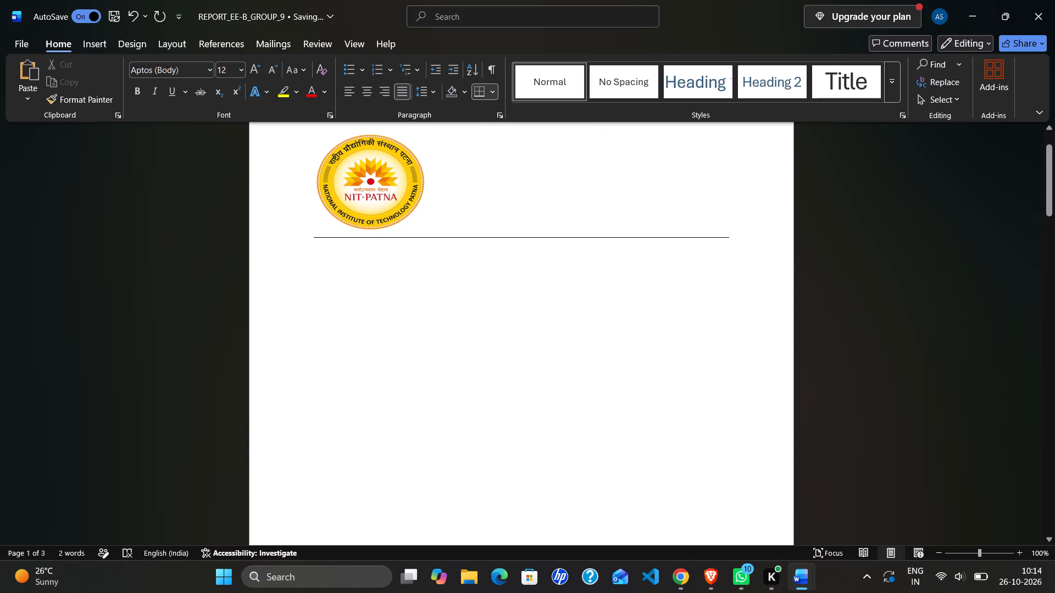
Insert six spaces directly after the NIT Patna logo, on the same line.
click(492, 177)
click(465, 166)
key(space)
key(space)
key(space)
key(space)
key(space)
key(space)
Turn on bold for text entered after the spaces beside the logo.
click(468, 180)
click(135, 88)
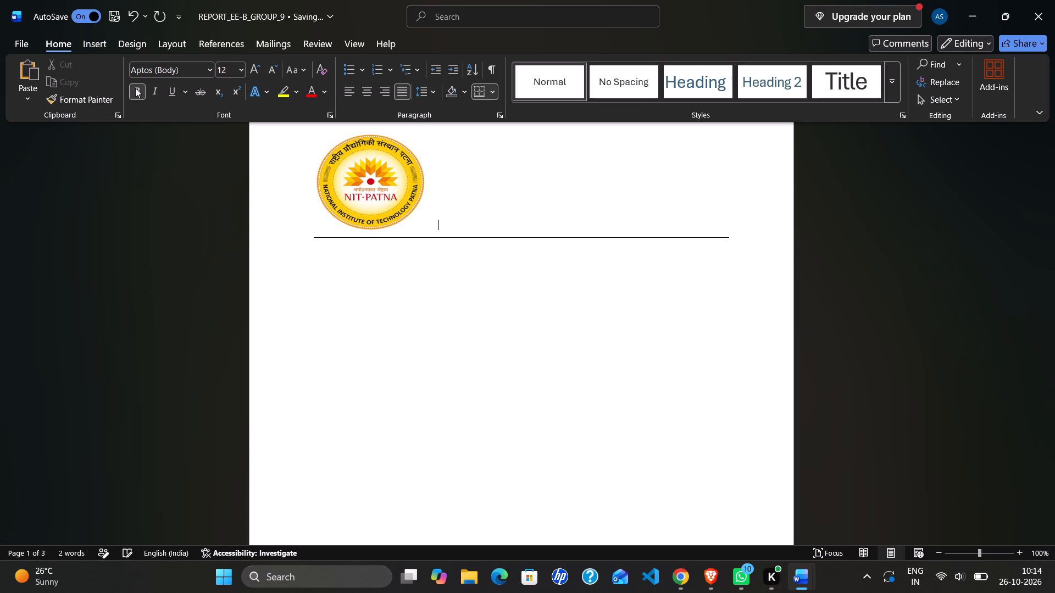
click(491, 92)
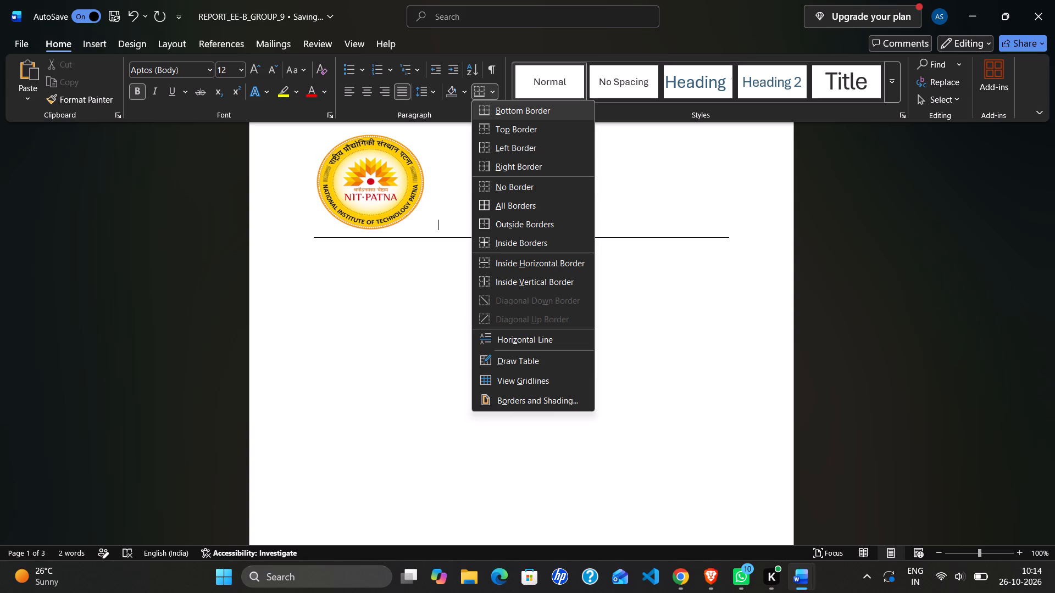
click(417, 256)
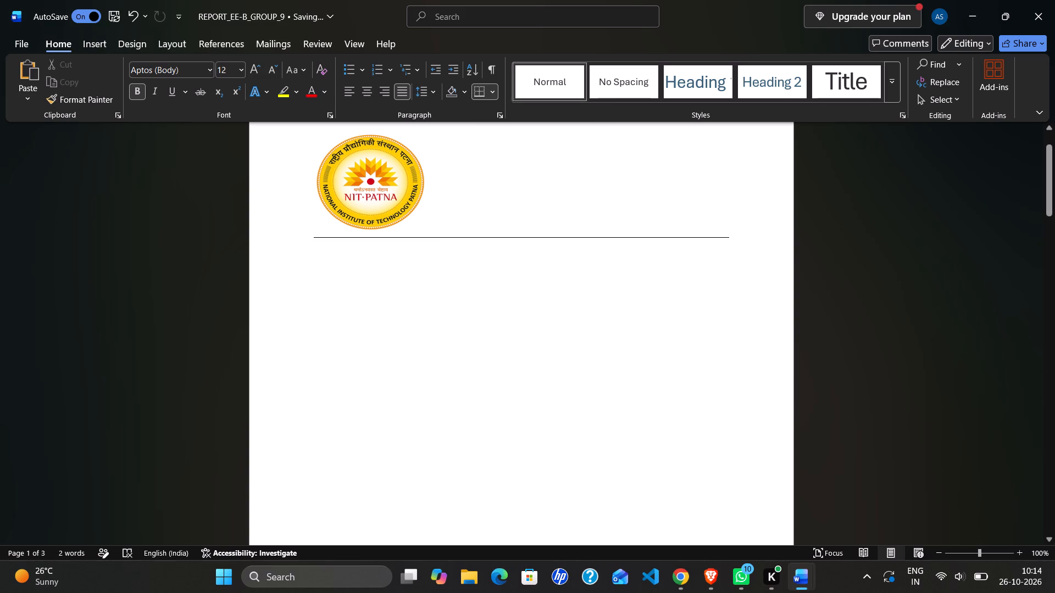
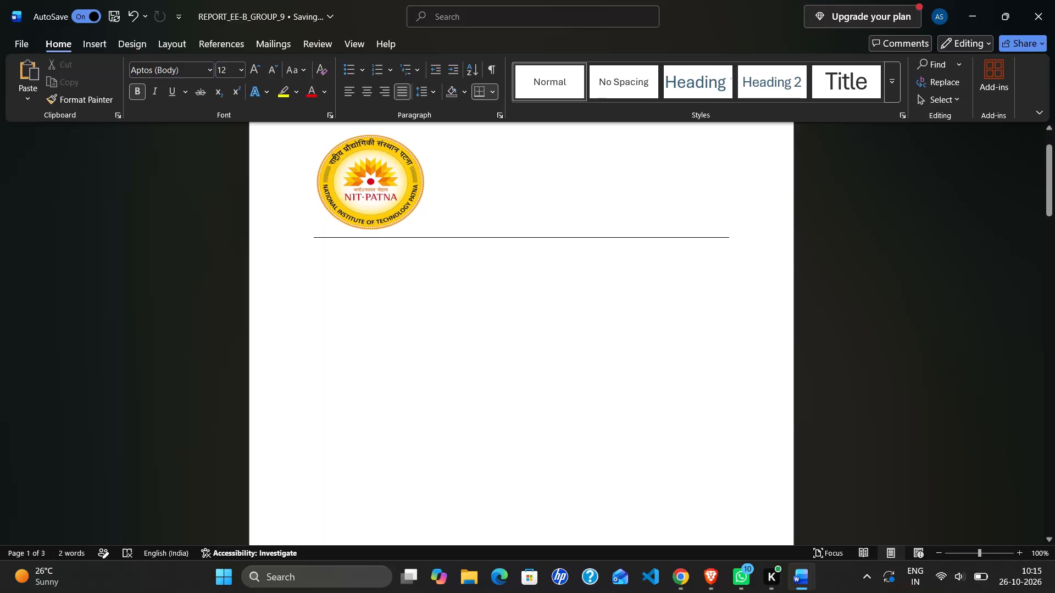
Reapply the bottom border beneath the NIT Patna logo's paragraph with a line width of 2 ¼ pt.
click(419, 239)
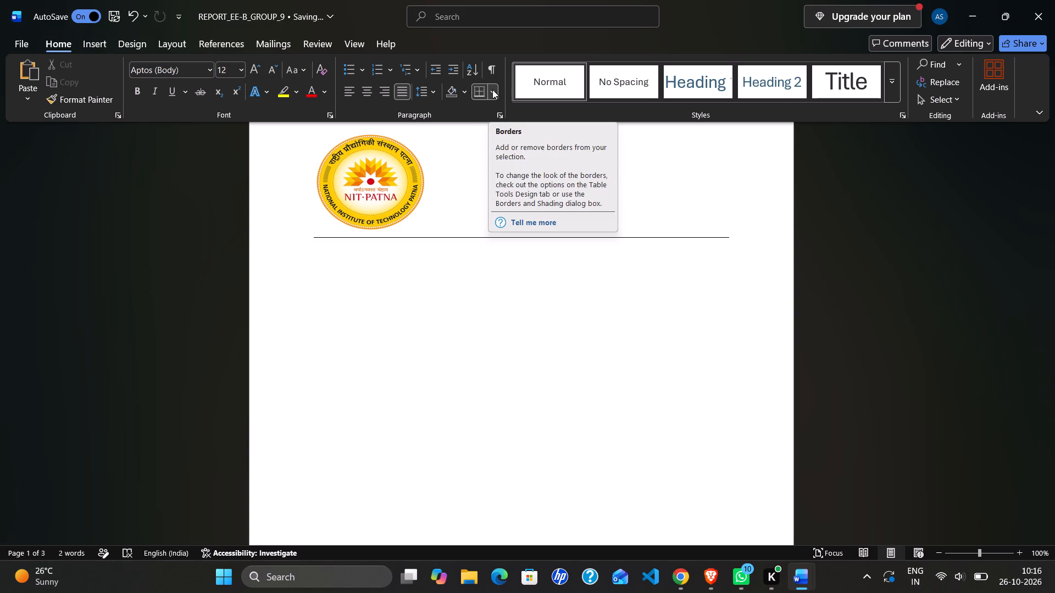
click(492, 89)
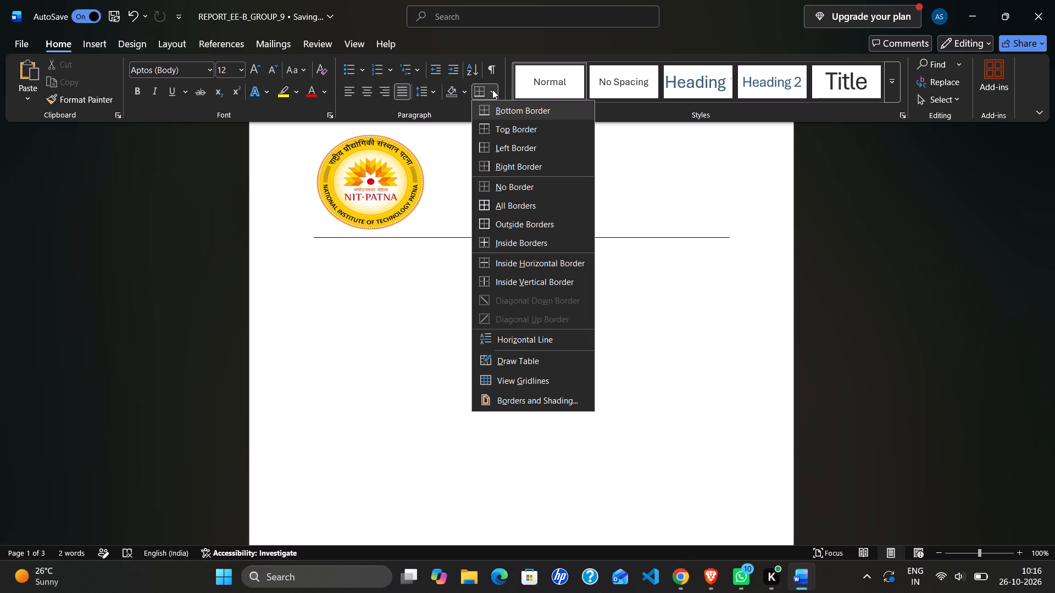
click(513, 400)
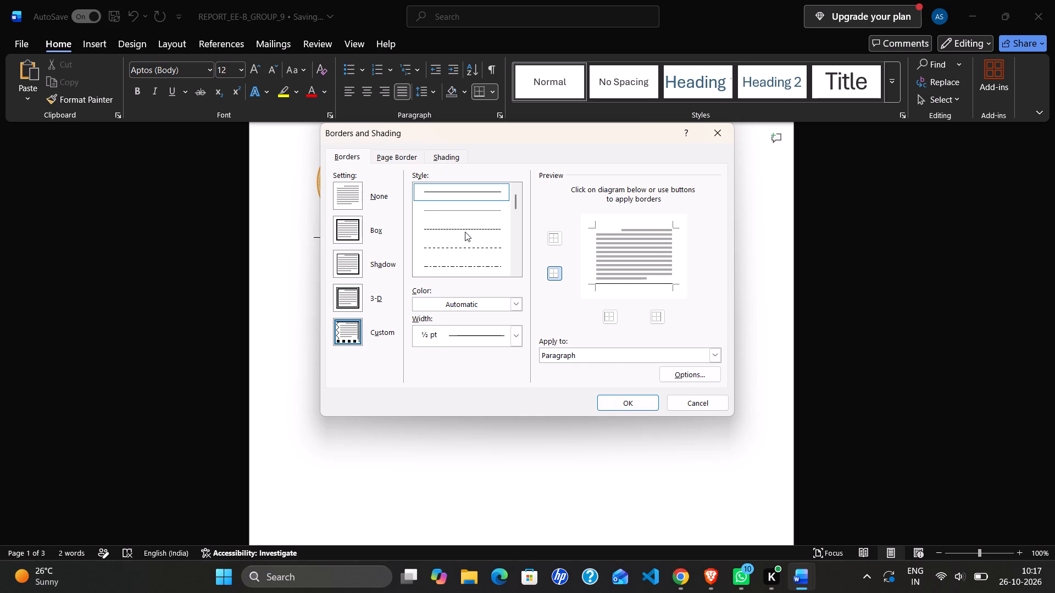
click(514, 338)
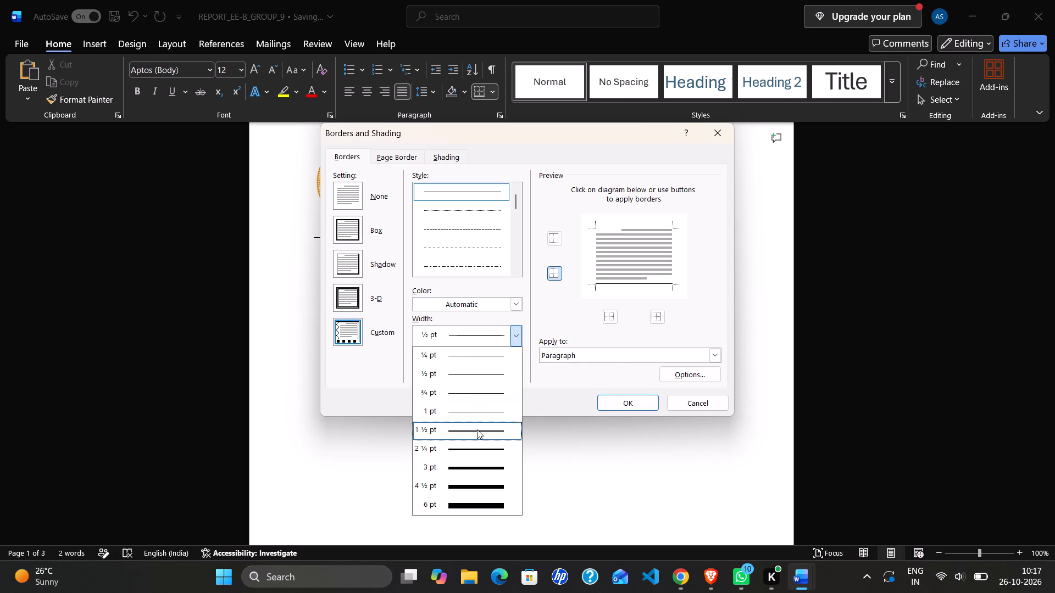
click(477, 429)
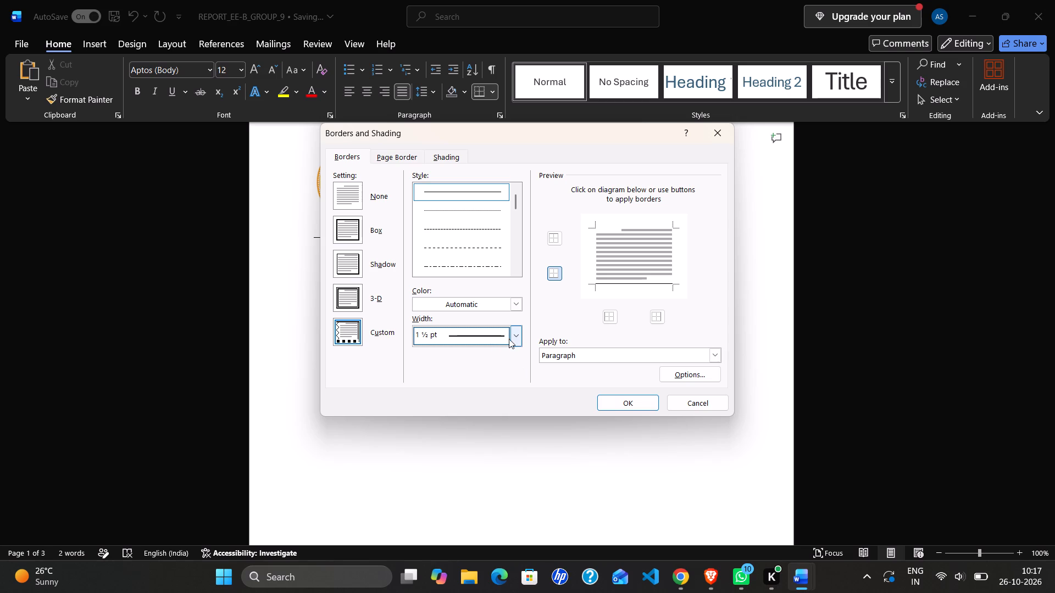
click(511, 339)
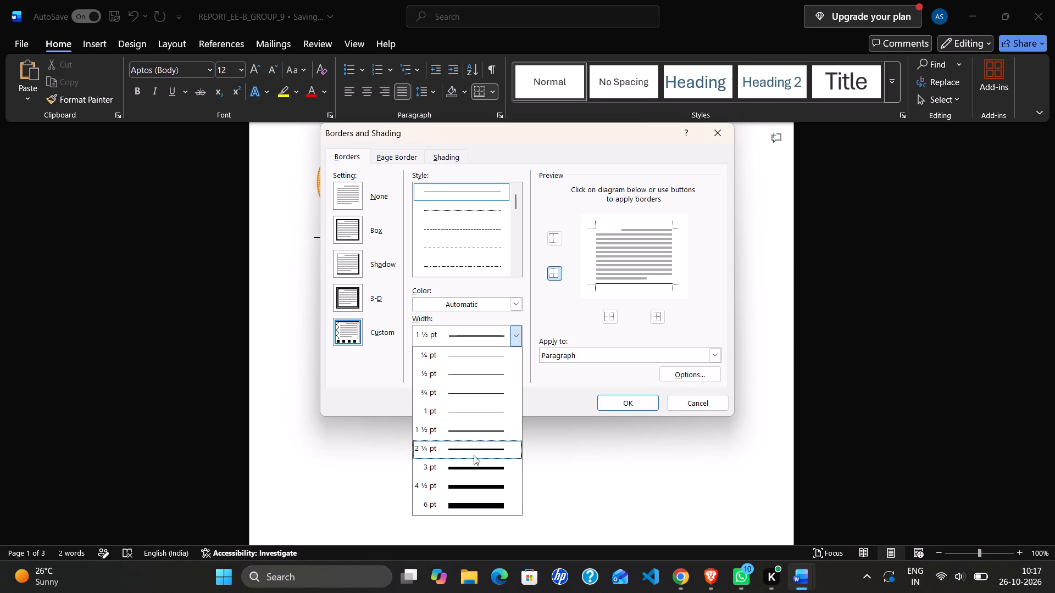
click(474, 452)
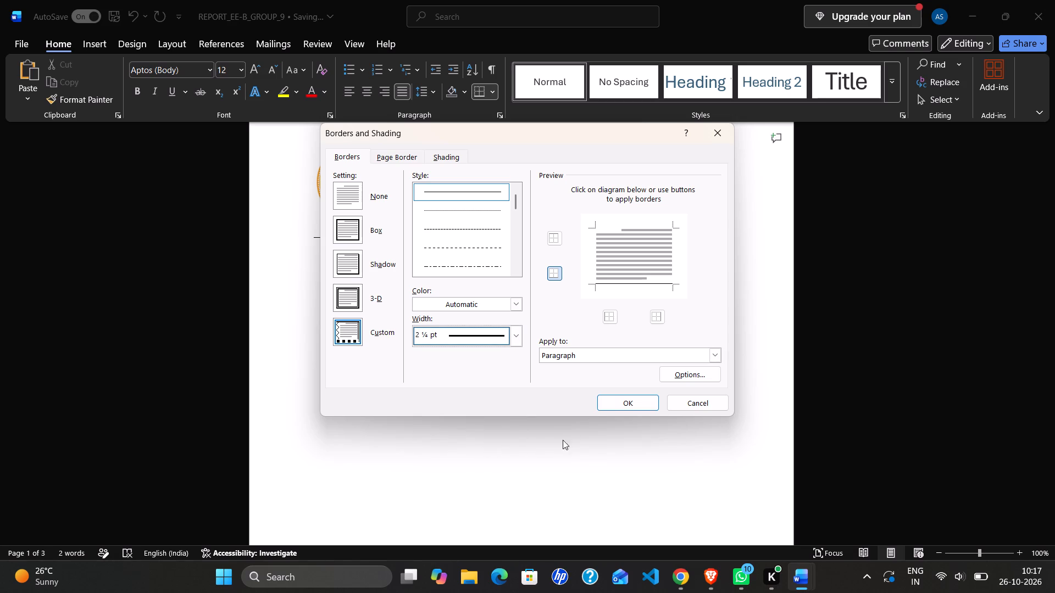
click(620, 400)
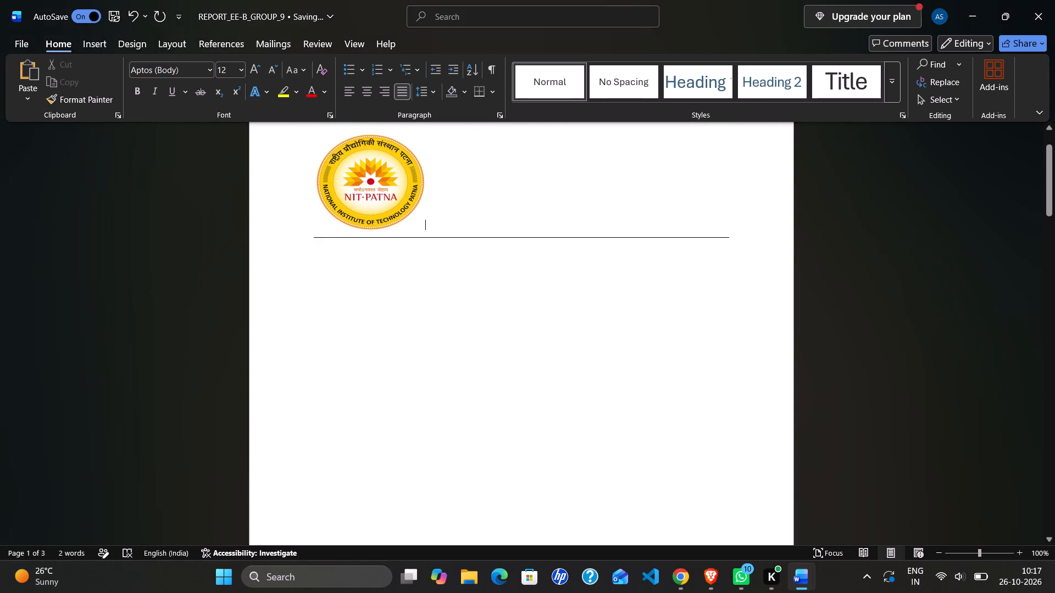
click(495, 87)
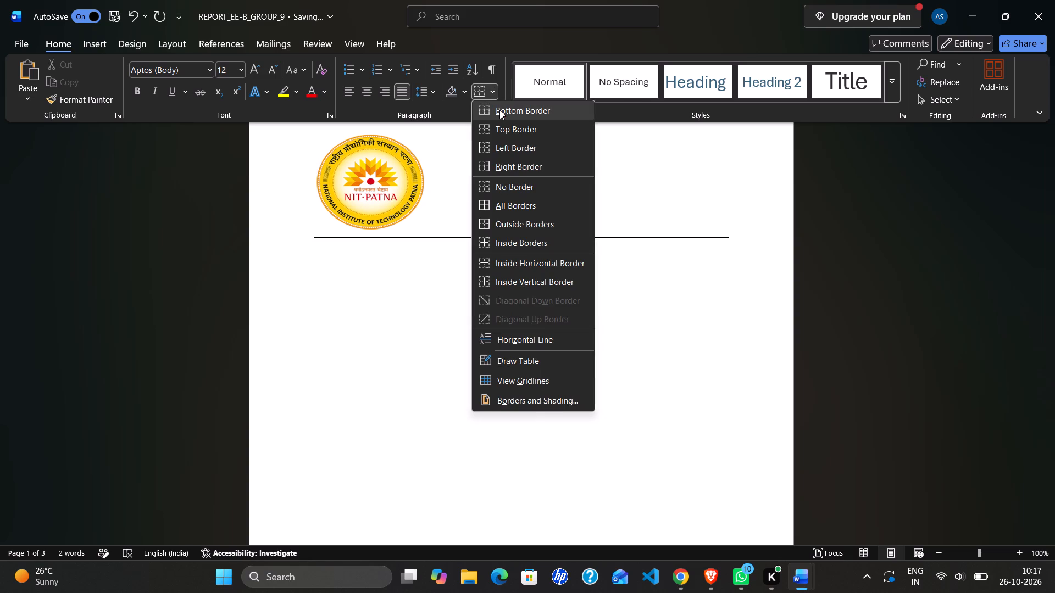
click(499, 110)
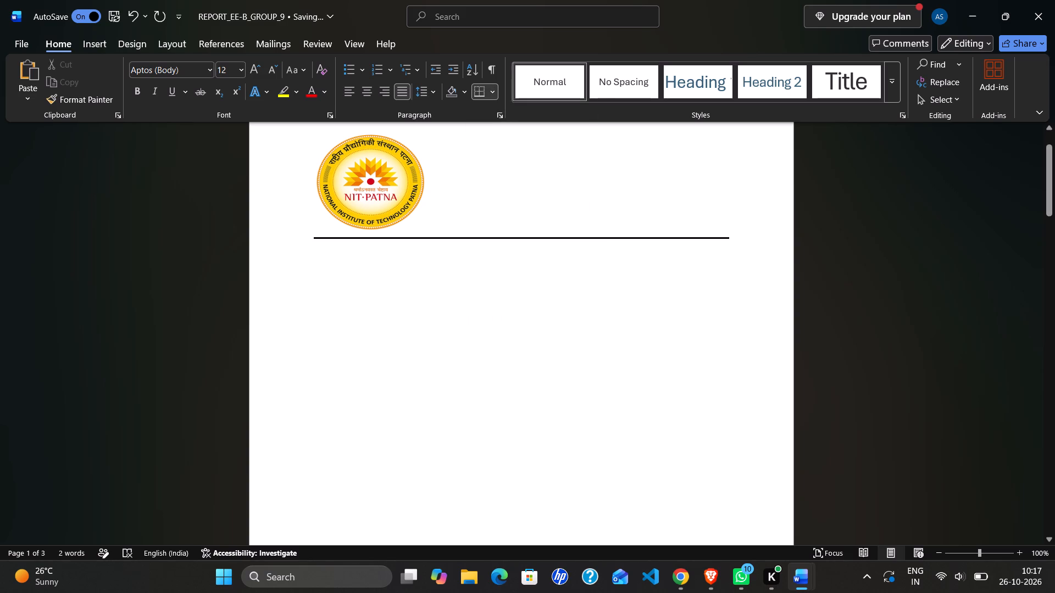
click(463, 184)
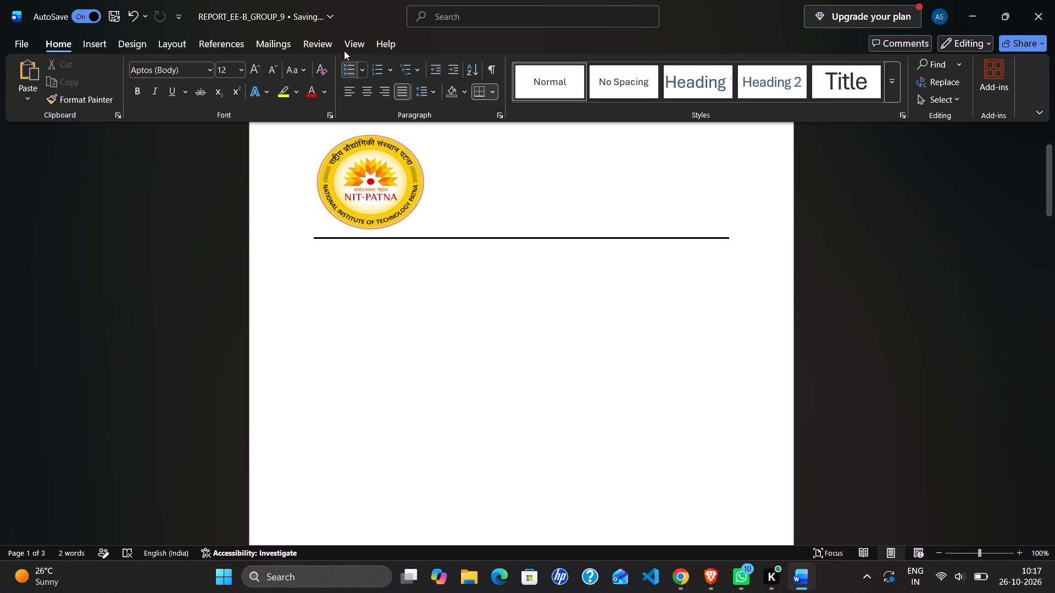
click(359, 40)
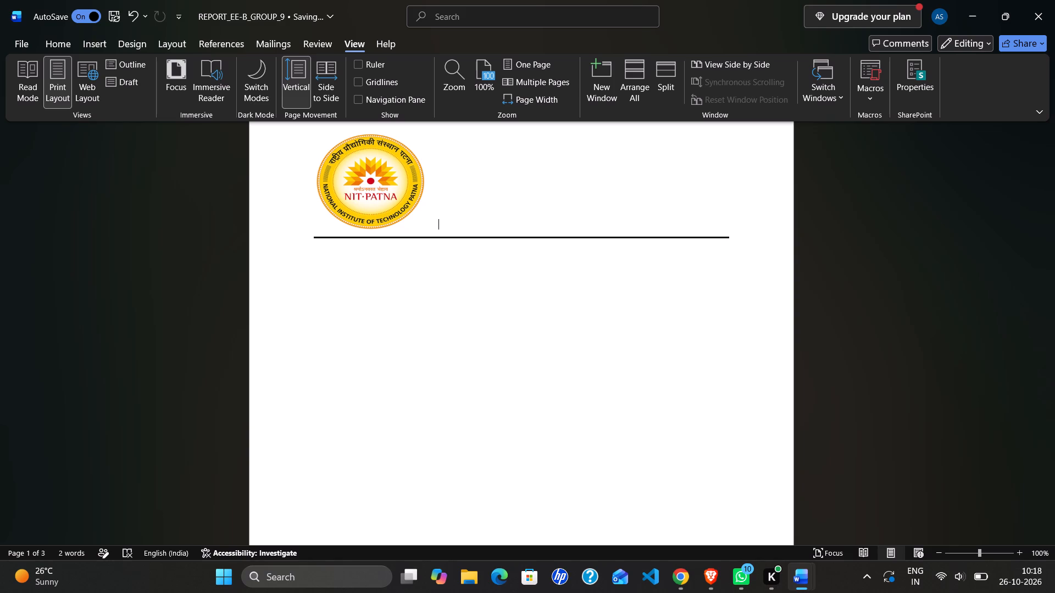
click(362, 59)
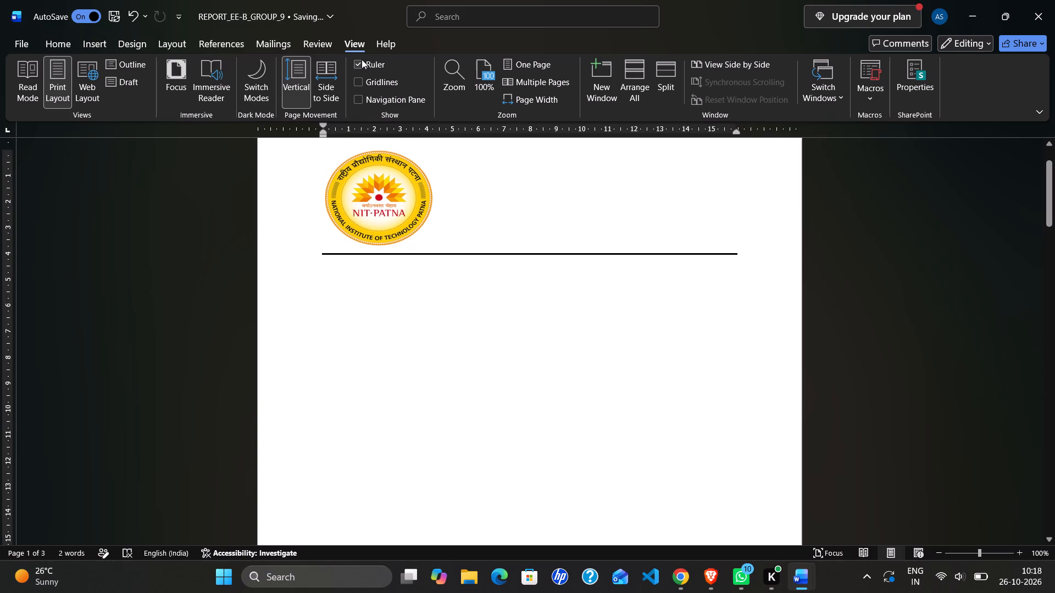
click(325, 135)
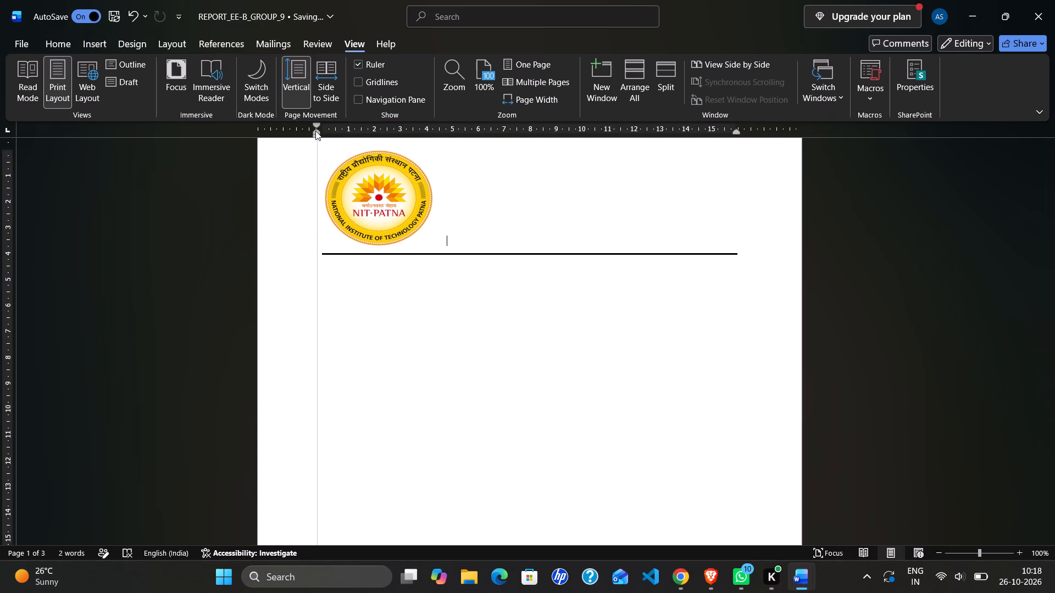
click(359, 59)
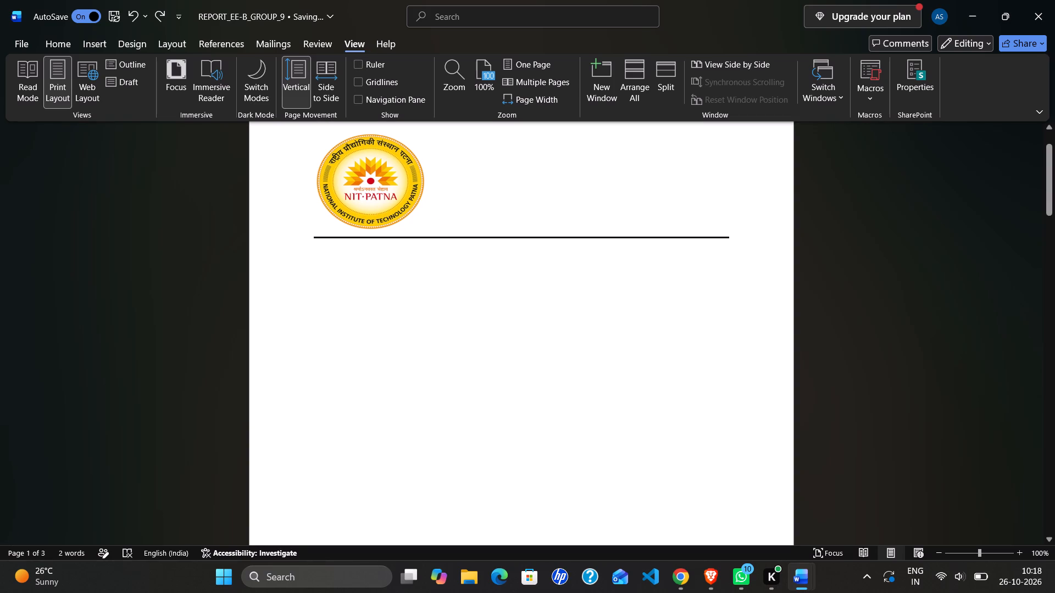
Enter the trial text "anjo" beside the NIT Patna logo, keeping it on a single line above the border.
click(464, 184)
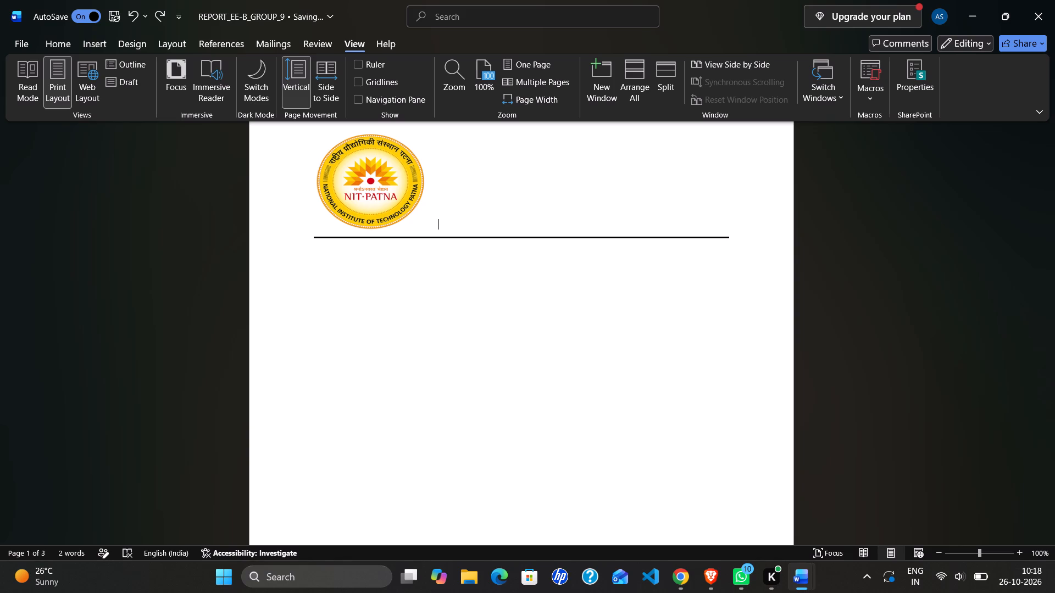
text(an)
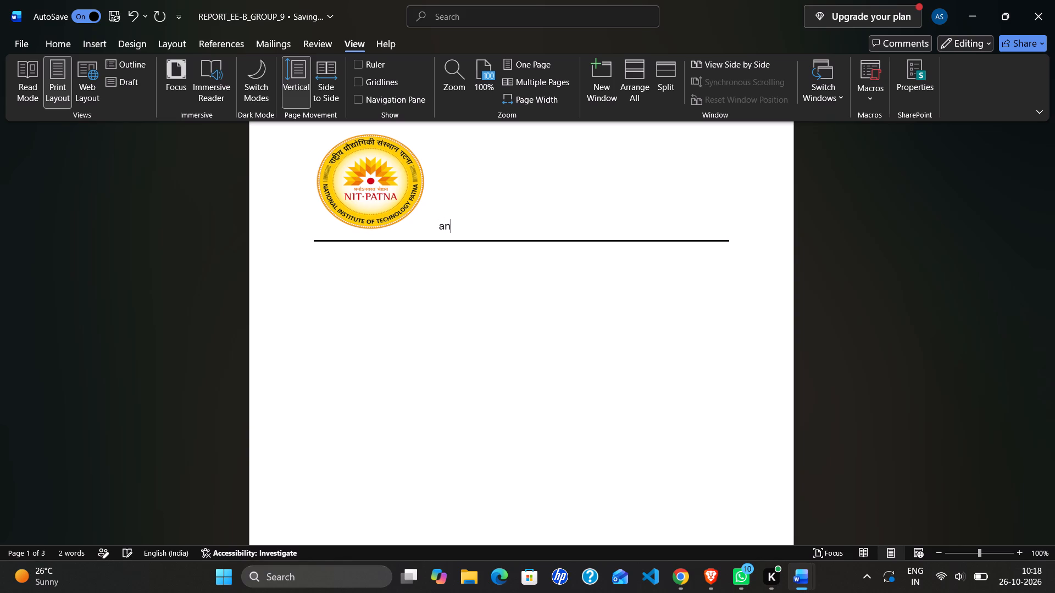
text(jo)
key(Return)
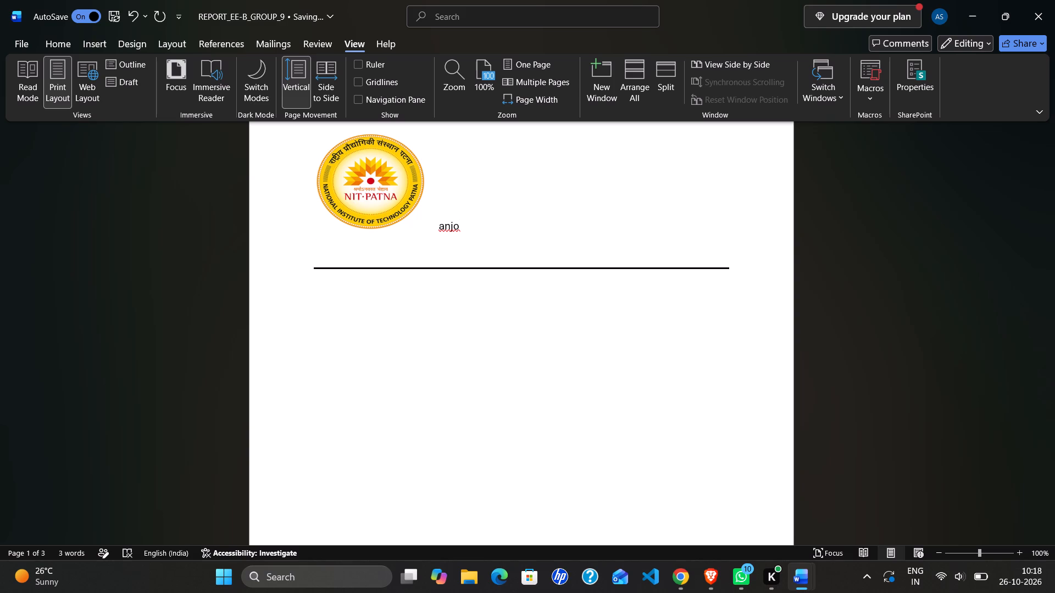
key(BackSpace)
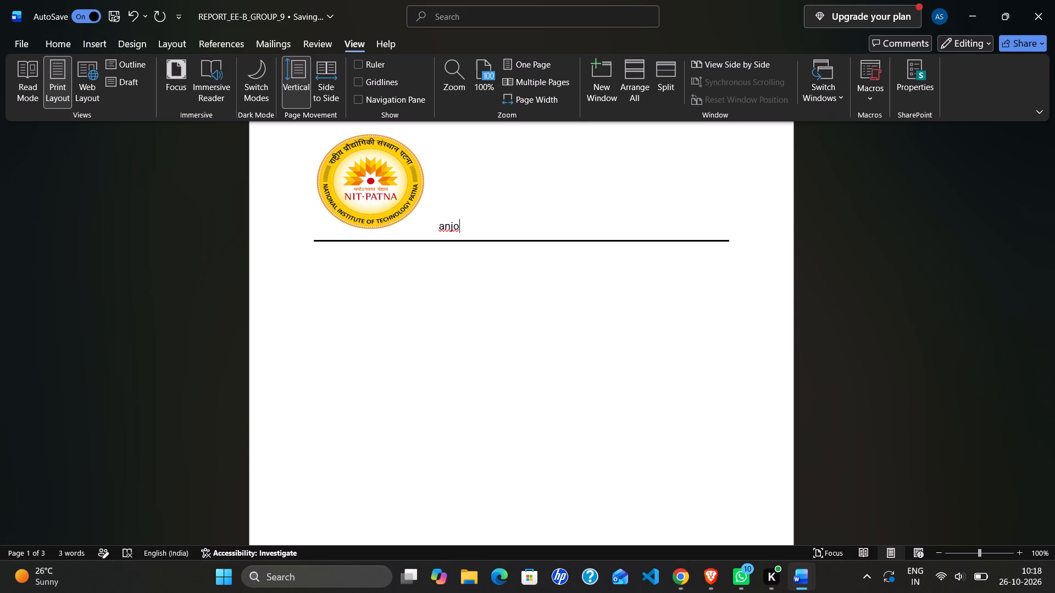
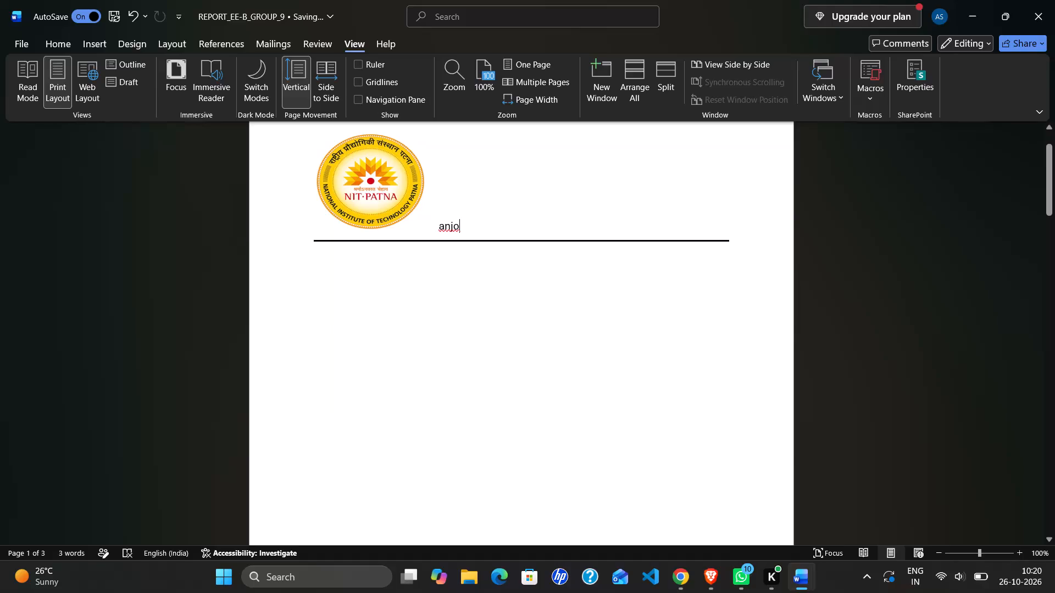
Open the text wrapping layout options for the NIT Patna logo at the top of the cover page.
click(390, 172)
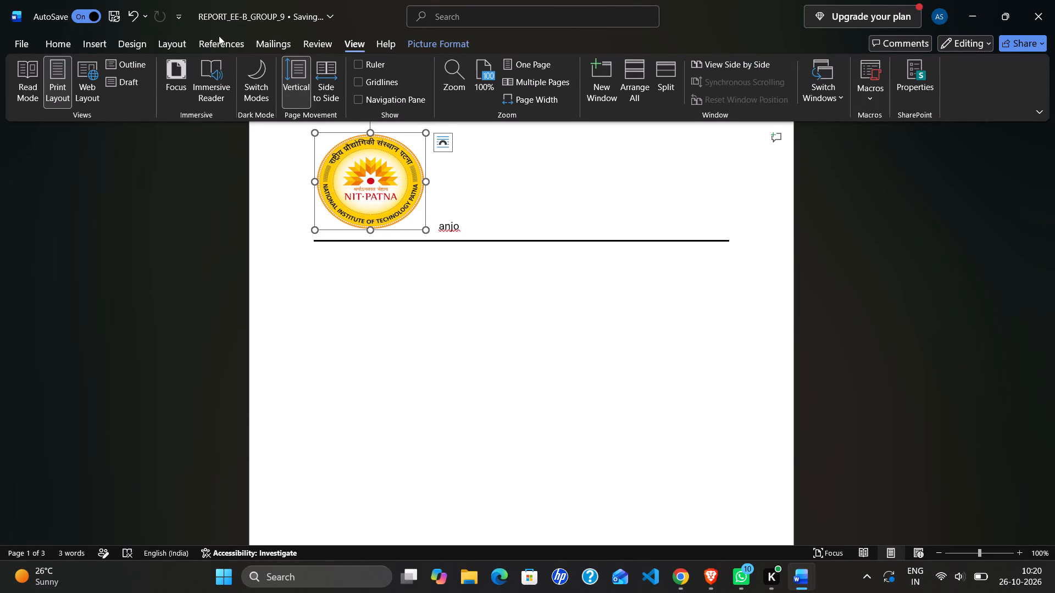
click(182, 36)
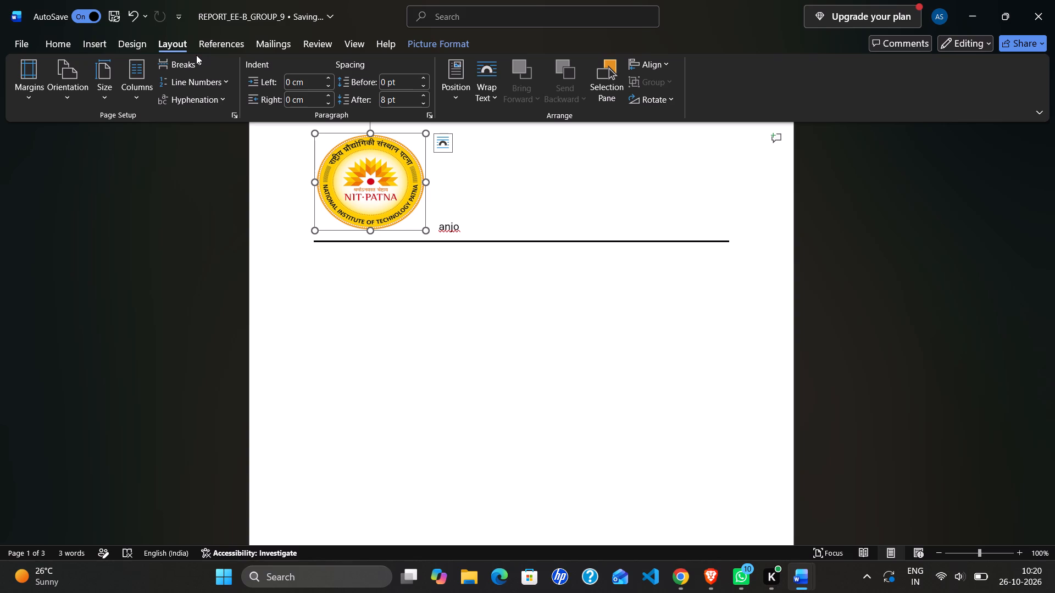
click(448, 141)
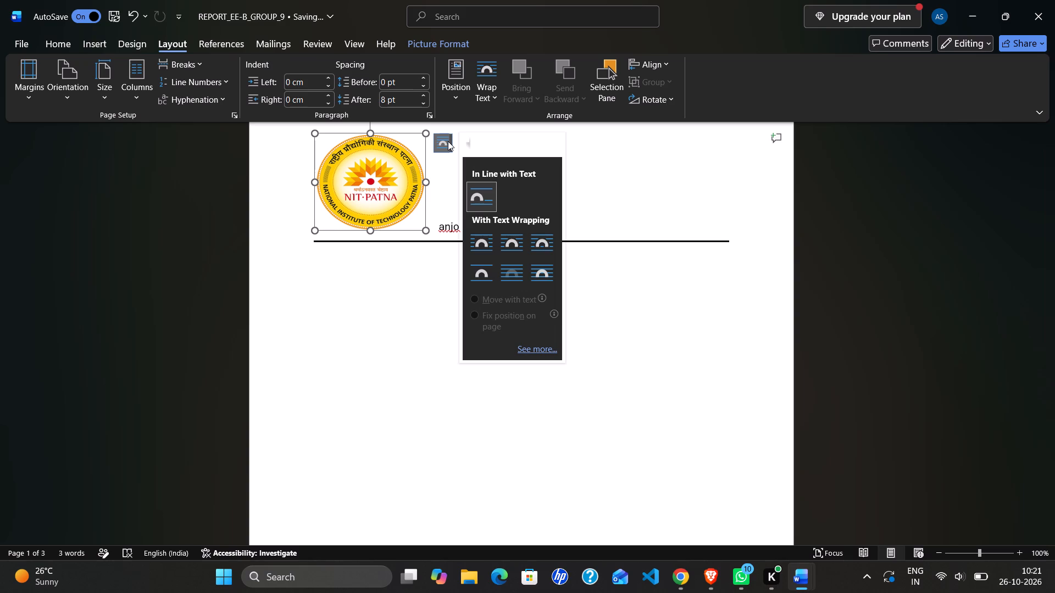
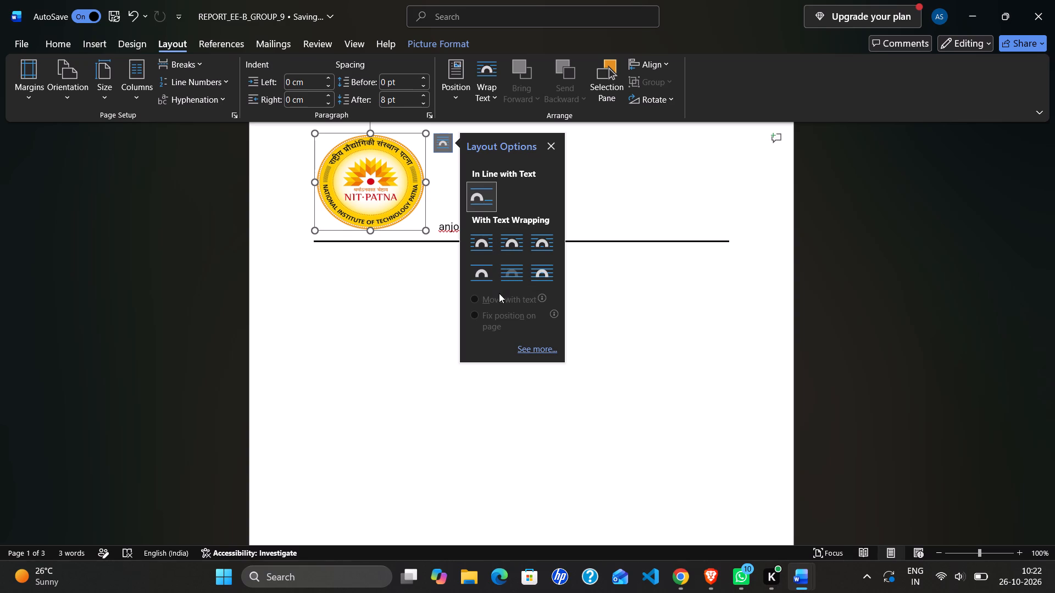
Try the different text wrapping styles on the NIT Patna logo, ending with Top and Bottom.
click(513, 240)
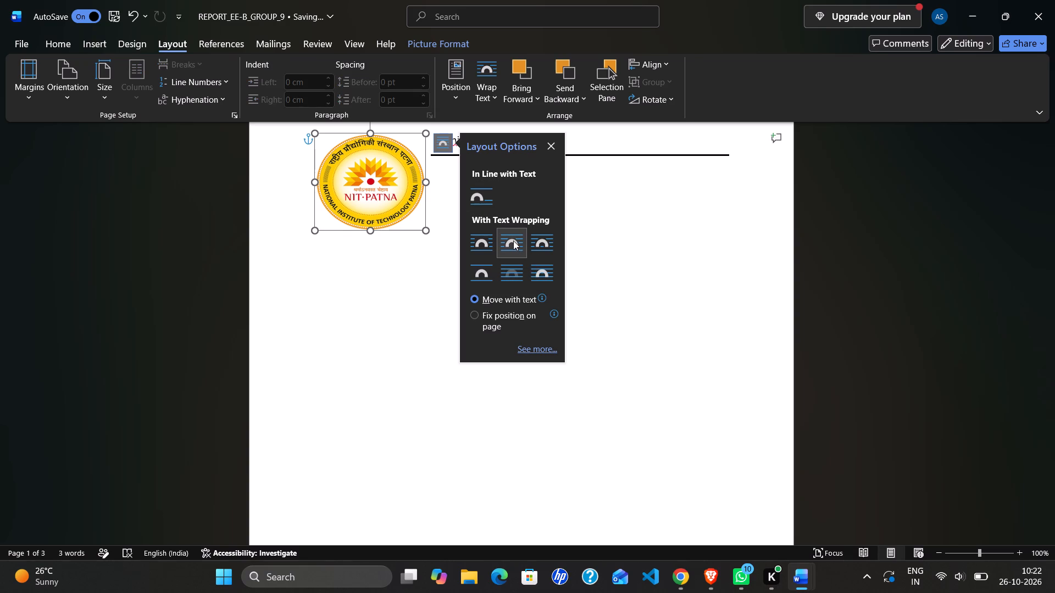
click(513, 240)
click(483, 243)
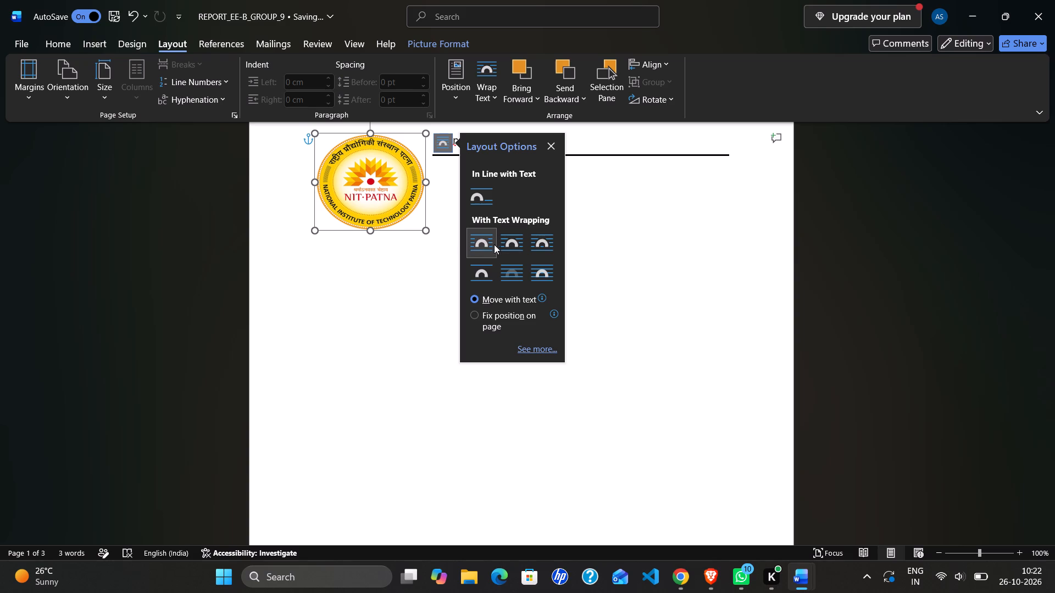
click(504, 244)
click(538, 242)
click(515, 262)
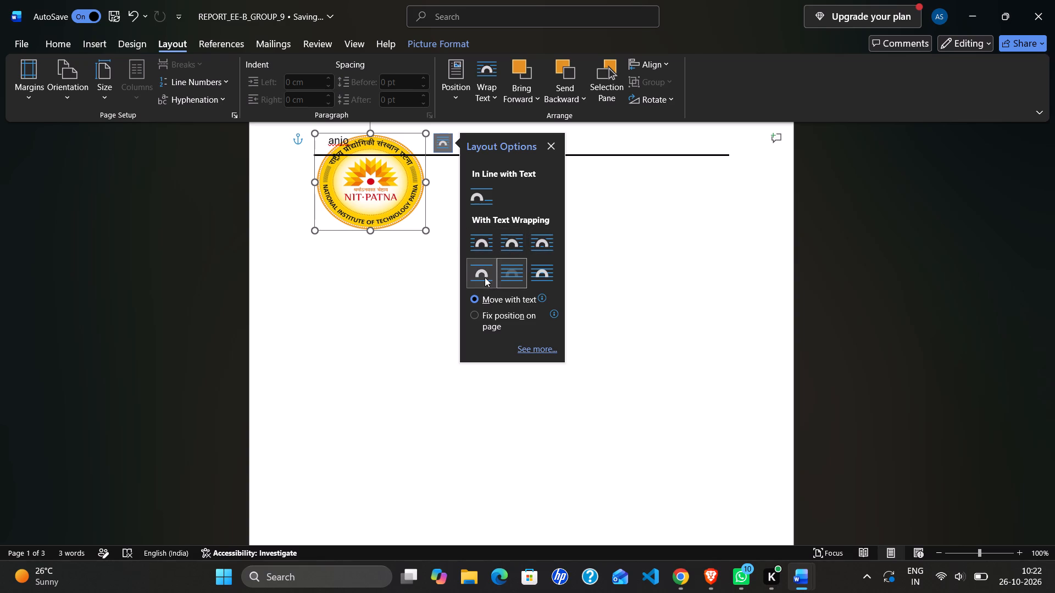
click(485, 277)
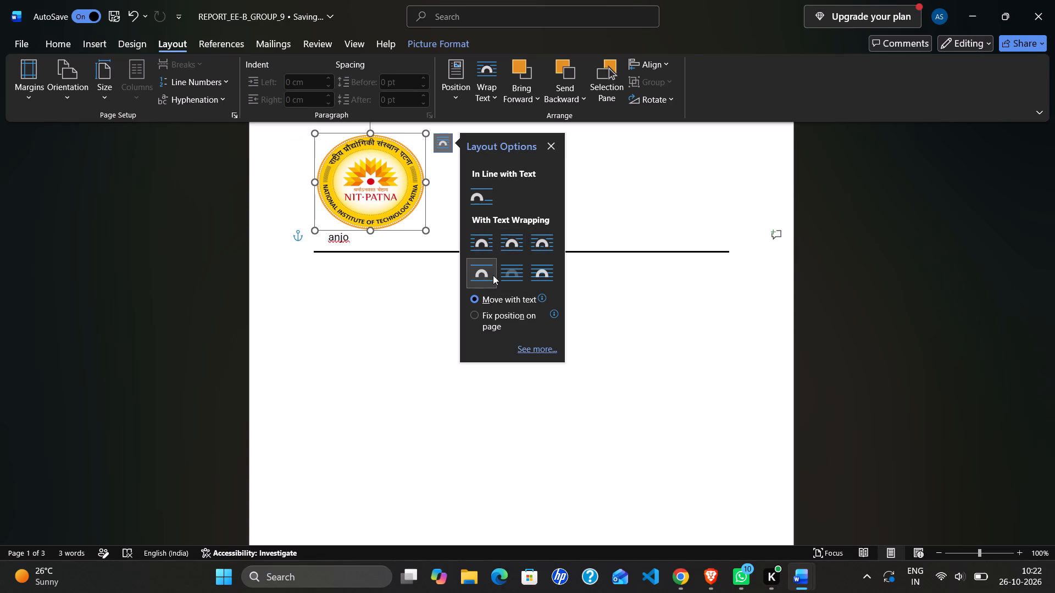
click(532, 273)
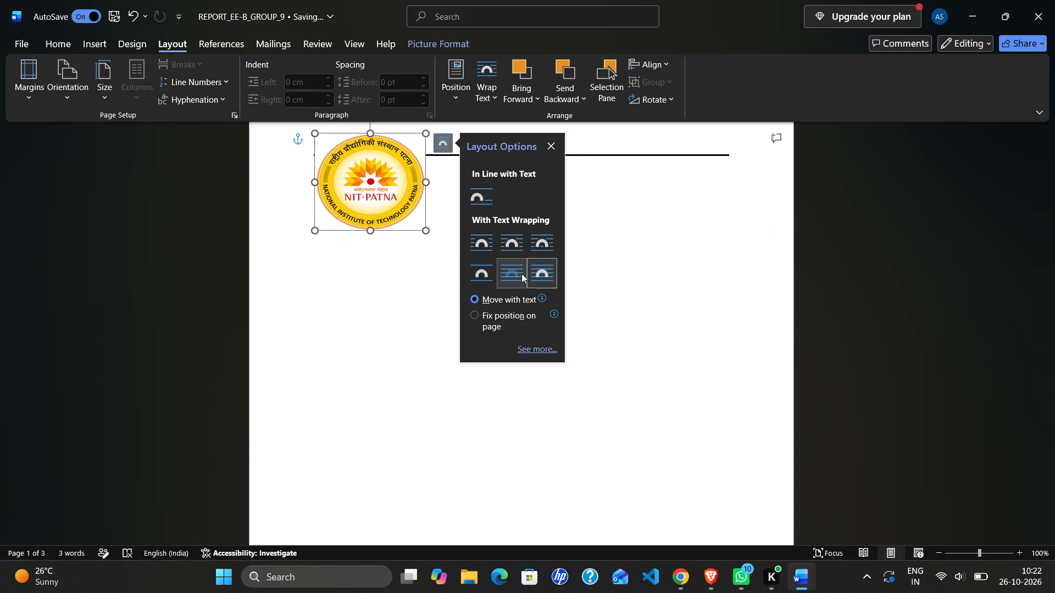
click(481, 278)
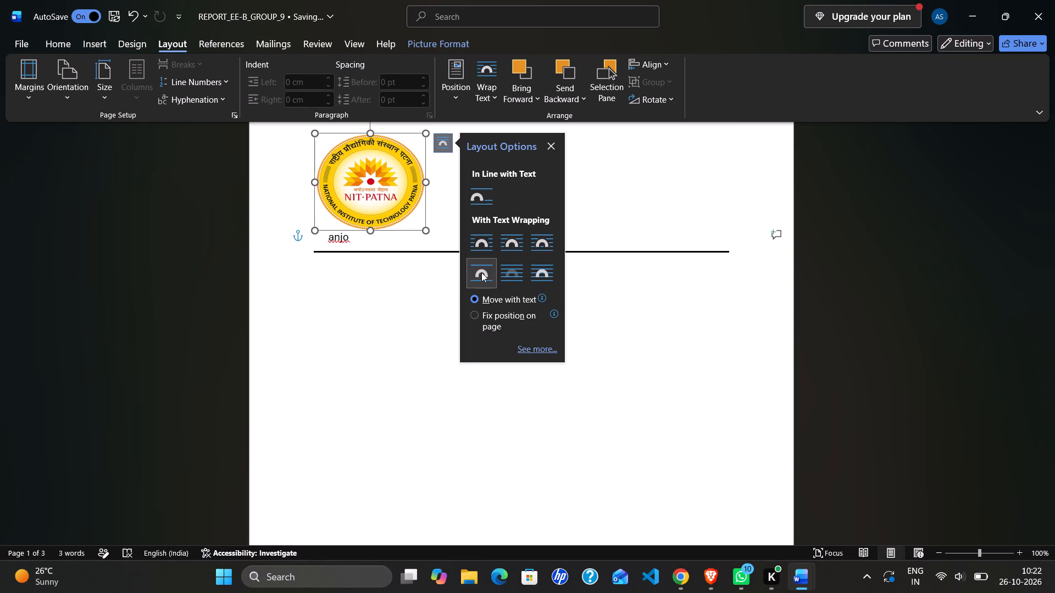
Delete the placeholder text "anjo" beneath the NIT Patna logo.
click(375, 240)
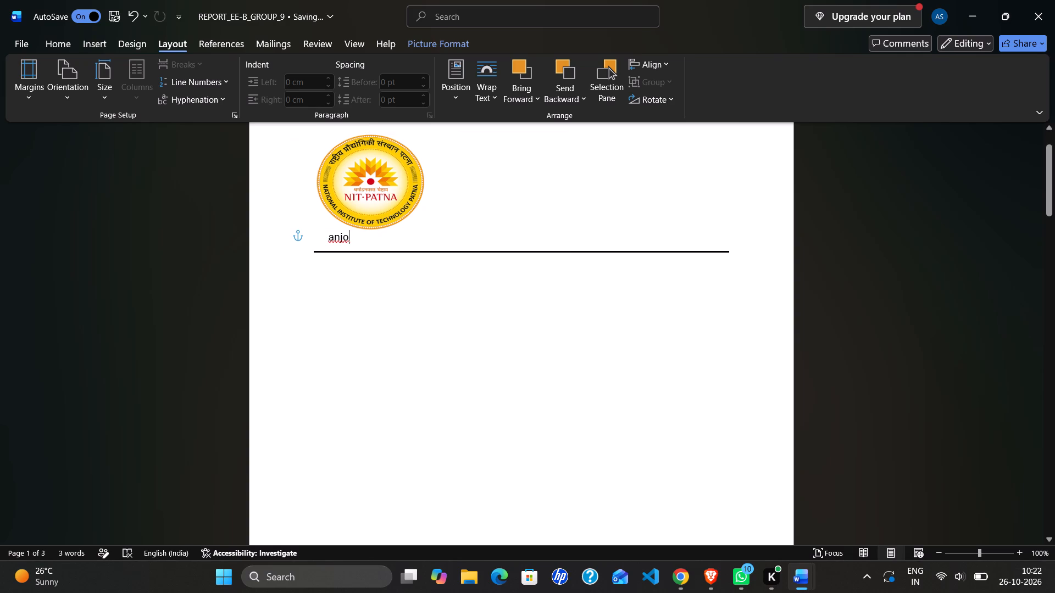
key(BackSpace)
key(BackSpace)
key(BackSpace)
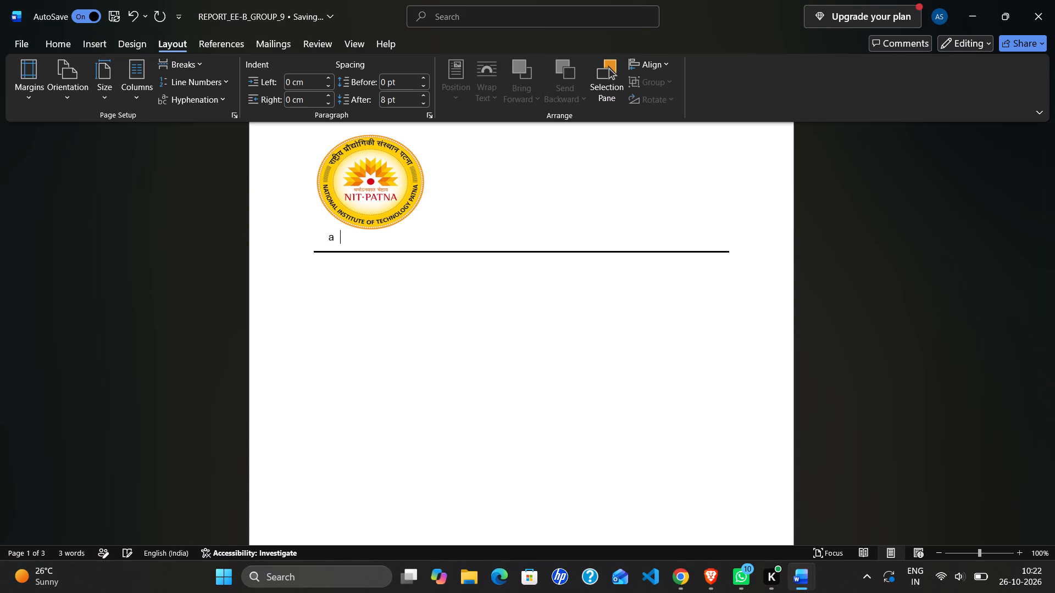
key(BackSpace)
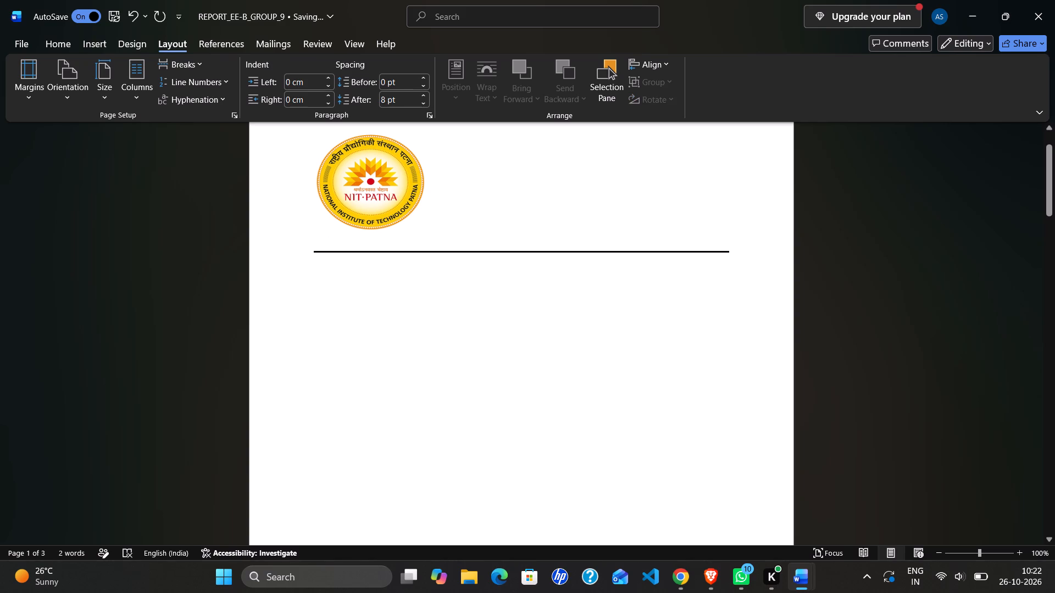
Remove the horizontal border line beneath the logo by applying No Border to its paragraph.
click(543, 244)
click(542, 253)
click(731, 253)
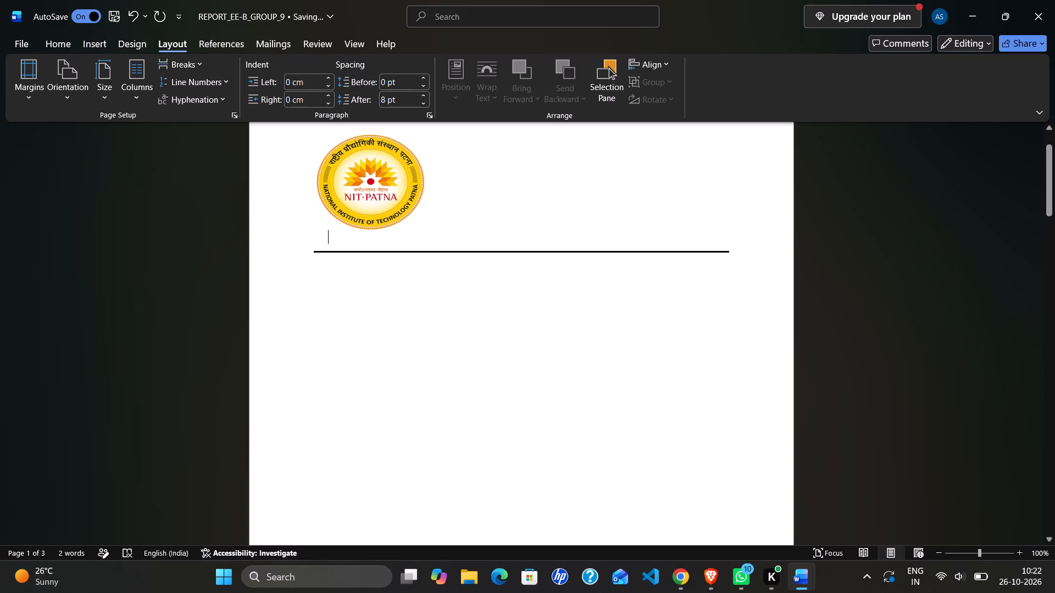
click(731, 253)
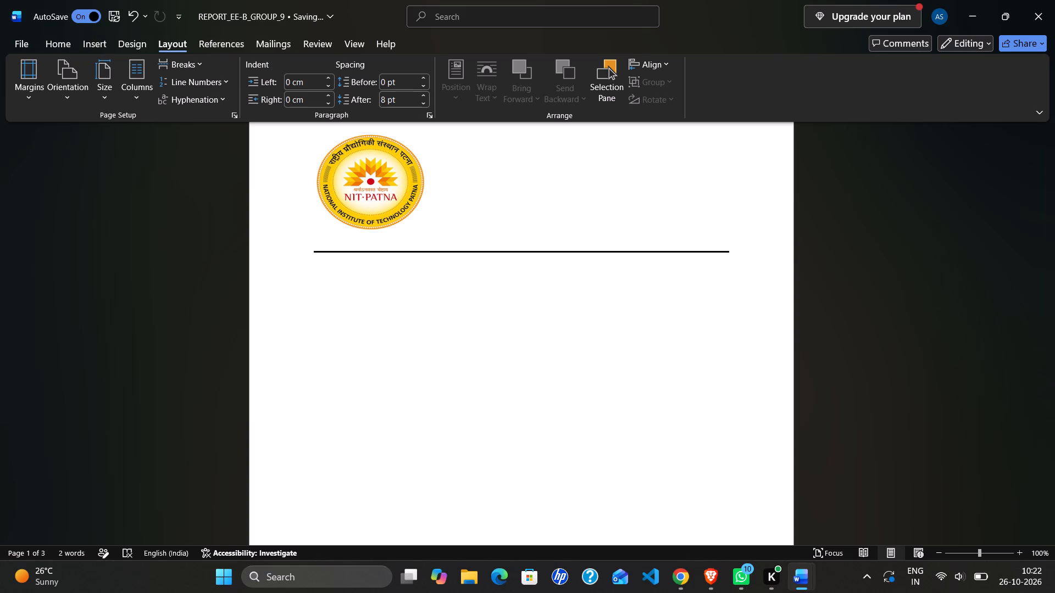
click(48, 44)
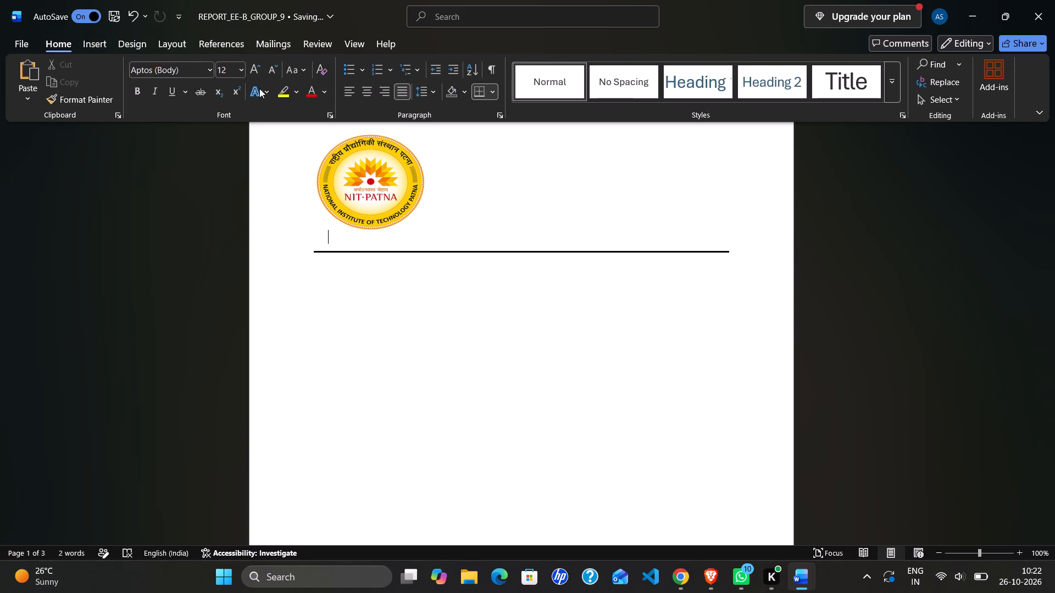
click(490, 94)
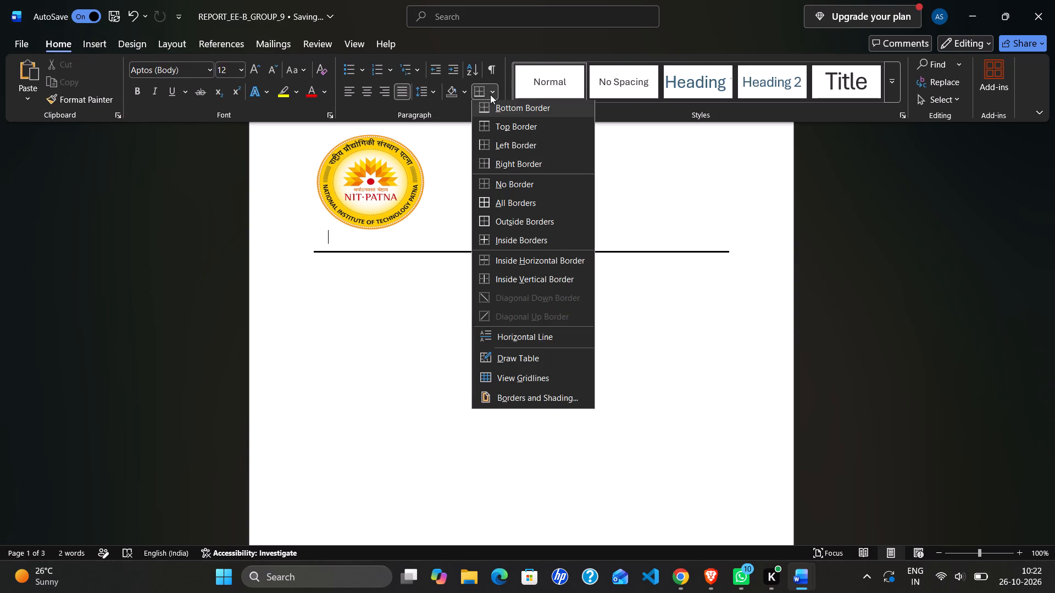
click(507, 183)
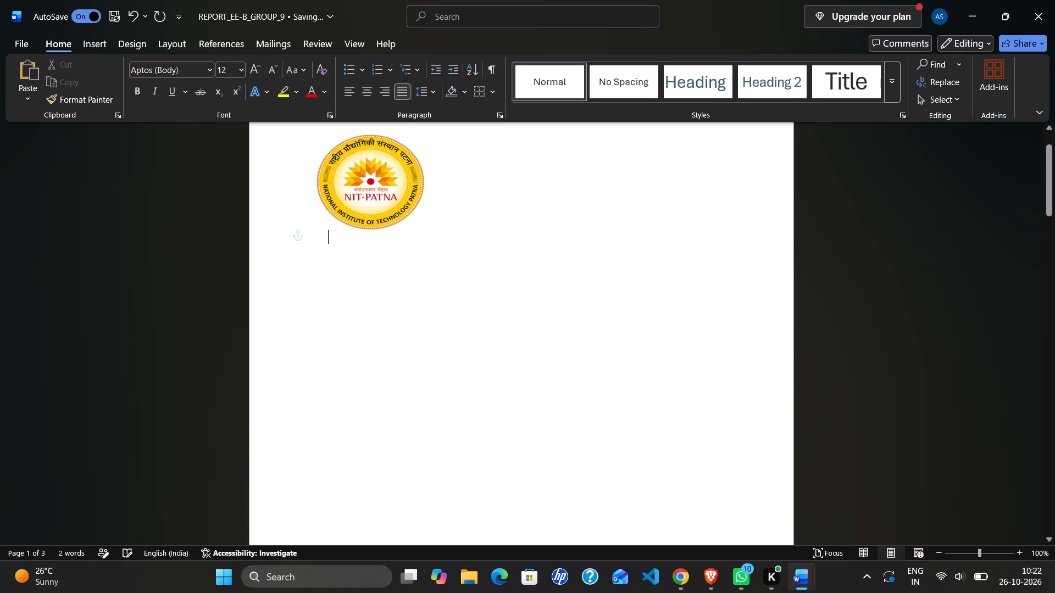
Set the NIT Patna logo's text wrapping to Tight and place the cursor beside the logo.
click(464, 185)
click(362, 194)
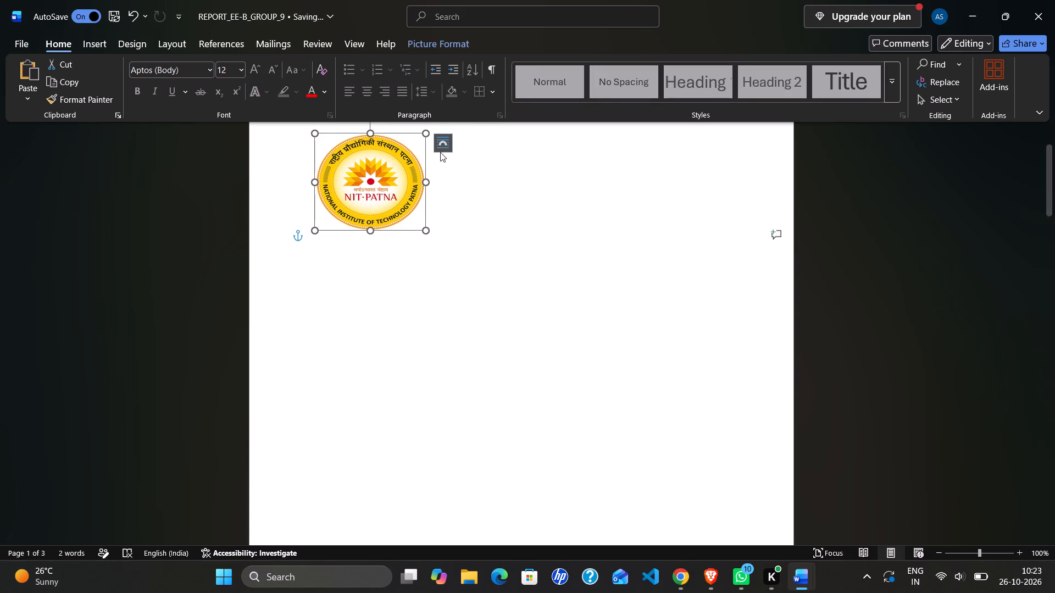
click(440, 152)
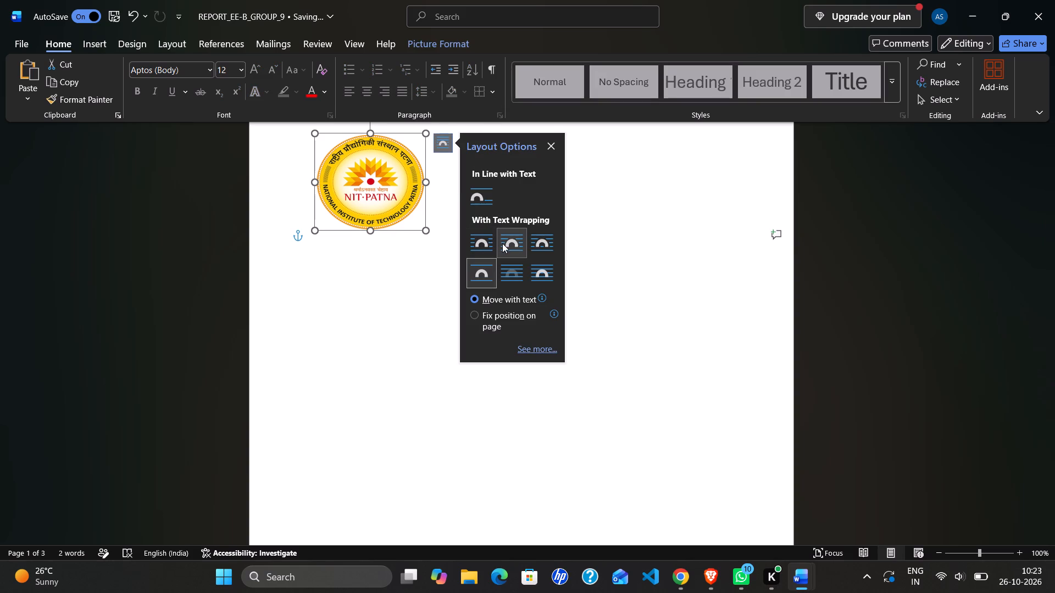
click(507, 243)
click(449, 183)
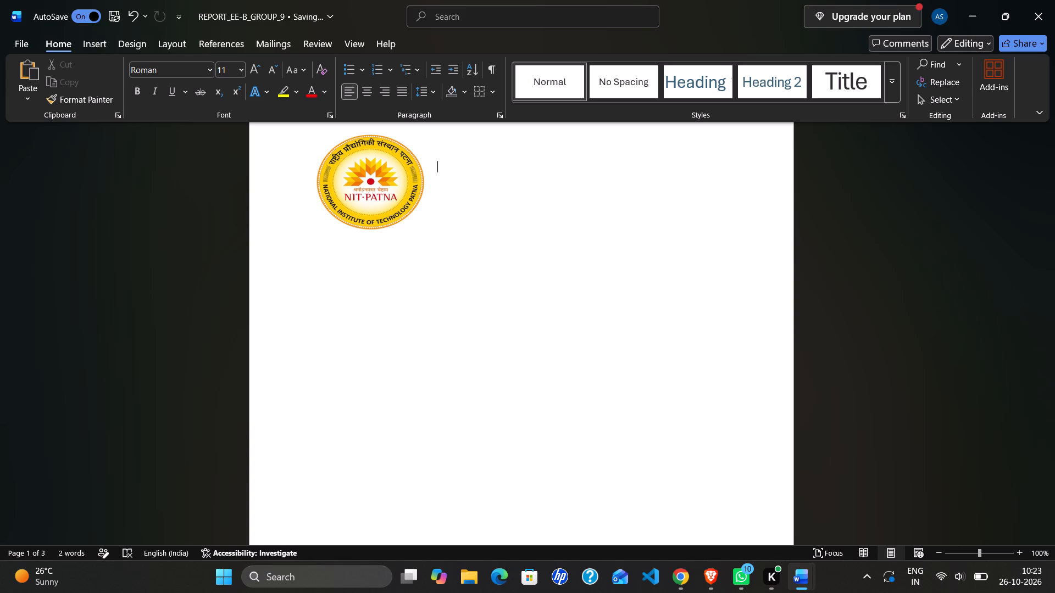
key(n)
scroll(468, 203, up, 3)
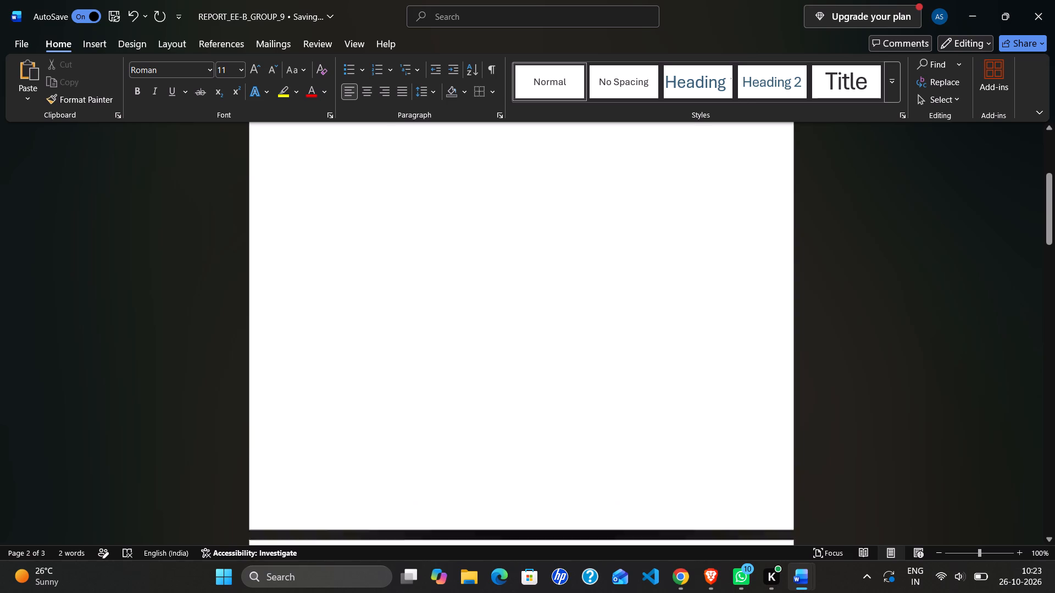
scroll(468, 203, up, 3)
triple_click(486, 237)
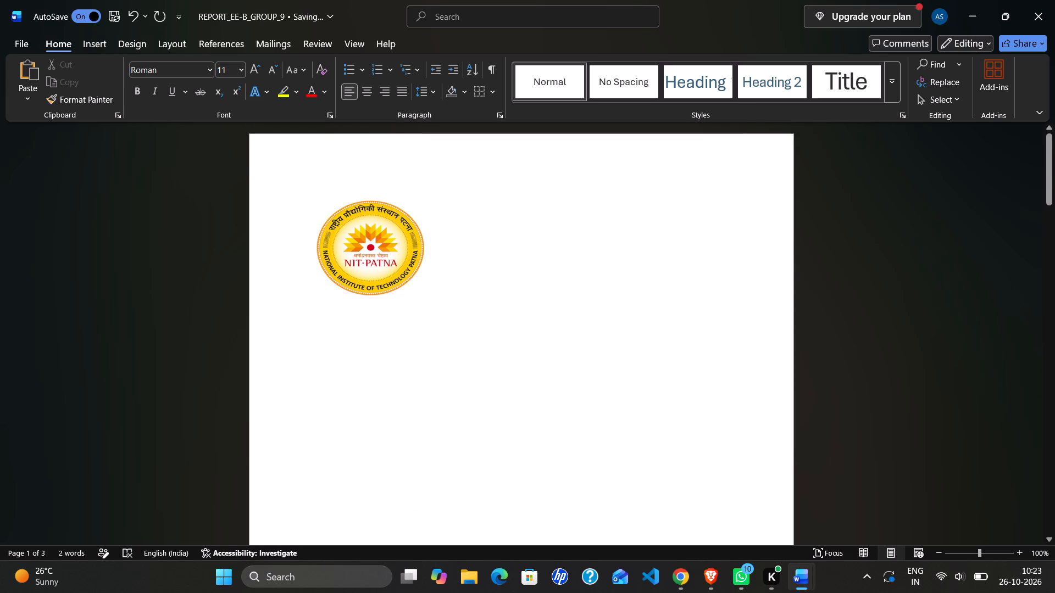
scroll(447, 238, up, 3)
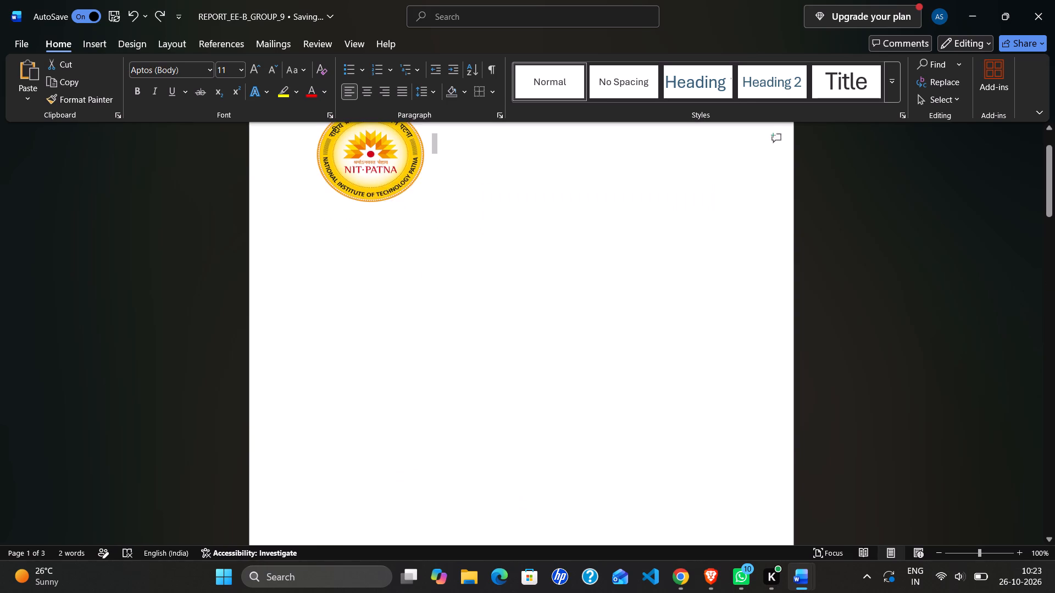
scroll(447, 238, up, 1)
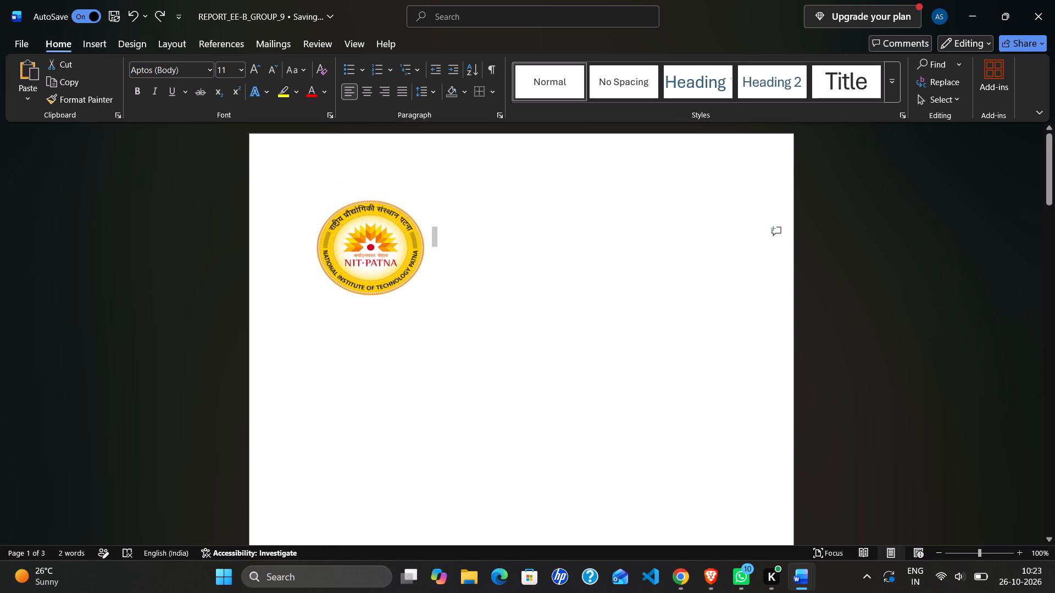
Place the cursor beside the NIT Patna logo and show the ruler.
click(451, 235)
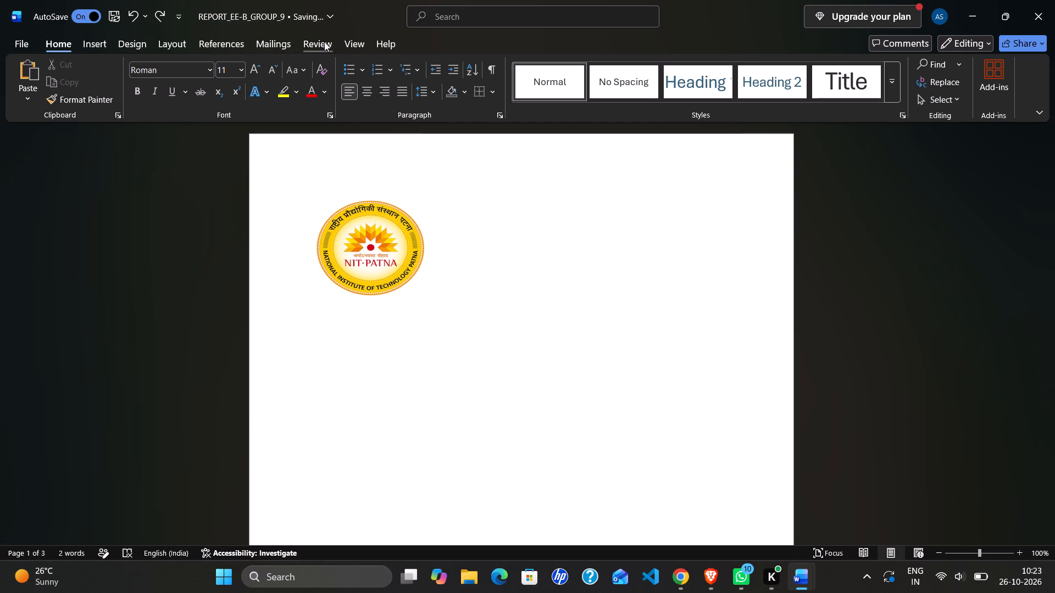
click(348, 42)
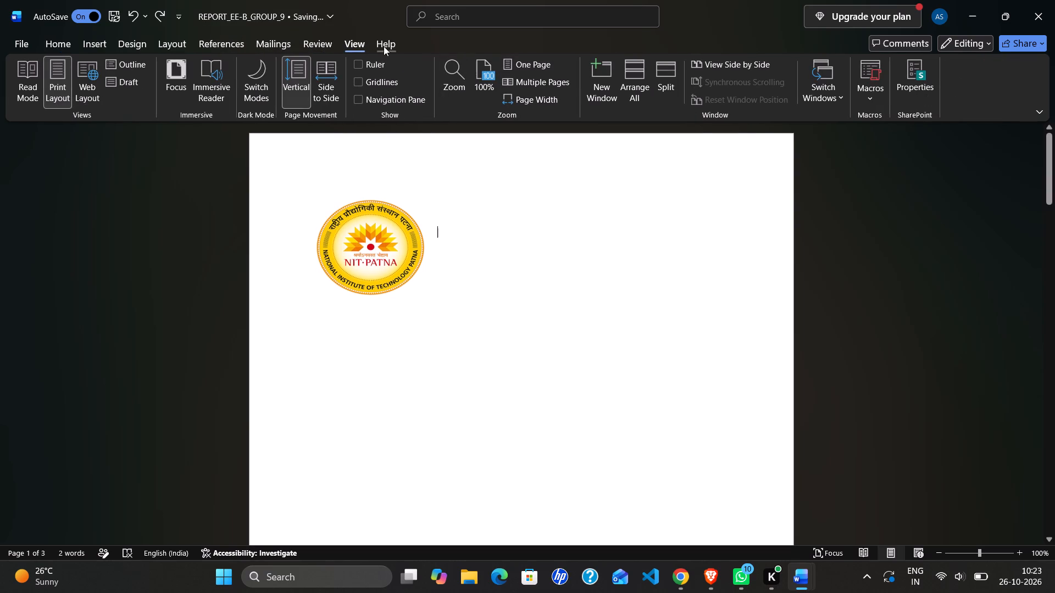
click(358, 66)
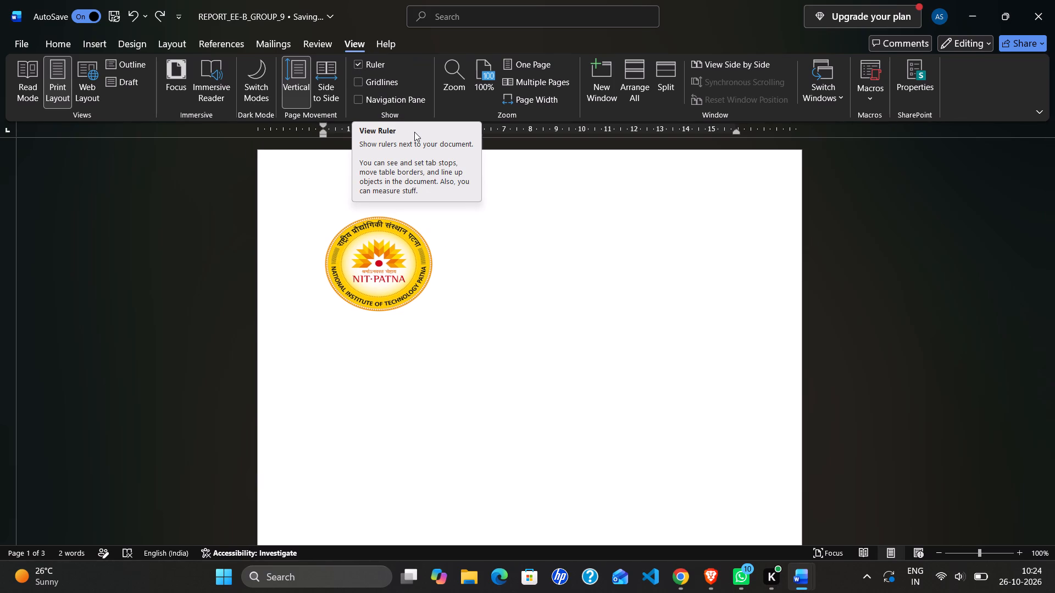
Cycle the ruler's tab selector from the left tab through the other tab stop types to an indent marker.
click(3, 185)
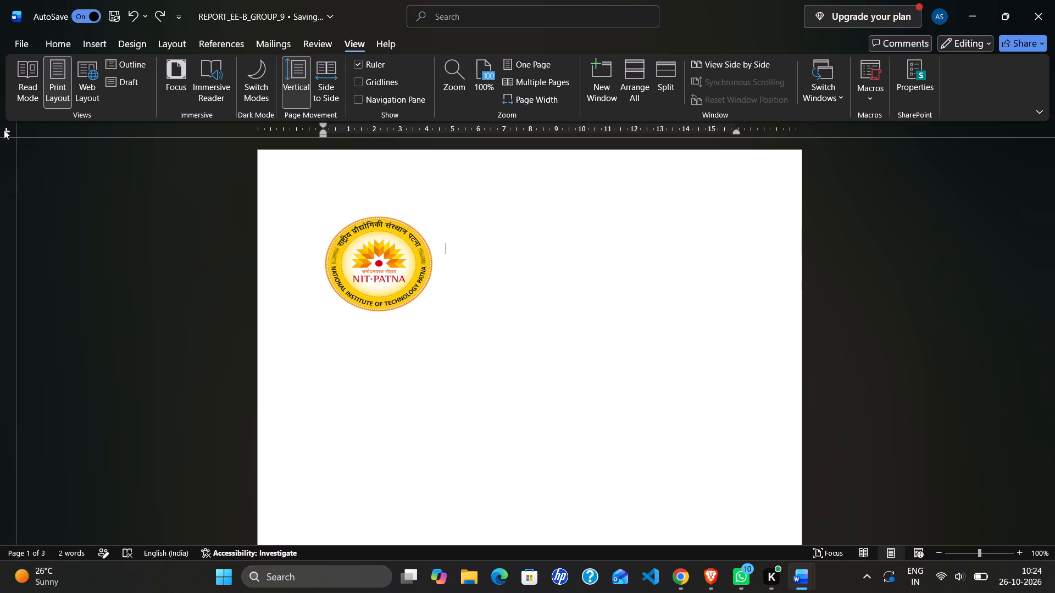
click(4, 130)
click(4, 130)
click(4, 130)
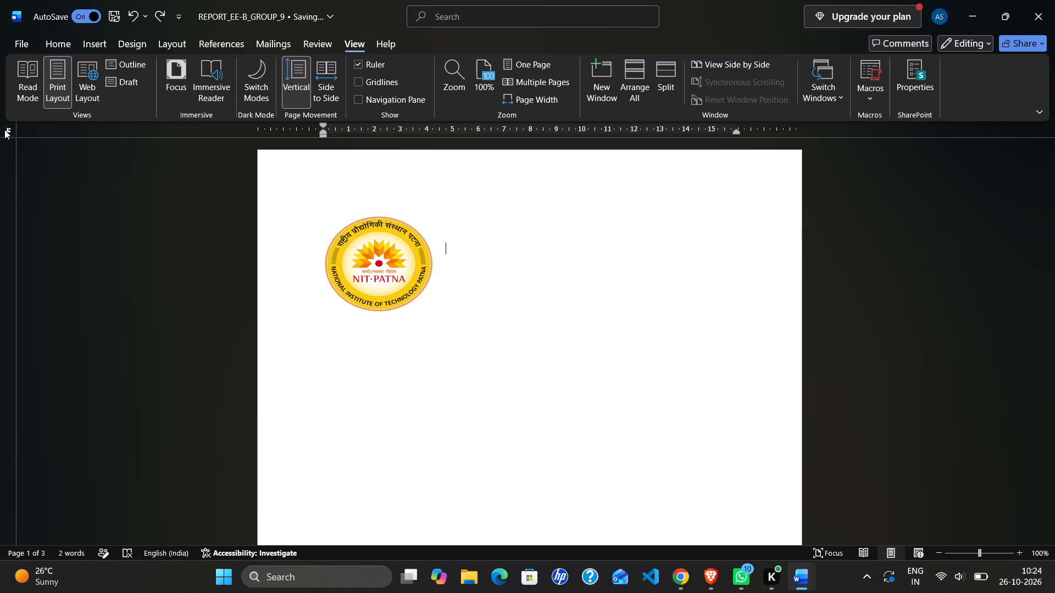
click(4, 130)
click(3, 129)
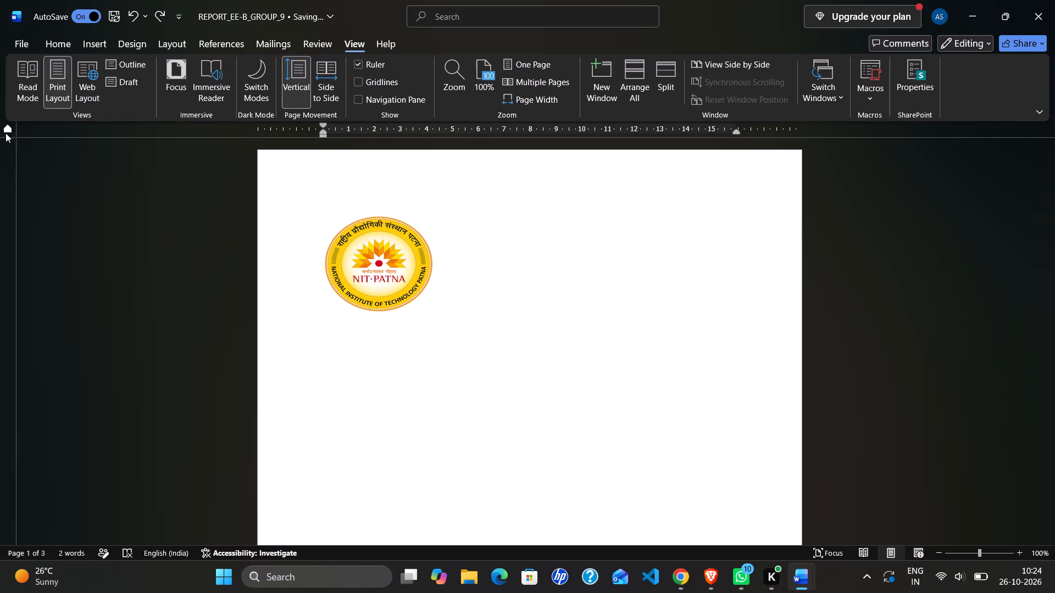
click(8, 124)
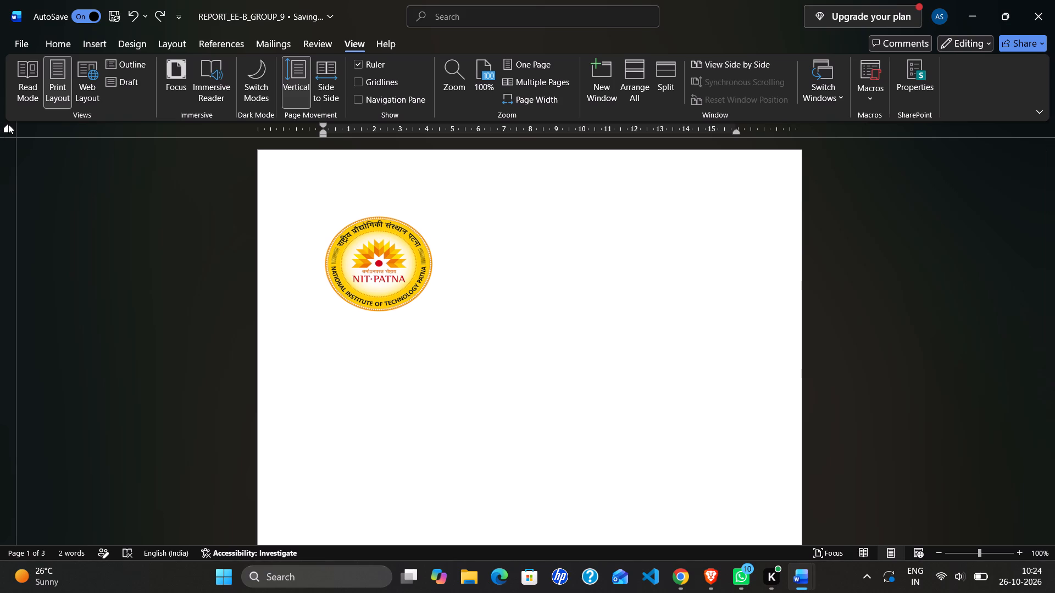
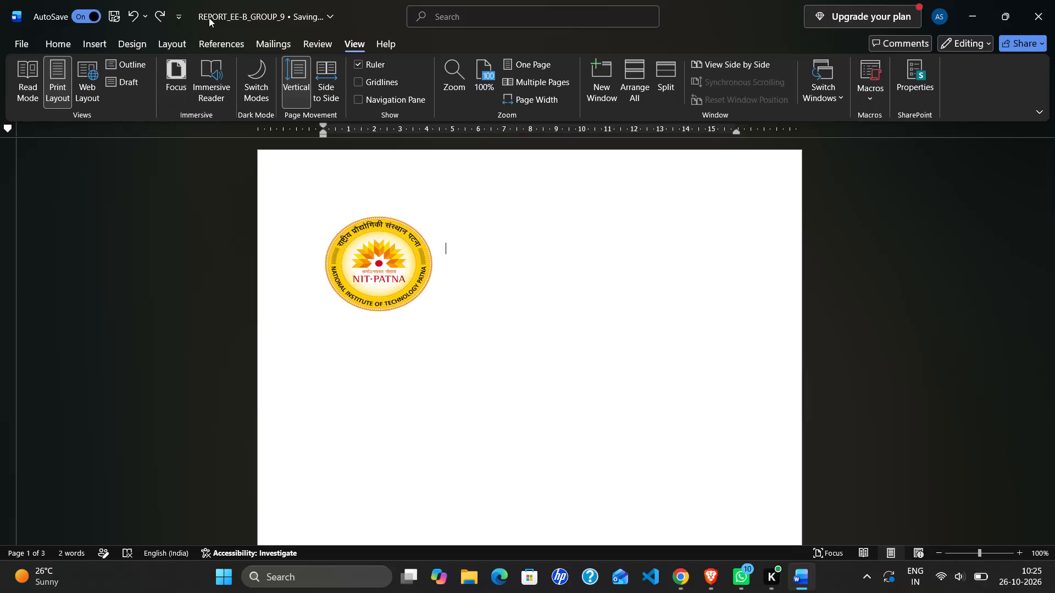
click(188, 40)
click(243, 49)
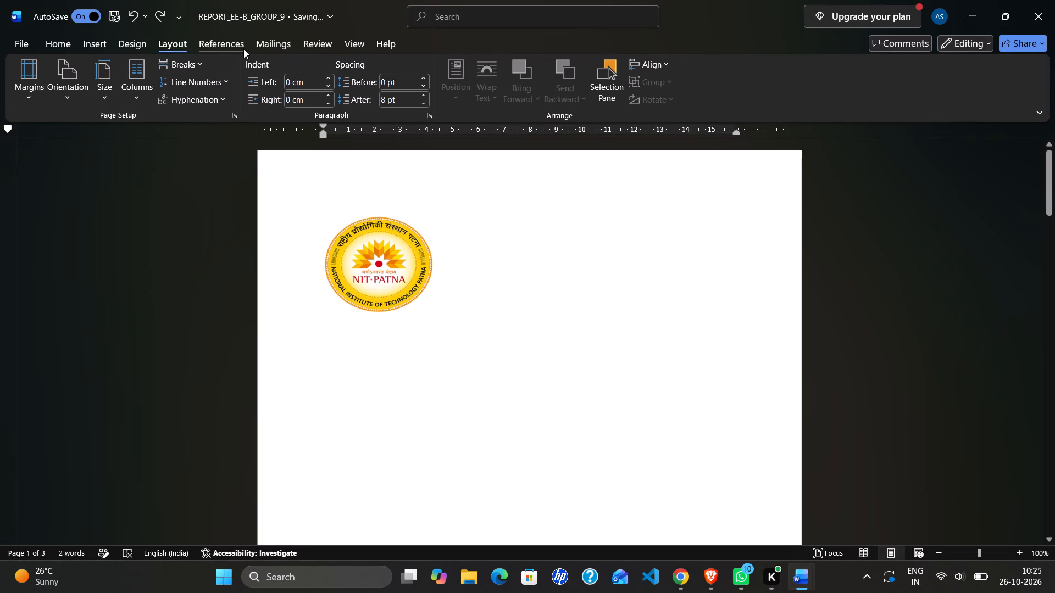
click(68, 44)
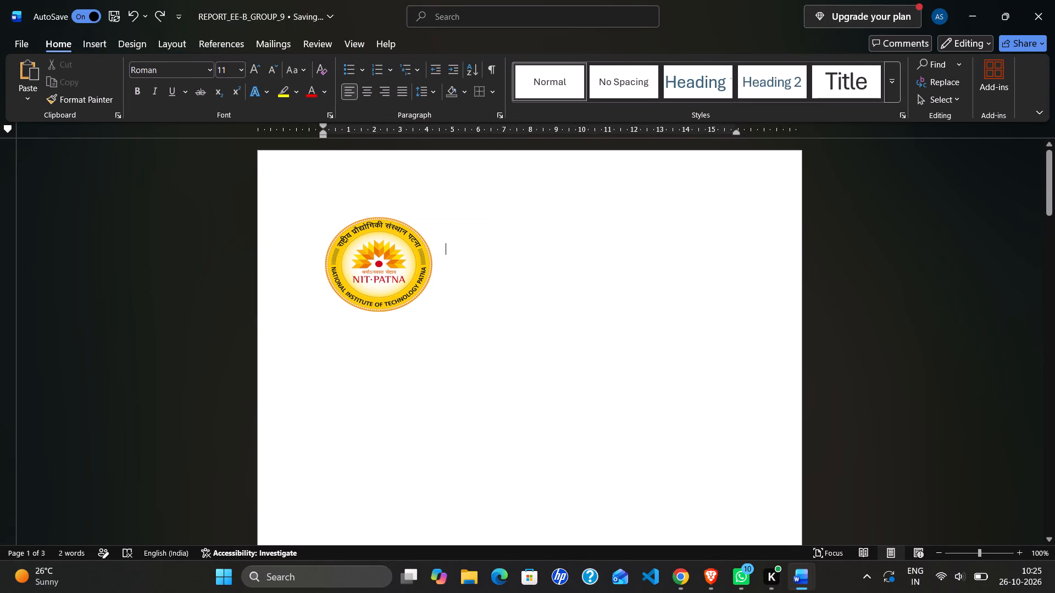
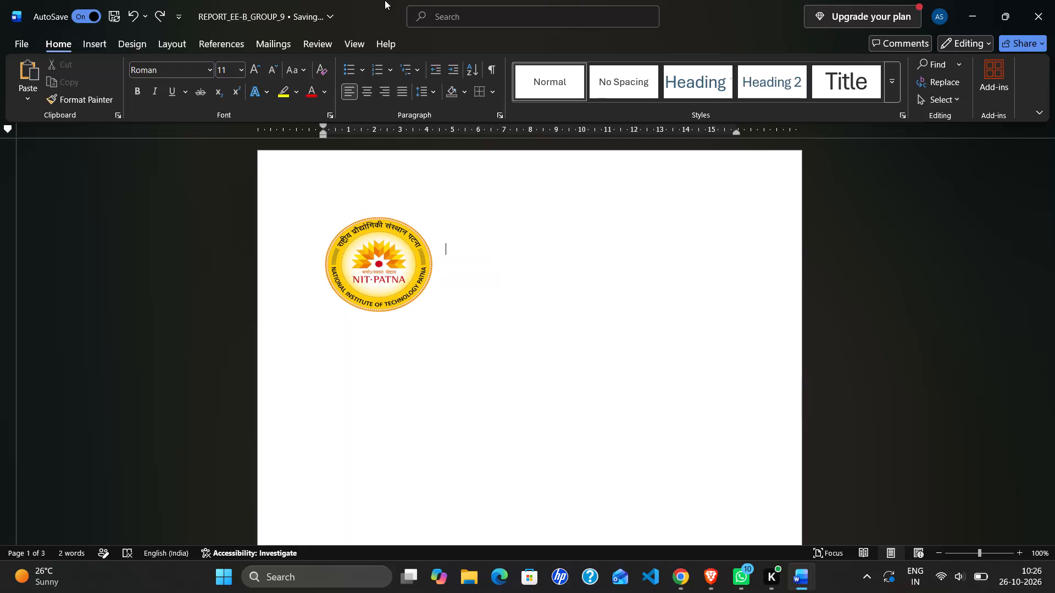
Preview the report in Web Layout and return to Print Layout.
click(360, 43)
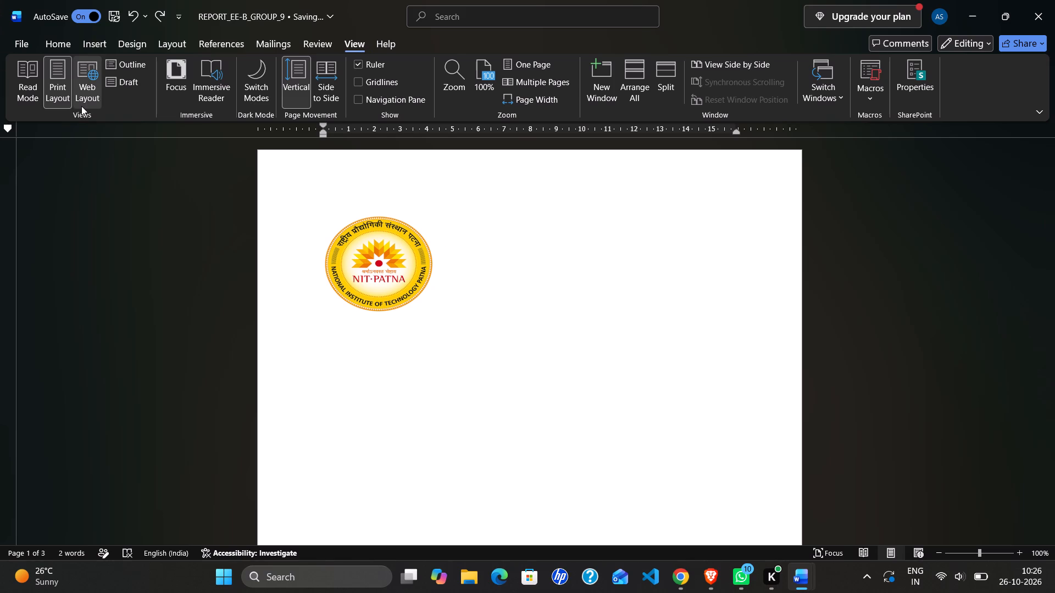
click(64, 93)
click(88, 80)
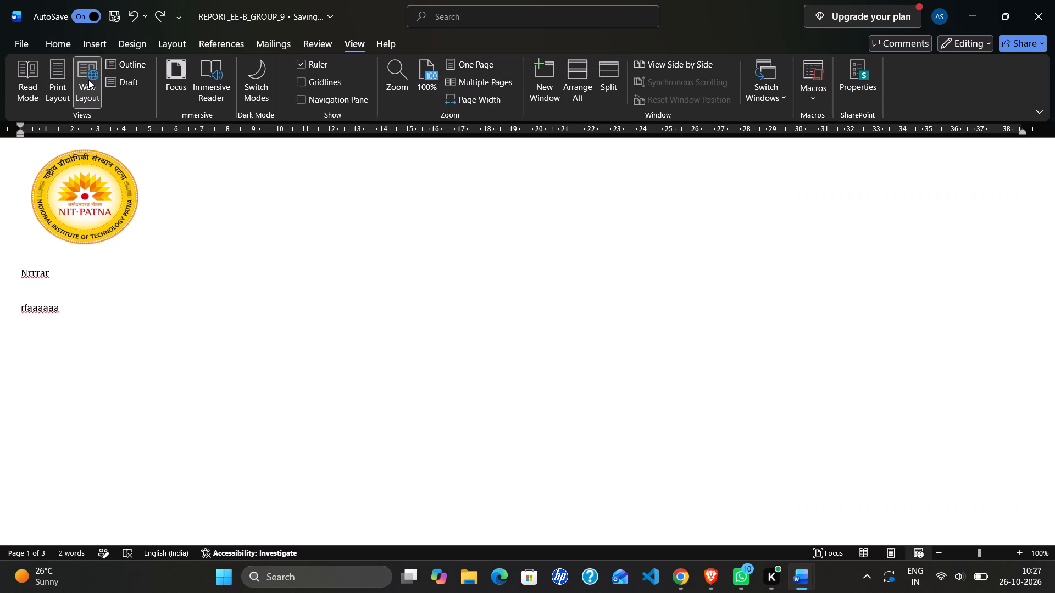
click(55, 75)
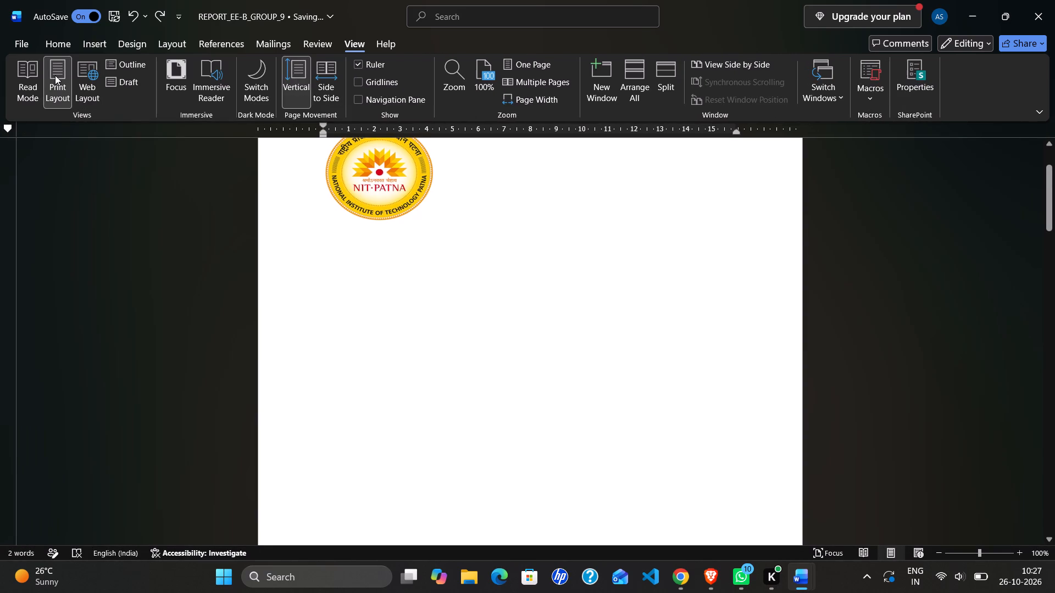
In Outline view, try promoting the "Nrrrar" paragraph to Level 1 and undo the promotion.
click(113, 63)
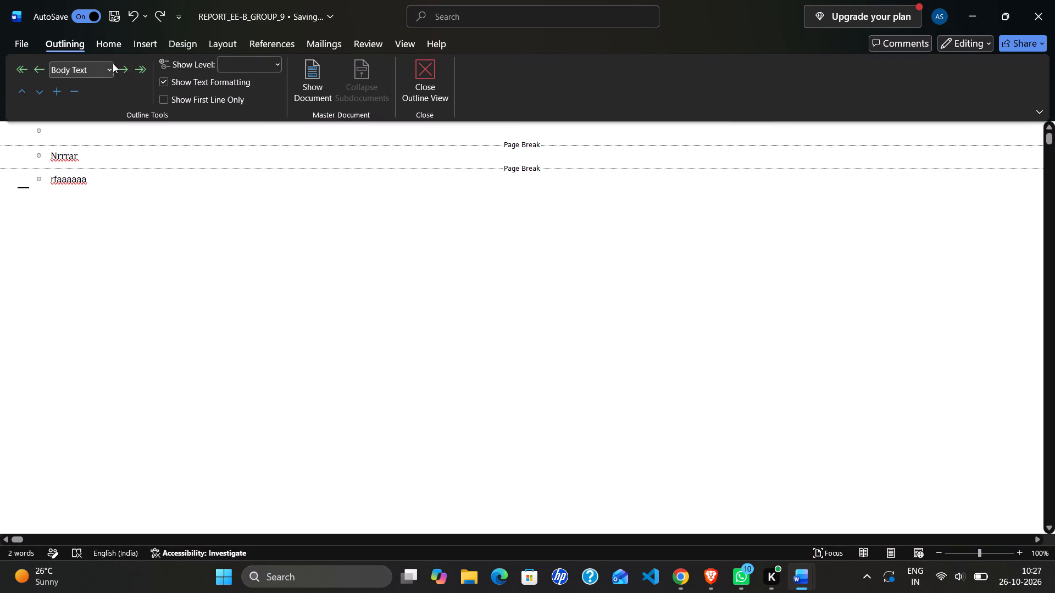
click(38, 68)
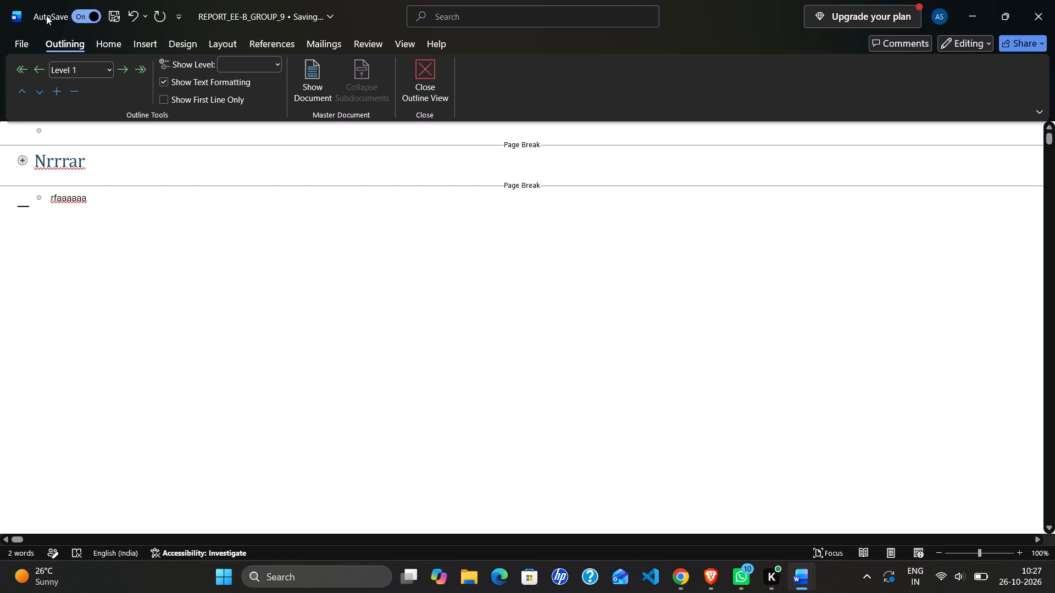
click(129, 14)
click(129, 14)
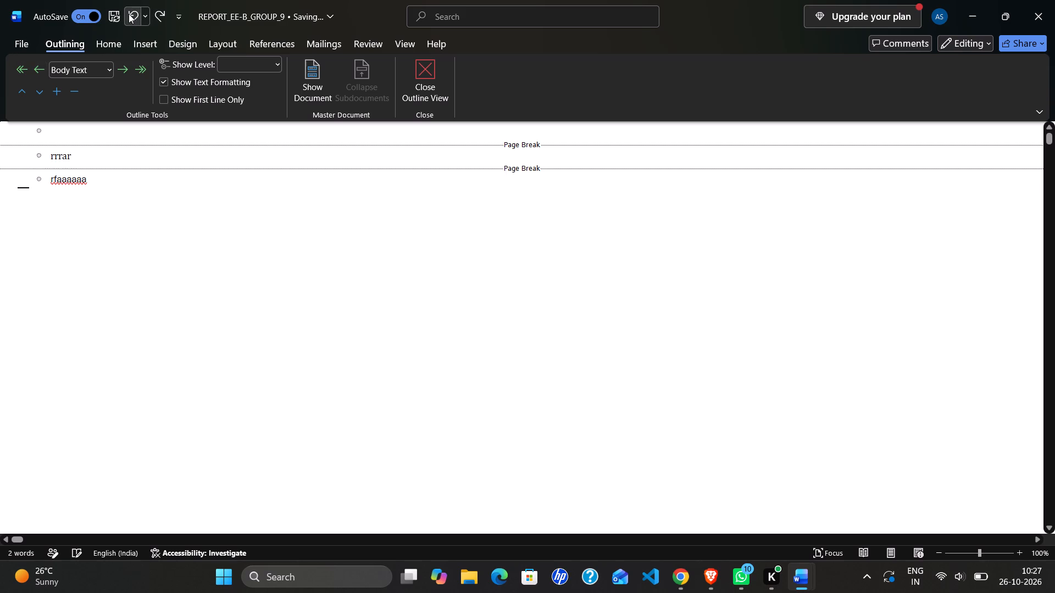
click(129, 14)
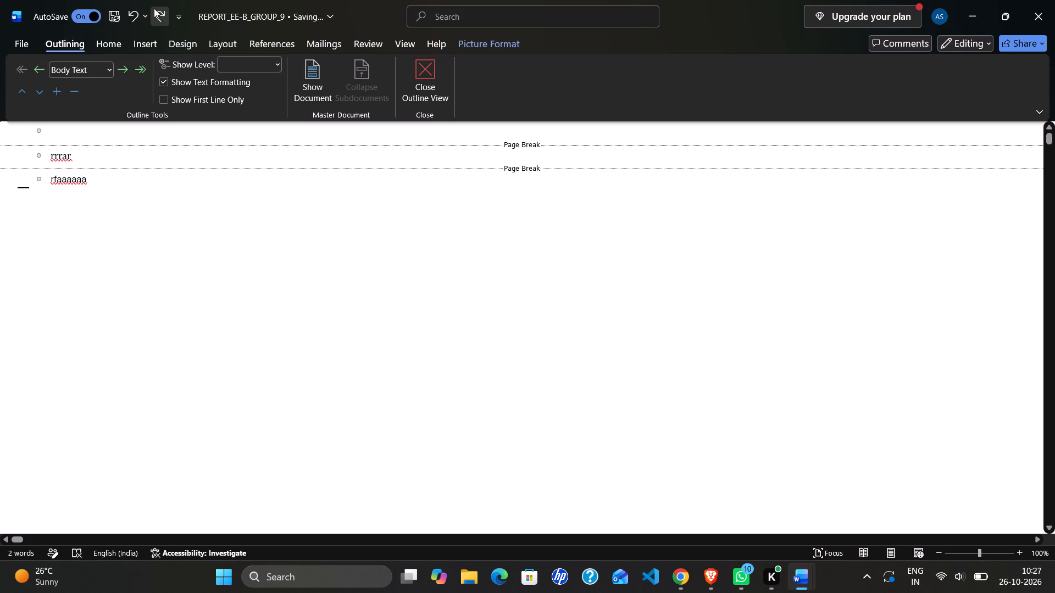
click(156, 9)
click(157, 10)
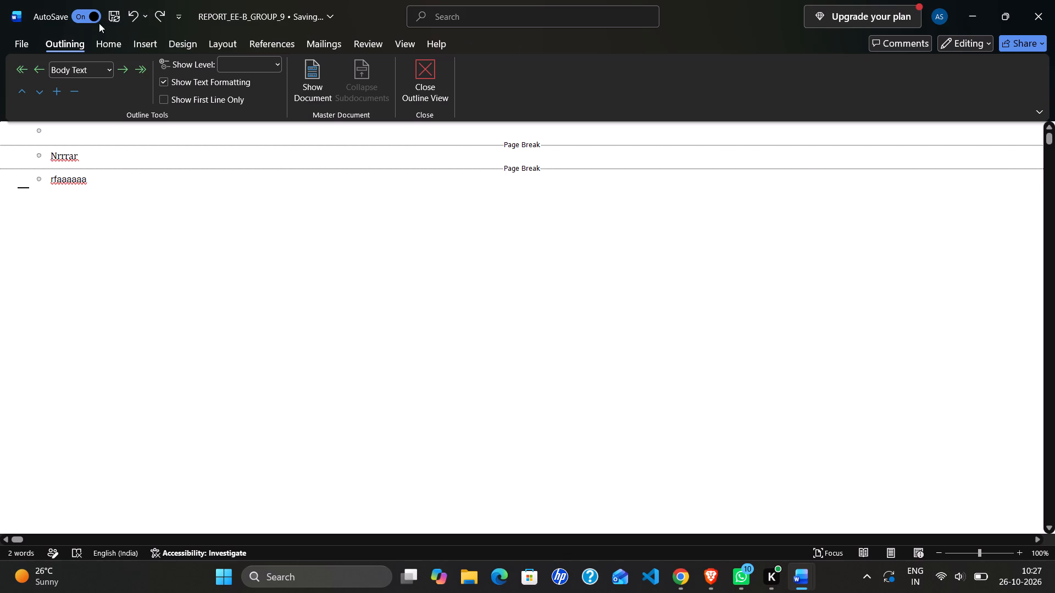
Promote "Nrrrar" to heading Level 1 and move it up to the first line of the outline.
click(21, 63)
click(21, 63)
double_click(21, 63)
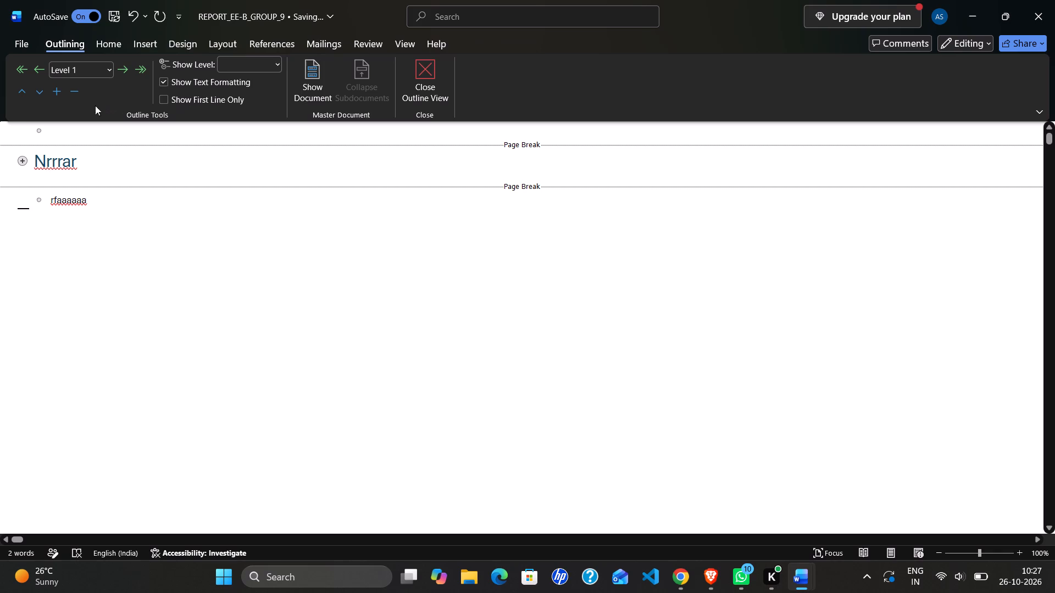
click(20, 86)
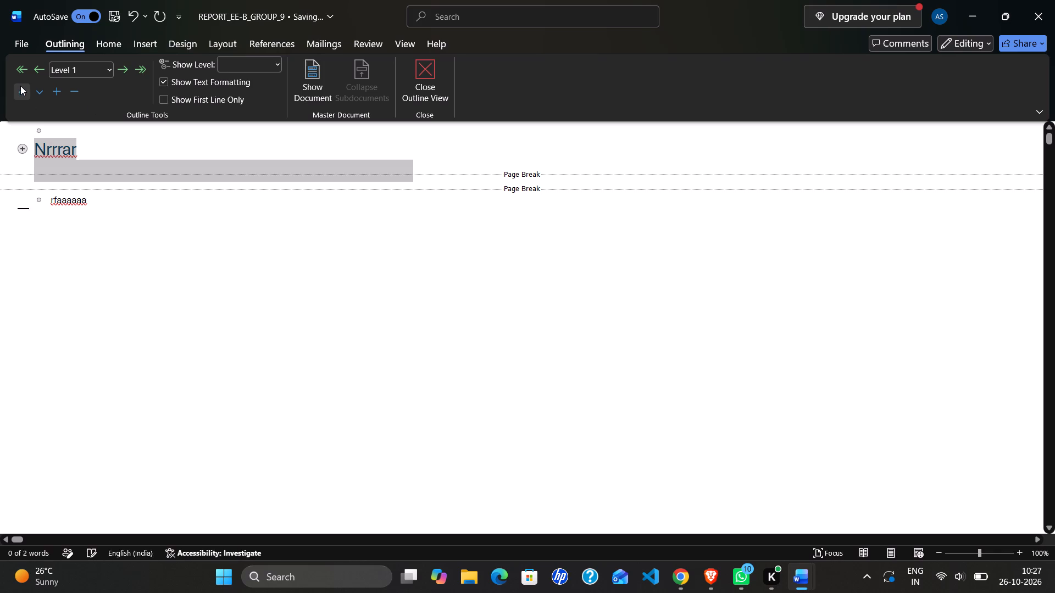
click(20, 86)
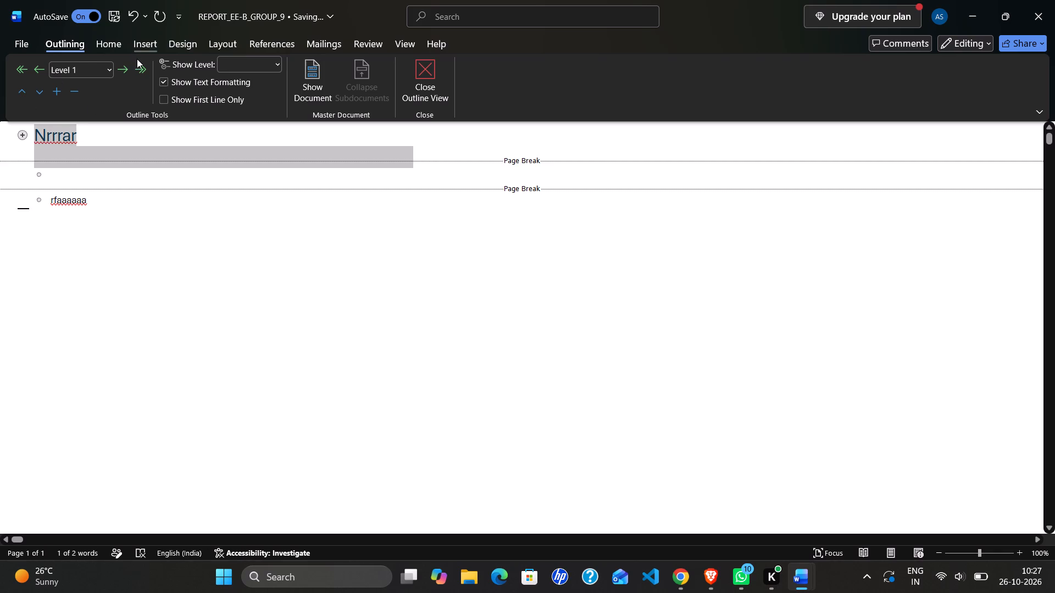
Demote the "Nrrrar" heading to body text and return to Print Layout.
double_click(137, 65)
click(137, 65)
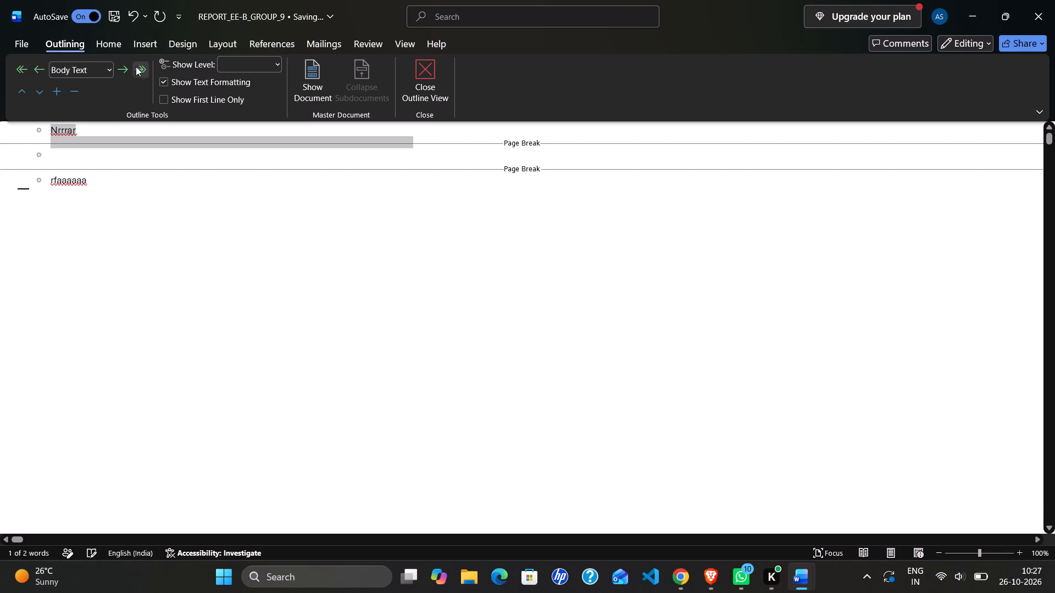
scroll(60, 122, up, 5)
click(391, 41)
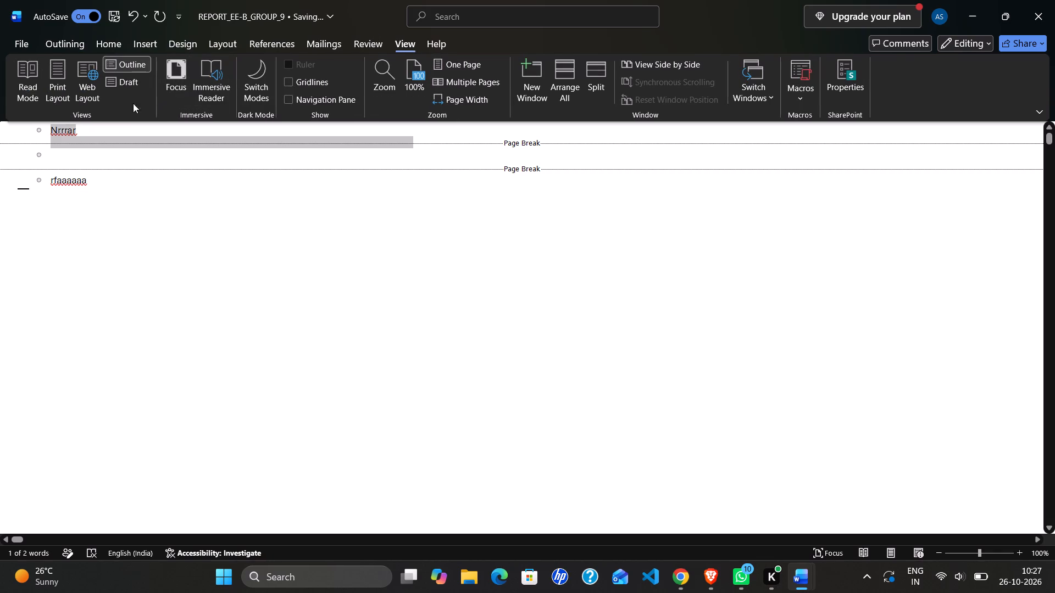
click(63, 83)
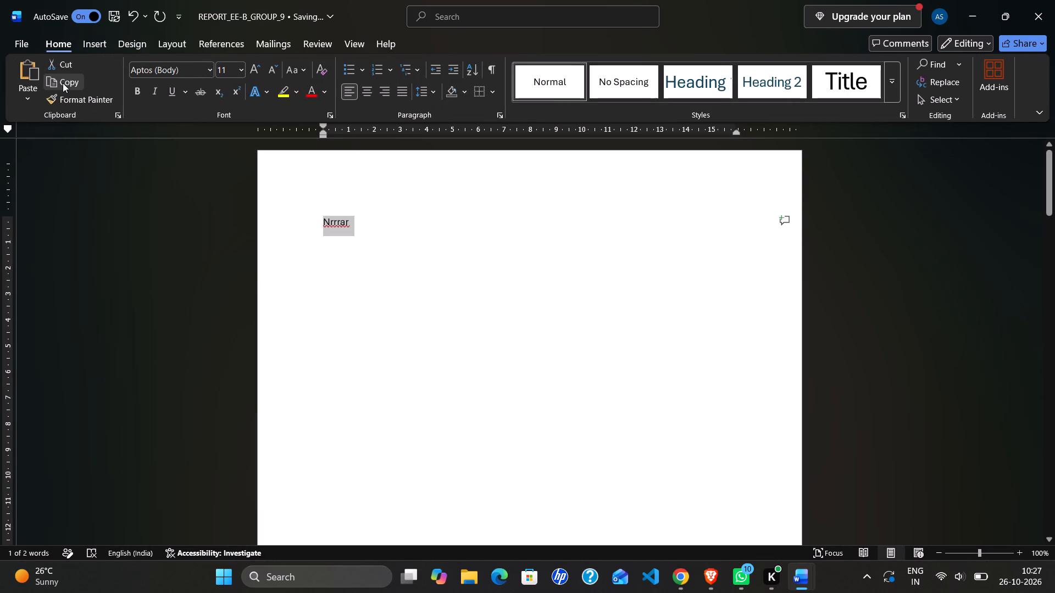
Delete the "Nrrrar" text and its page break so the line above the NIT Patna logo is empty.
click(349, 229)
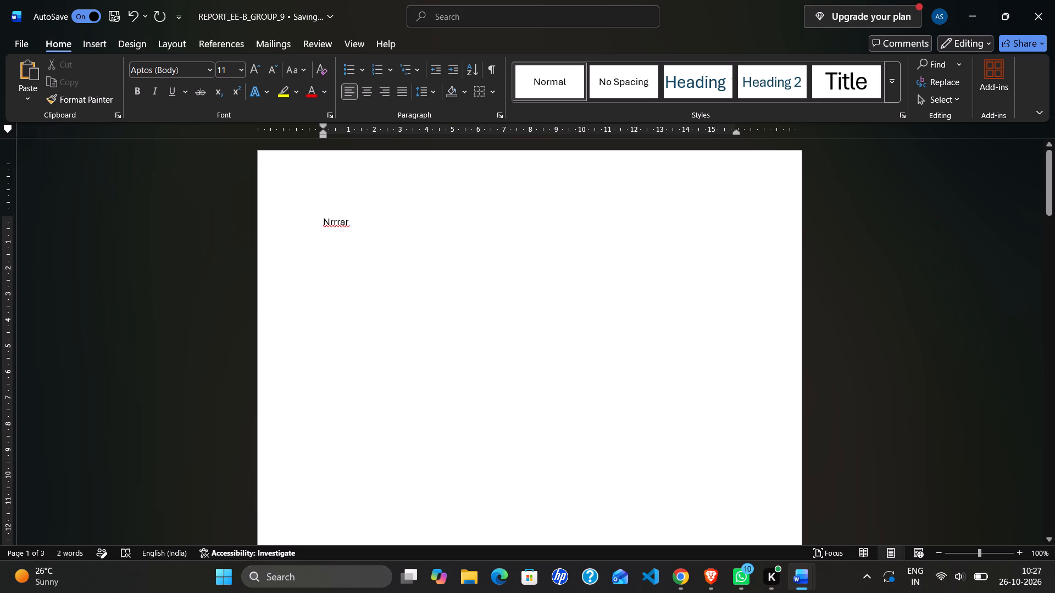
key(BackSpace)
key(BackSpace)
key(BackSpace)
key(BackSpace)
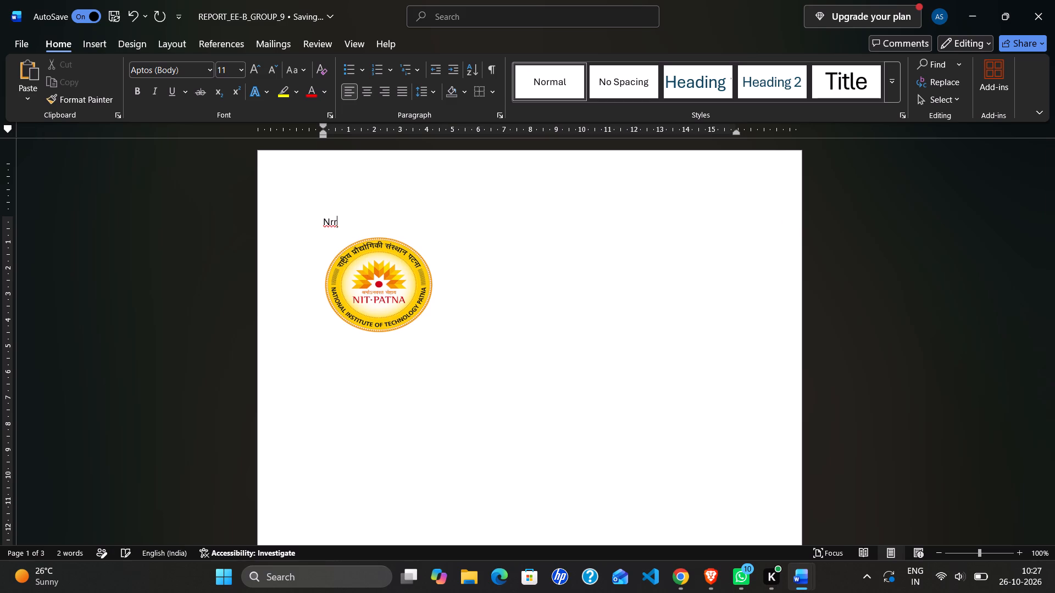
key(BackSpace)
key(BackSpace)
key(BackSpace)
key(BackSpace)
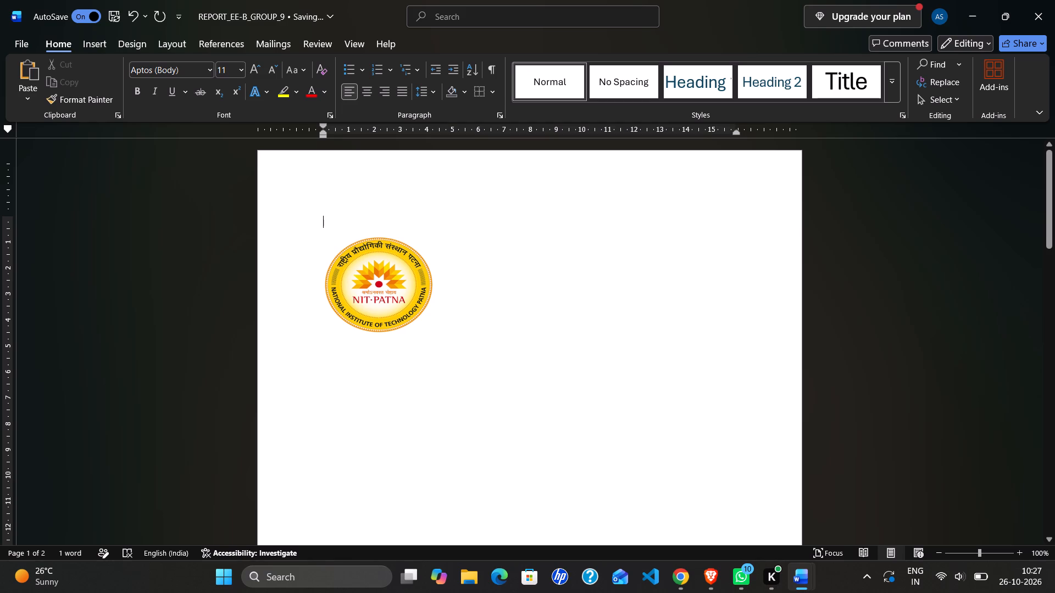
Open the Page Setup margin settings and clear the top margin value for the whole document.
scroll(81, 262, up, 2)
click(6, 266)
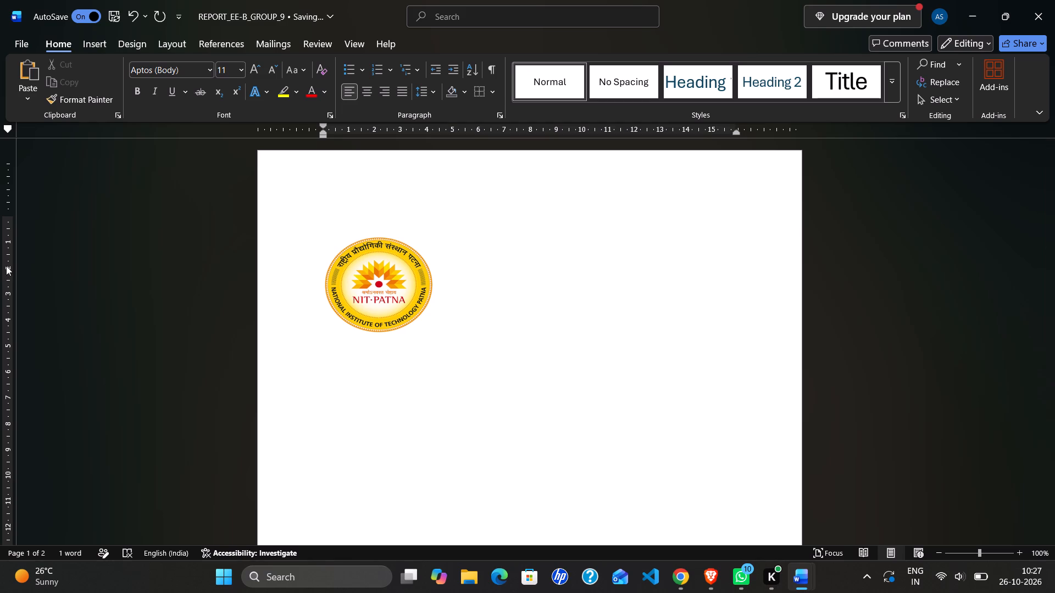
drag(6, 237, 8, 202)
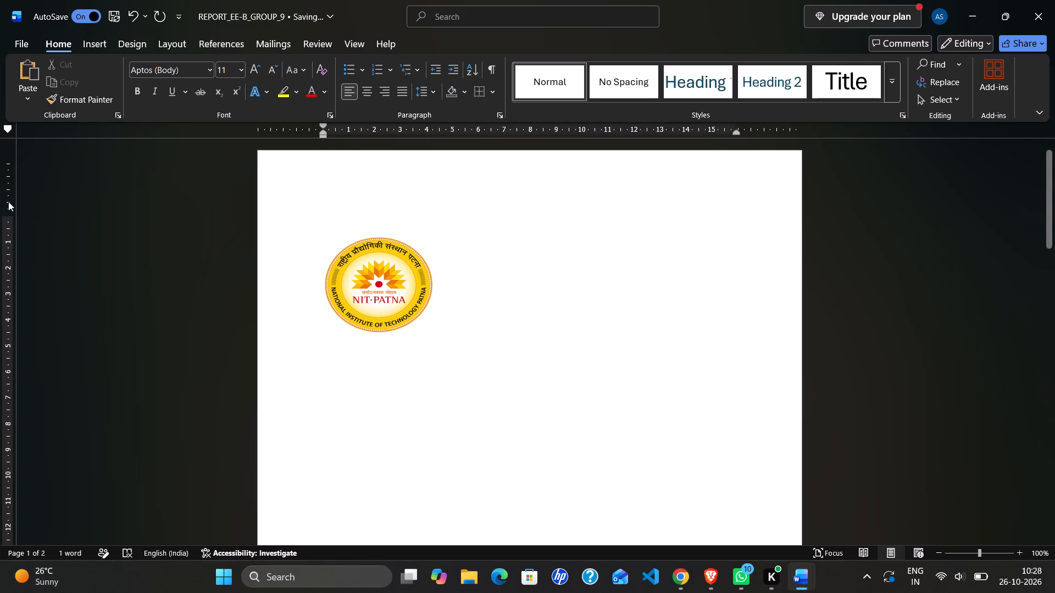
drag(8, 202, 2, 214)
click(2, 214)
drag(2, 214, 60, 94)
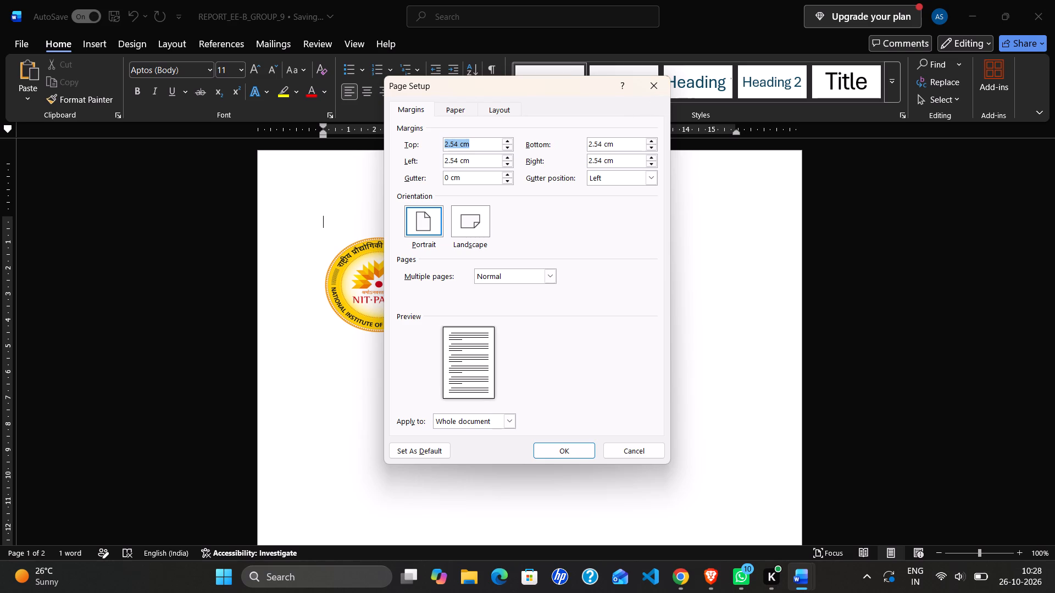
key(BackSpace)
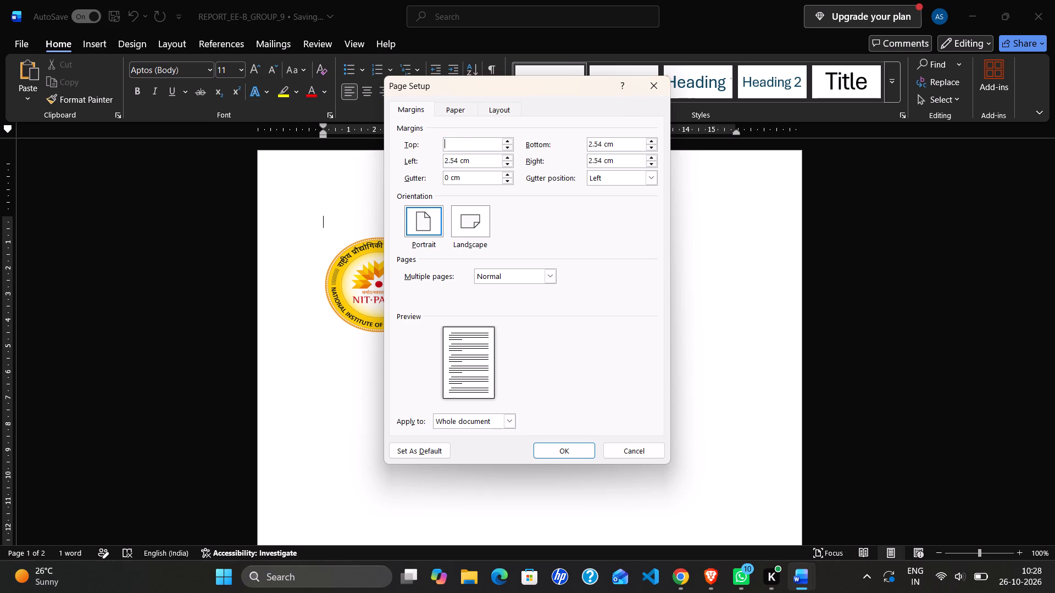
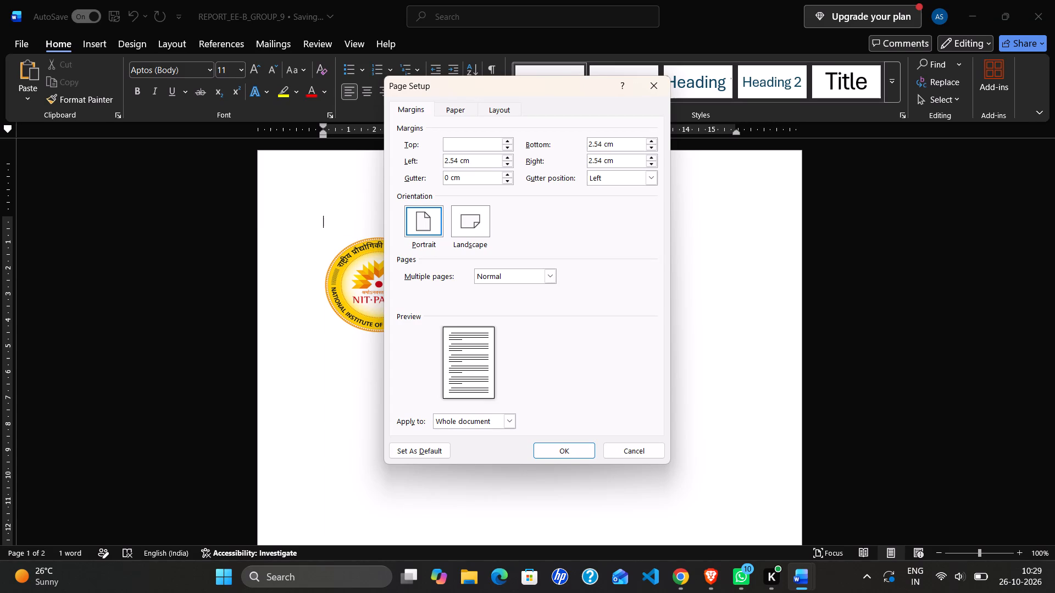
Set the top margin to 2 cm for the whole document and apply the page setup.
key(2)
click(577, 447)
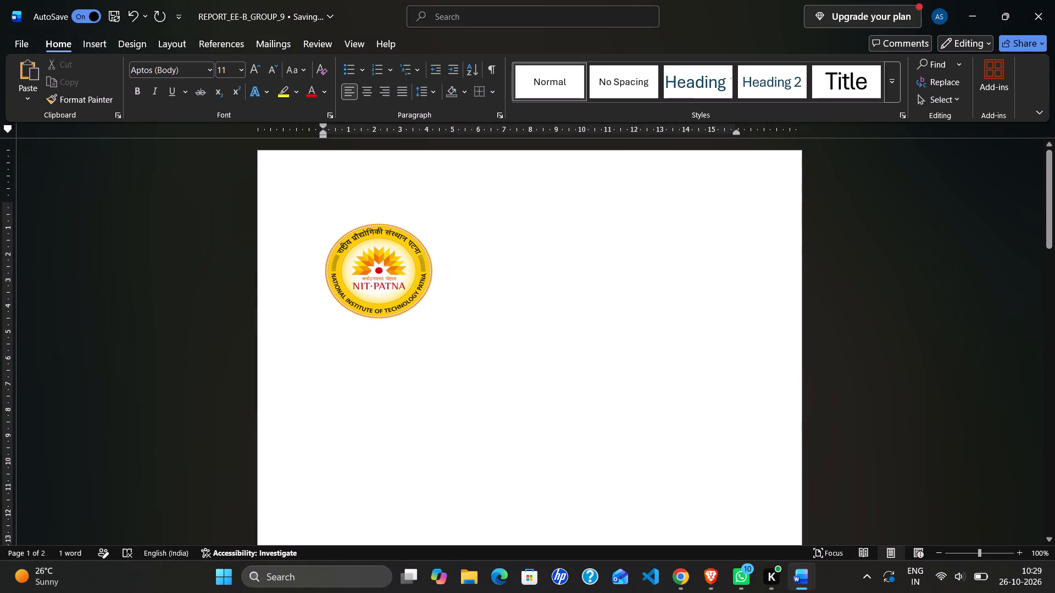
Try to enter text starting with "N" beside the NIT Patna logo on the cover page.
click(452, 254)
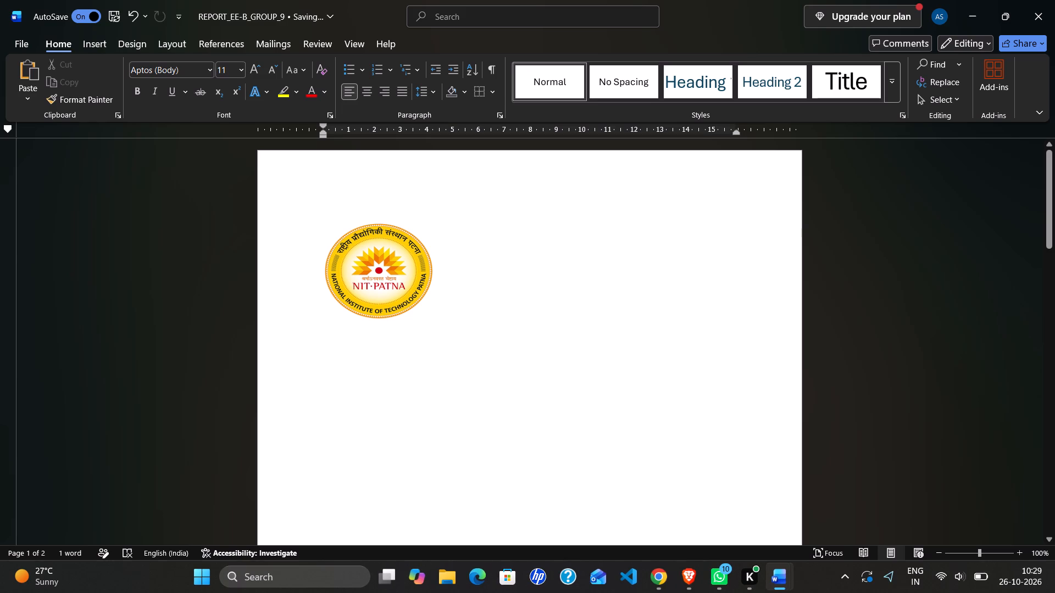
key(n)
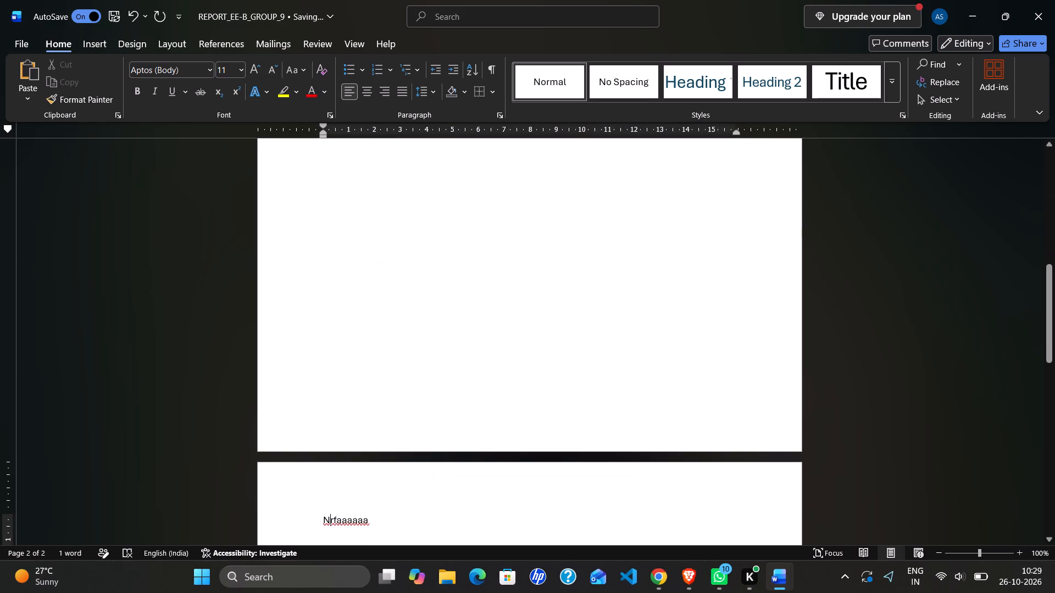
scroll(459, 249, up, 3)
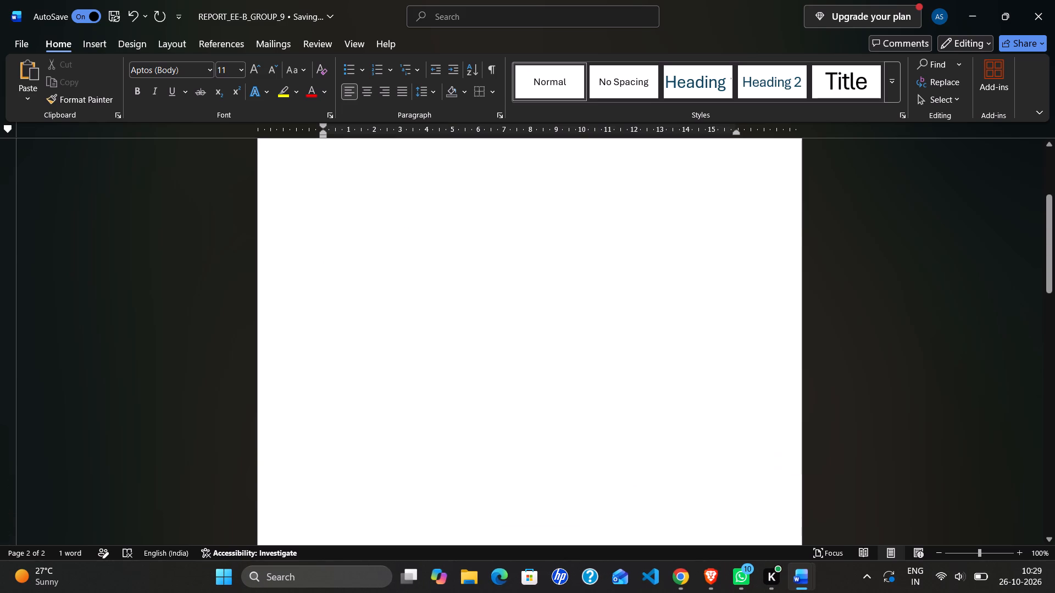
scroll(459, 249, up, 2)
triple_click(499, 270)
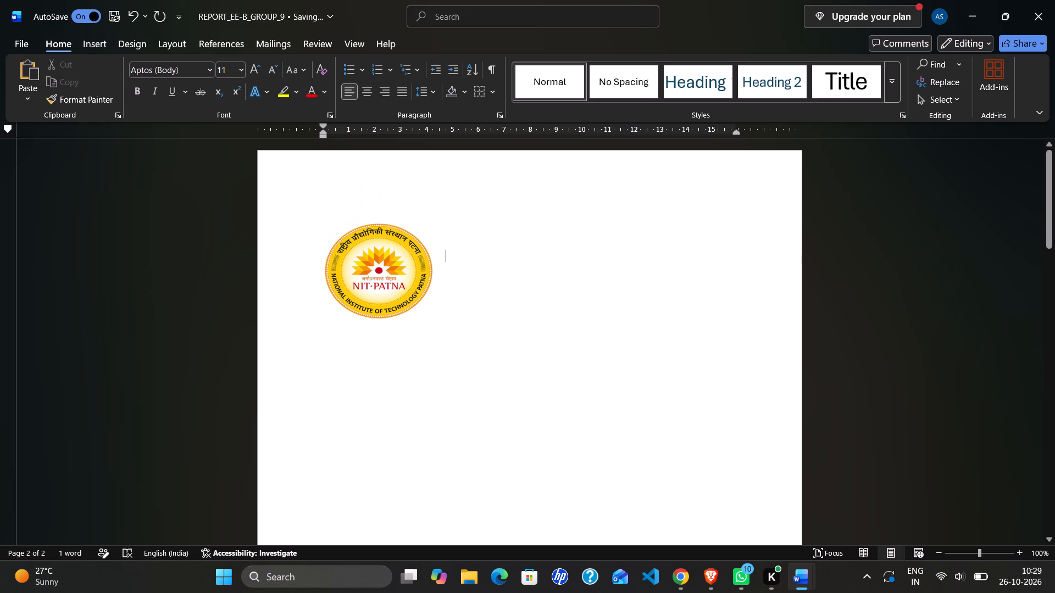
click(499, 270)
key(n)
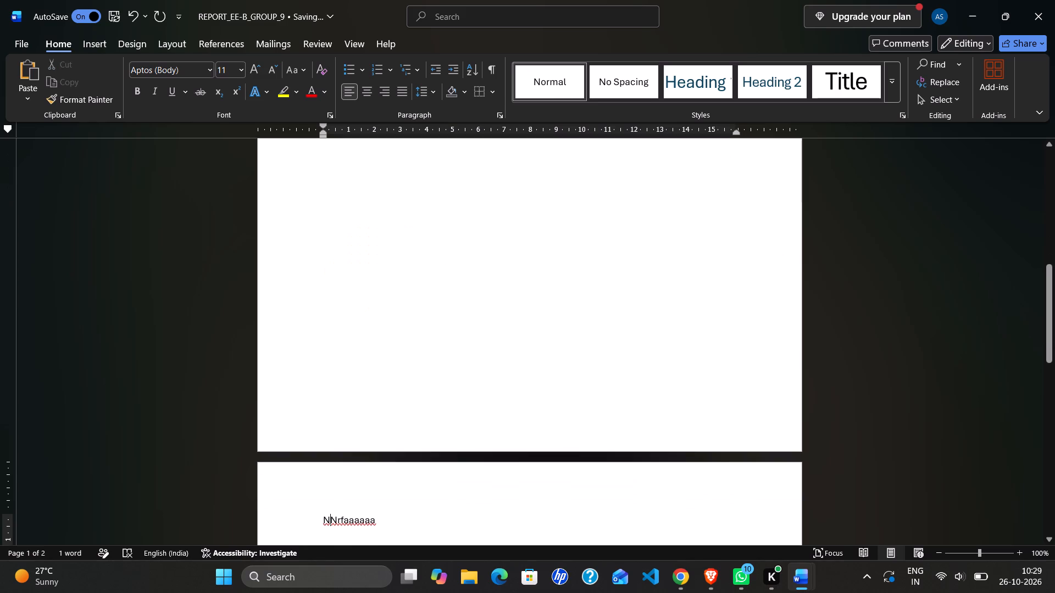
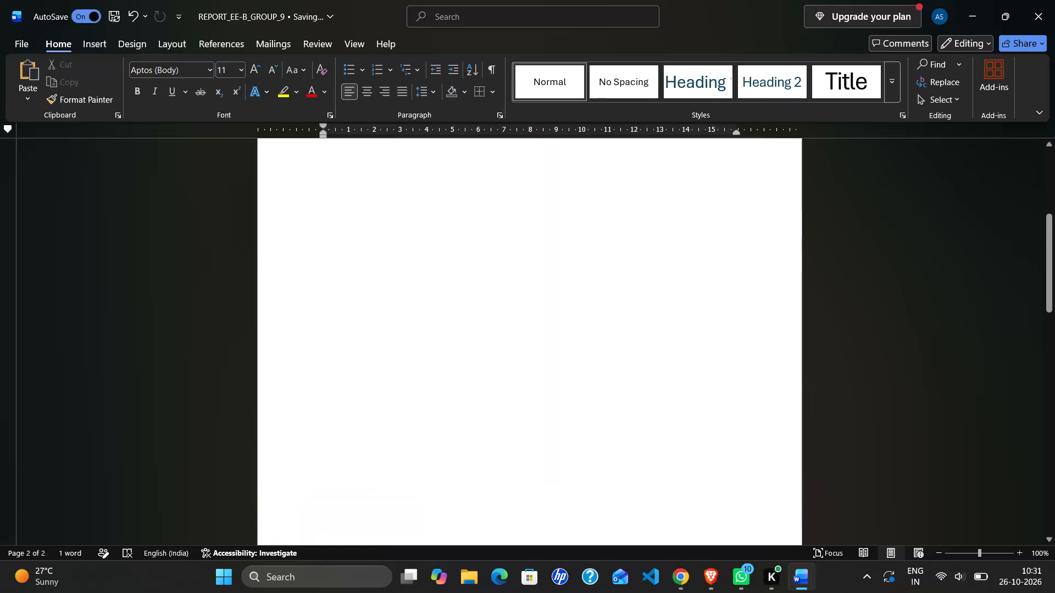
Switch the ruler's selector from an indent marker to a tab stop and try placing one near 2.3 cm on the cover page.
scroll(499, 270, up, 2)
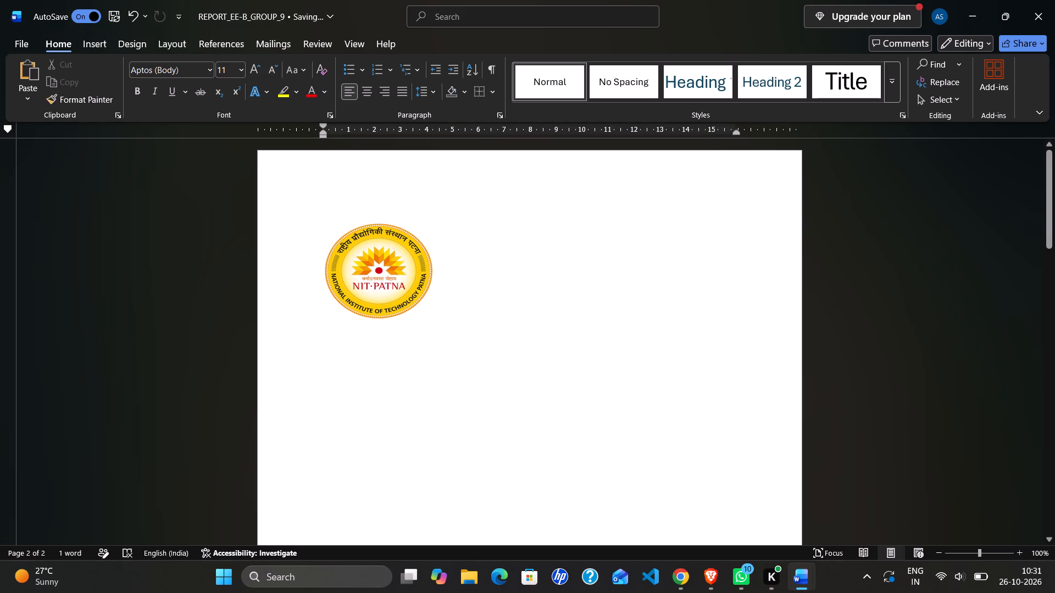
click(323, 133)
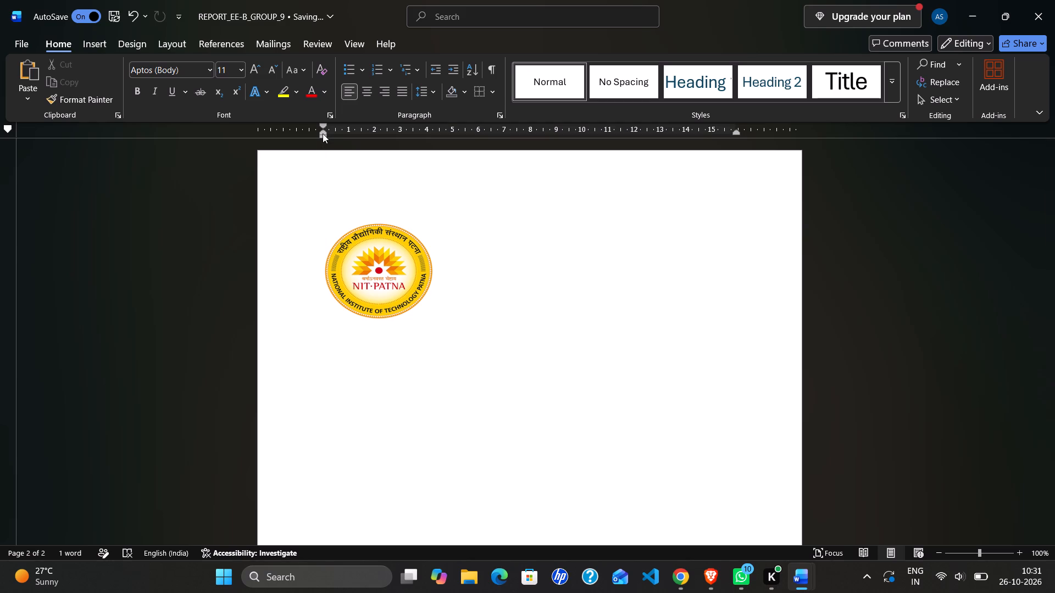
click(323, 133)
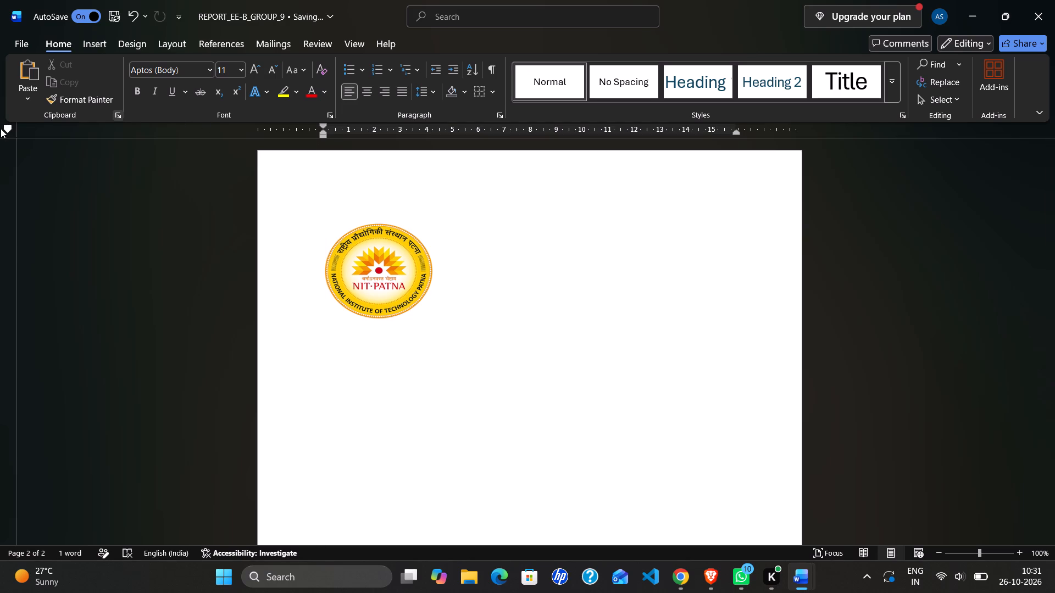
click(1, 128)
click(3, 132)
click(351, 36)
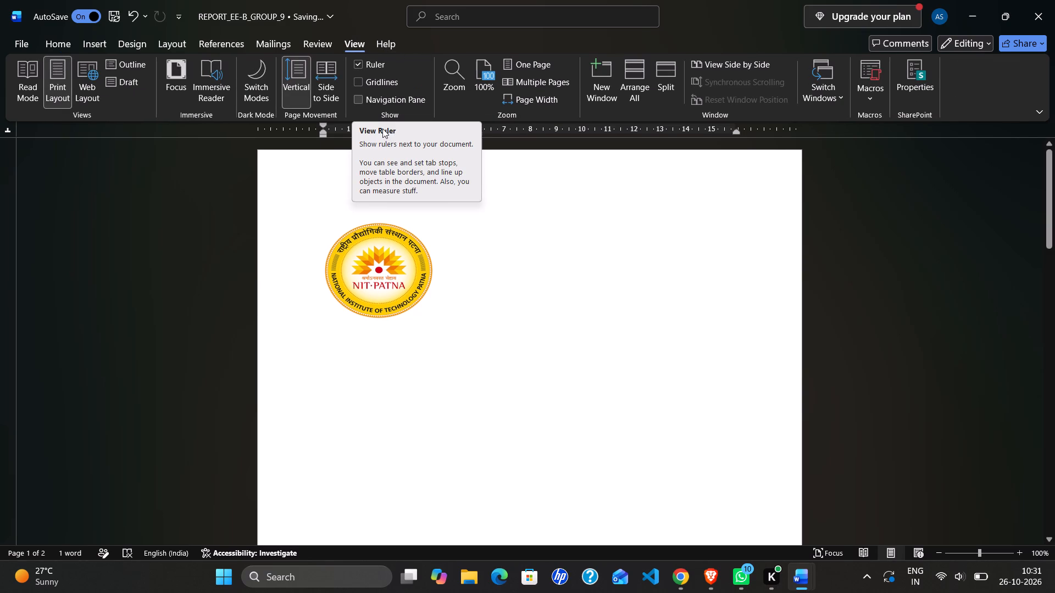
click(382, 128)
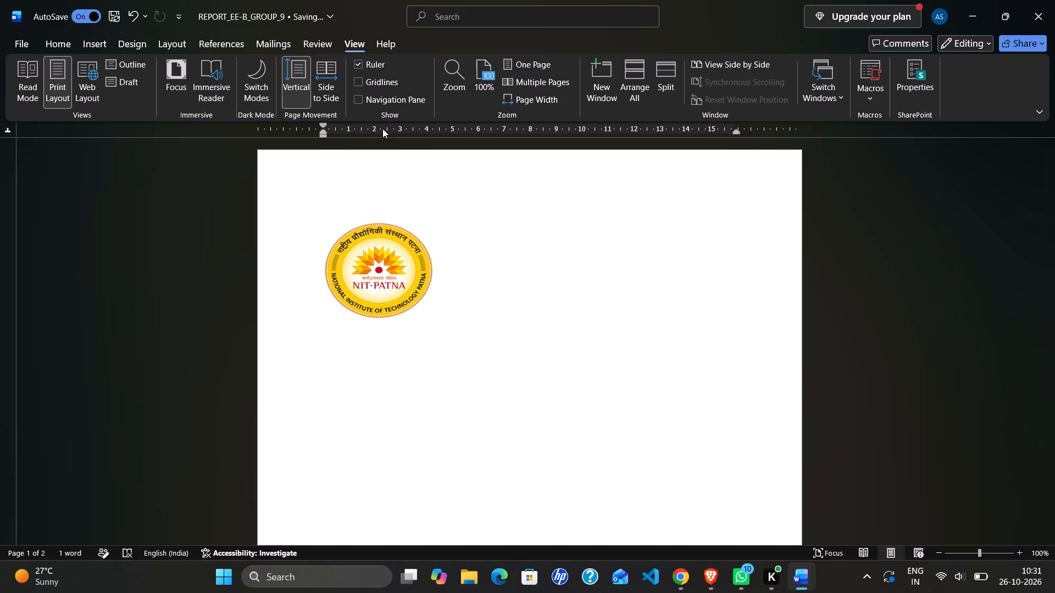
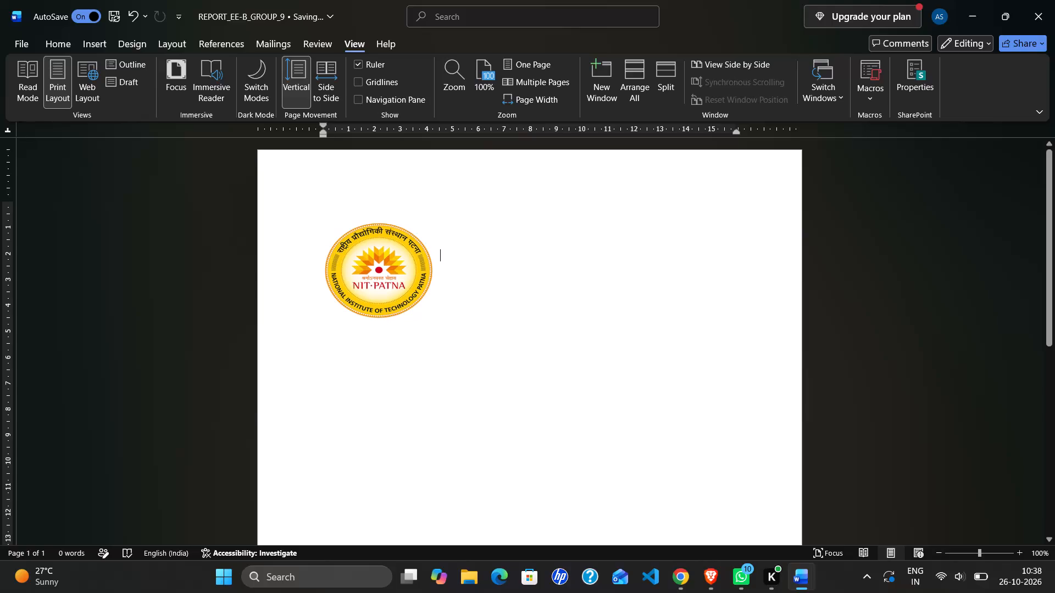
Set the NIT Patna logo's text wrapping to Behind Text and fix its position on the page.
click(403, 282)
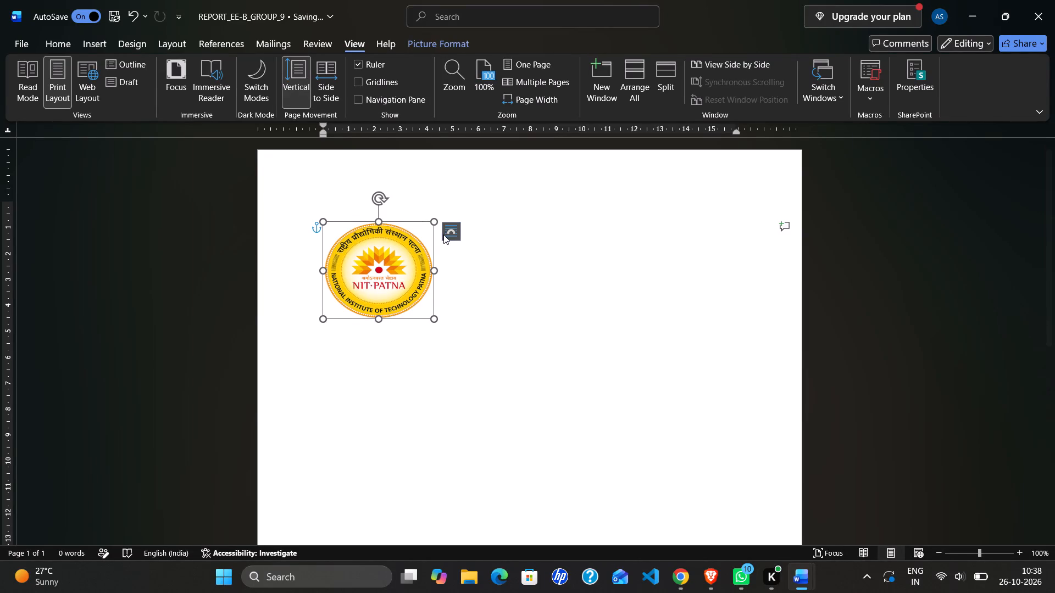
click(451, 232)
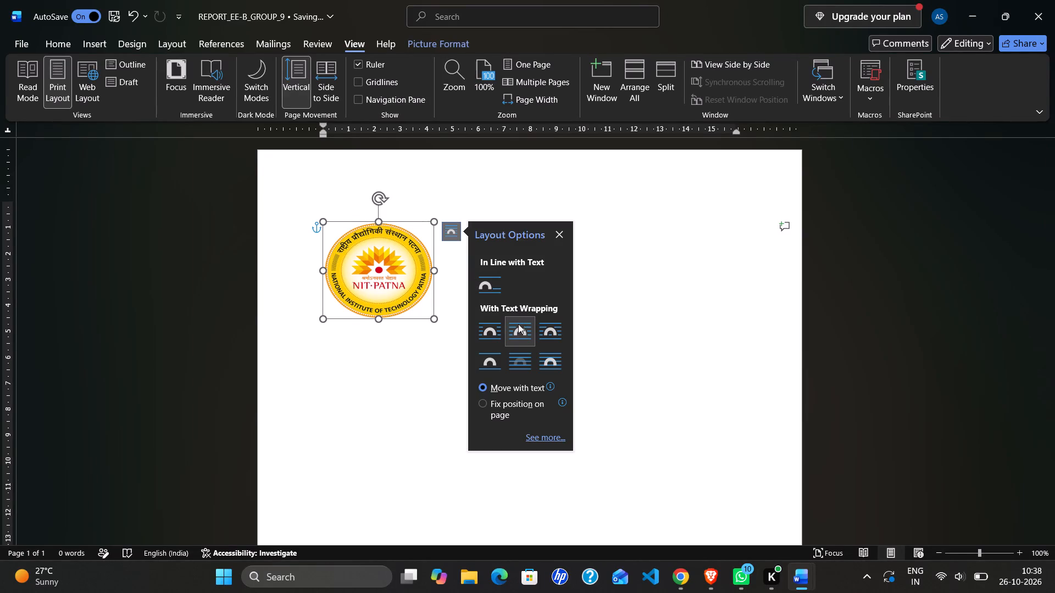
click(516, 354)
click(484, 404)
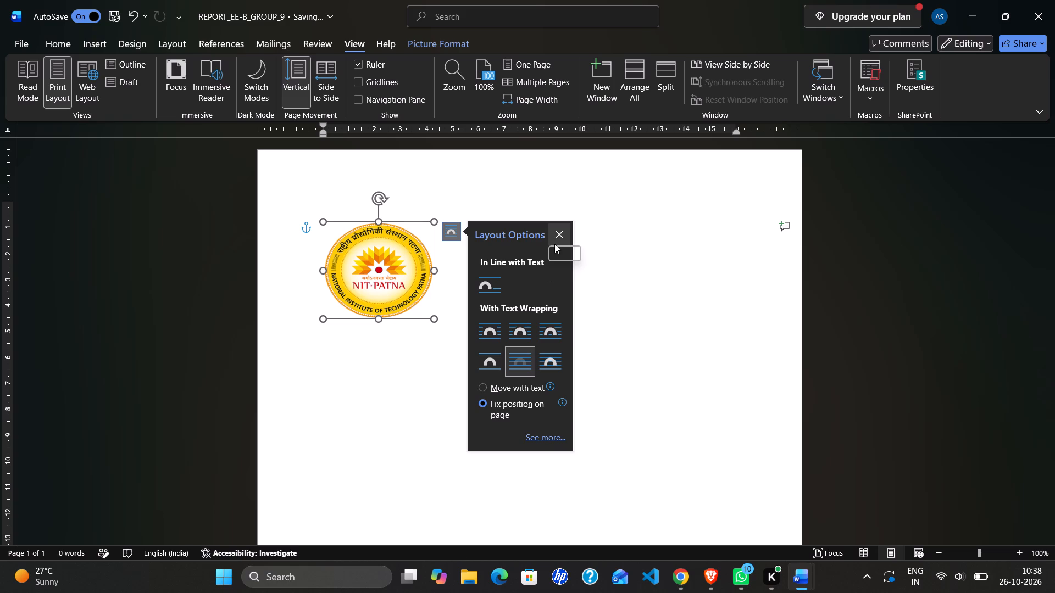
click(556, 230)
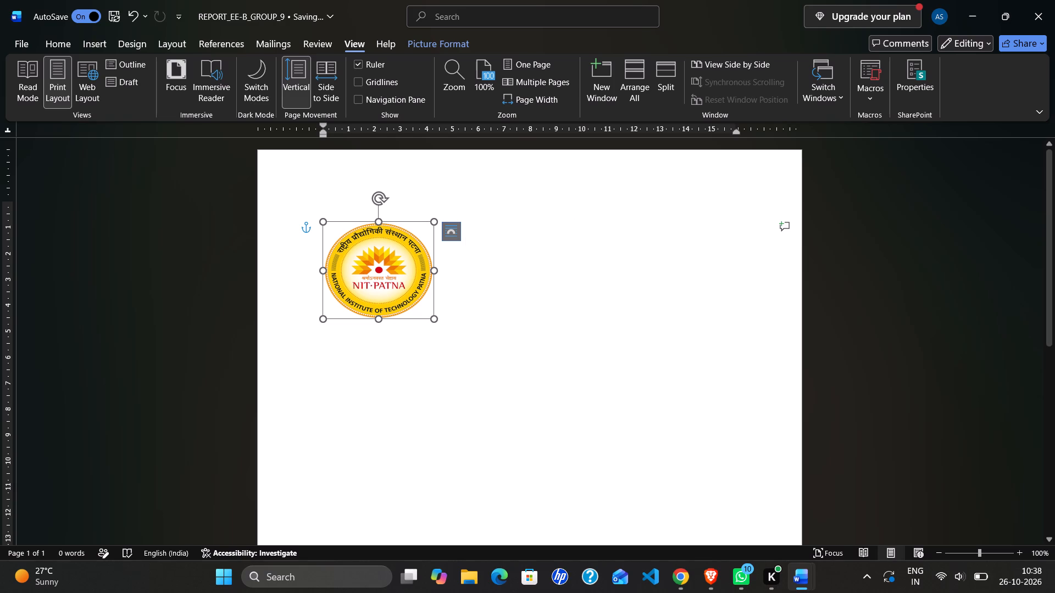
Enter "NATIONAL INSTITUE OF TECHNOLOGY PATNA" beside the logo, padded with leading spaces so the text starts just past the logo's edge.
click(486, 267)
click(458, 260)
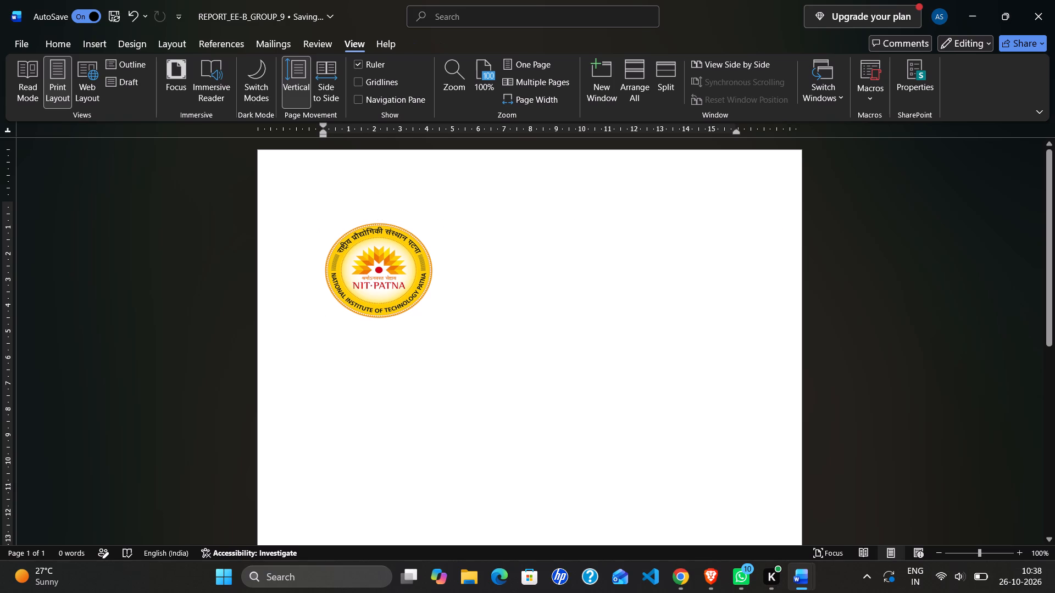
key(space)
key(space)
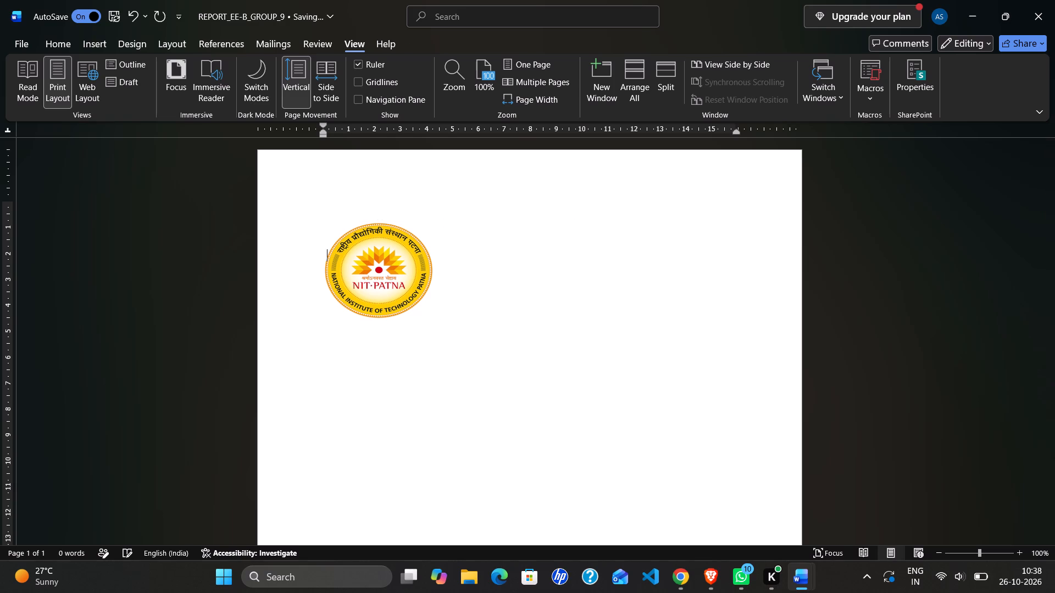
key(space)
key(space)
key(space)
key(space)
key(space)
key(space)
key(space)
key(space)
key(space)
key(space)
key(space)
key(n)
text(AT)
text(IOM)
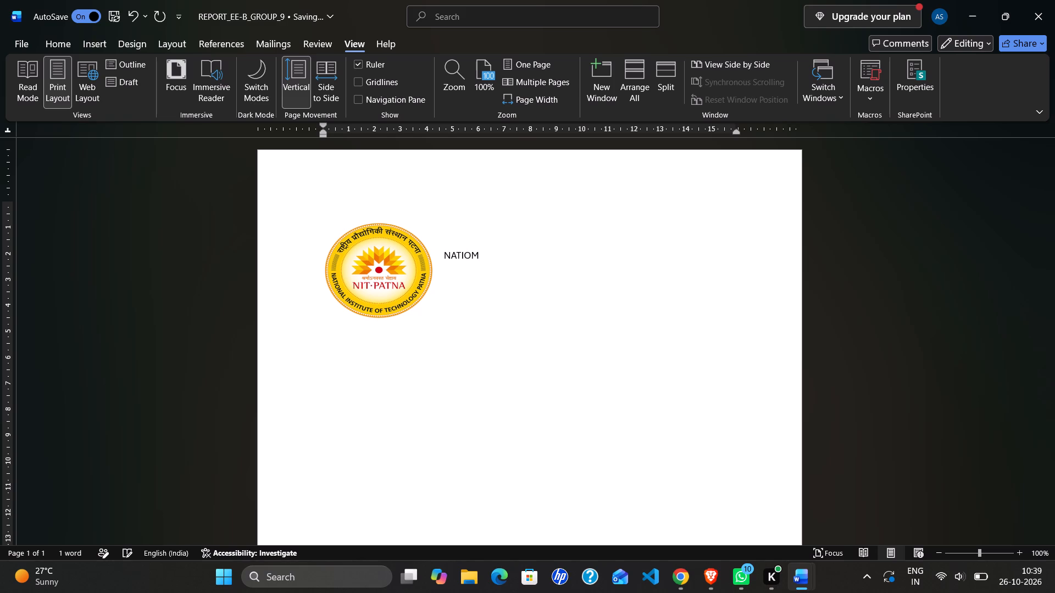
key(BackSpace)
text(NAL IN)
text(STI)
text(TUE)
key(space)
text(OF TECHNOLO)
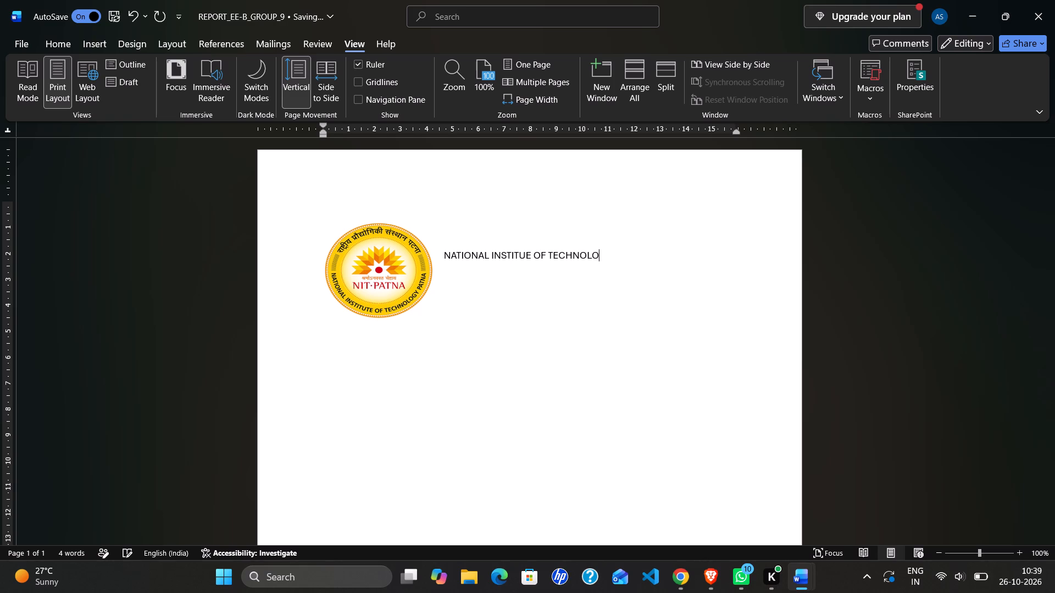
text(GY)
key(space)
text(PATNA)
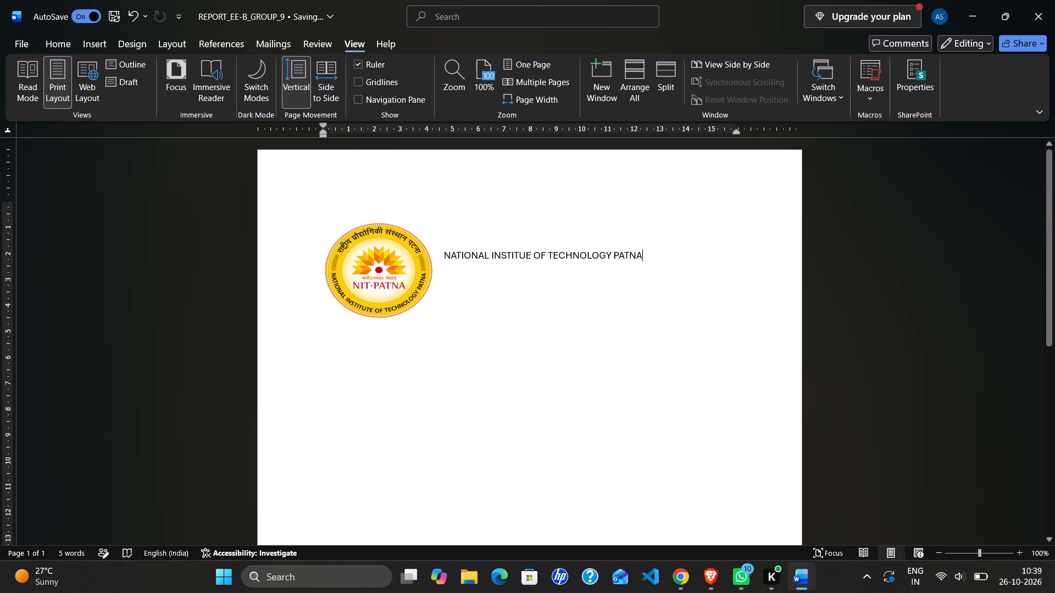
Move the institute name down one line with a line break and pad it with spaces until it clears the logo.
click(443, 255)
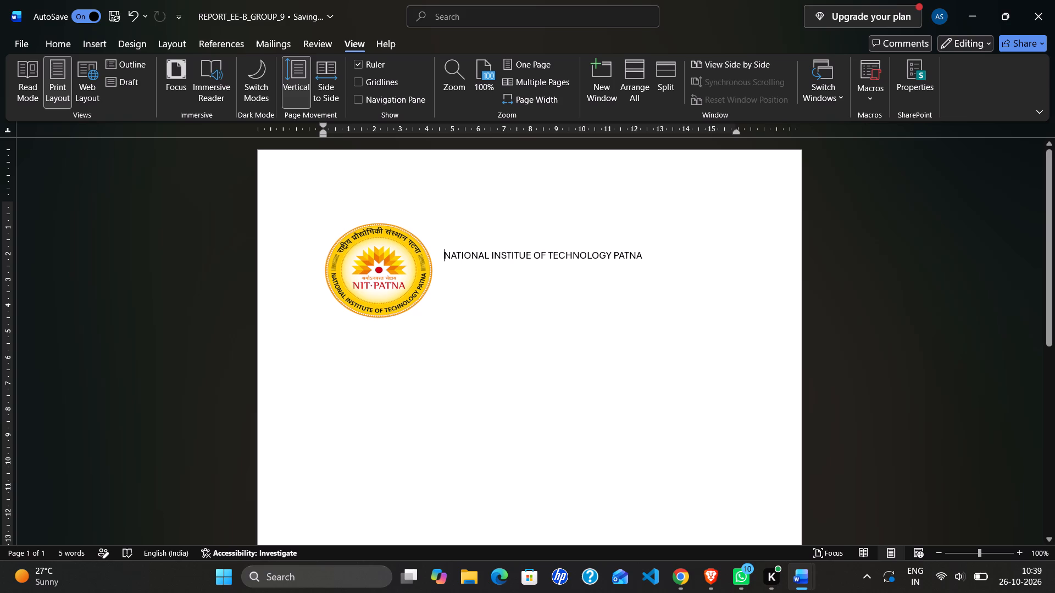
key(shift+Return)
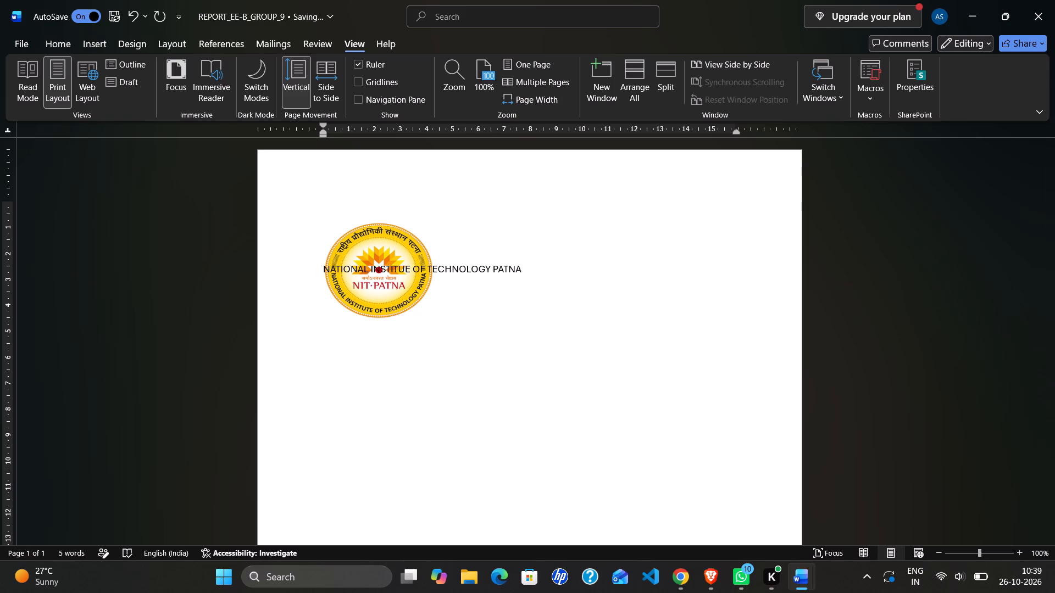
key(space)
key(space)
key(space)
key(space)
key(space)
key(space)
key(space)
key(space)
key(space)
key(space)
key(space)
key(space)
key(space)
key(space)
key(space)
key(space)
key(space)
key(space)
key(space)
key(space)
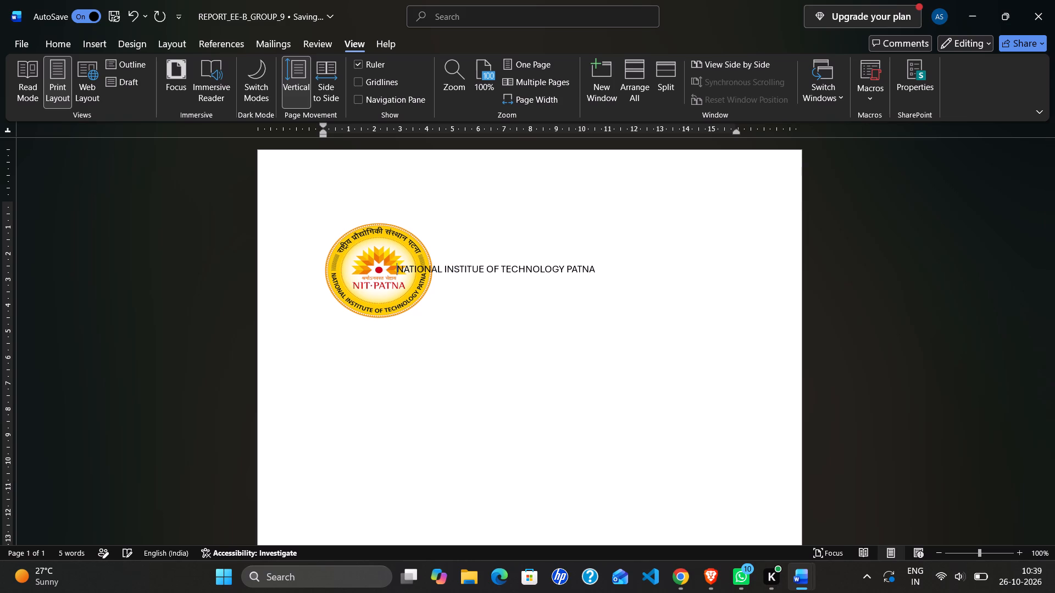
key(shift+Return)
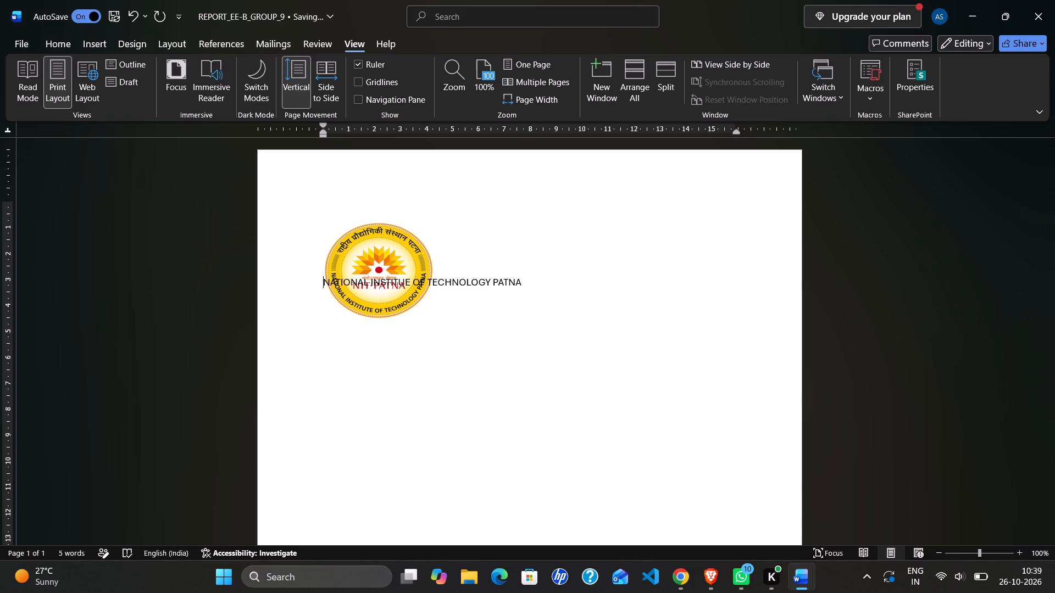
key(BackSpace)
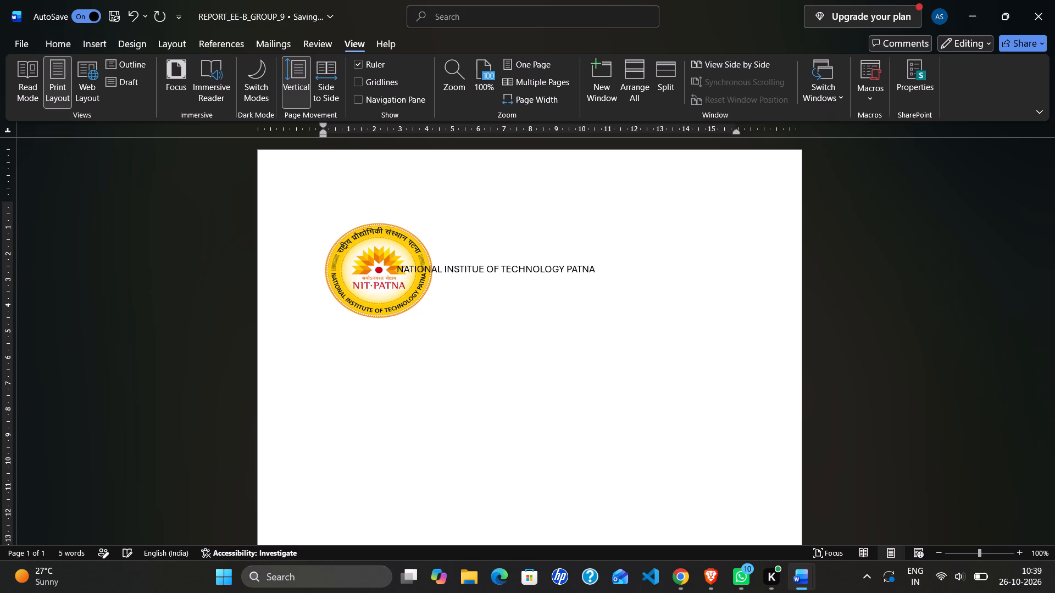
key(space)
key(space)
key(space)
key(space)
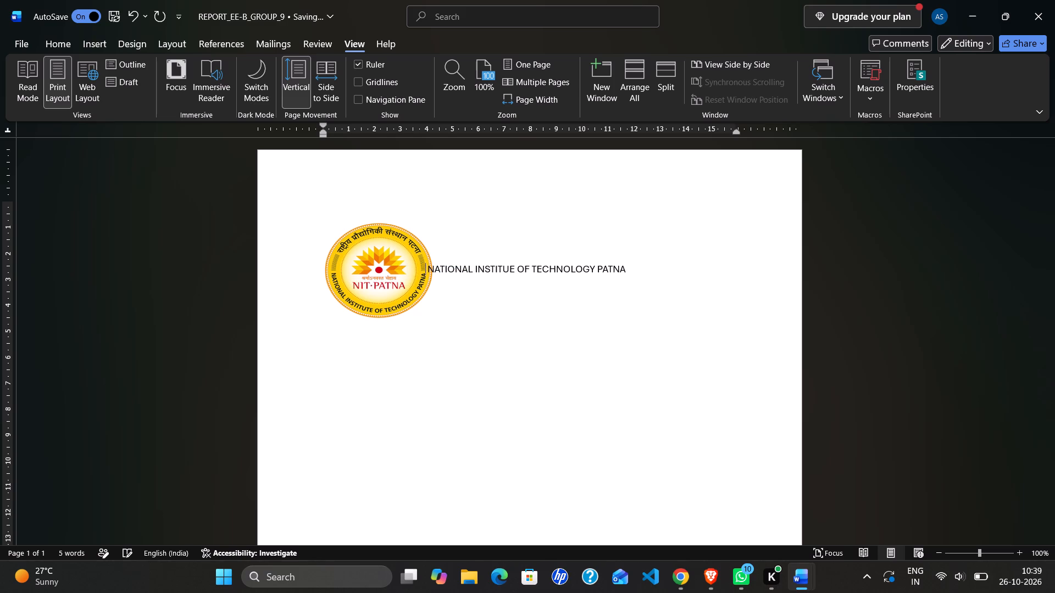
key(space)
key(space)
key(space)
key(space)
key(space)
key(space)
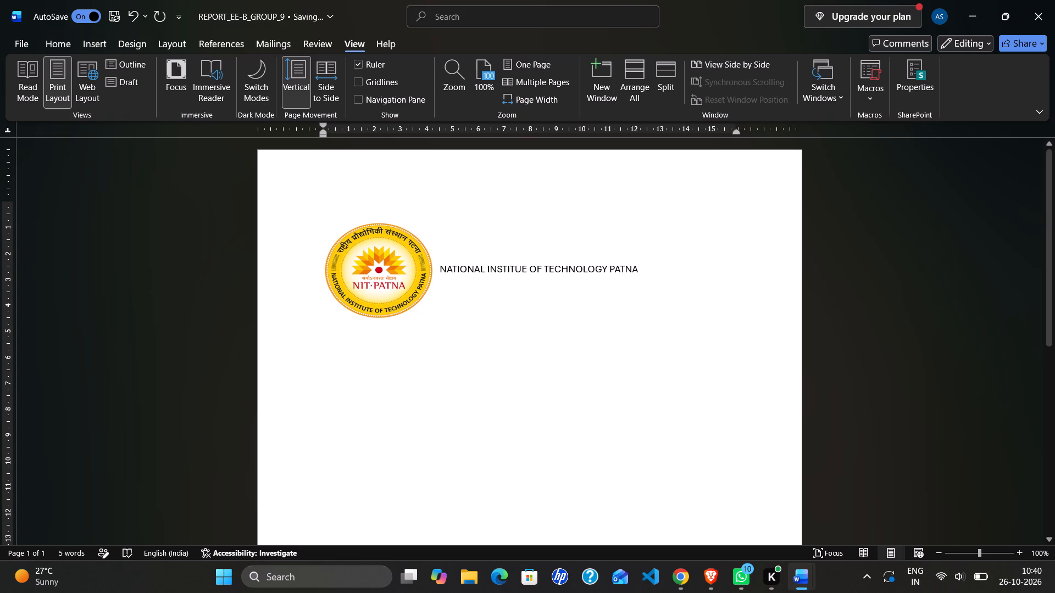
Set the font size of the whole institute name line, including its leading spaces, to 14.
click(52, 49)
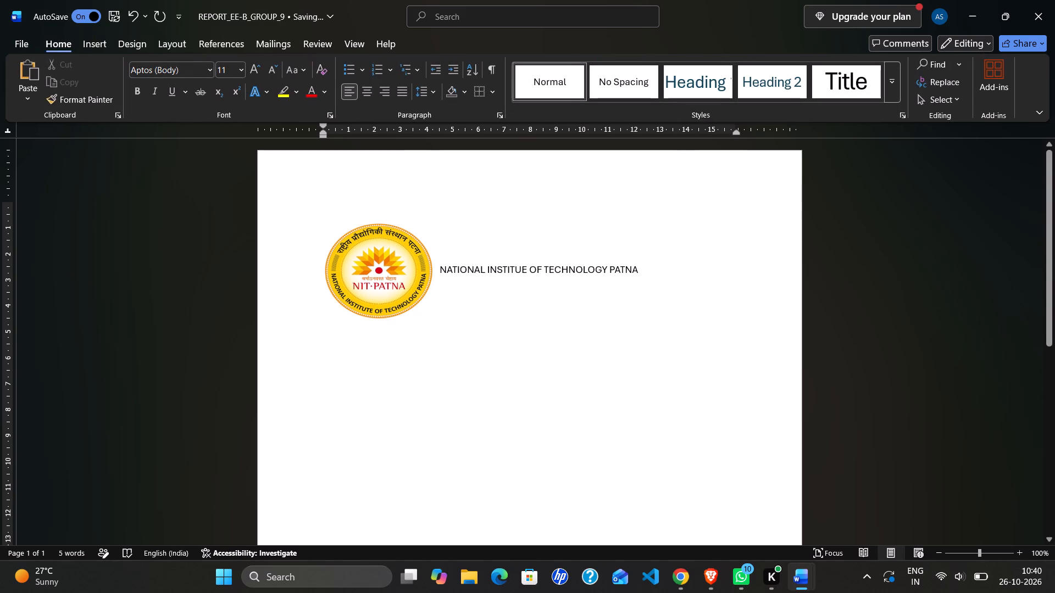
drag(436, 270, 604, 277)
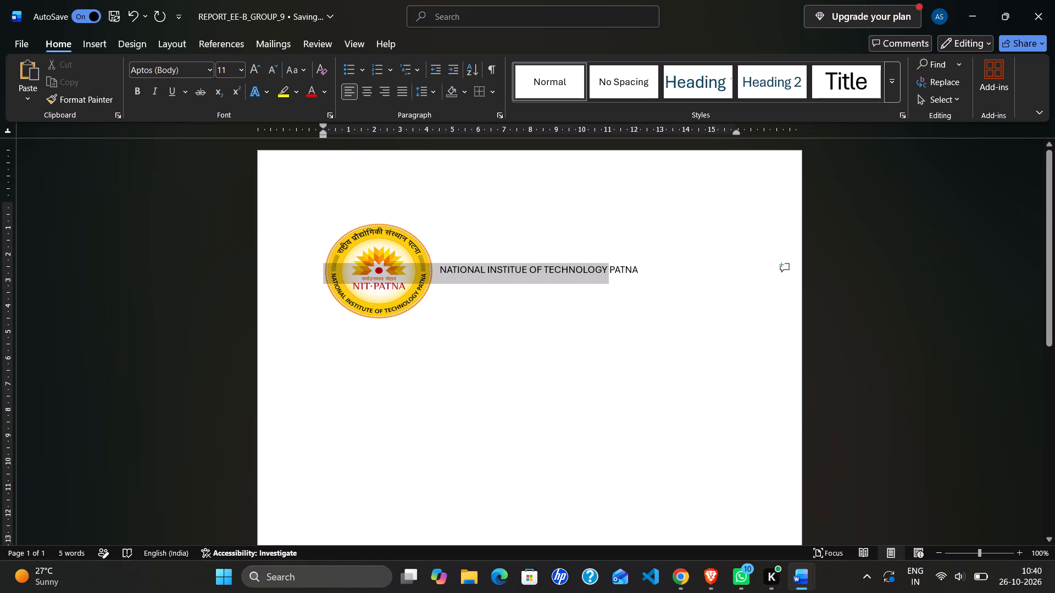
drag(604, 277, 636, 274)
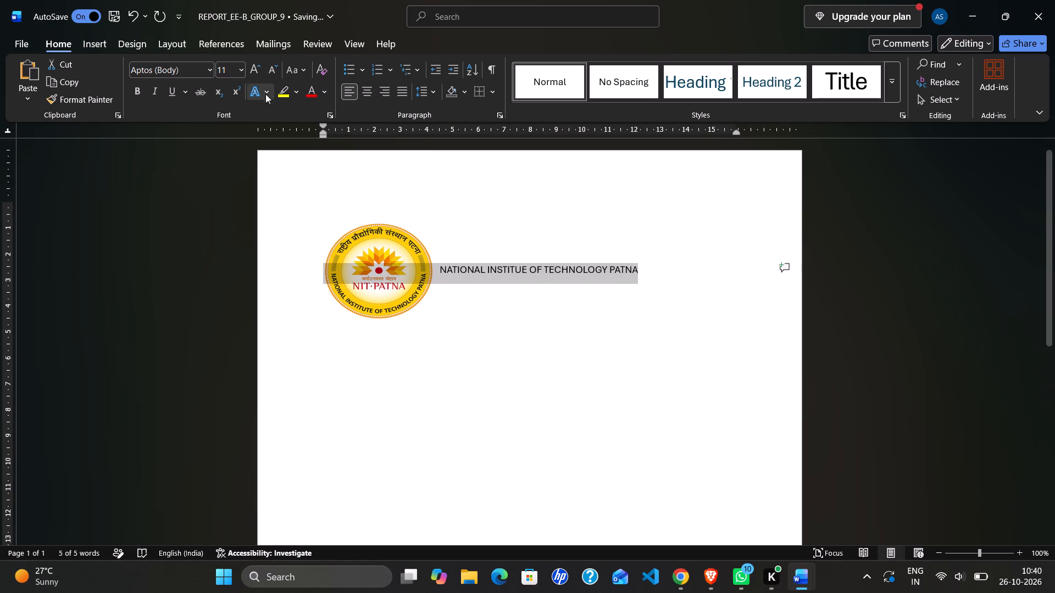
click(242, 70)
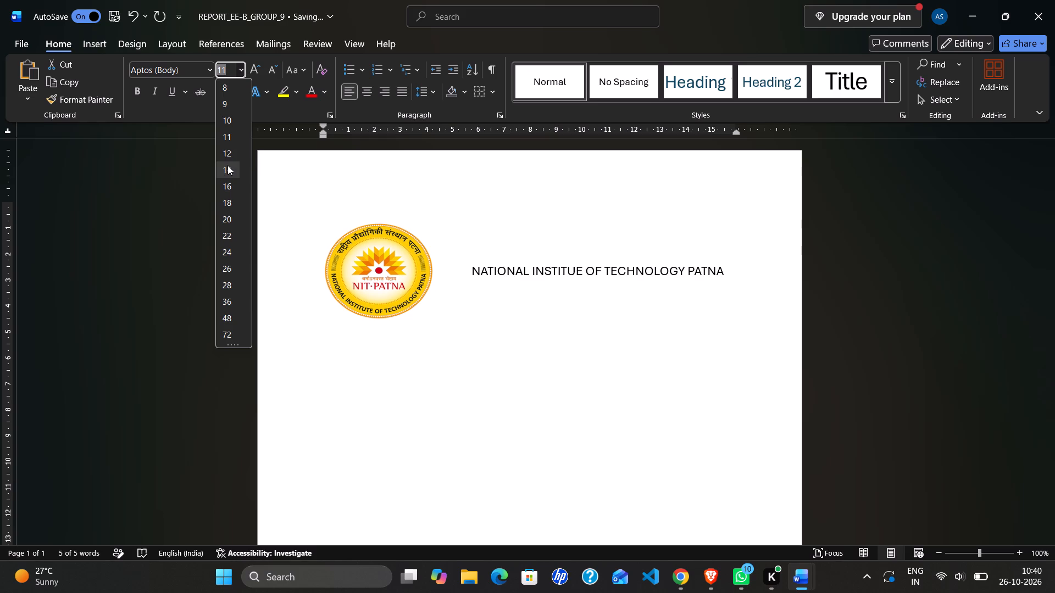
click(227, 168)
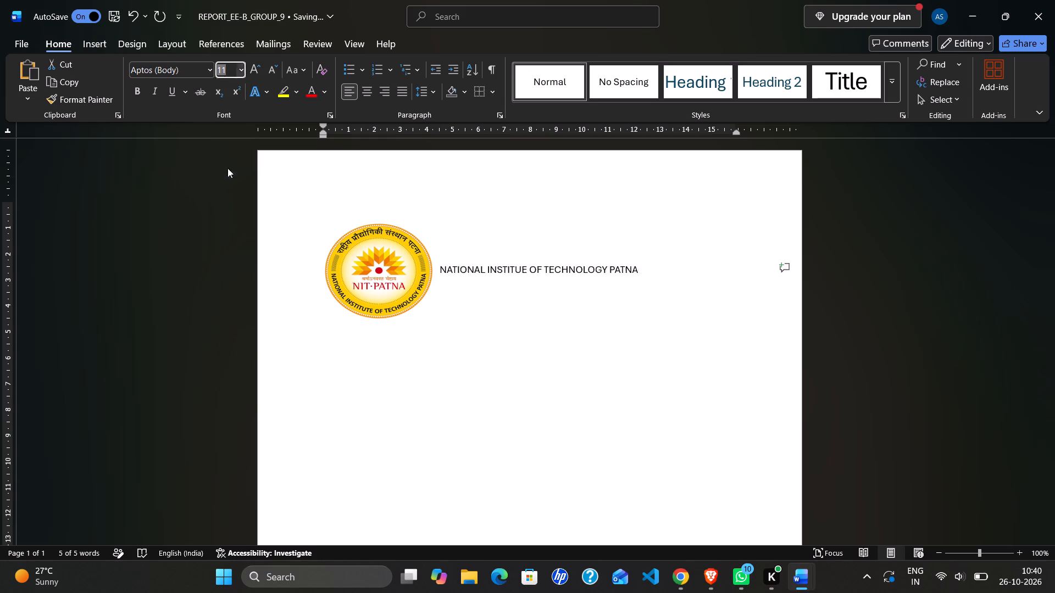
click(467, 303)
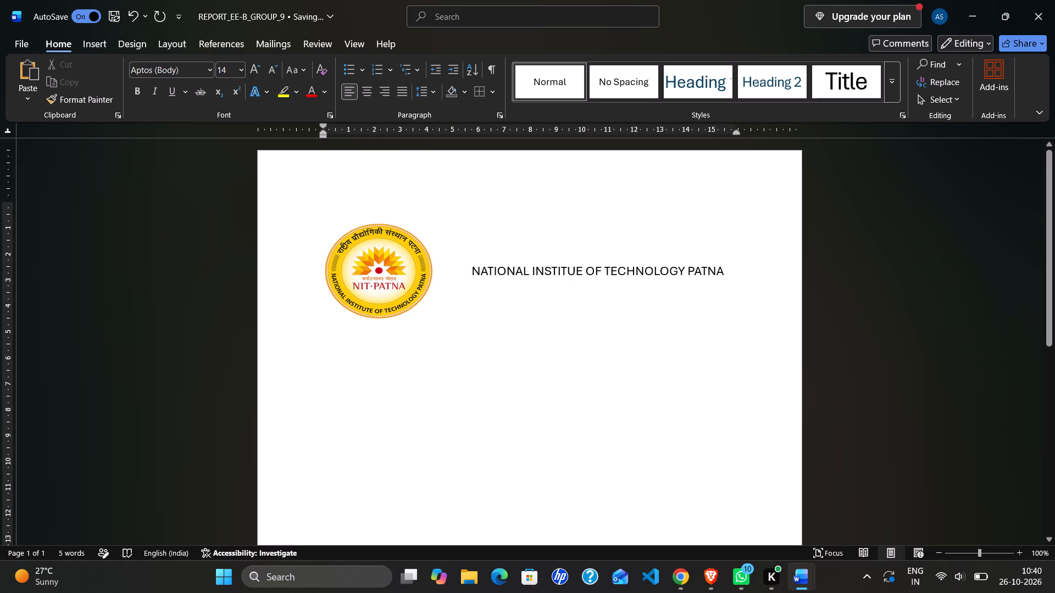
click(513, 291)
click(487, 285)
Start a new paragraph below the institute name and pad it with spaces until the insertion point is past the logo.
click(723, 270)
key(Return)
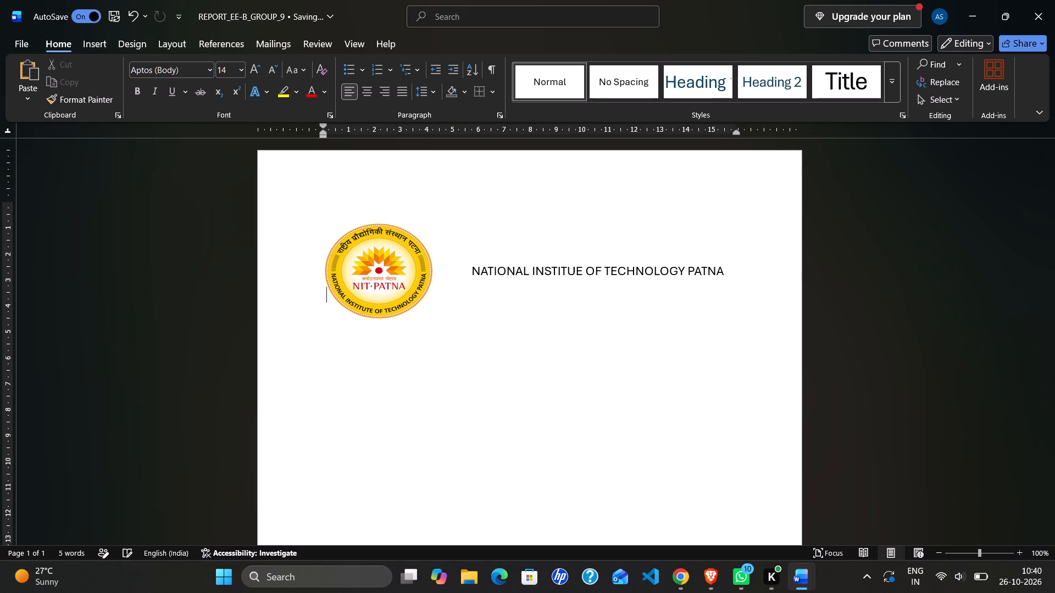
key(space)
key(space)
key(space)
key(space)
key(space)
key(space)
key(space)
key(space)
key(space)
key(space)
key(space)
key(space)
key(space)
key(space)
key(space)
key(space)
key(space)
key(space)
key(space)
key(space)
key(space)
key(space)
key(space)
key(space)
key(space)
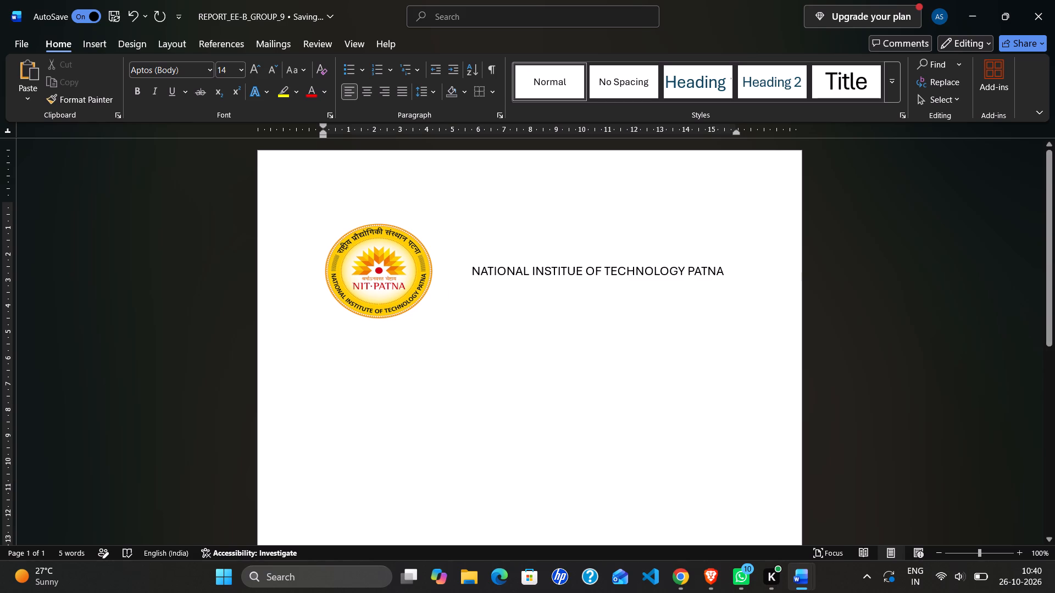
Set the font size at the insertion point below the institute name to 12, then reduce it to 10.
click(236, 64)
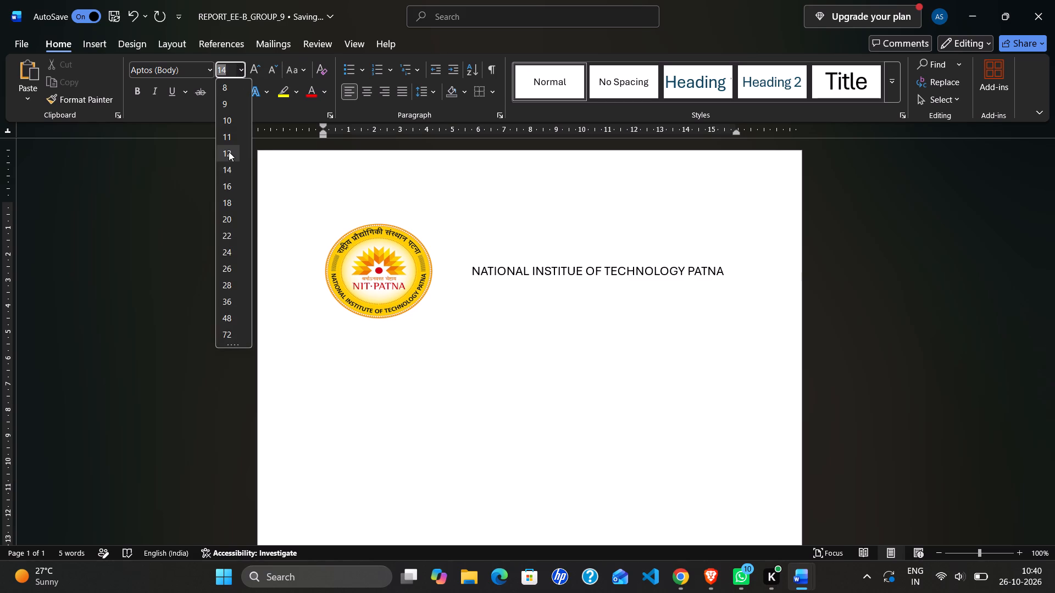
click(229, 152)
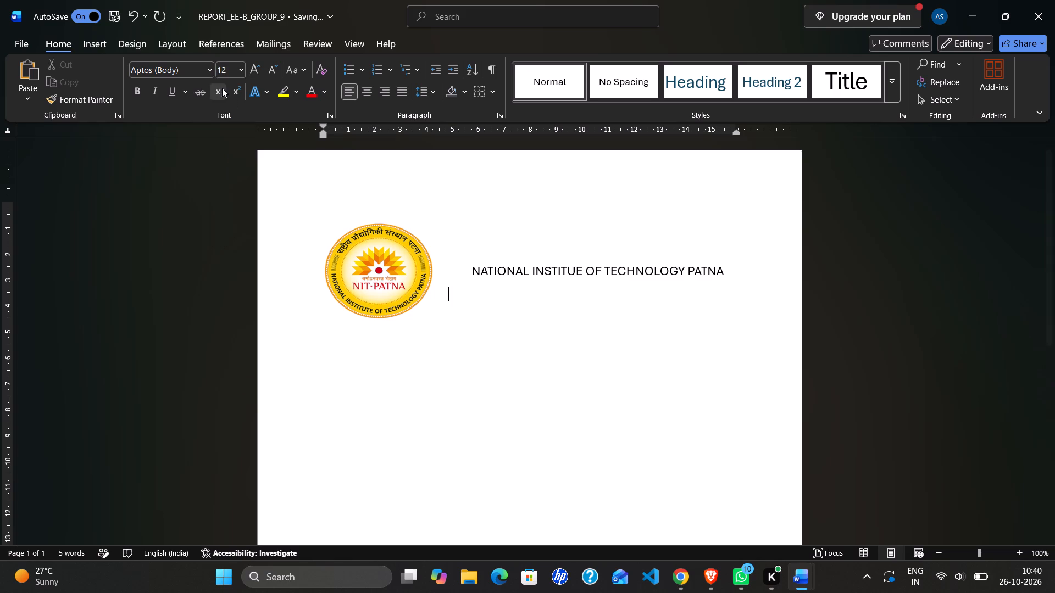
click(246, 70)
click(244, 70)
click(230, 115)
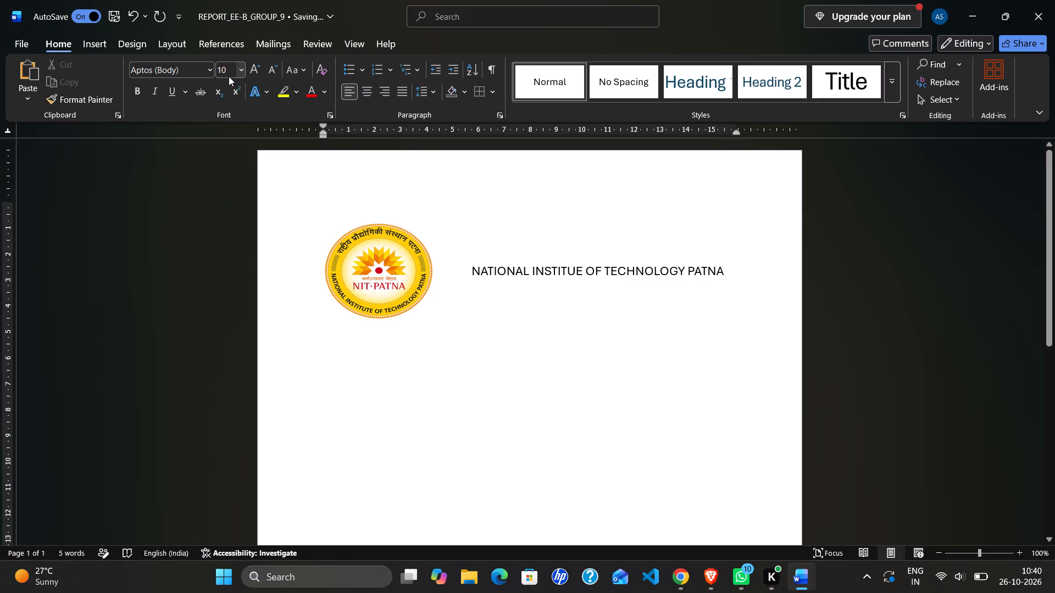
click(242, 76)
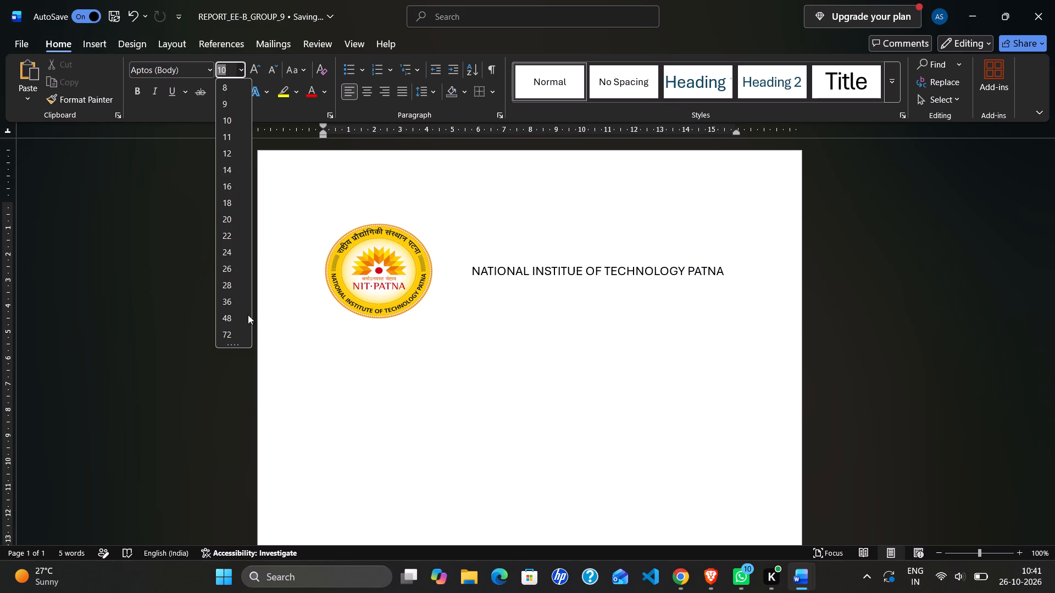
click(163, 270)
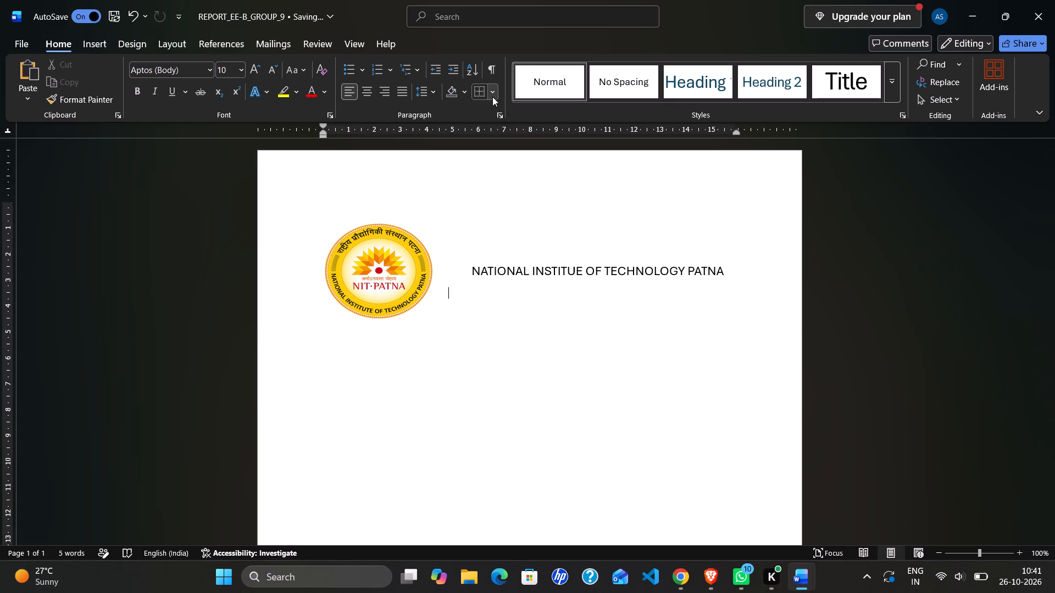
Add a bottom border to the paragraph below the institute name and try to shift the line slightly lower.
click(491, 96)
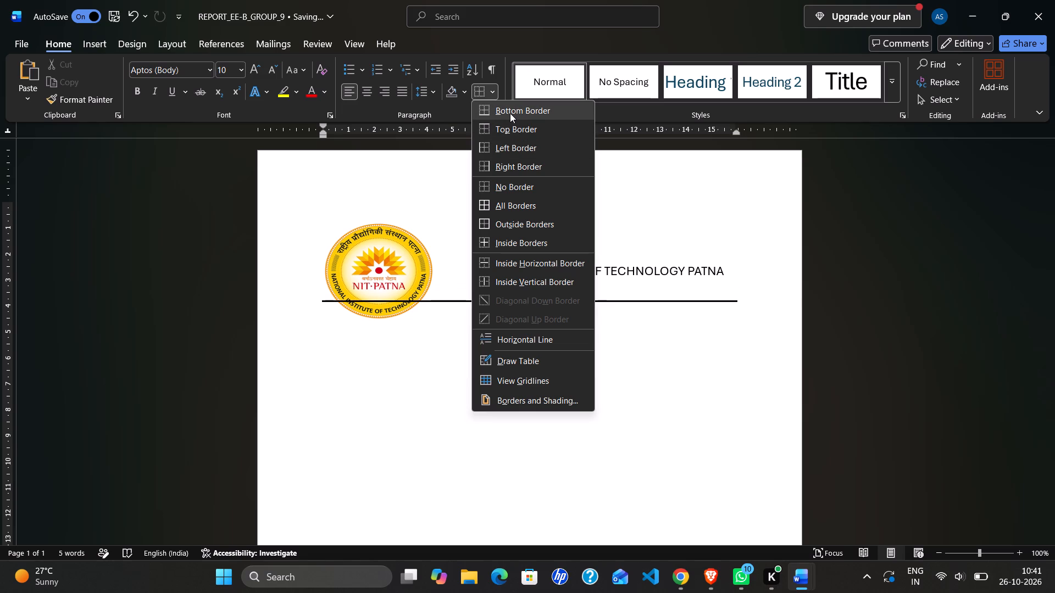
click(510, 113)
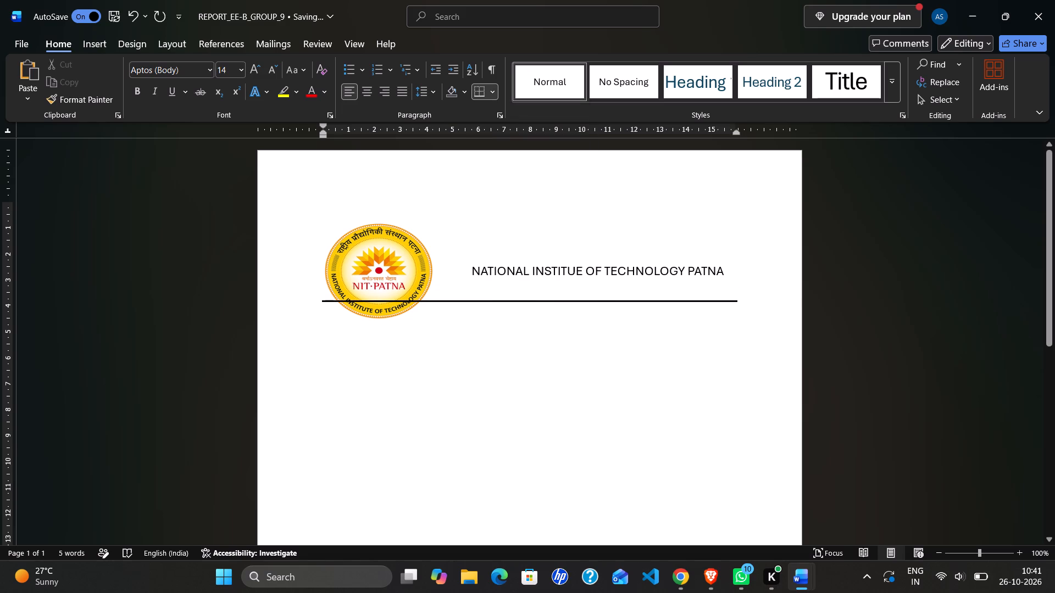
drag(477, 298, 478, 310)
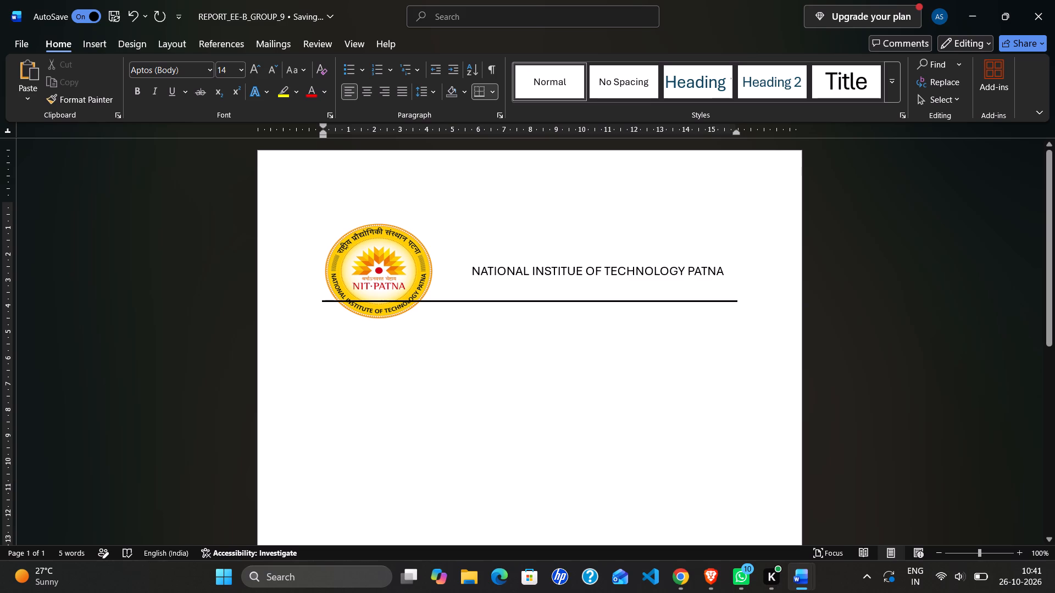
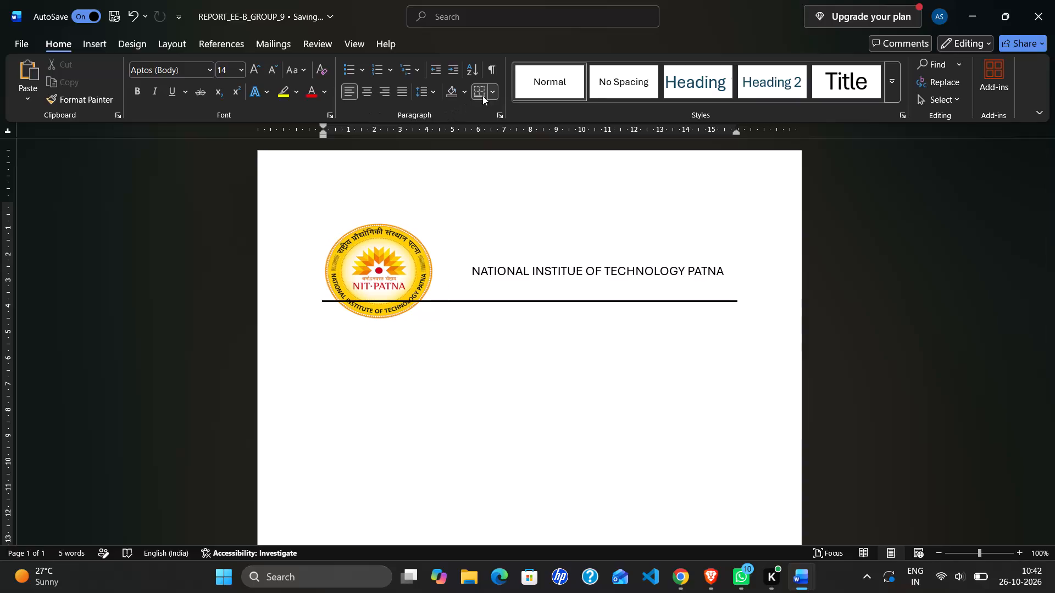
Remove the border from the paragraph below the institute name.
click(487, 93)
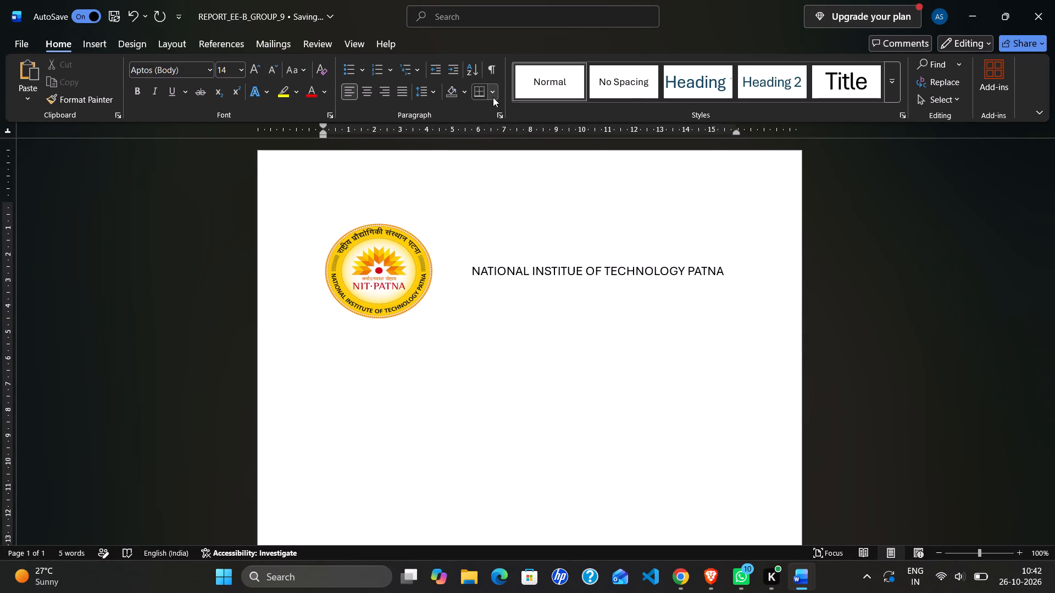
click(493, 97)
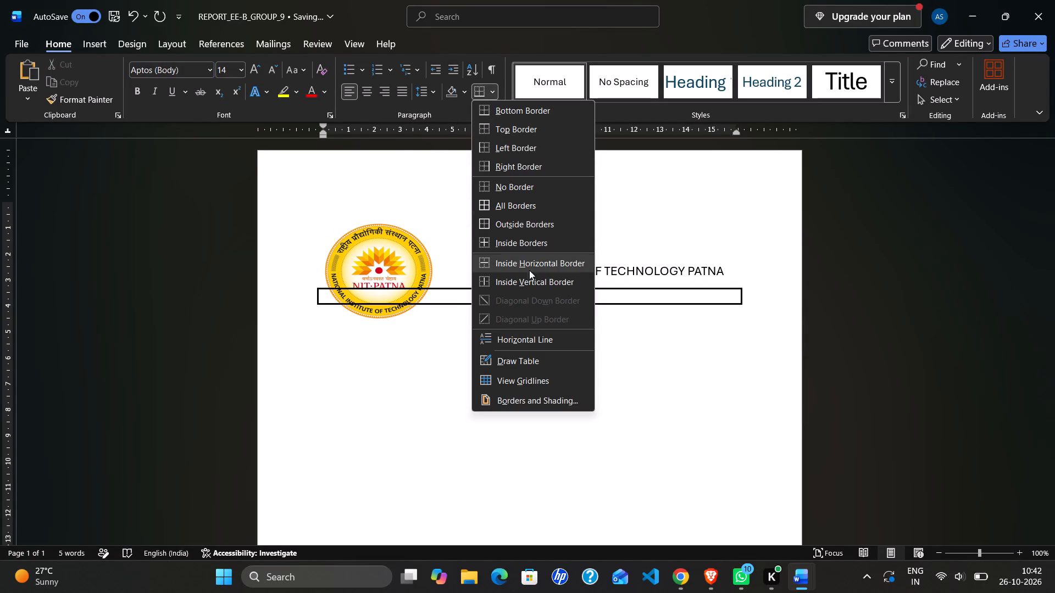
click(517, 189)
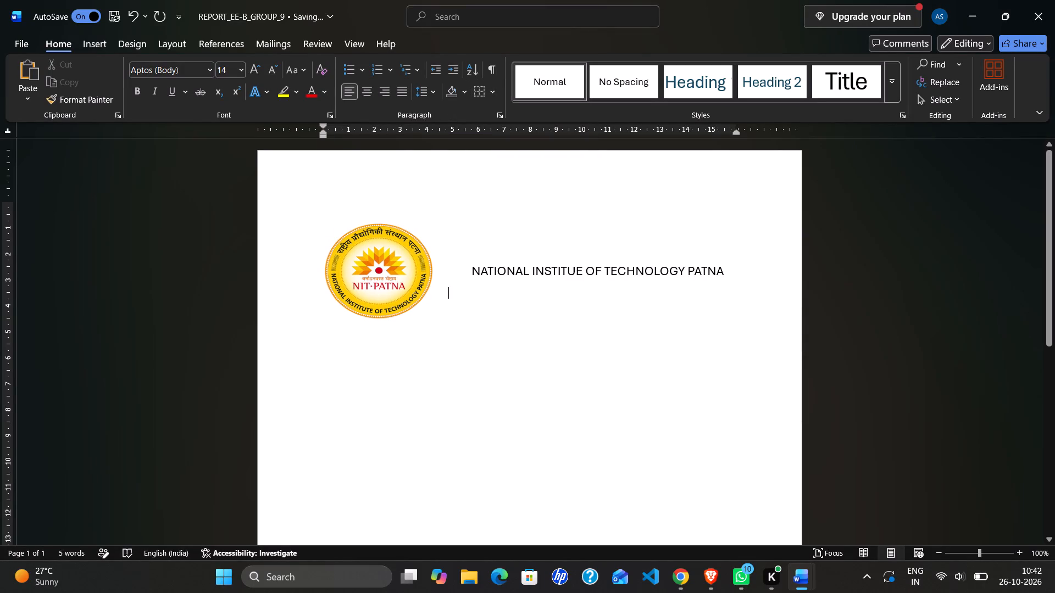
Start another paragraph further down, beside the logo's lower edge, and give it a bottom border.
key(Return)
click(499, 95)
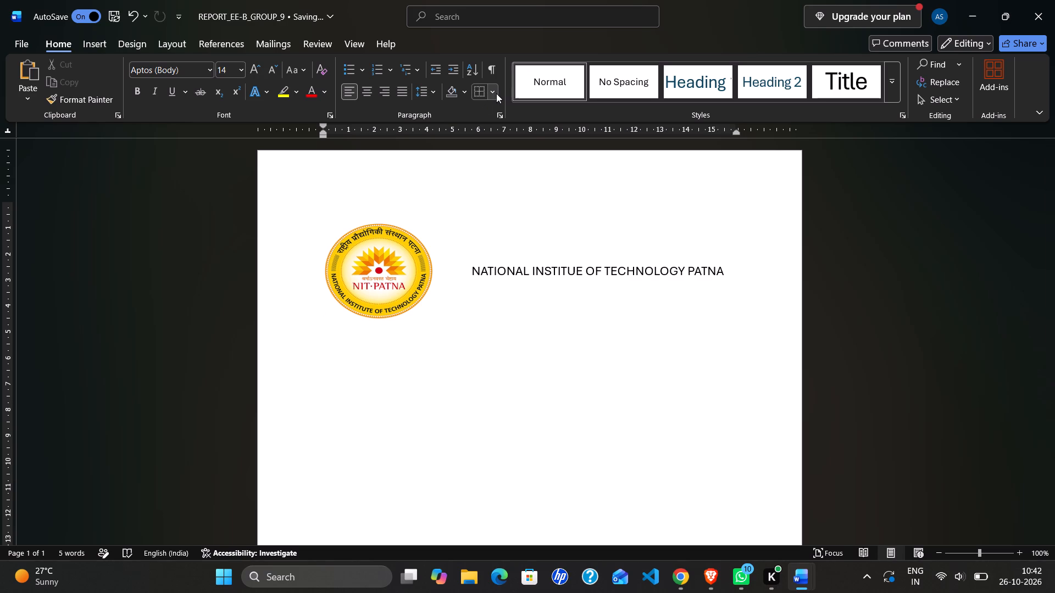
click(496, 93)
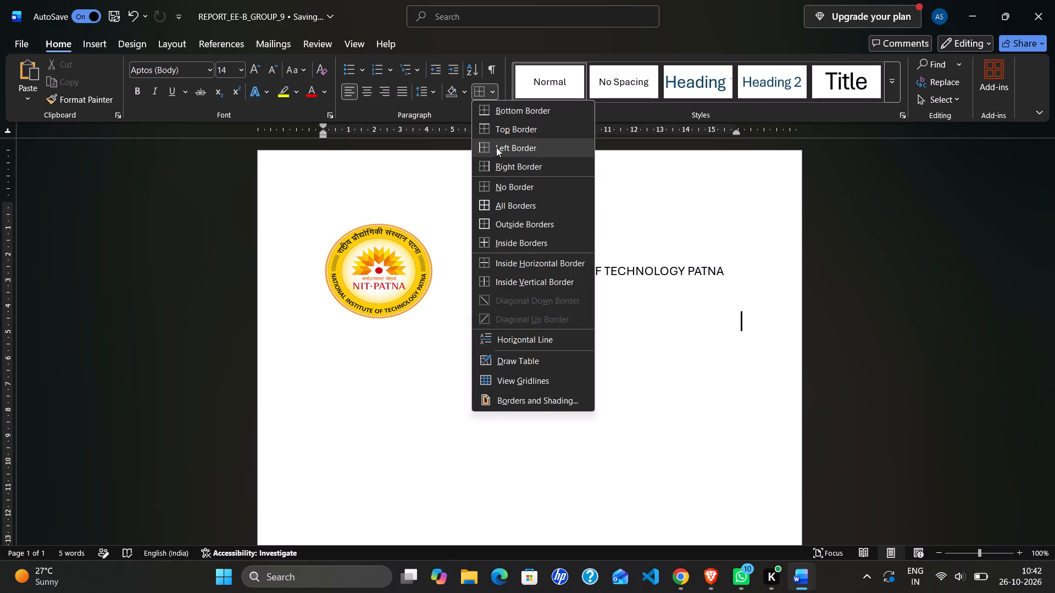
click(508, 111)
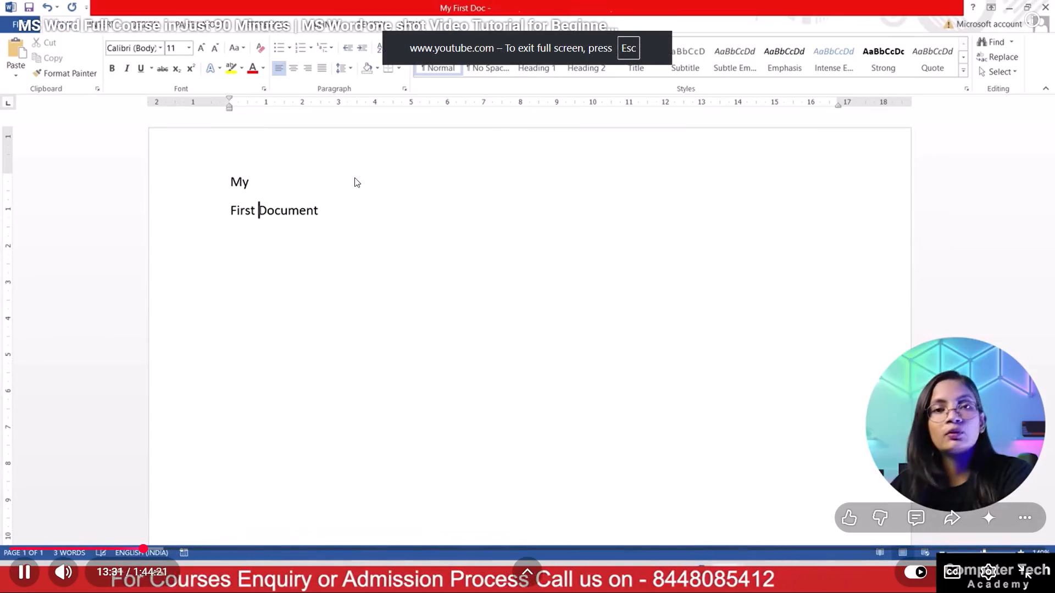
In the Brave browser, pause the full-screen MS Word course video and replace its tab with a new one.
click(332, 166)
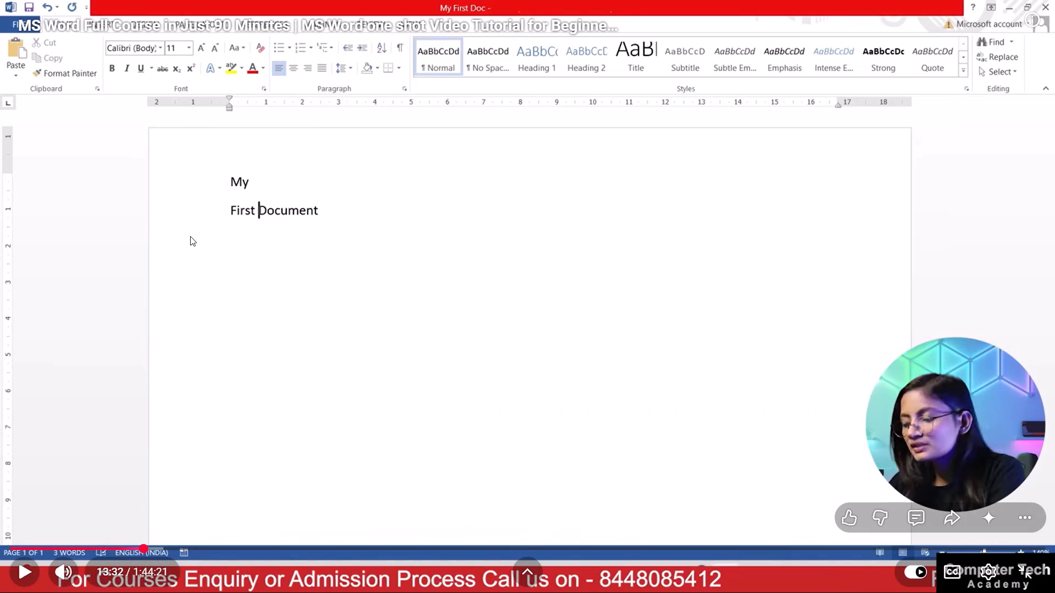
double_click(190, 236)
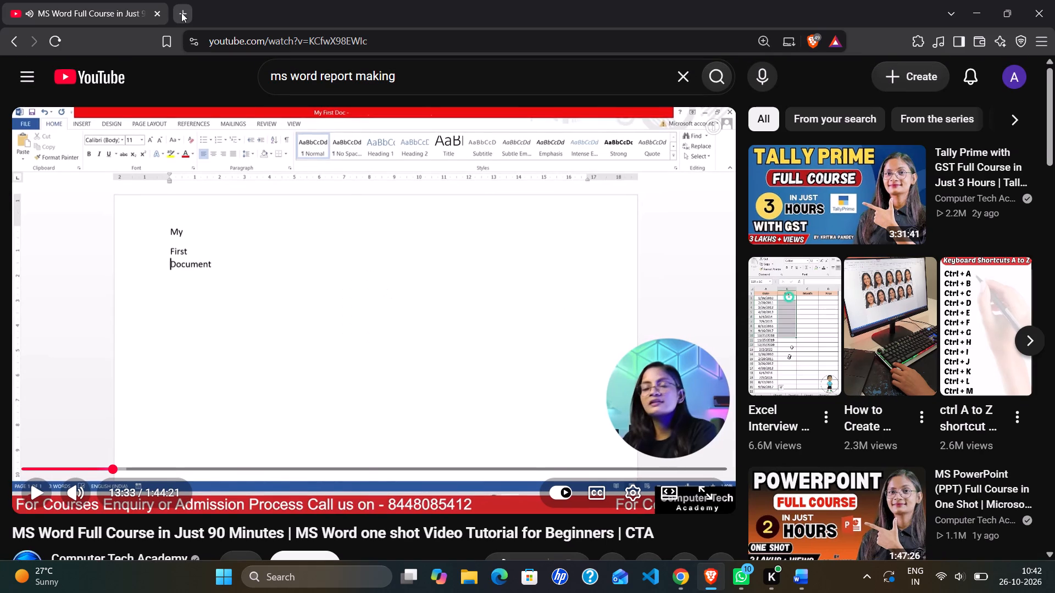
click(181, 13)
click(155, 10)
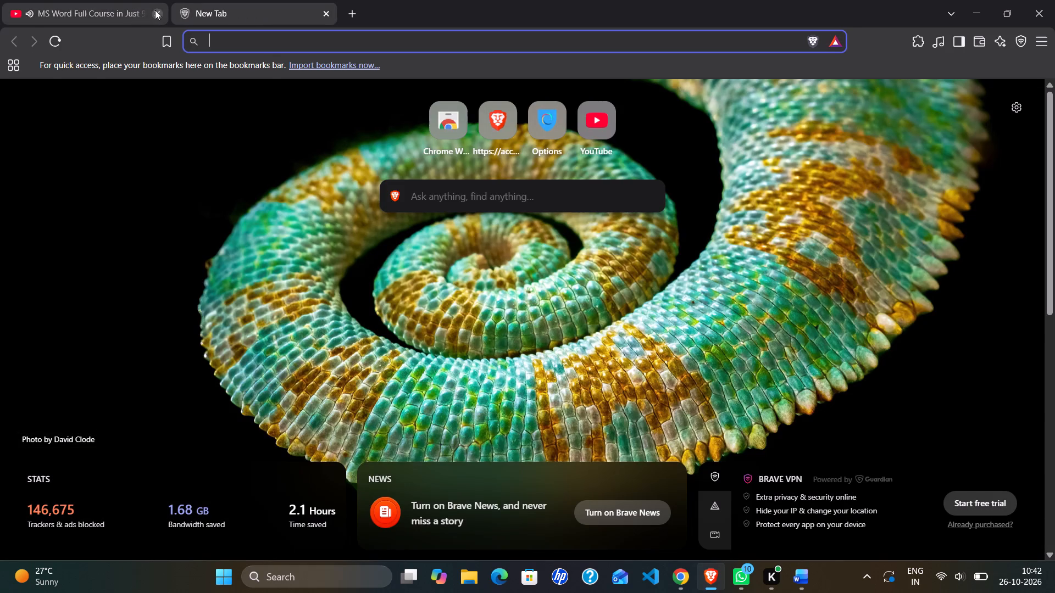
Go to YouTube and open the Jaage Jaage video song mix from the home feed.
click(582, 102)
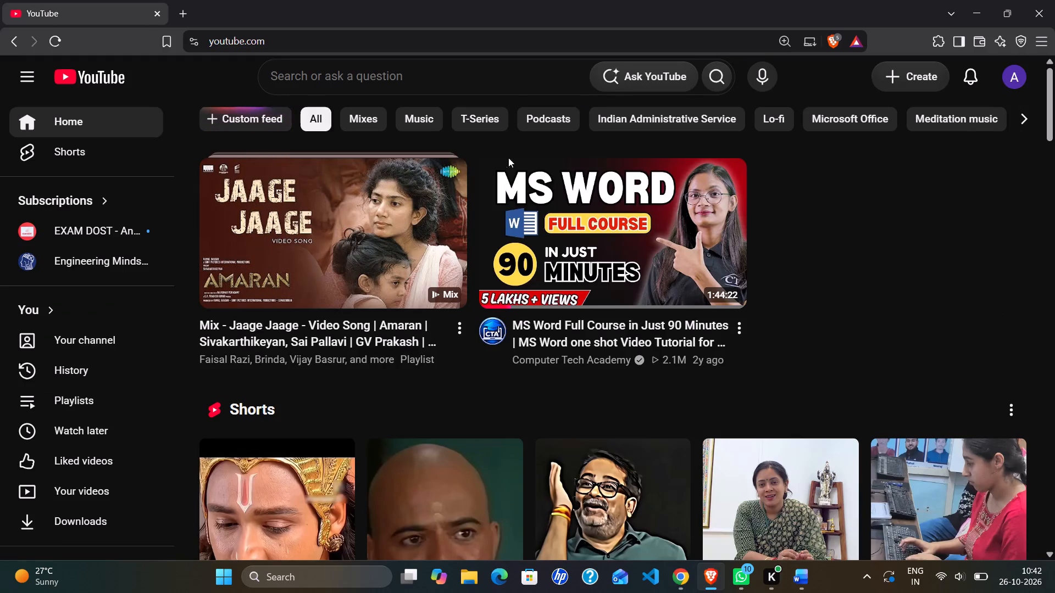
click(448, 213)
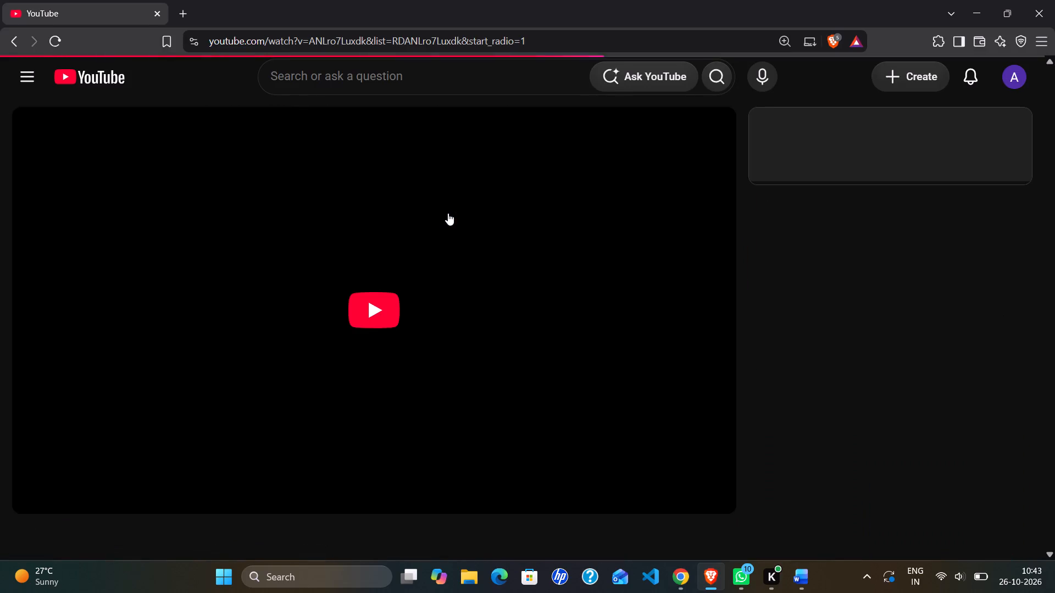
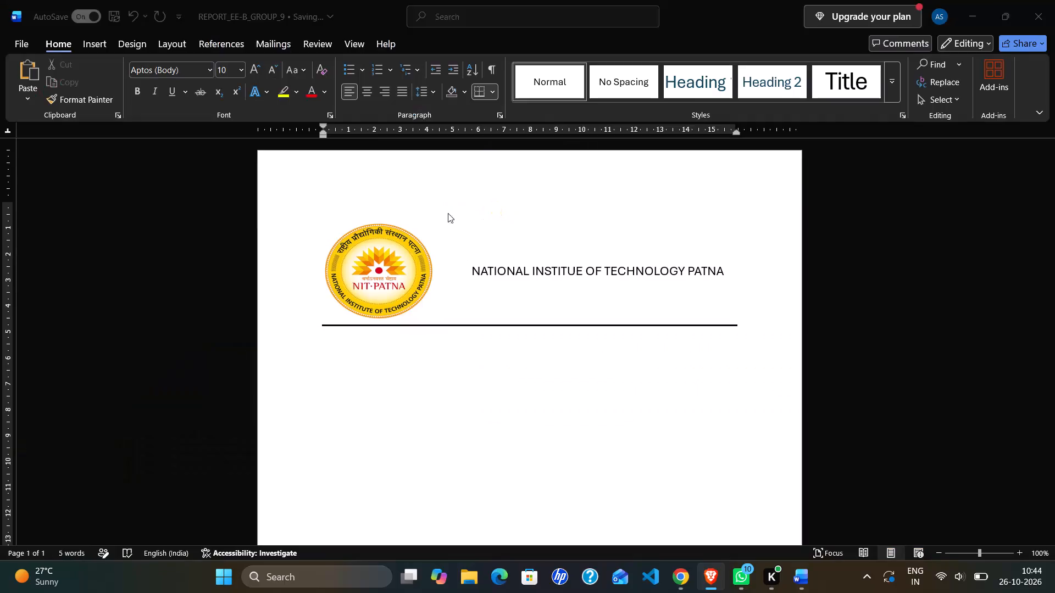
Switch back to the Word report and remove the border from the blank paragraph just below the logo.
click(430, 345)
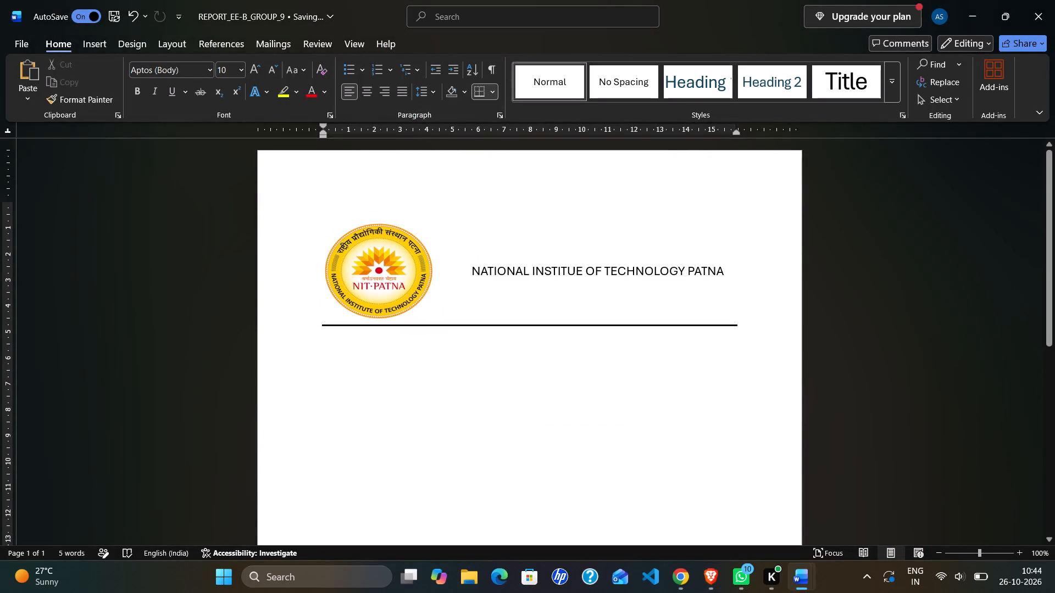
click(751, 332)
click(730, 326)
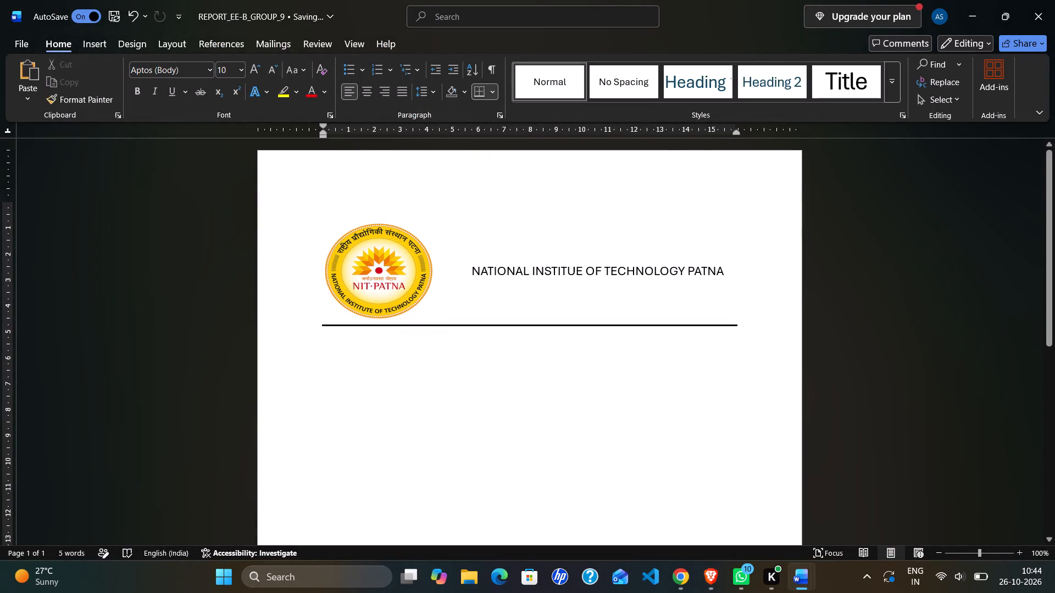
click(610, 354)
click(505, 344)
click(490, 93)
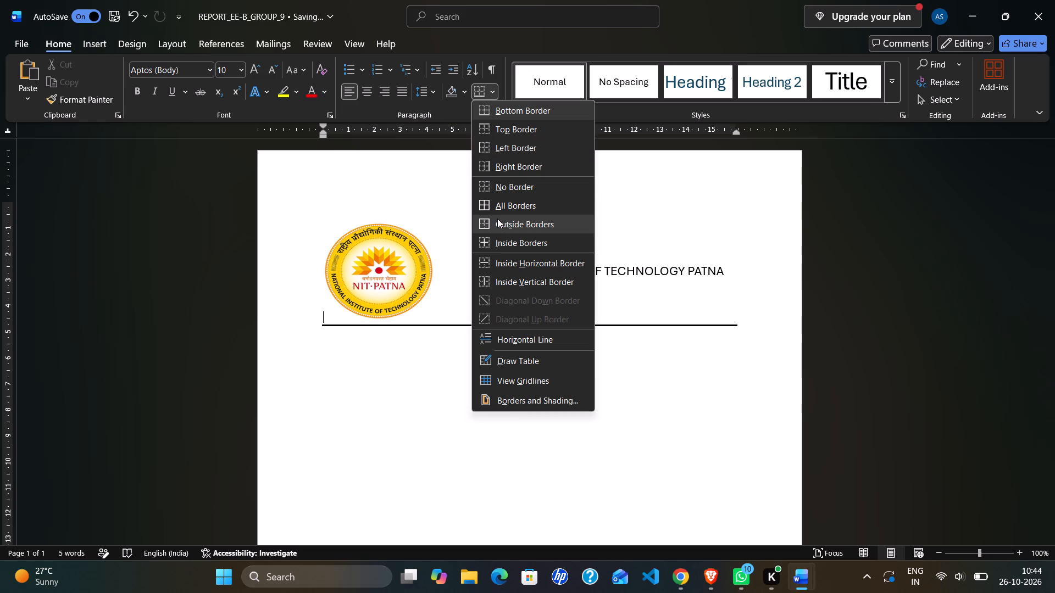
click(513, 182)
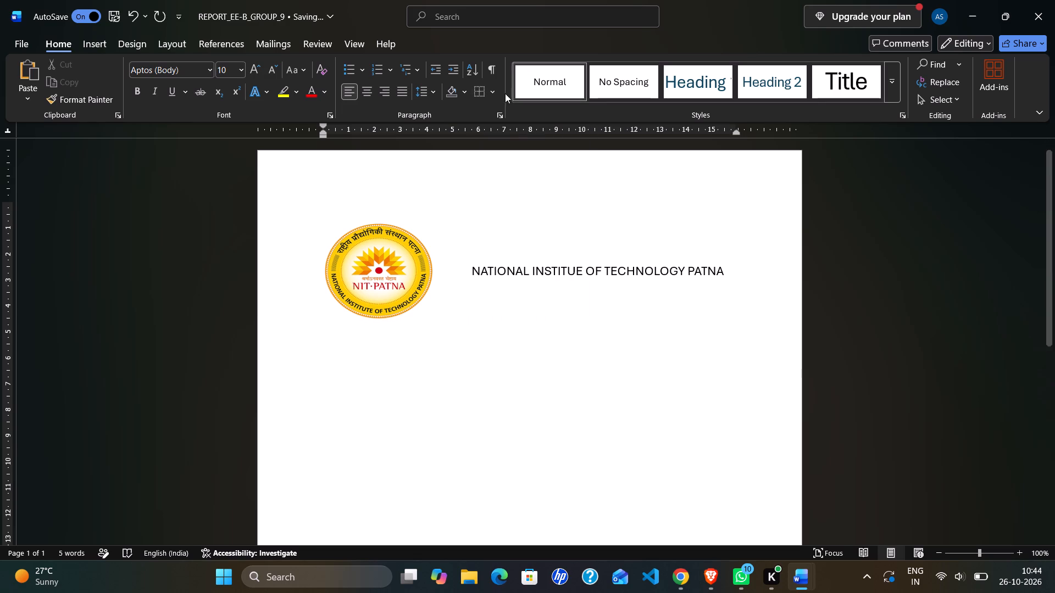
Start a new paragraph below the logo and give it a top border as the dividing line.
click(492, 92)
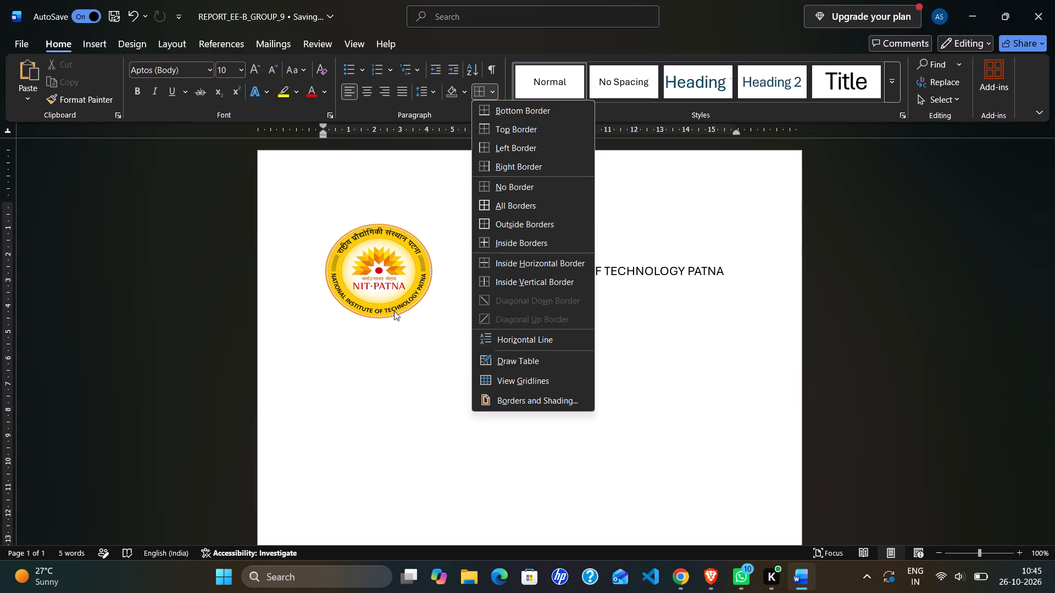
click(369, 328)
key(Return)
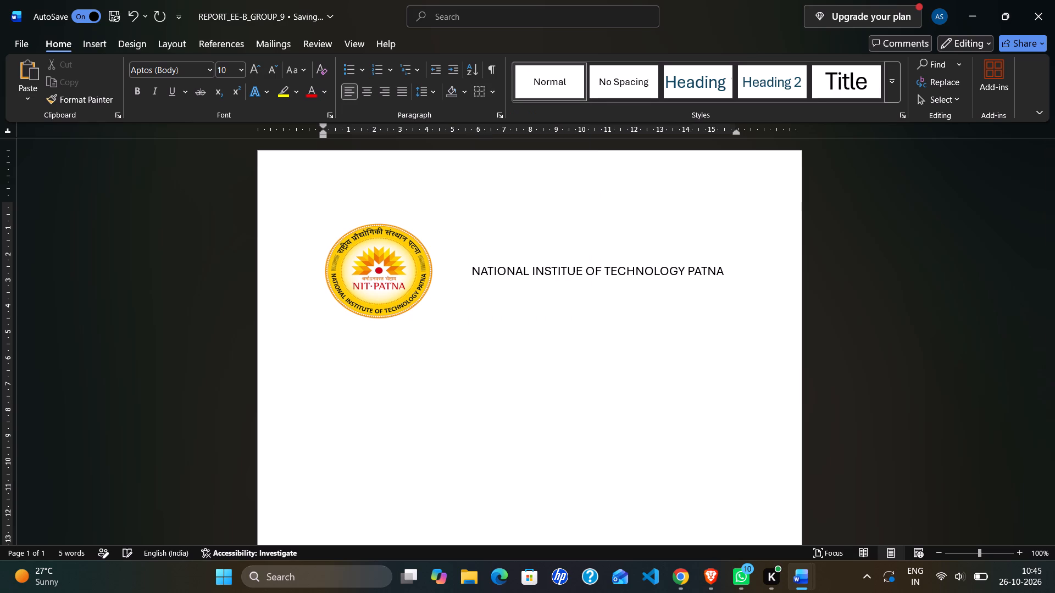
click(490, 91)
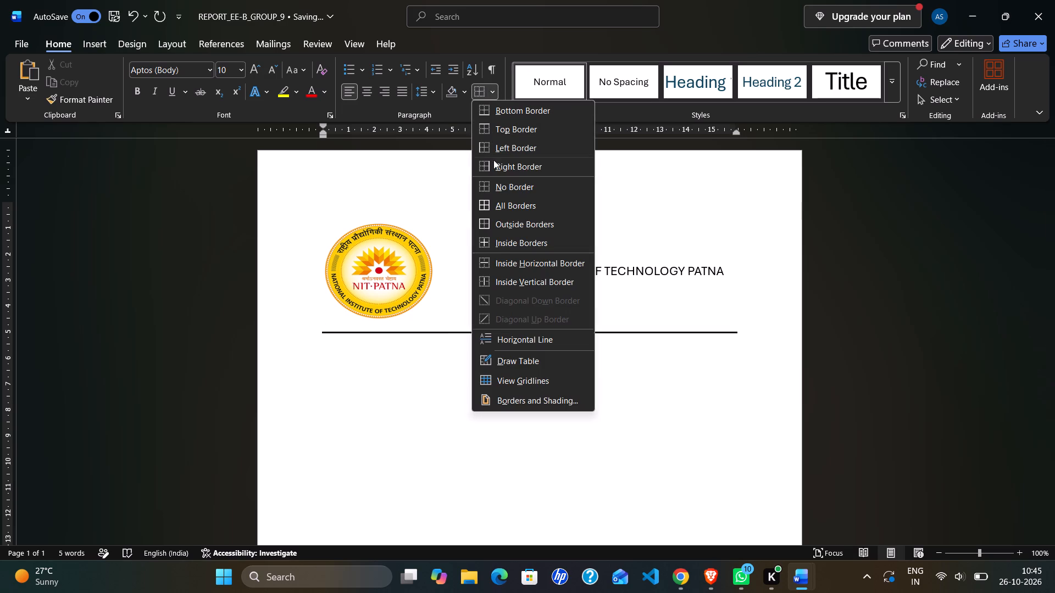
click(512, 128)
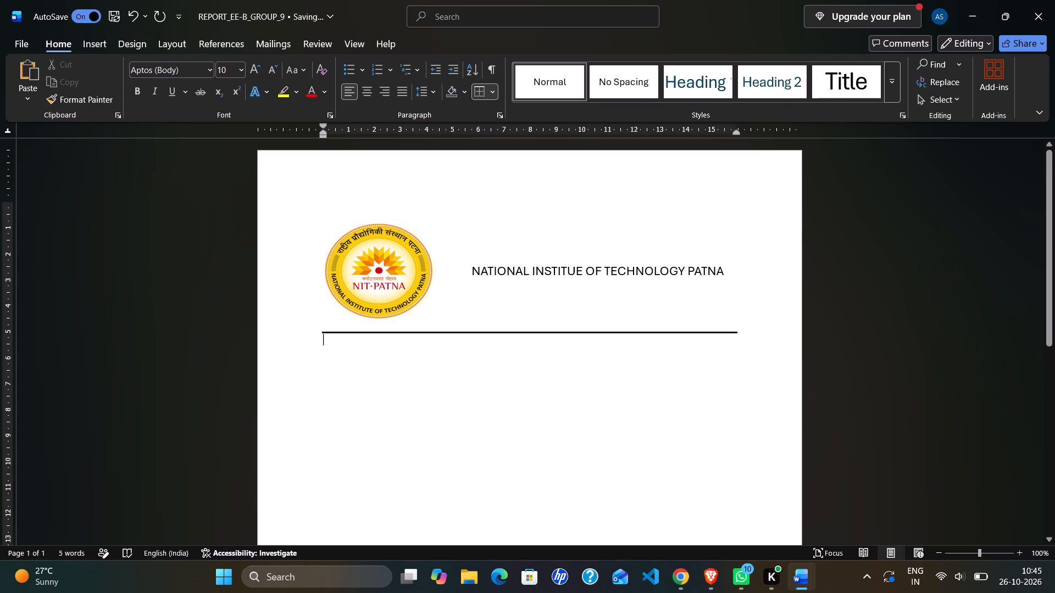
Add three blank paragraphs below the dividing line.
click(465, 299)
click(345, 345)
key(Return)
key(Return)
key(Return)
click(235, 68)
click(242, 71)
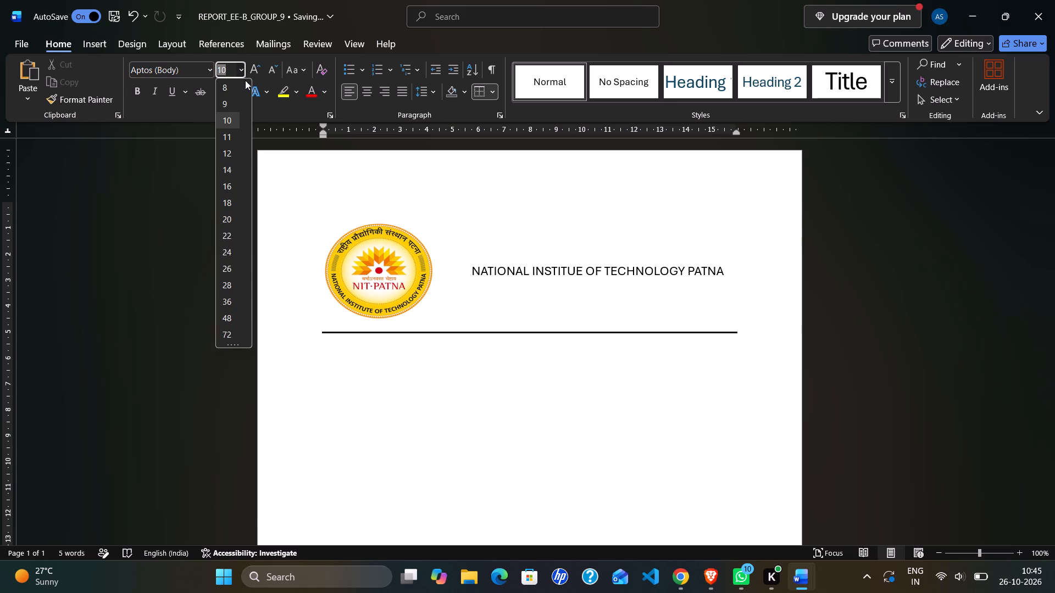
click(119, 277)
Indent the second blank line below the divider with spaces to about the 2 mark on the ruler.
click(355, 358)
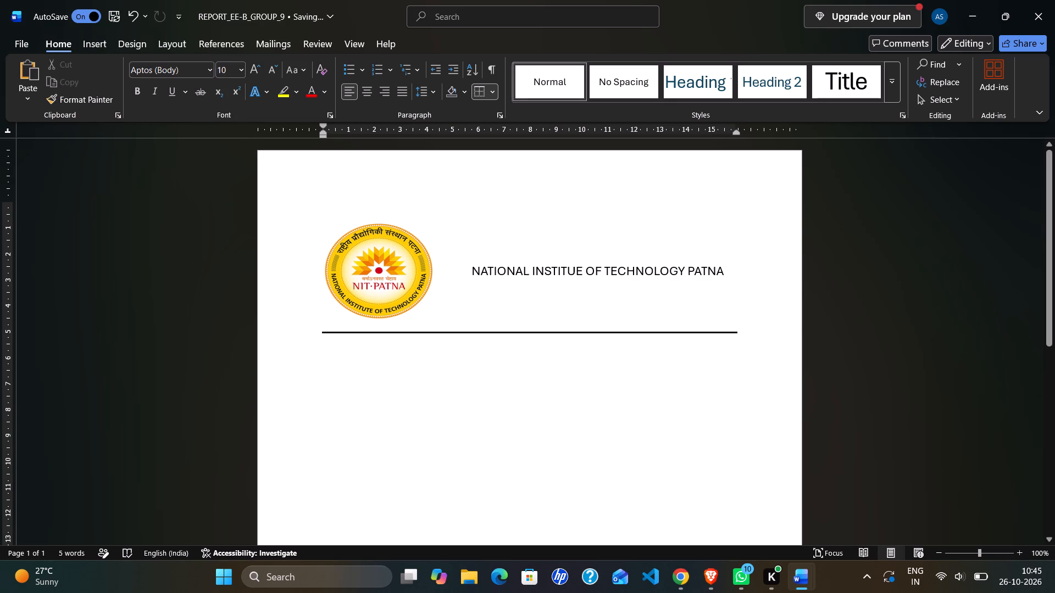
key(space)
key(space)
key(space)
key(space)
key(space)
key(space)
key(space)
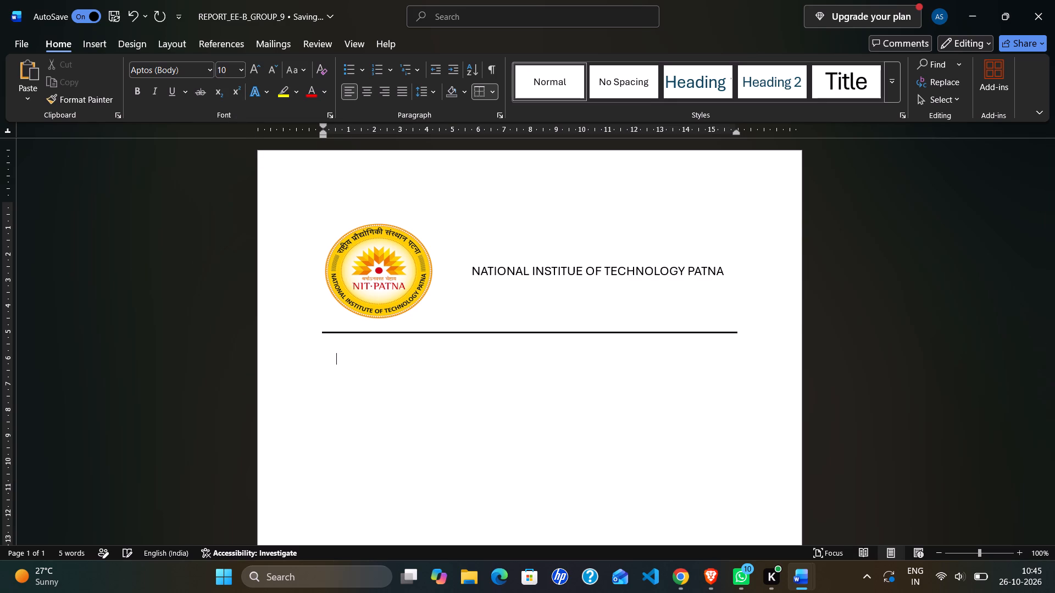
key(space)
key(space)
key(space)
key(space)
key(space)
key(space)
key(space)
key(space)
key(space)
key(space)
key(space)
key(space)
key(space)
key(space)
key(space)
key(space)
key(space)
key(space)
key(space)
key(space)
key(space)
Enter the text "Social Problem and Solution - " on the indented line below the divider.
key(s)
key(o)
key(c)
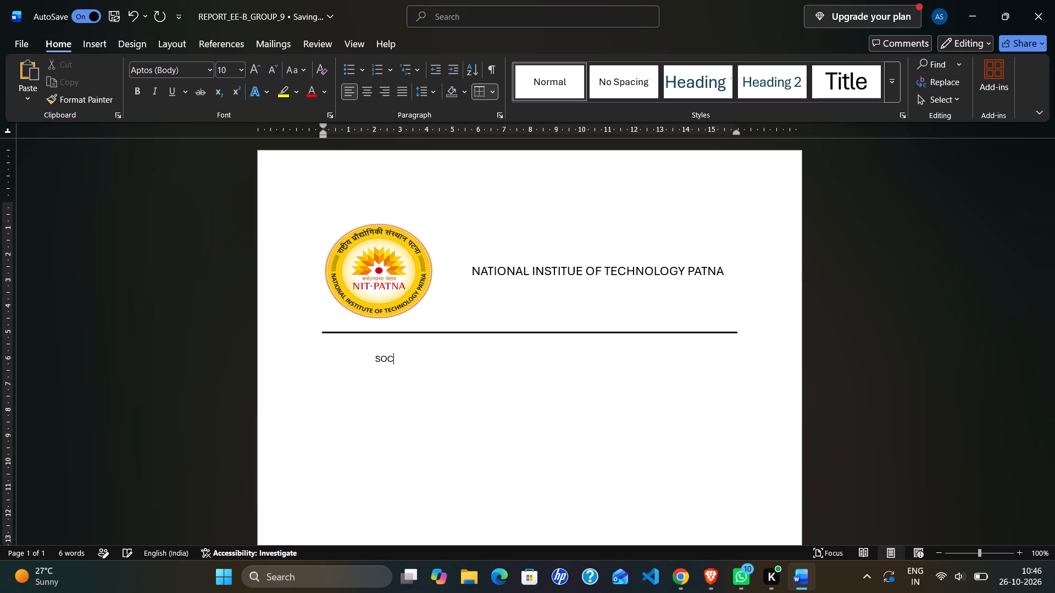
text(IL)
key(BackSpace)
key(BackSpace)
key(BackSpace)
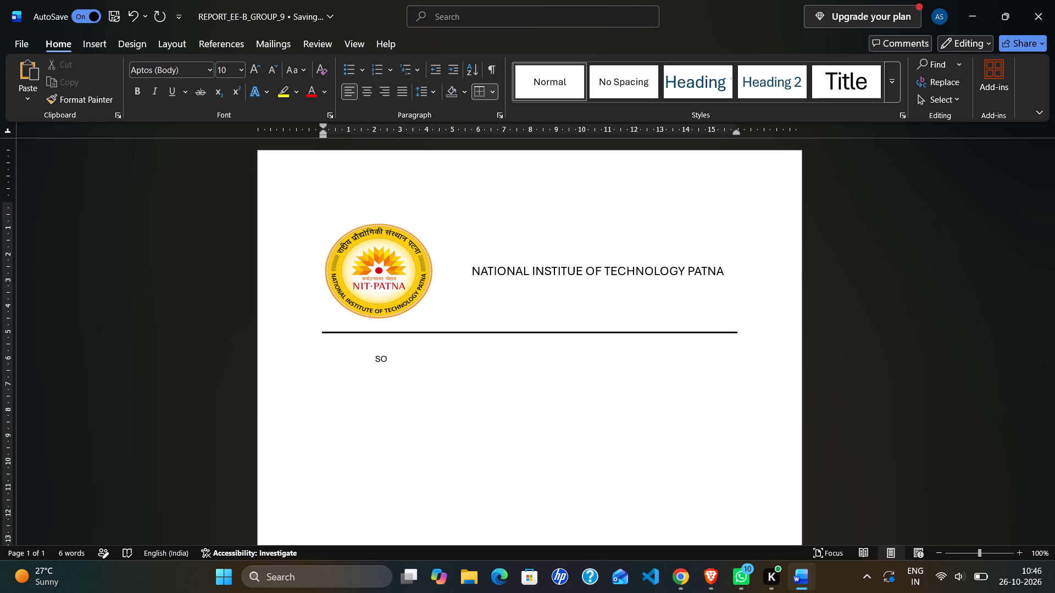
key(BackSpace)
key(o)
text(cial)
key(space)
key(p)
text(ro)
key(BackSpace)
key(BackSpace)
key(BackSpace)
key(p)
text(RO)
key(BackSpace)
key(BackSpace)
text(roblem and)
key(space)
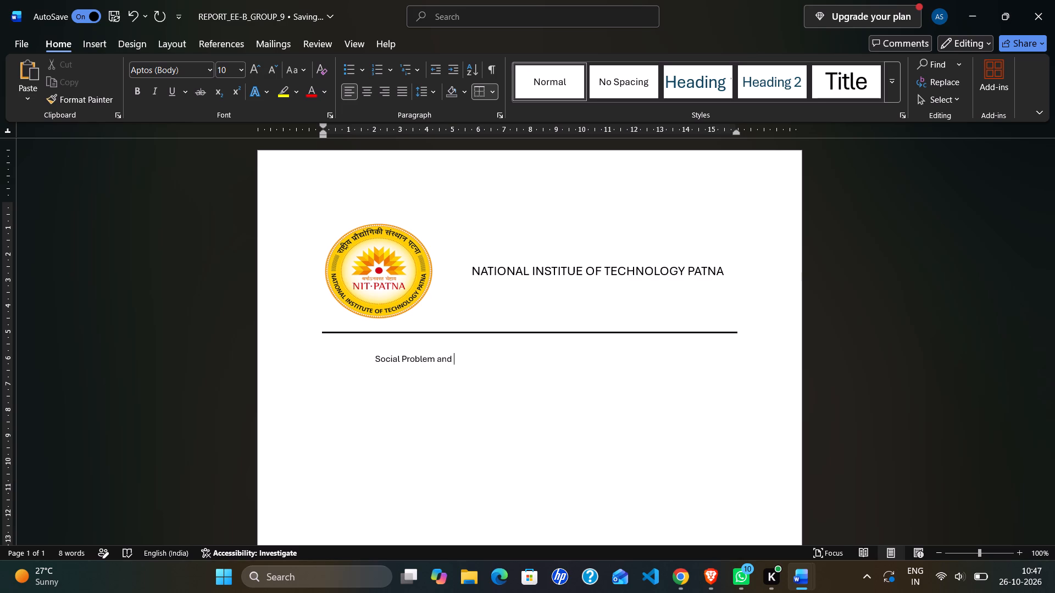
key(shift+s)
text(ol)
text(ution)
key(space)
key(BackSpace)
key(space)
text(-)
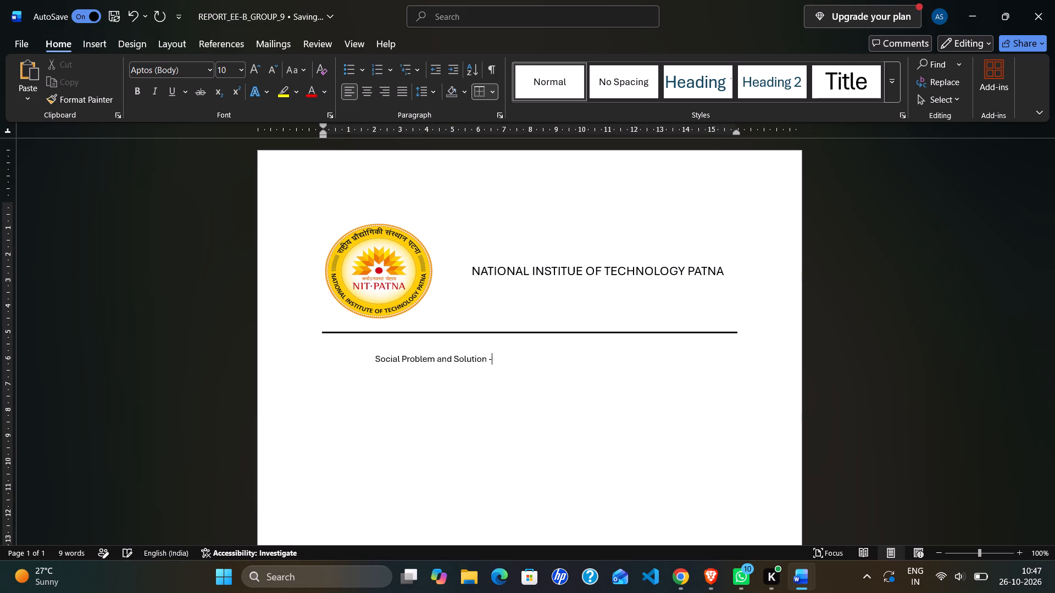
key(space)
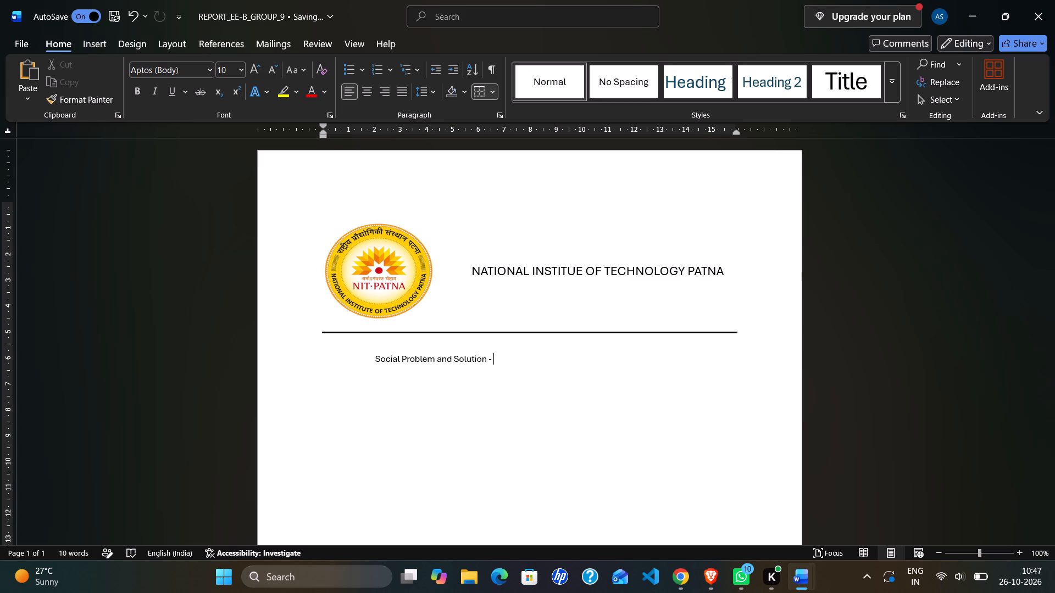
Complete the title line below the divider with the text "Enviroment pollution" after the dash.
text(en)
key(BackSpace)
key(BackSpace)
key(shift+e)
key(n)
text(vi)
text(roment)
key(space)
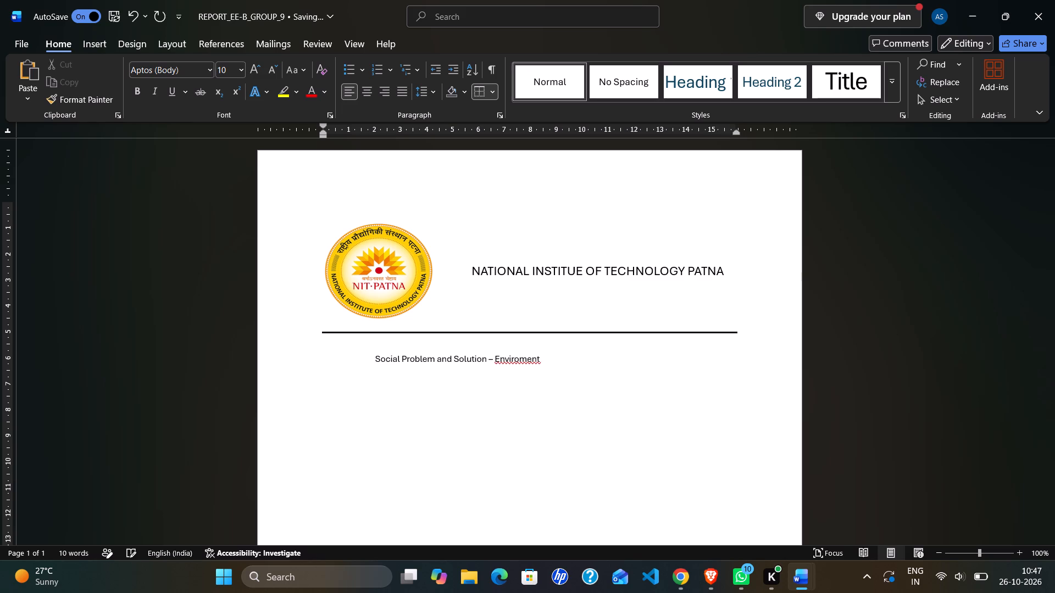
text(po)
text(llution)
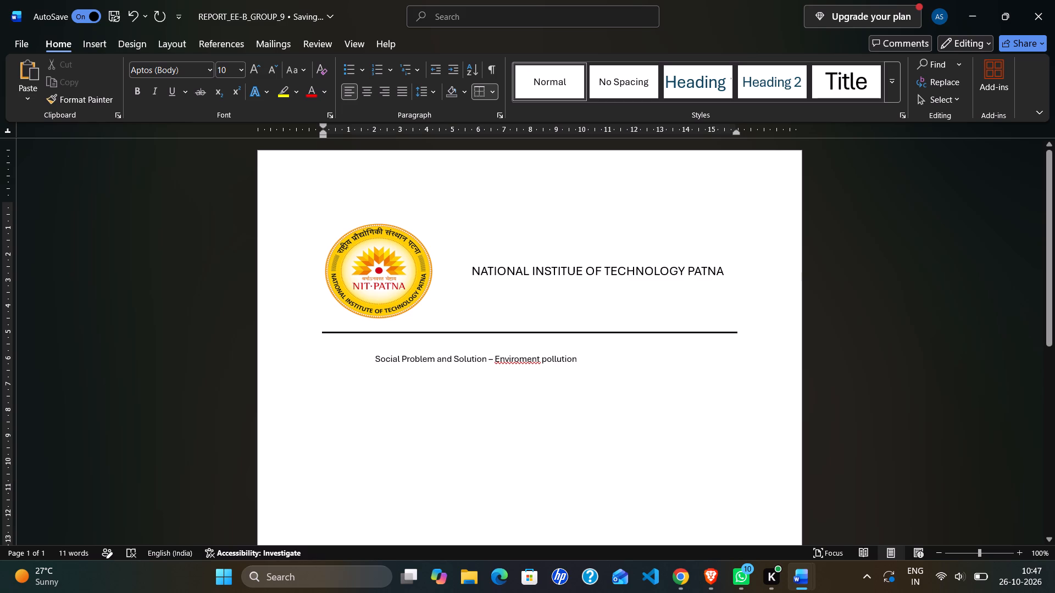
drag(372, 361, 380, 361)
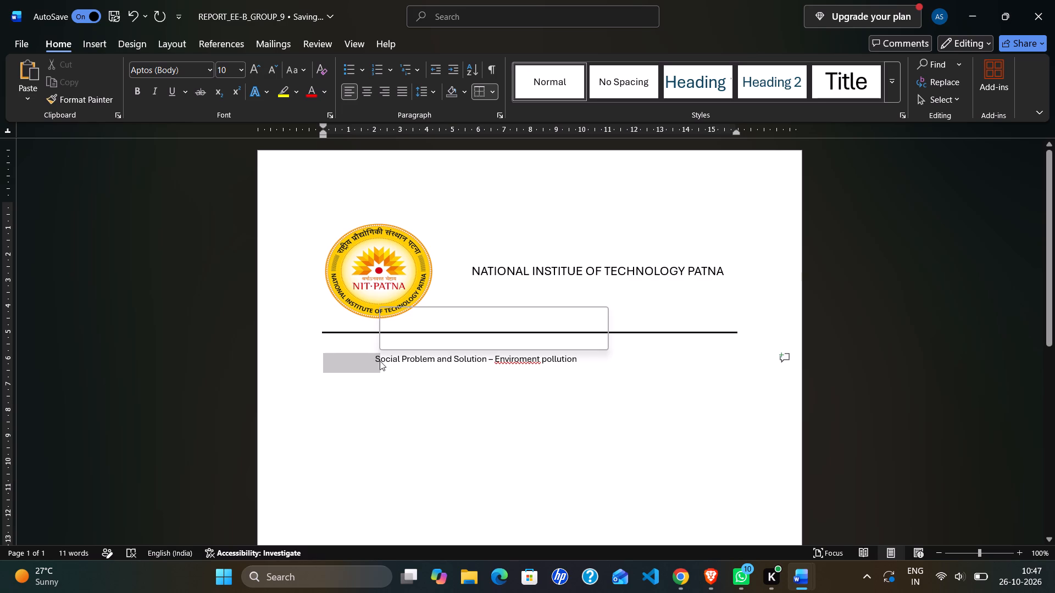
click(397, 382)
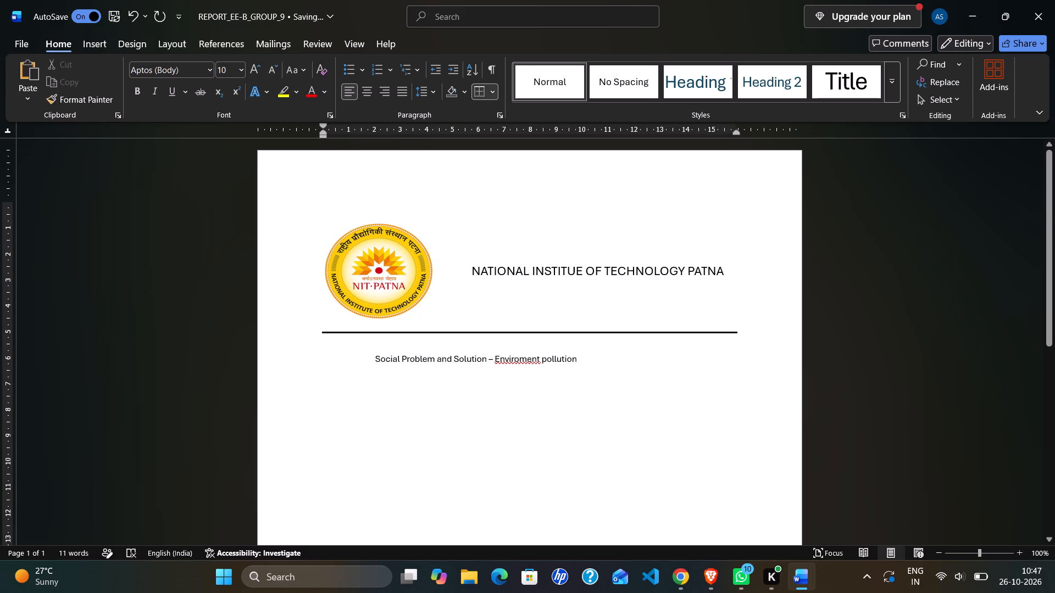
Break the title after the dash and indent "Enviroment pollution" with spaces to line up under "Social Problem and Solution –".
click(492, 358)
key(Return)
key(space)
key(space)
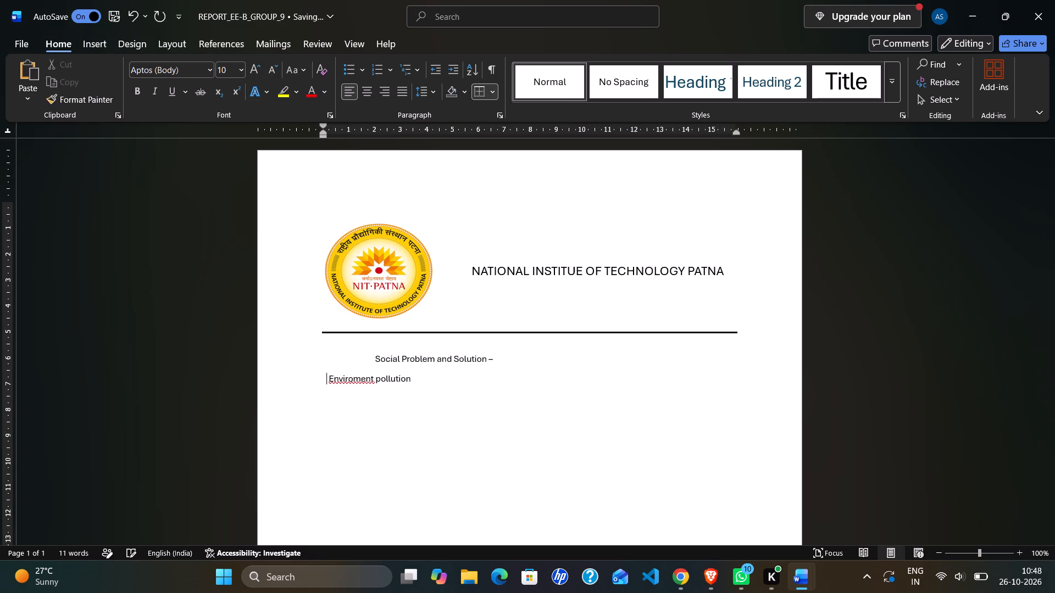
key(space)
key(space)
key(space)
key(space)
key(space)
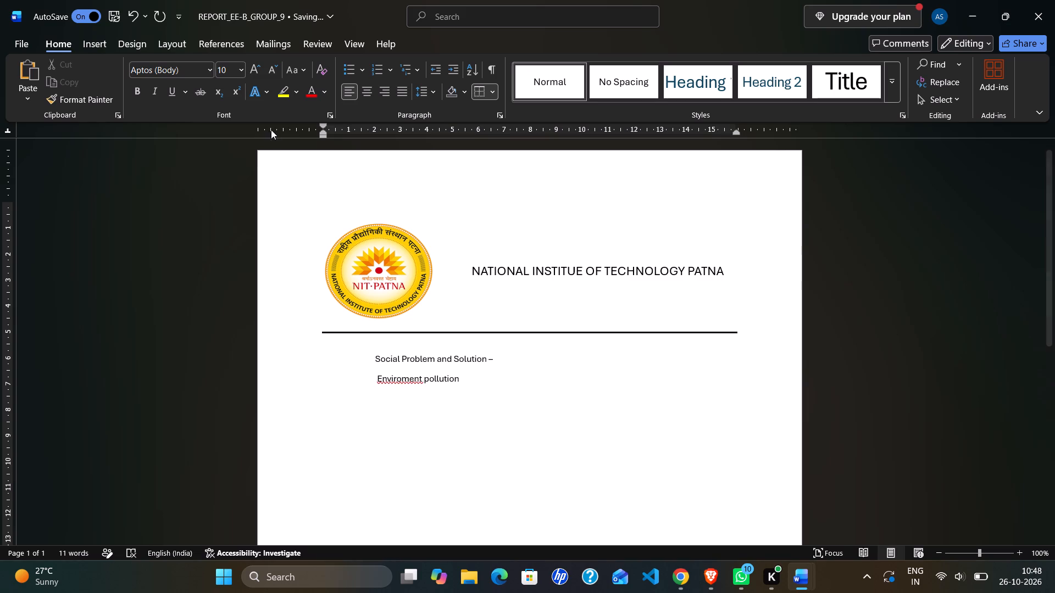
Set the line spacing of the two title lines and the blank line below them to 1.0.
click(429, 89)
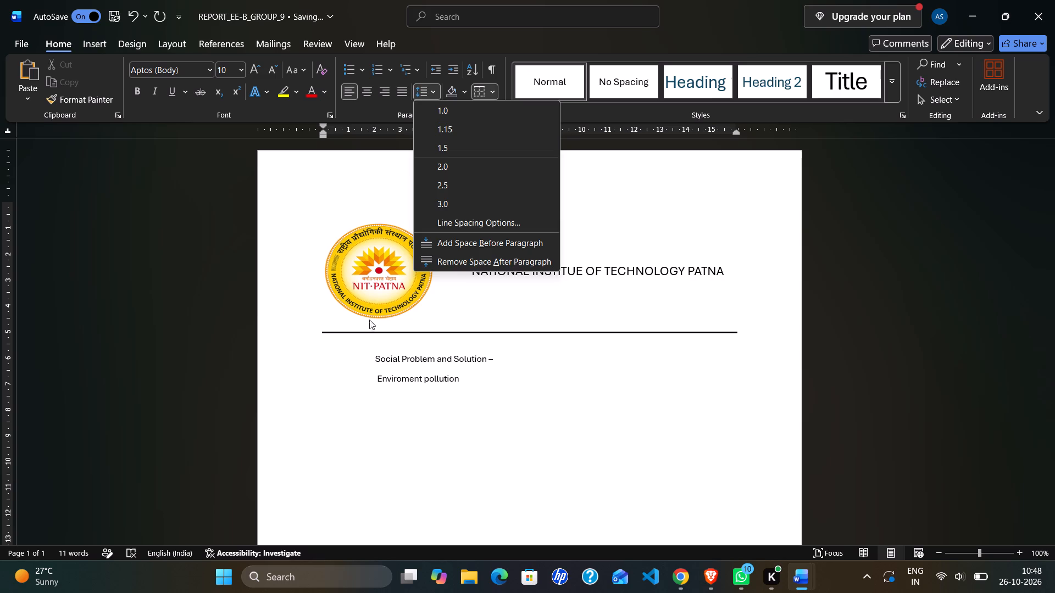
click(365, 340)
drag(372, 357, 497, 394)
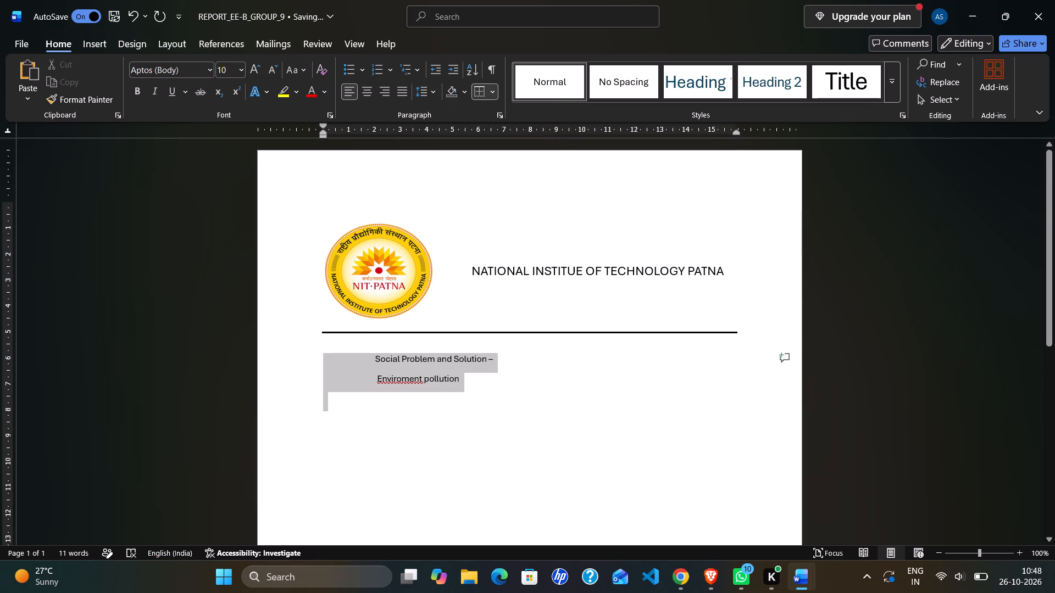
drag(497, 394, 504, 393)
click(432, 89)
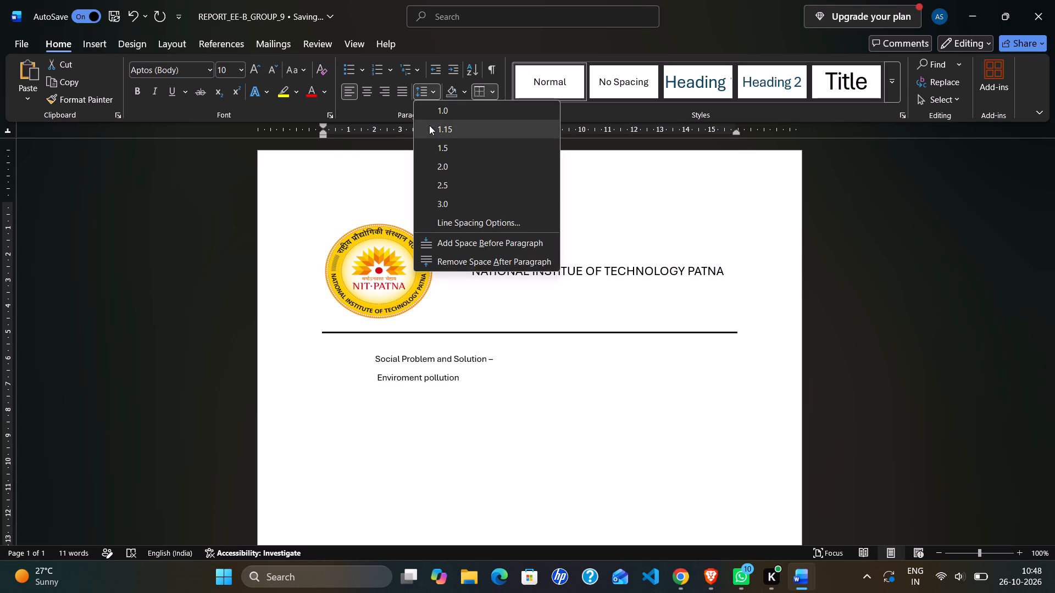
click(443, 111)
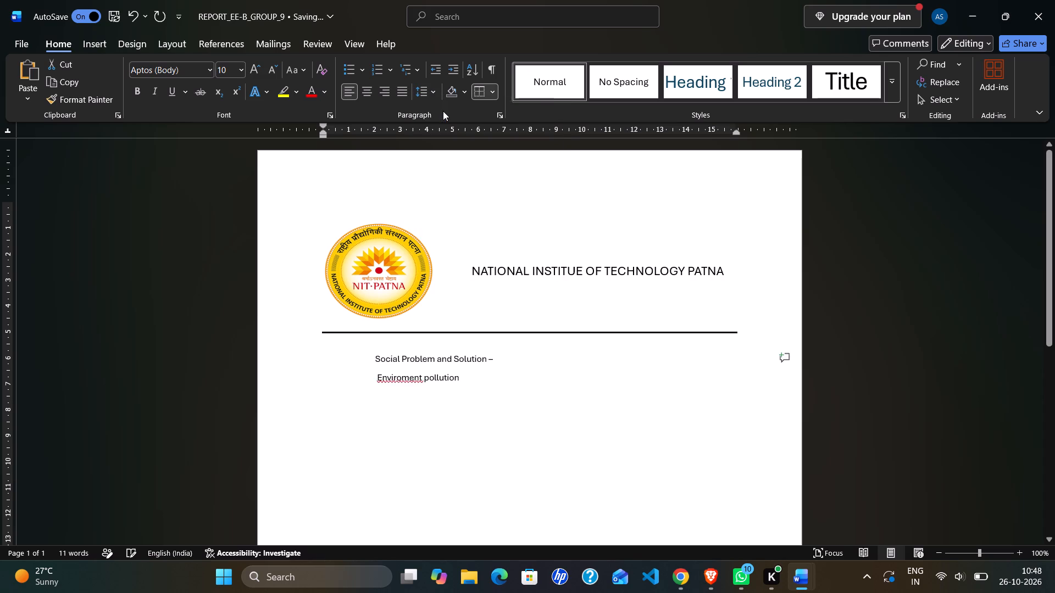
click(430, 89)
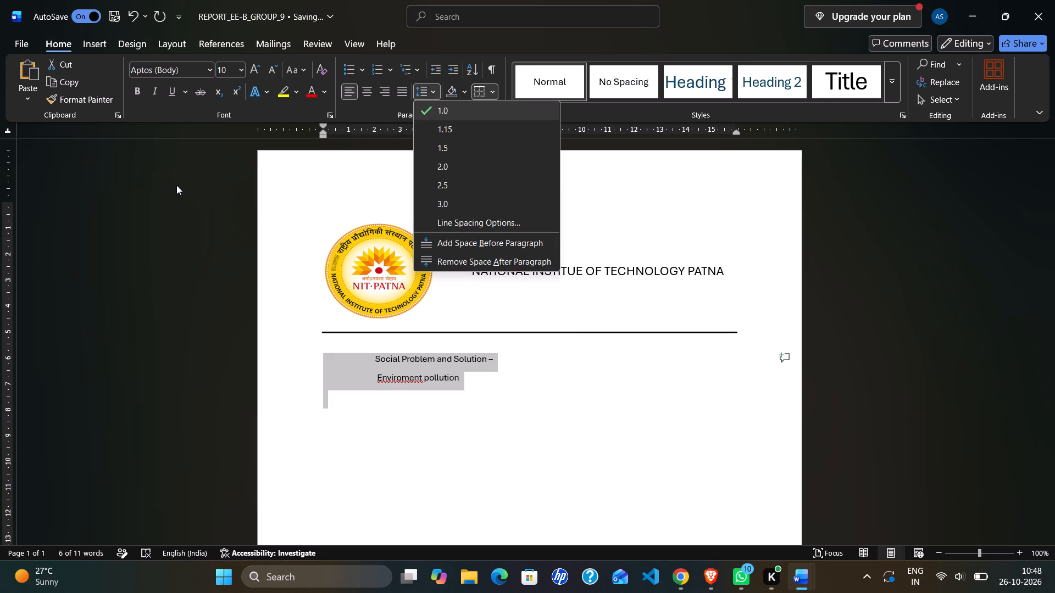
click(188, 203)
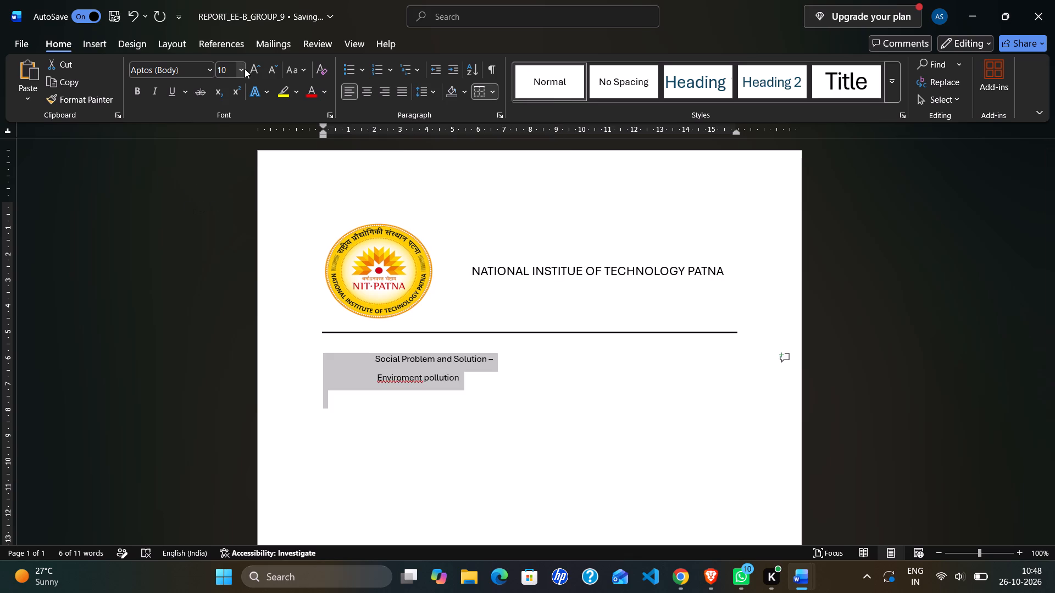
Centre the two title lines and format them in bold at font size 18.
click(365, 91)
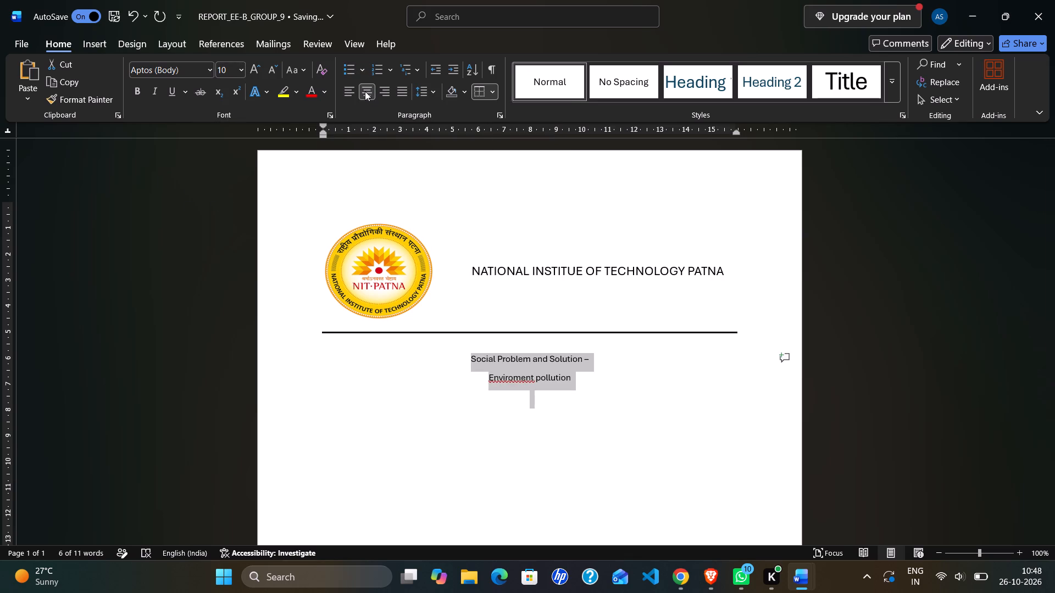
click(244, 64)
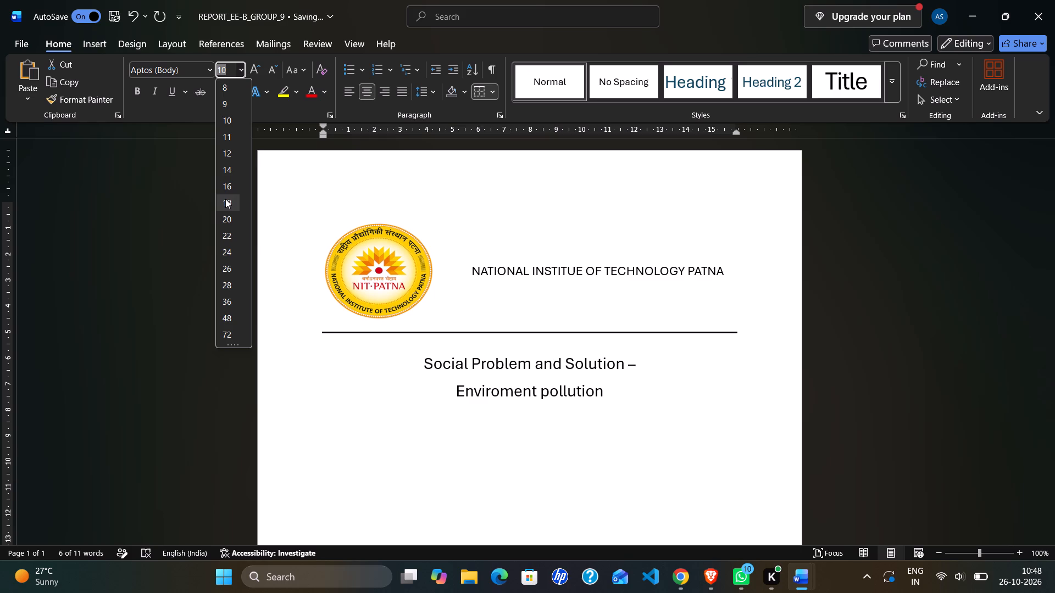
click(225, 199)
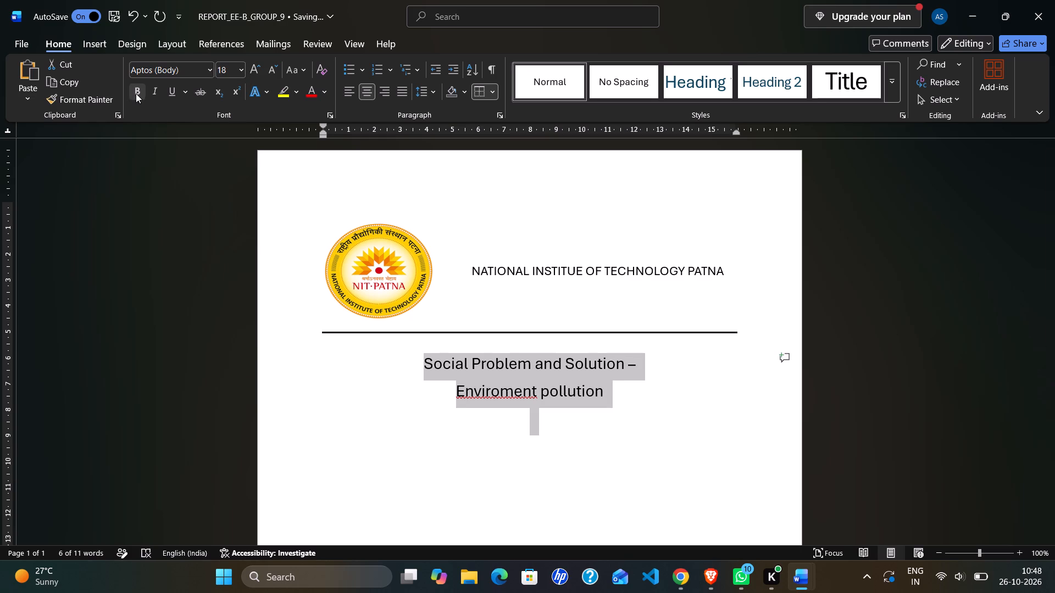
click(136, 93)
click(192, 222)
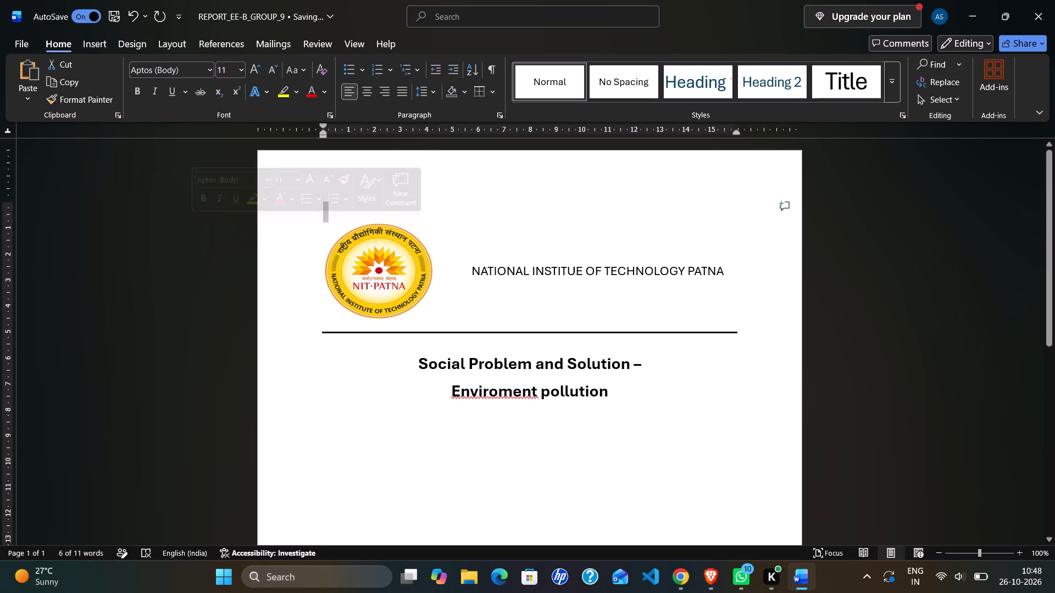
Reword the title to read "Social Problems and Solutions –" and "Enviromental pollution".
scroll(529, 412, down, 1)
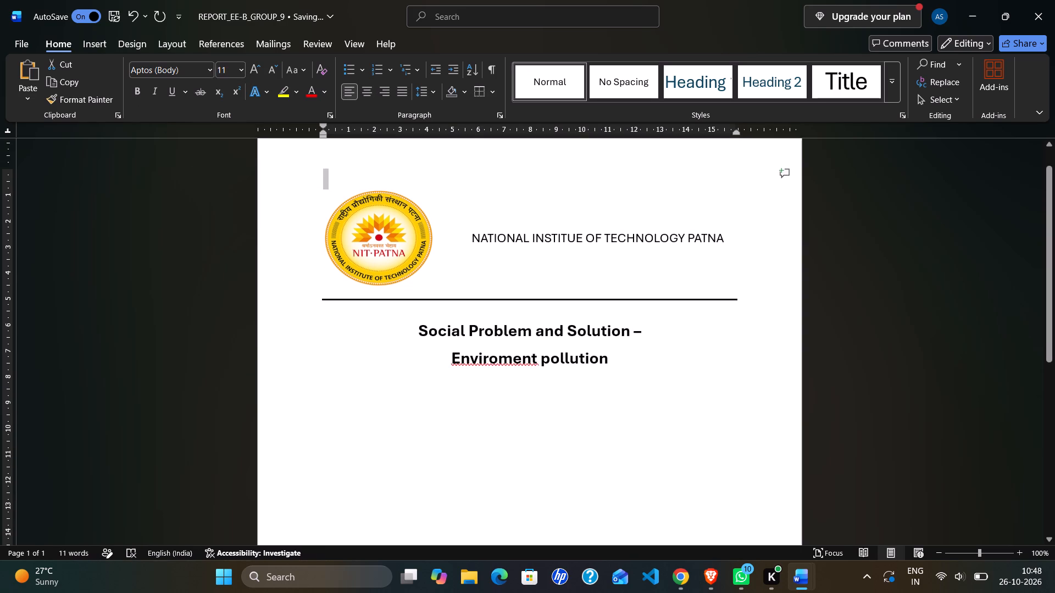
scroll(529, 412, up, 1)
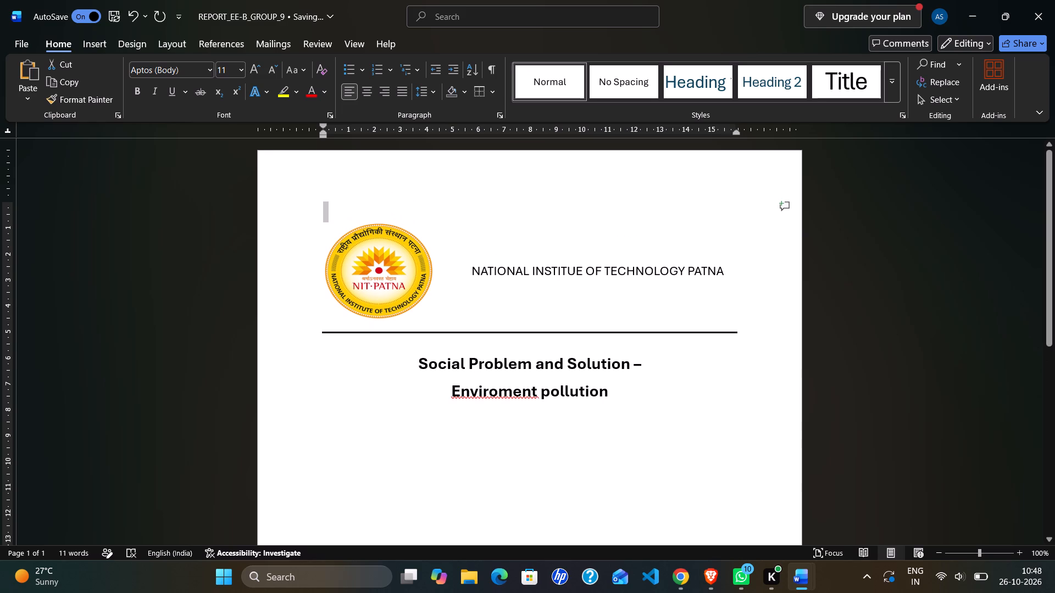
click(536, 391)
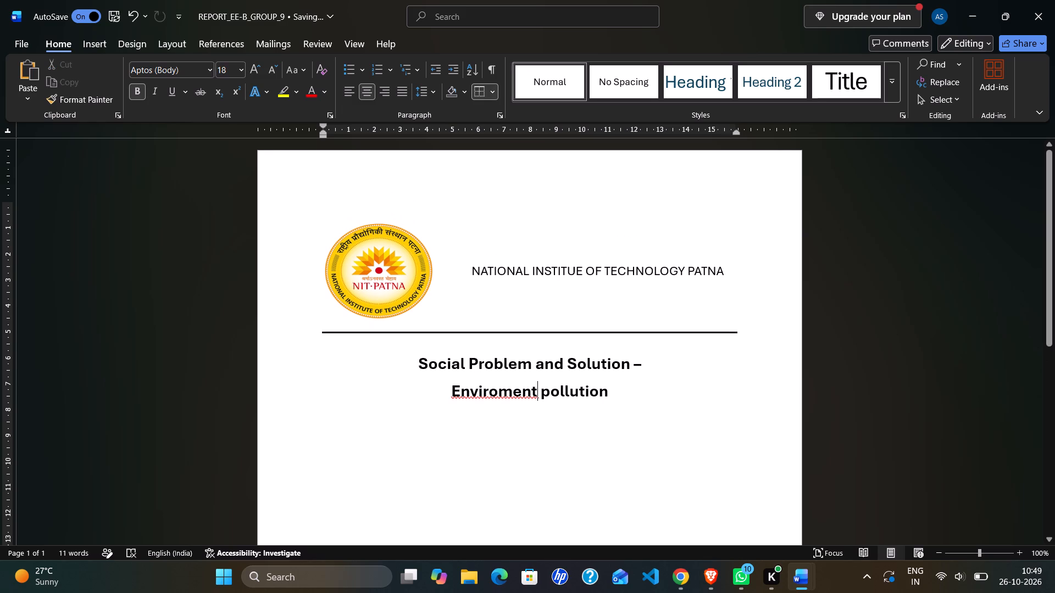
key(a)
key(l)
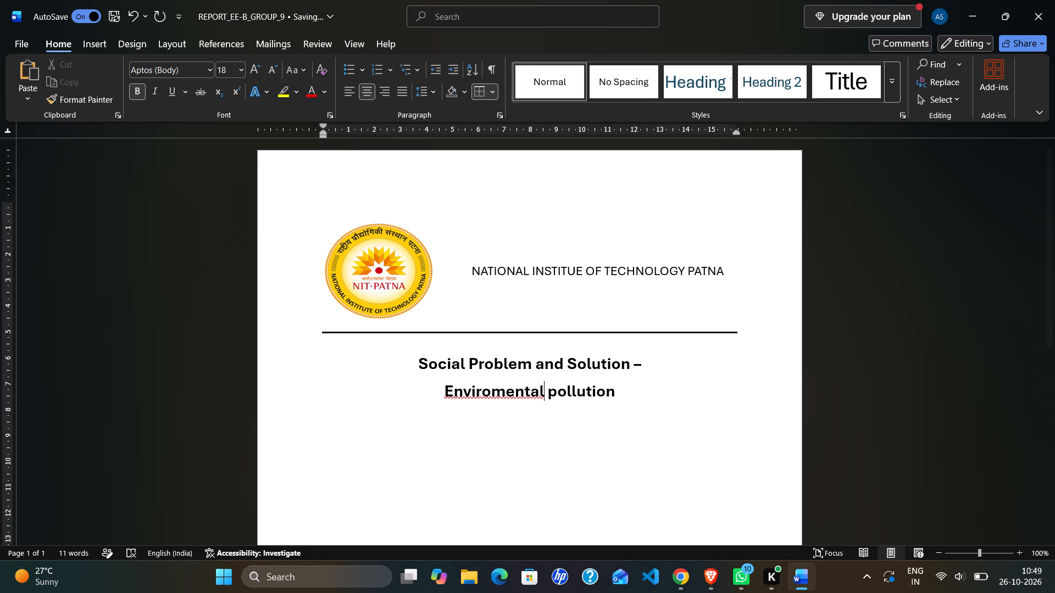
click(529, 365)
key(s)
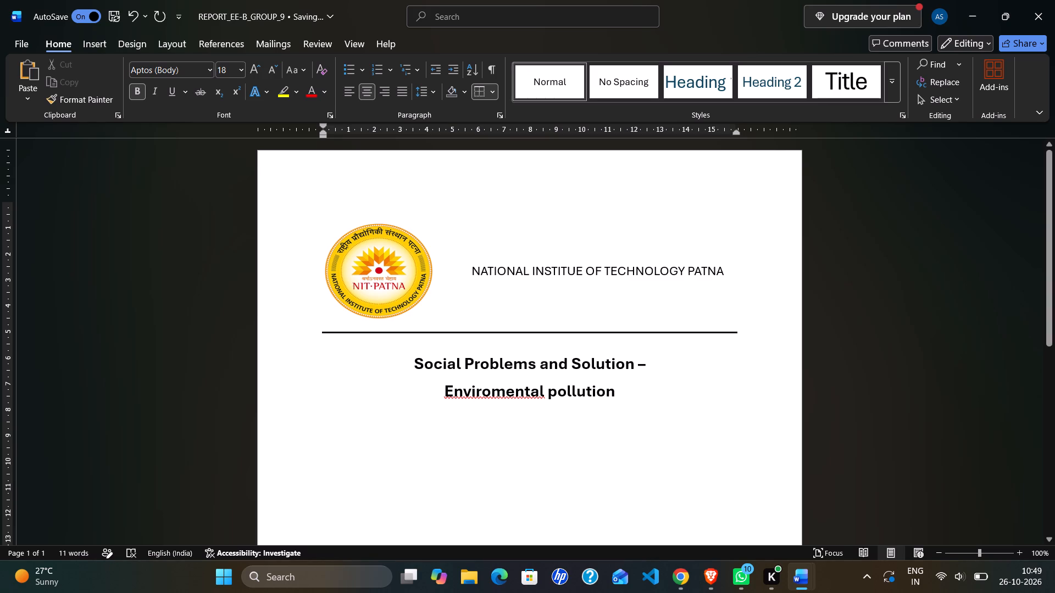
click(632, 365)
key(s)
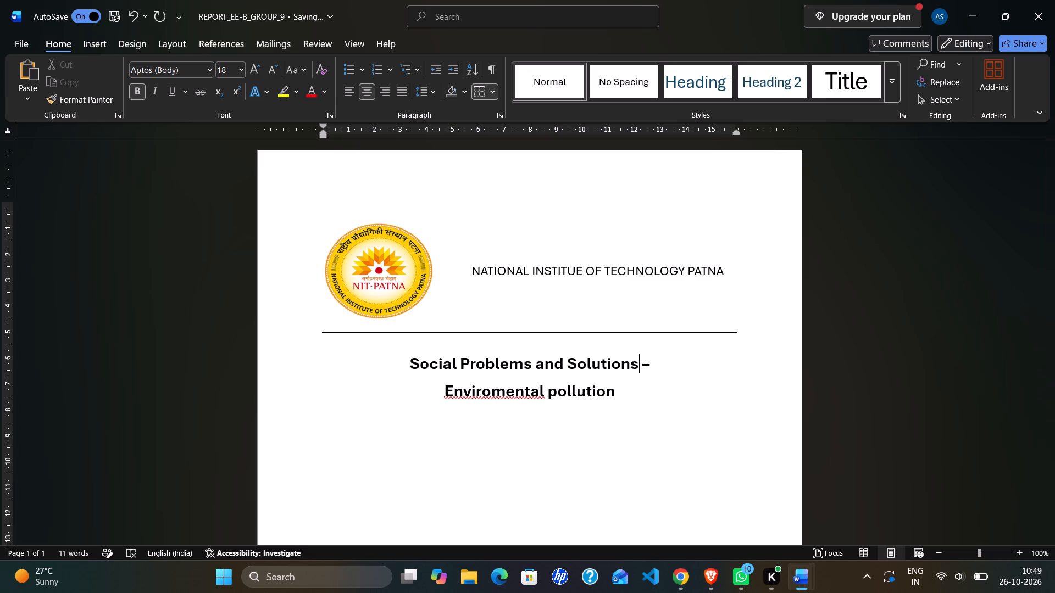
Add a line break and two new paragraphs after "Enviromental pollution" and left-align the last one.
click(625, 388)
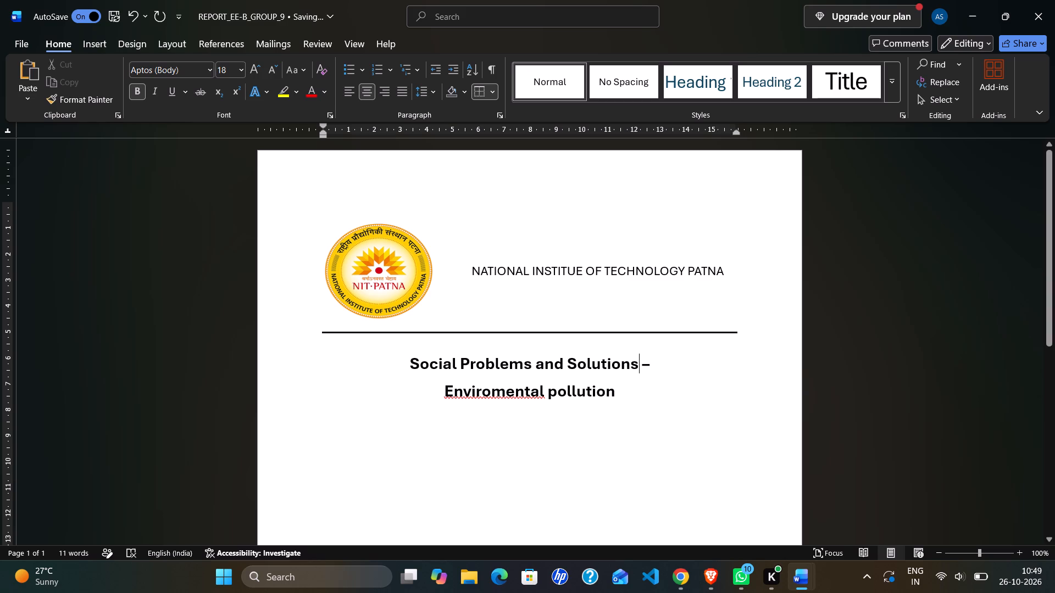
drag(625, 388, 631, 411)
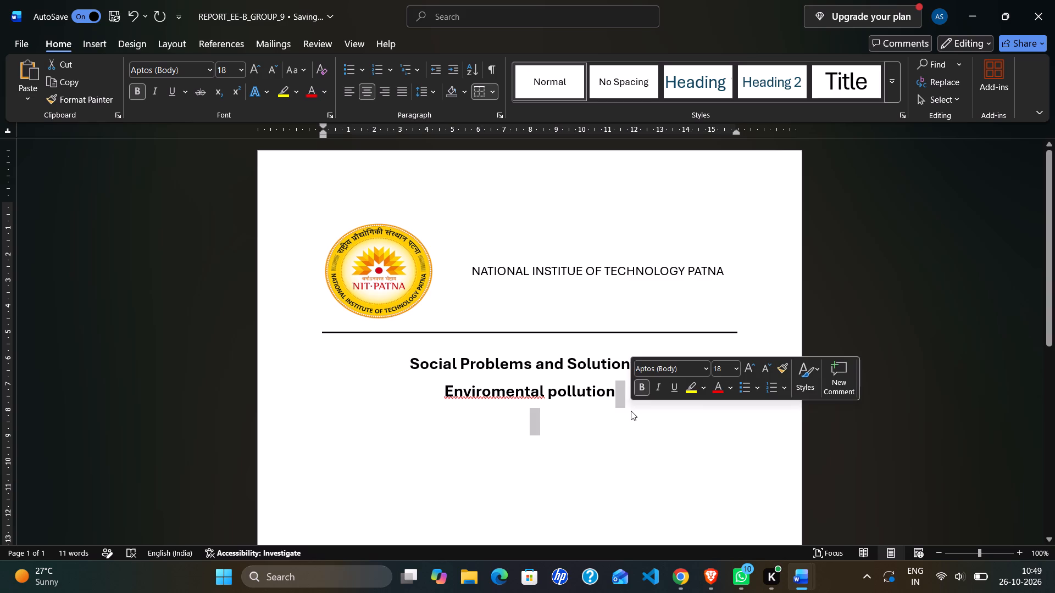
click(597, 428)
click(646, 391)
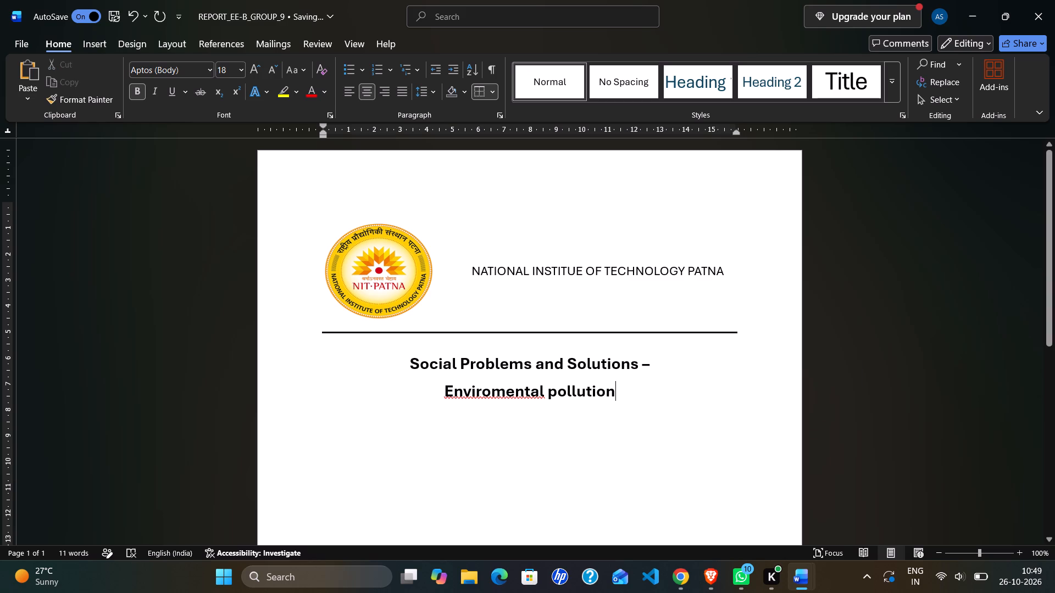
key(shift+Return)
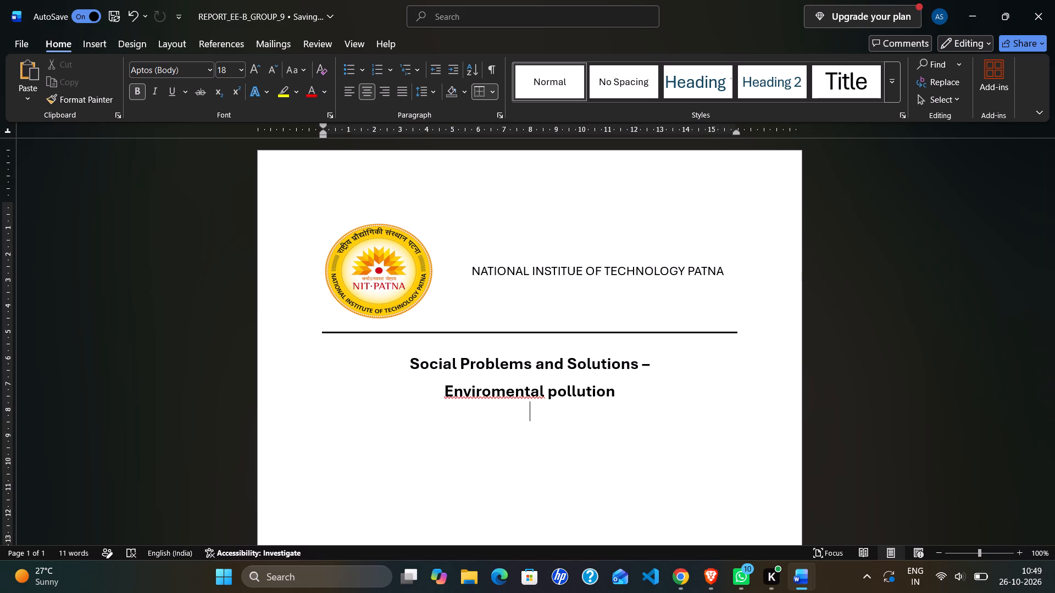
key(Return)
key(Return)
click(346, 91)
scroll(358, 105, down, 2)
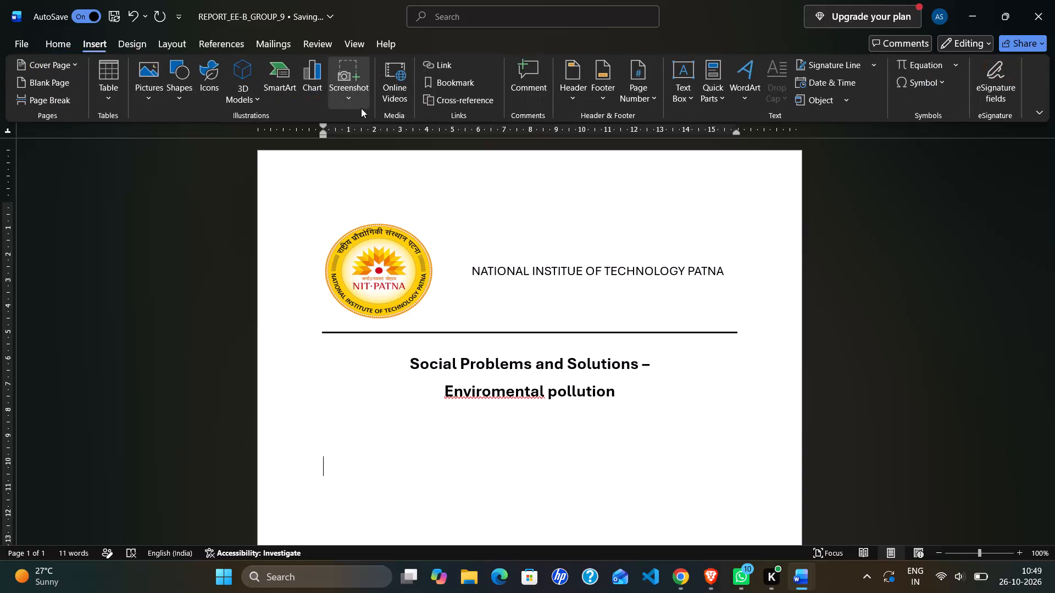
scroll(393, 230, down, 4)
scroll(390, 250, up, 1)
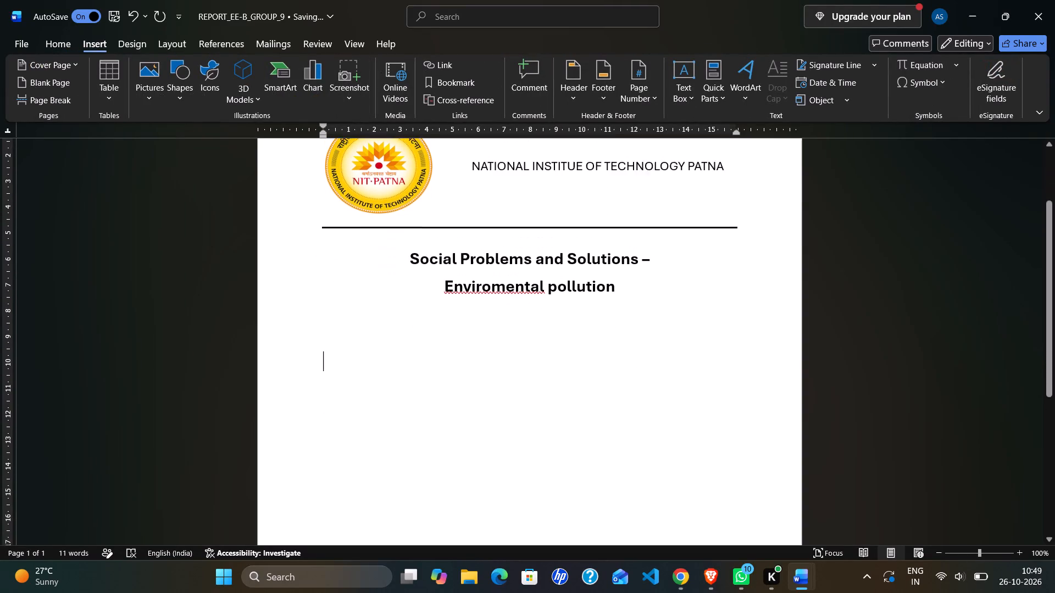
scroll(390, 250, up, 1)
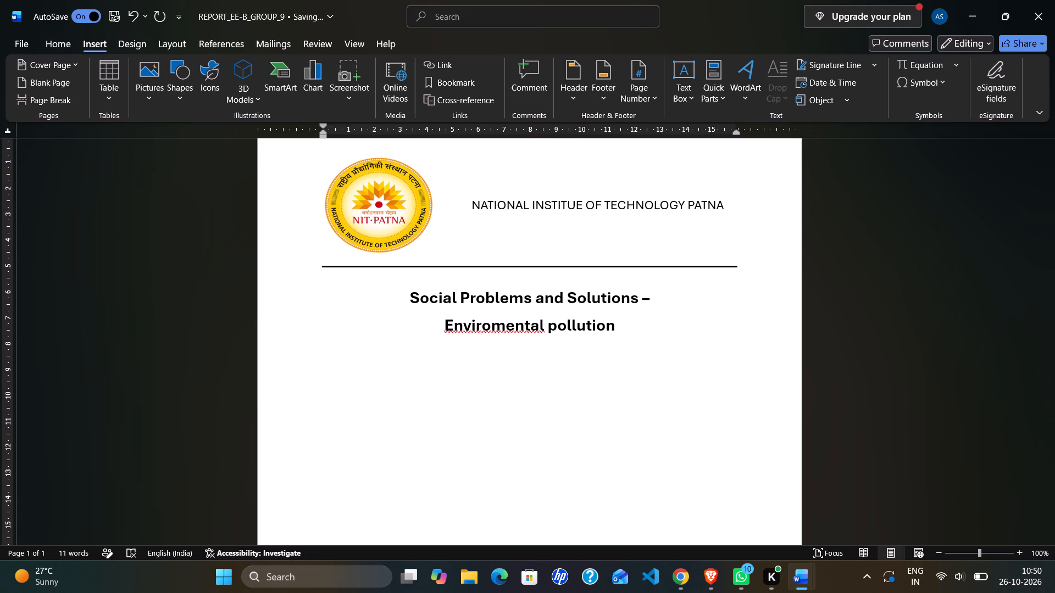
Look over the cover page from the heading down to the empty area below the title.
scroll(421, 289, down, 6)
scroll(445, 327, down, 3)
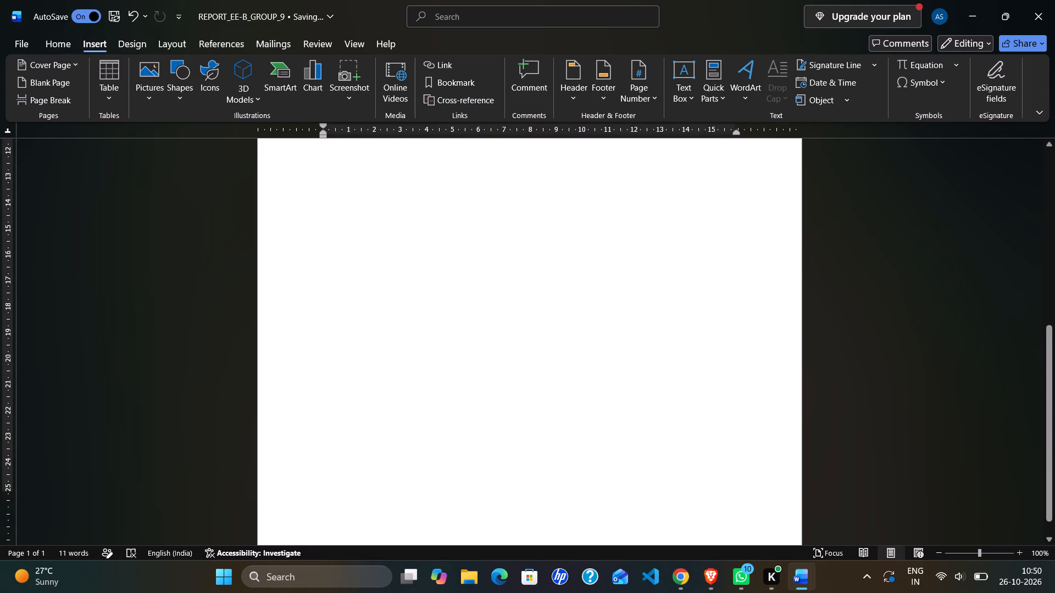
scroll(445, 328, down, 3)
scroll(445, 328, up, 11)
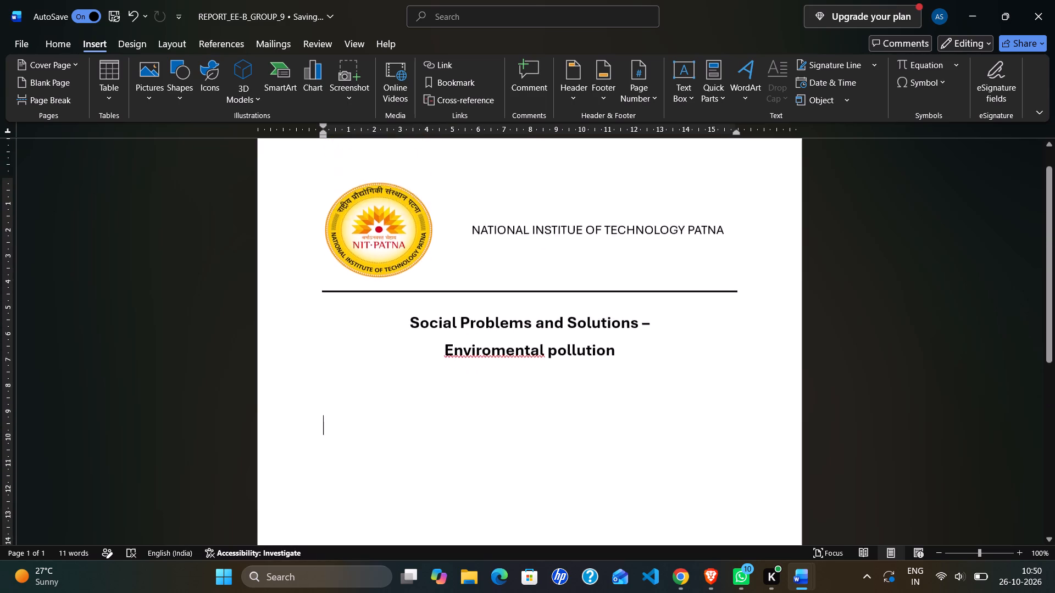
scroll(445, 328, down, 6)
scroll(445, 328, up, 2)
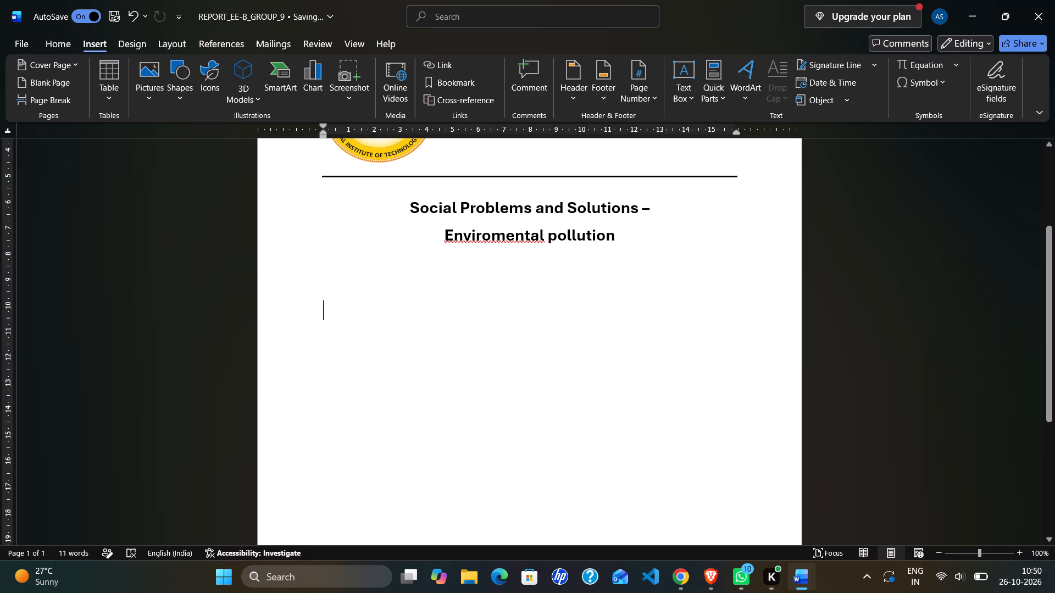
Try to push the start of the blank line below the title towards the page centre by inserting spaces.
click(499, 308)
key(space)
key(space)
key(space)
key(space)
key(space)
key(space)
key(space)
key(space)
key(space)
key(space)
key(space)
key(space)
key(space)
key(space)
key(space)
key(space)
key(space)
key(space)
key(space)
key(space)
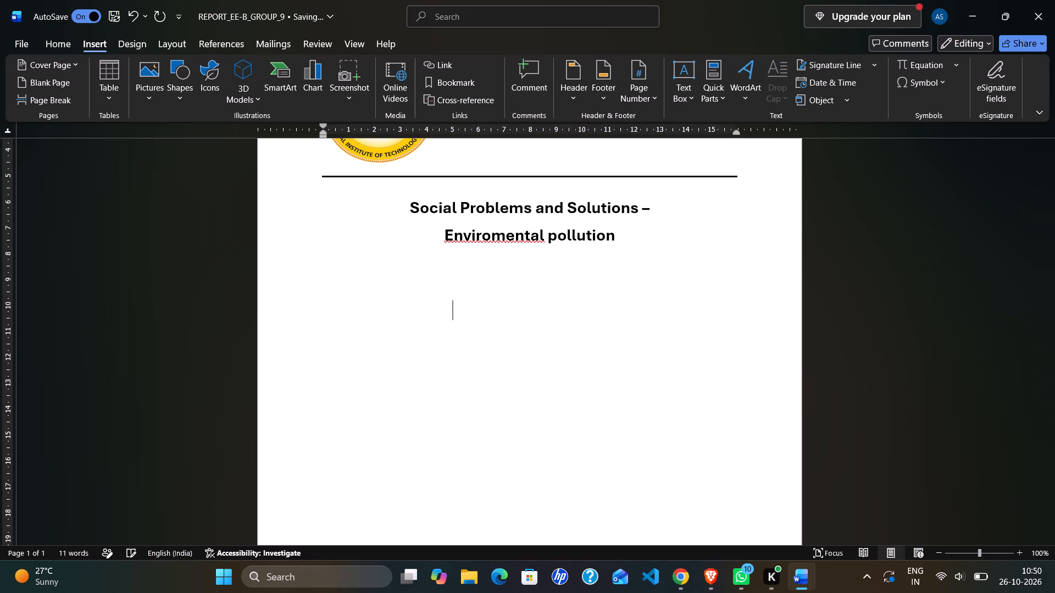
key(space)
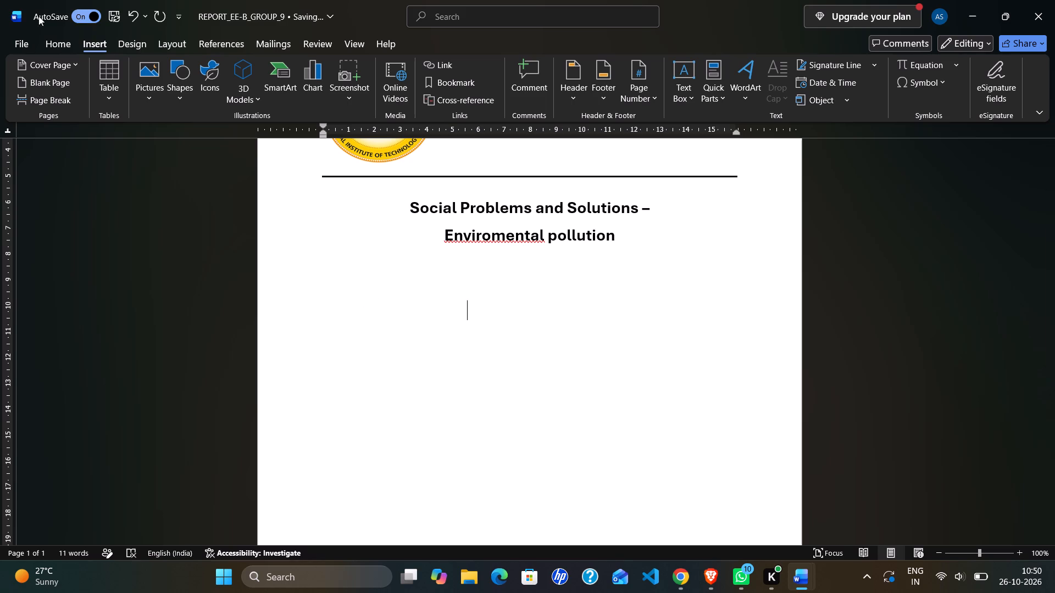
Centre the blank line below the title and set its font size to 12.
click(49, 40)
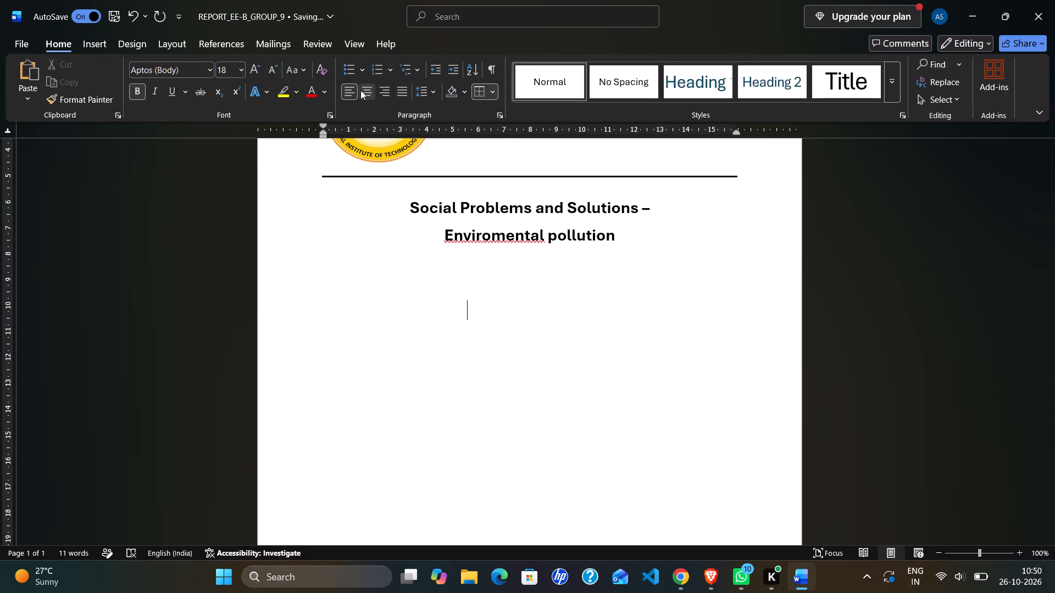
click(360, 90)
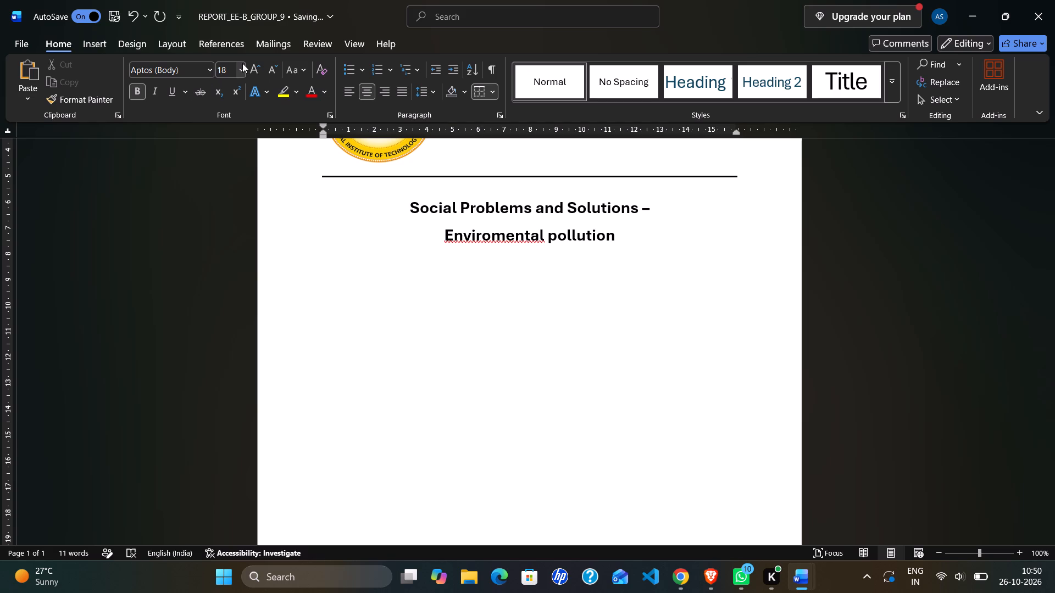
click(242, 64)
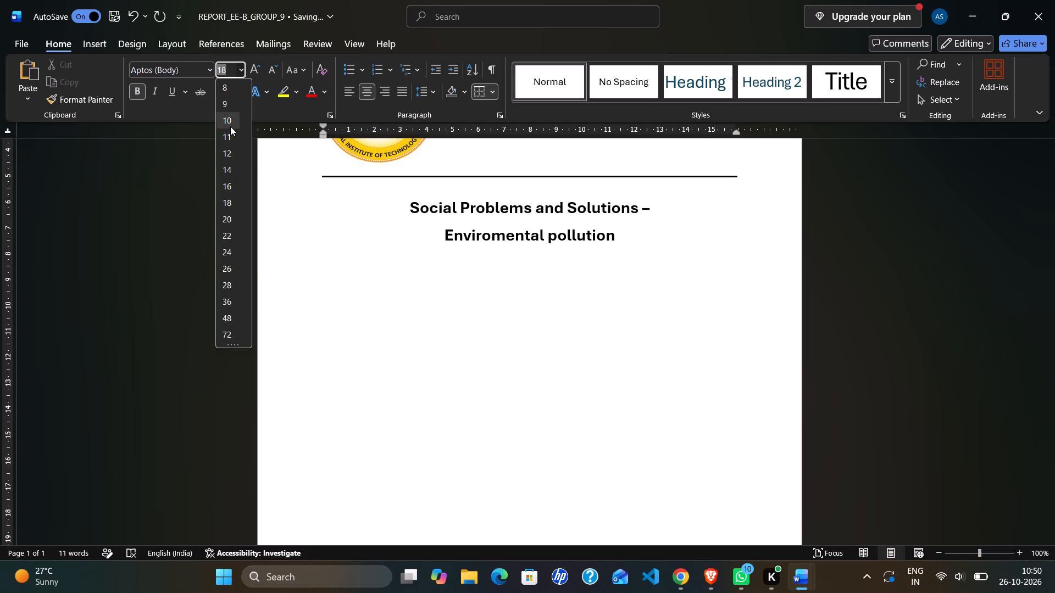
click(230, 126)
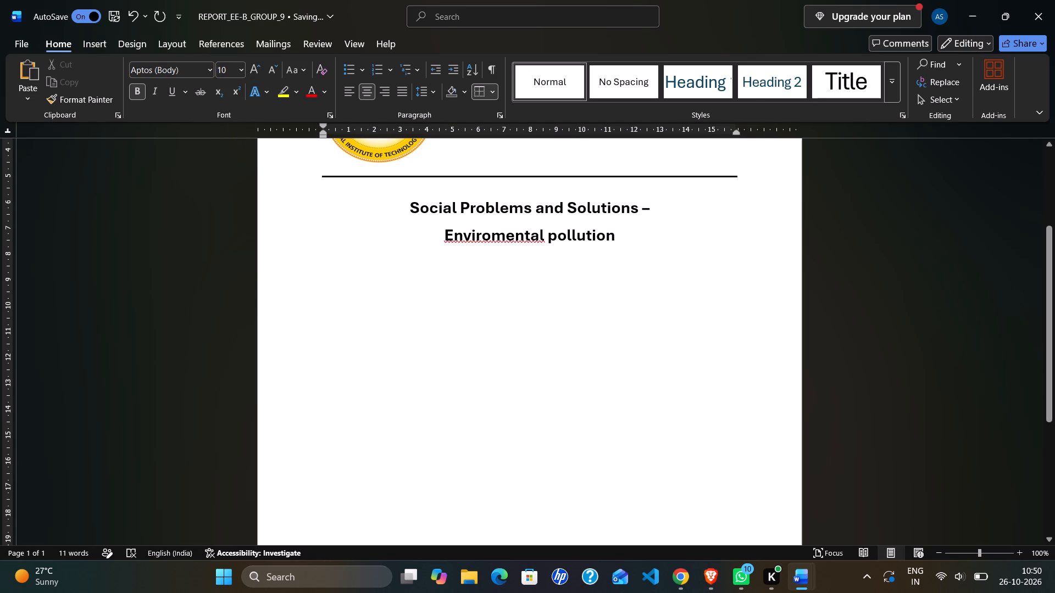
click(239, 71)
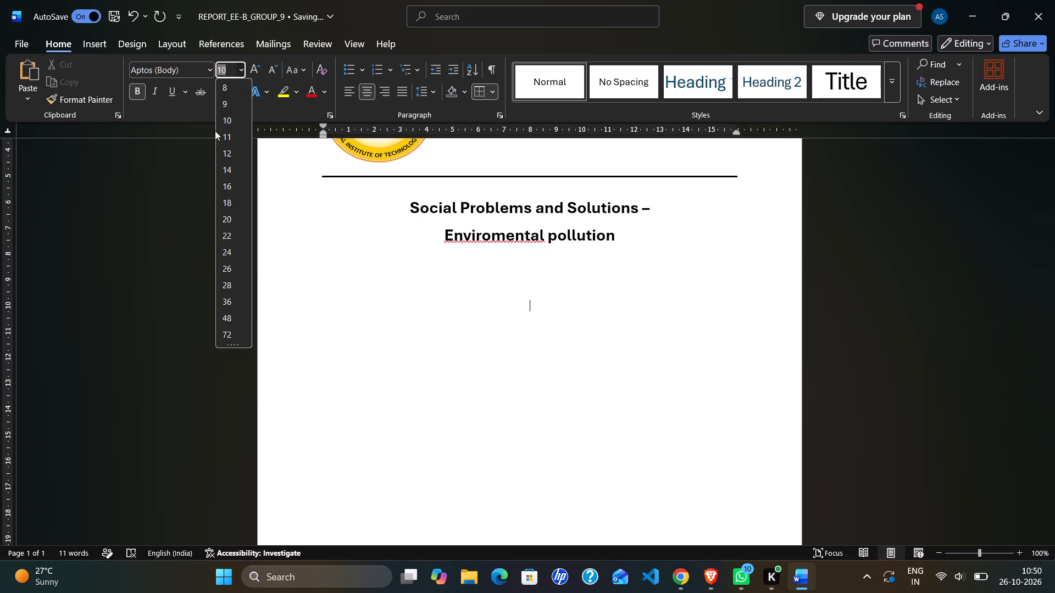
click(230, 147)
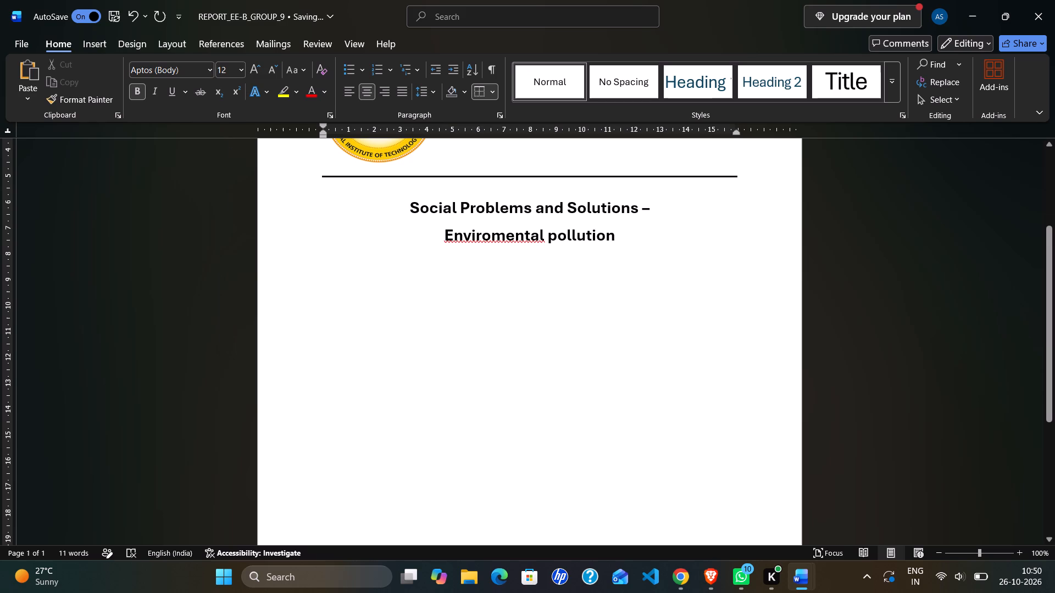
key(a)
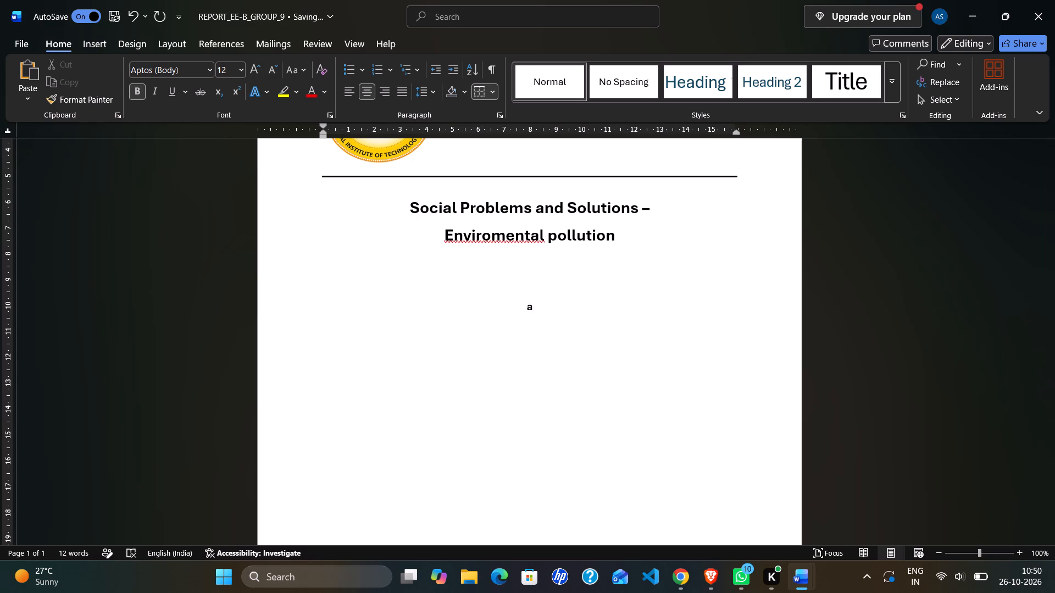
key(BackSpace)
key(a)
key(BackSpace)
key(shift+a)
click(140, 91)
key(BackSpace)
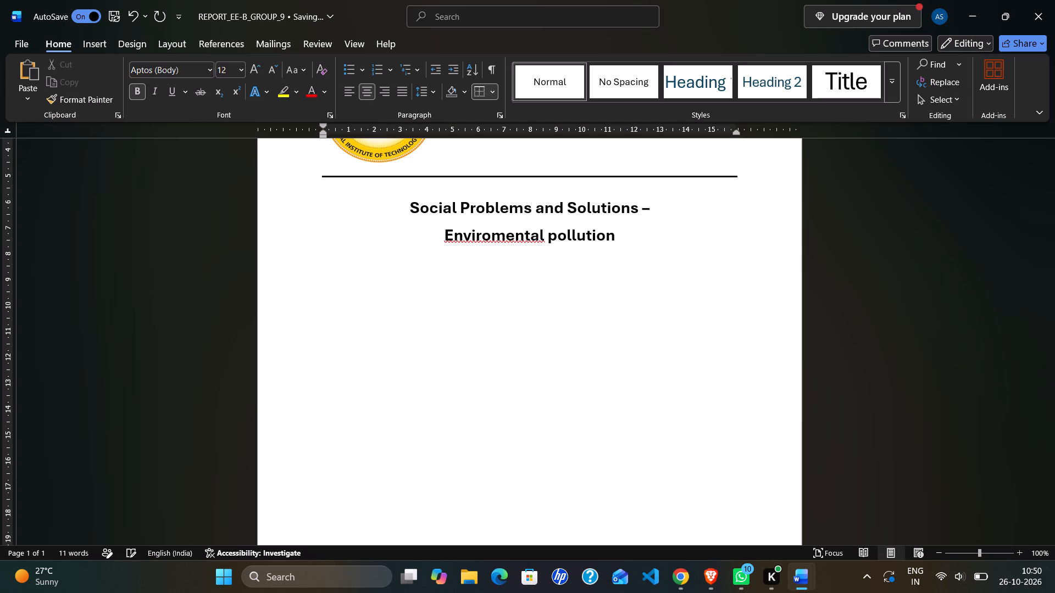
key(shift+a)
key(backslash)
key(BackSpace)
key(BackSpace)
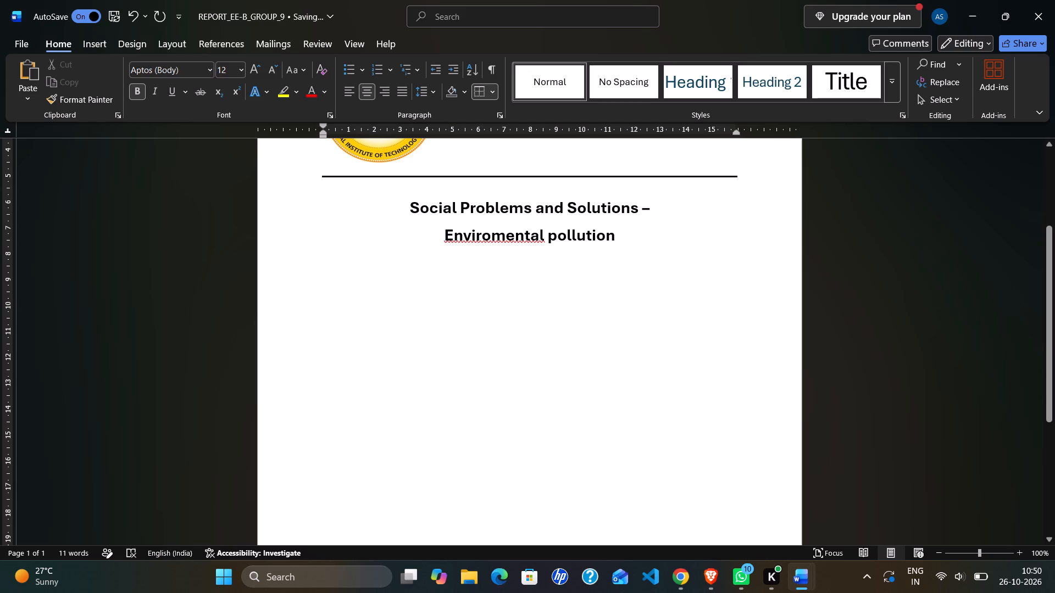
Turn off bold and begin the centred line below the title with the text "A report".
triple_click(138, 91)
key(a)
key(BackSpace)
key(a)
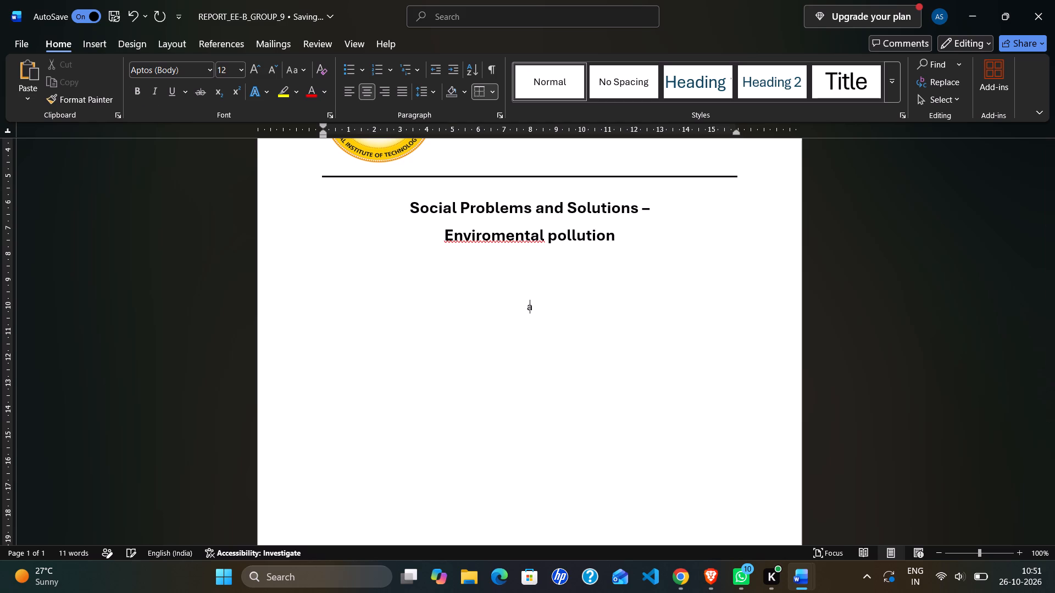
key(BackSpace)
key(shift+a)
key(space)
text(rr)
key(BackSpace)
text(eport)
key(space)
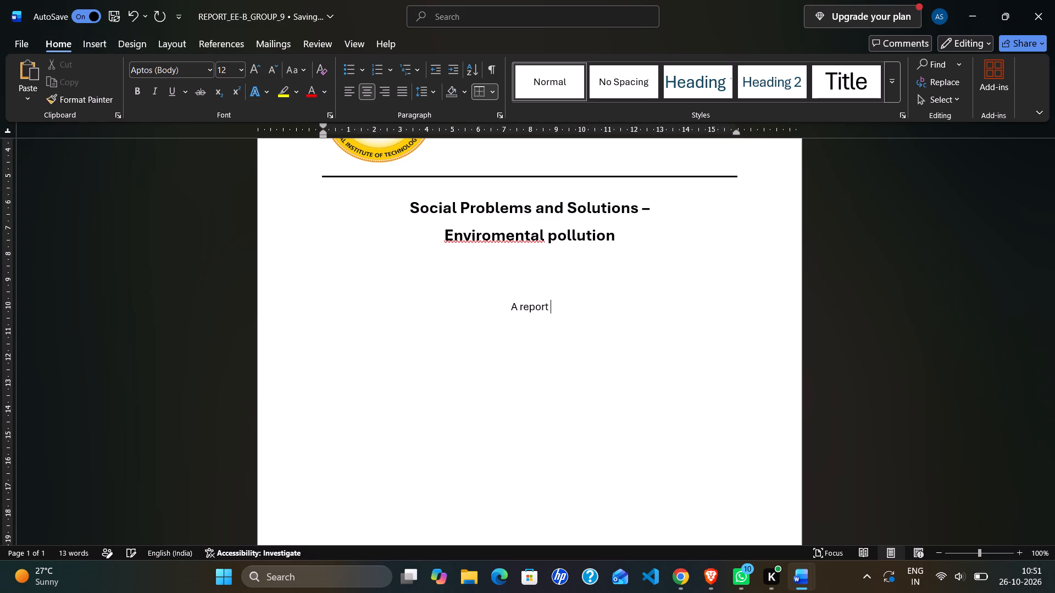
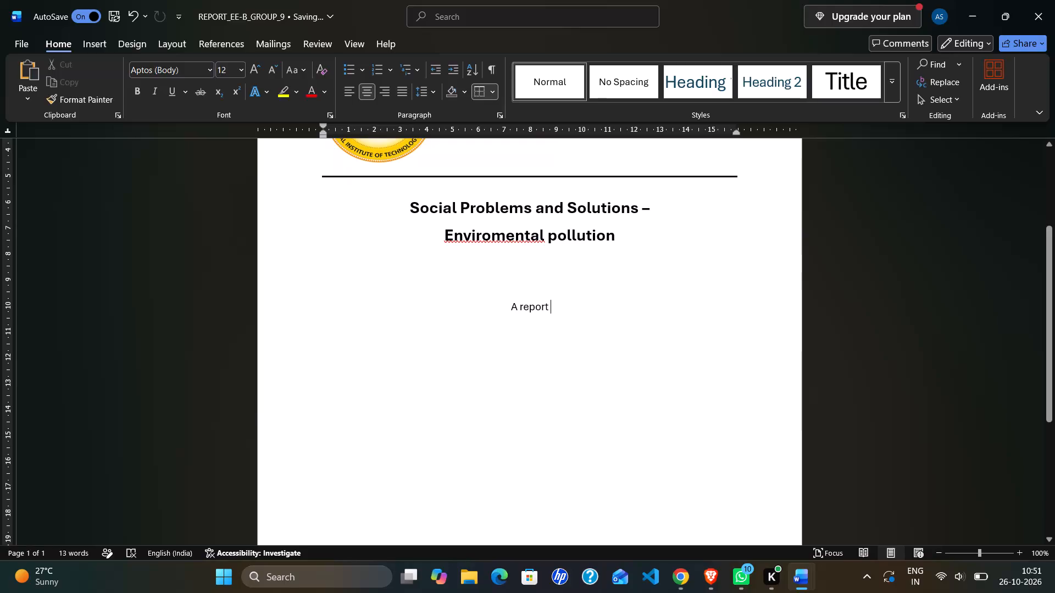
Capitalise the word "report" in the centred line below the title so it reads "A Report".
click(524, 305)
key(BackSpace)
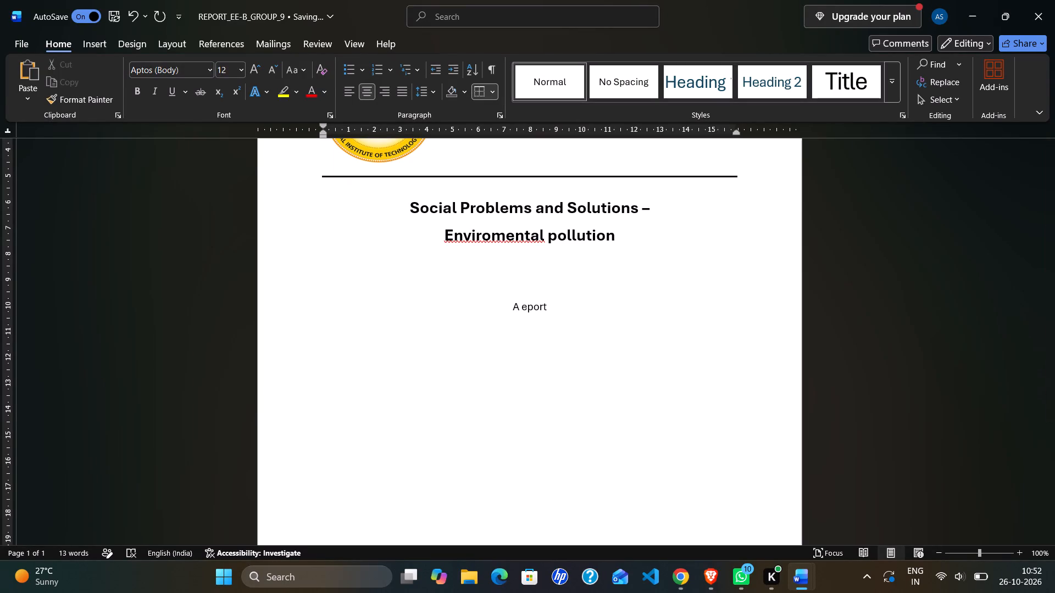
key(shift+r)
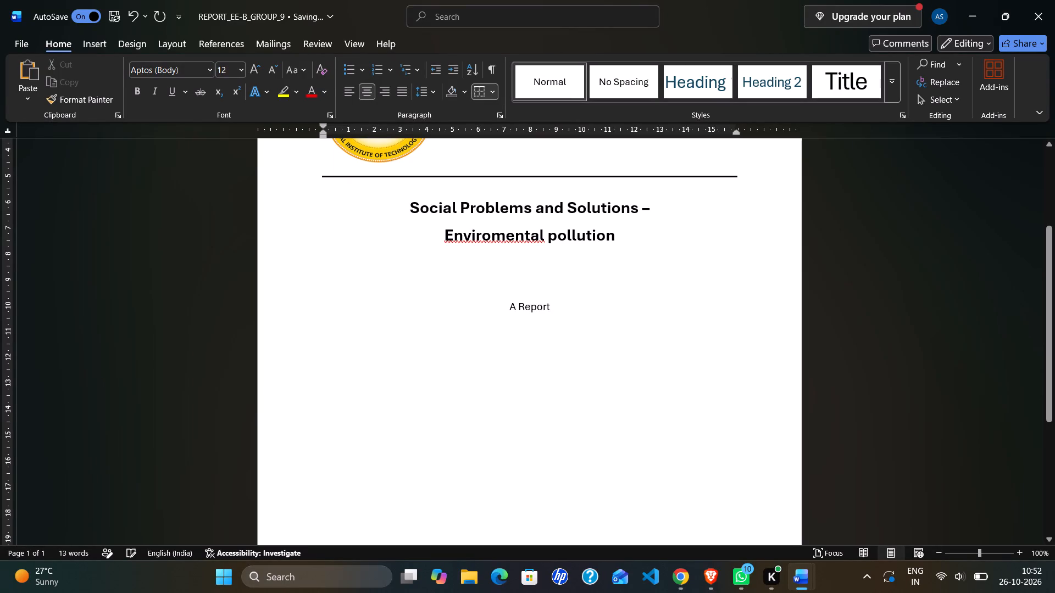
Add a centred line "Submitted by" directly below "A Report", with no blank line between them.
click(564, 303)
key(Return)
key(Return)
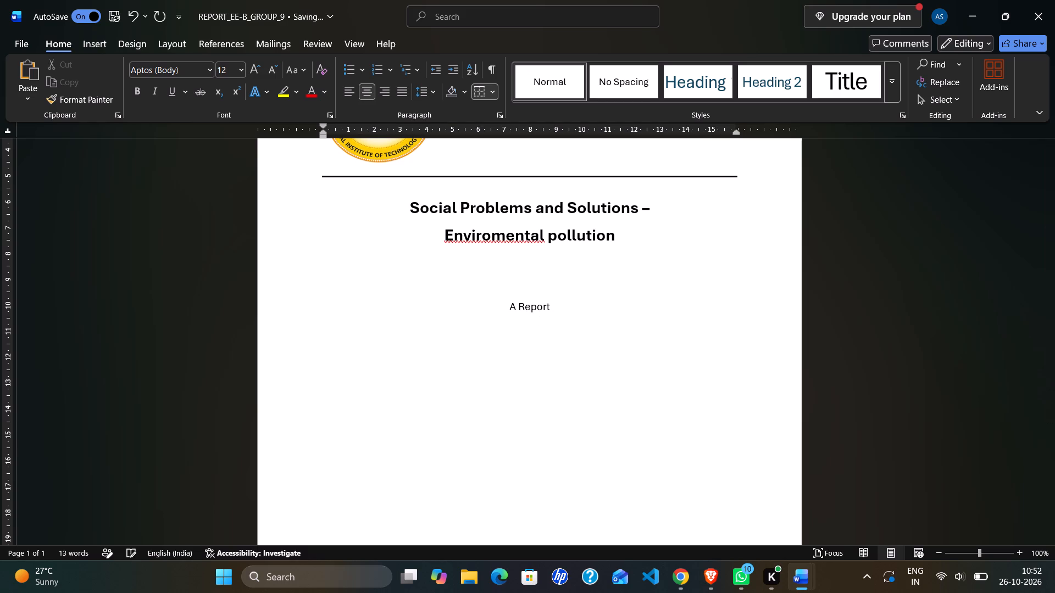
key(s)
key(BackSpace)
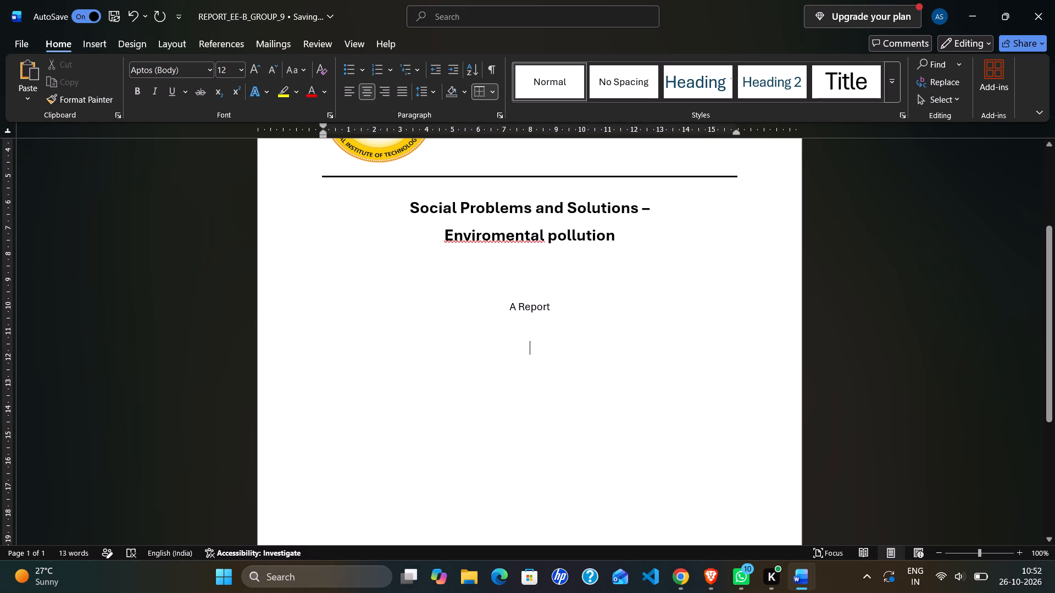
click(534, 318)
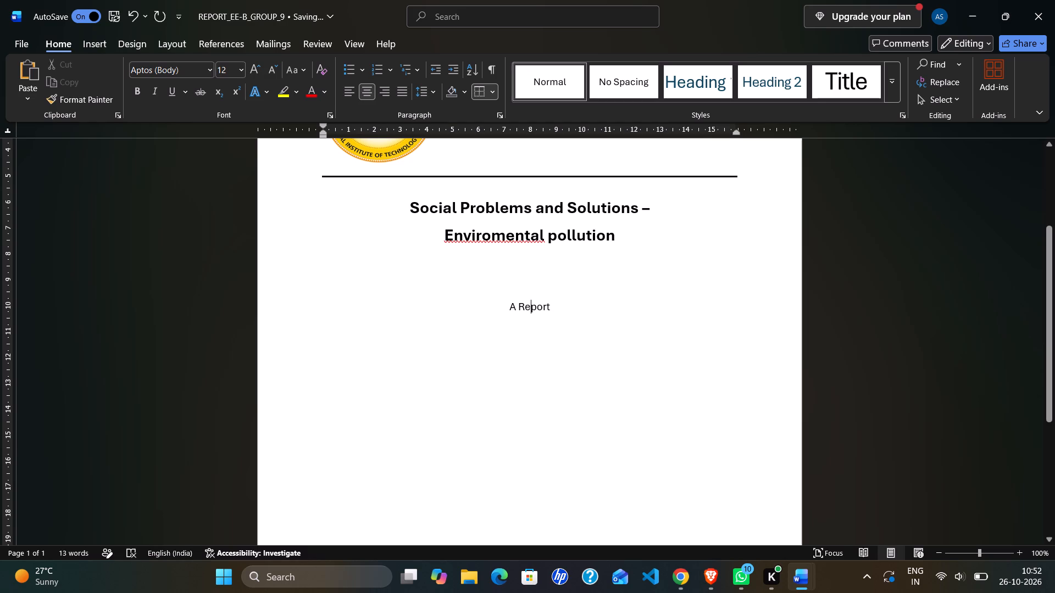
click(556, 305)
key(Return)
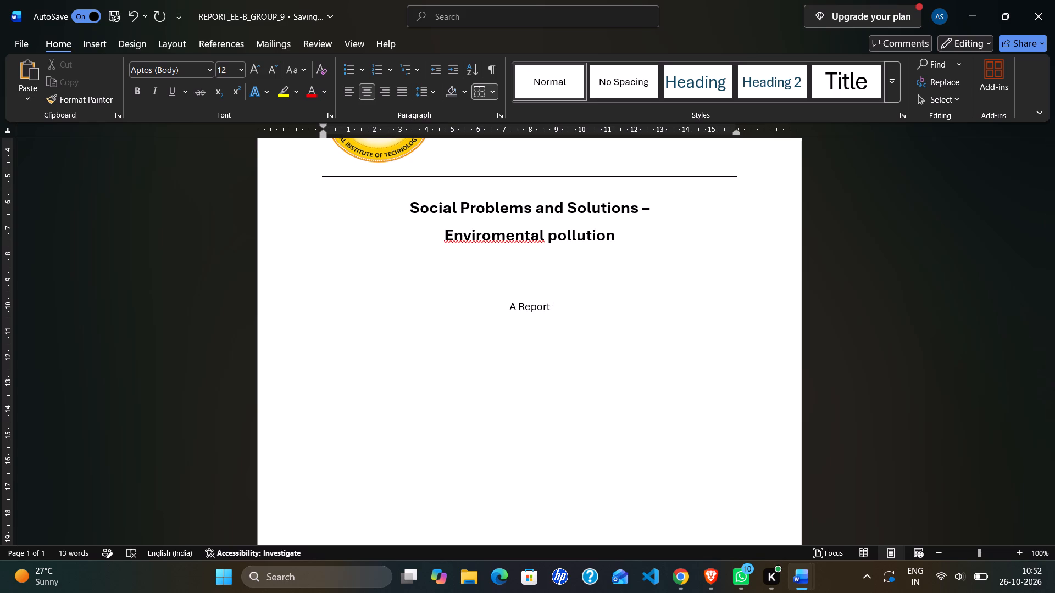
key(Return)
key(BackSpace)
key(Return)
key(Return)
key(BackSpace)
key(BackSpace)
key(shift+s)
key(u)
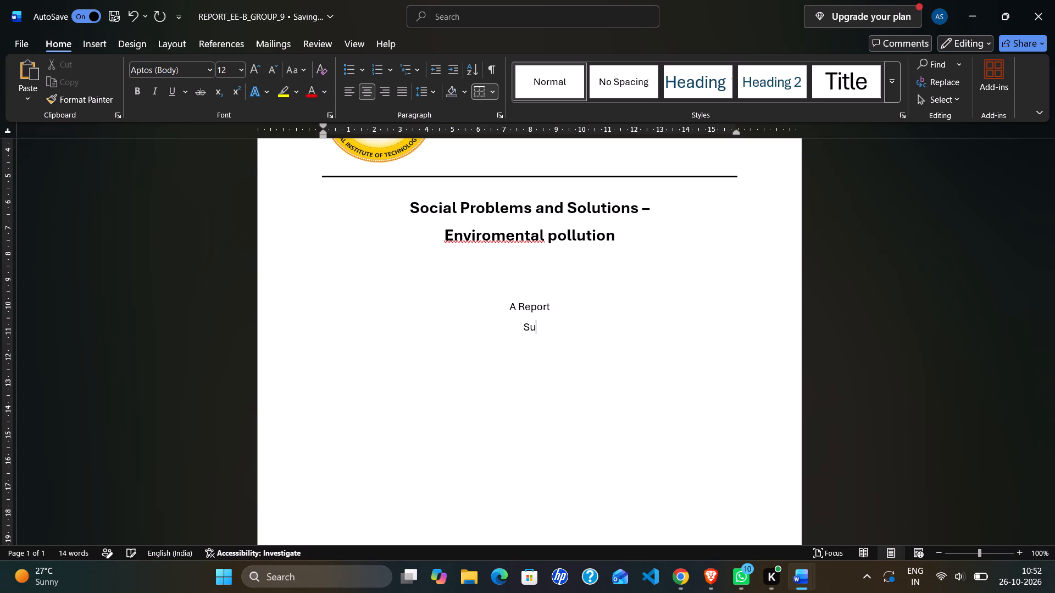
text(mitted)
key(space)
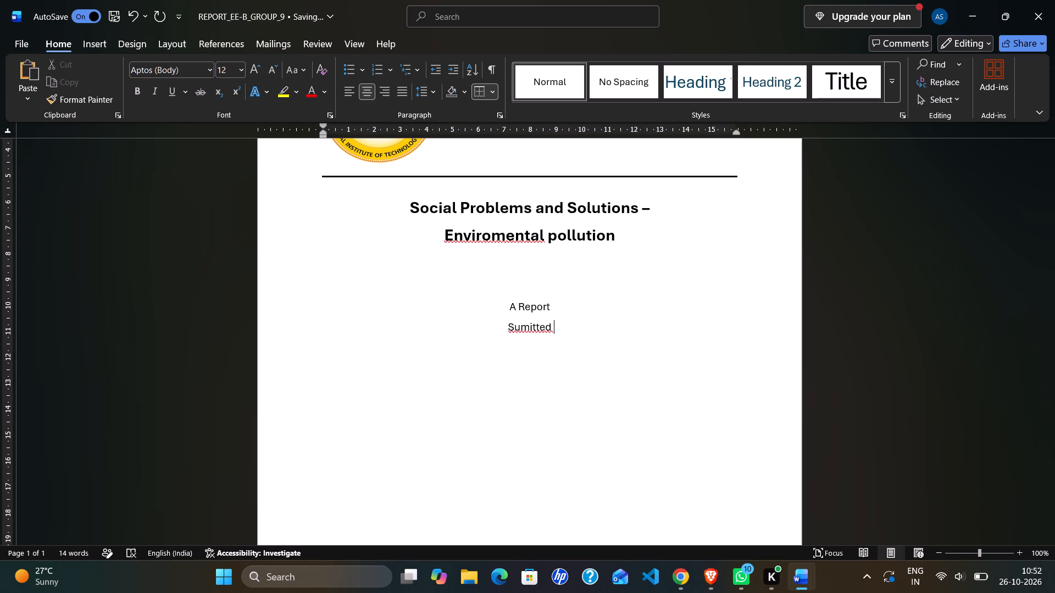
Complete the line below "A Report" and correct its first word's spelling so it reads "Submitted by".
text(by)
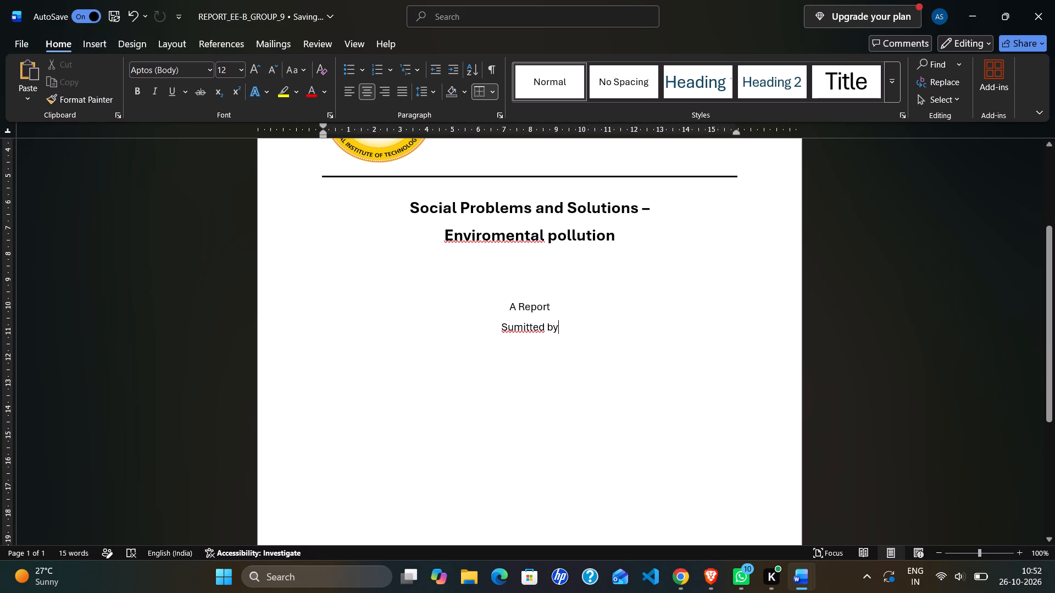
click(521, 325)
key(BackSpace)
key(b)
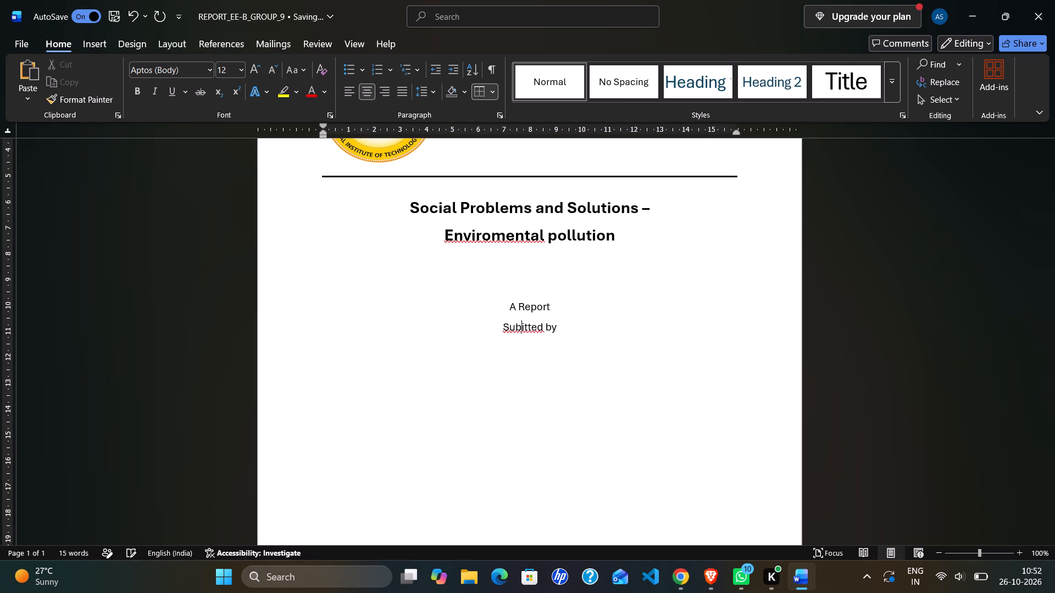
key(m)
Leave two blank lines below "Submitted by" and begin a centred line with "244".
click(570, 329)
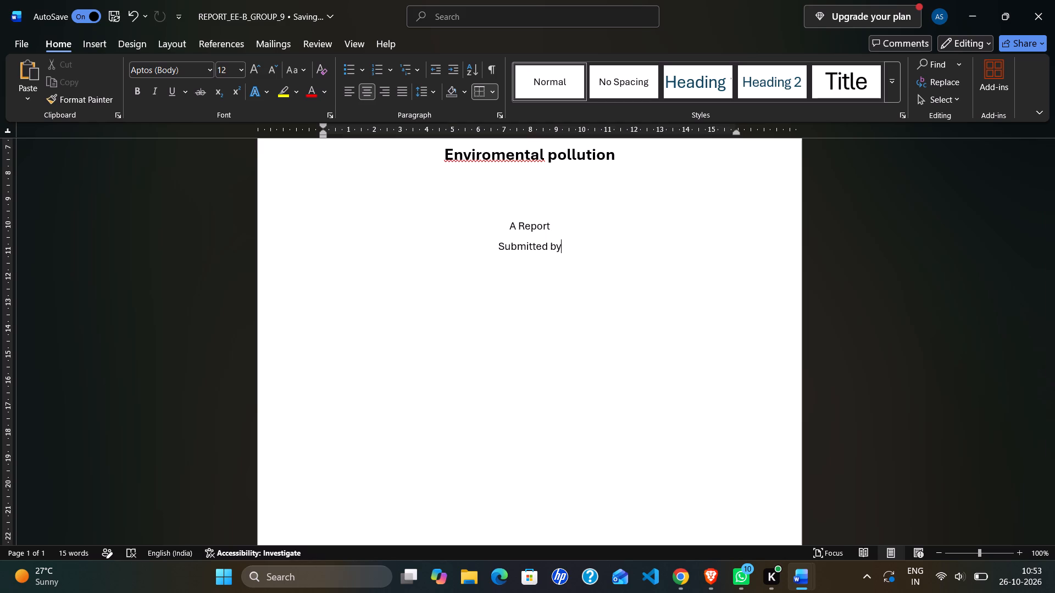
key(Return)
key(Return)
key(Return)
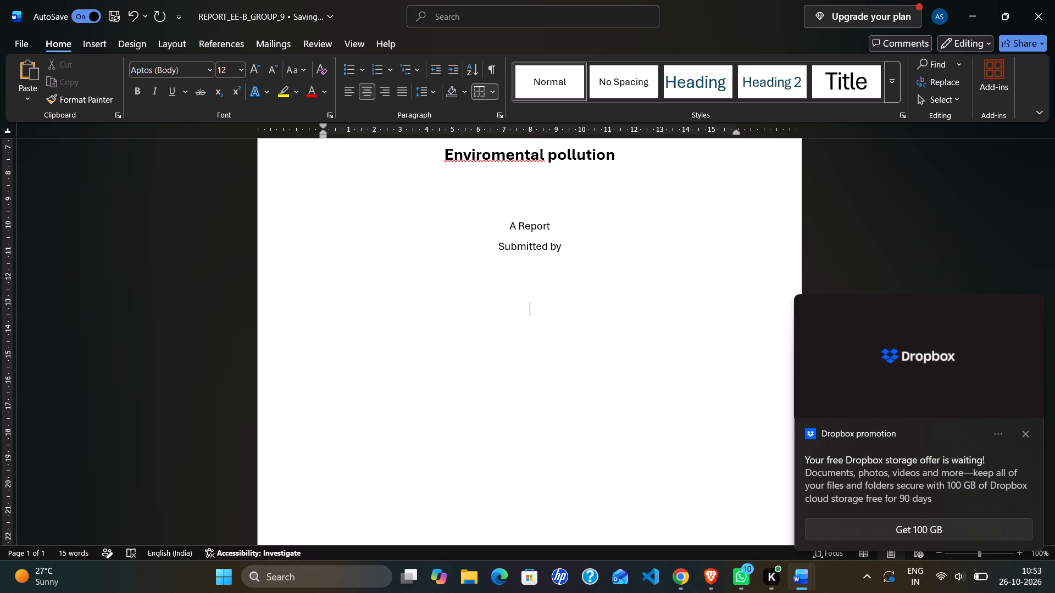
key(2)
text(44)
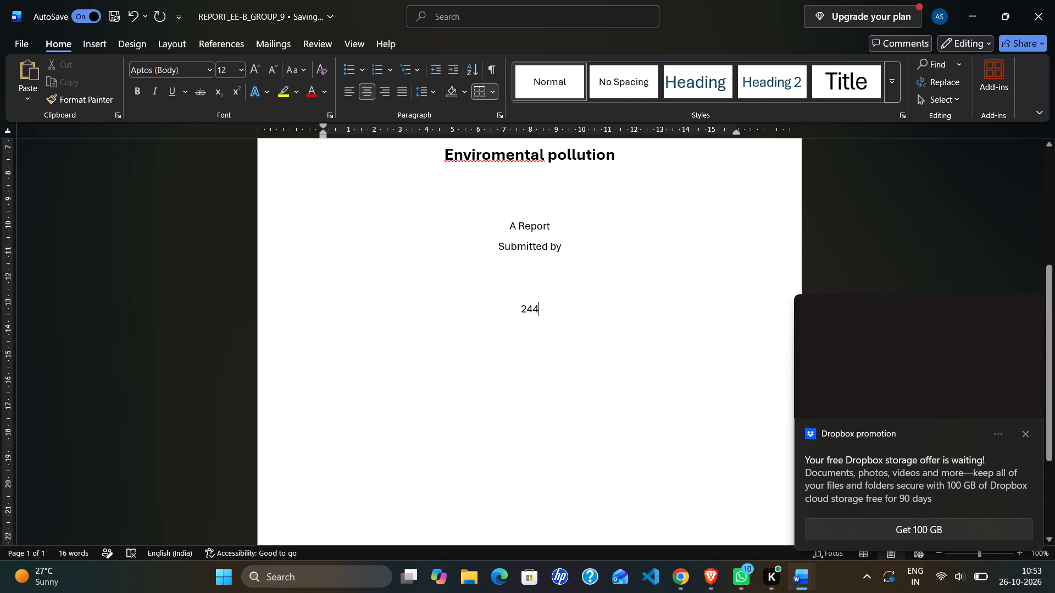
Dismiss the Dropbox promotion notification.
click(1020, 432)
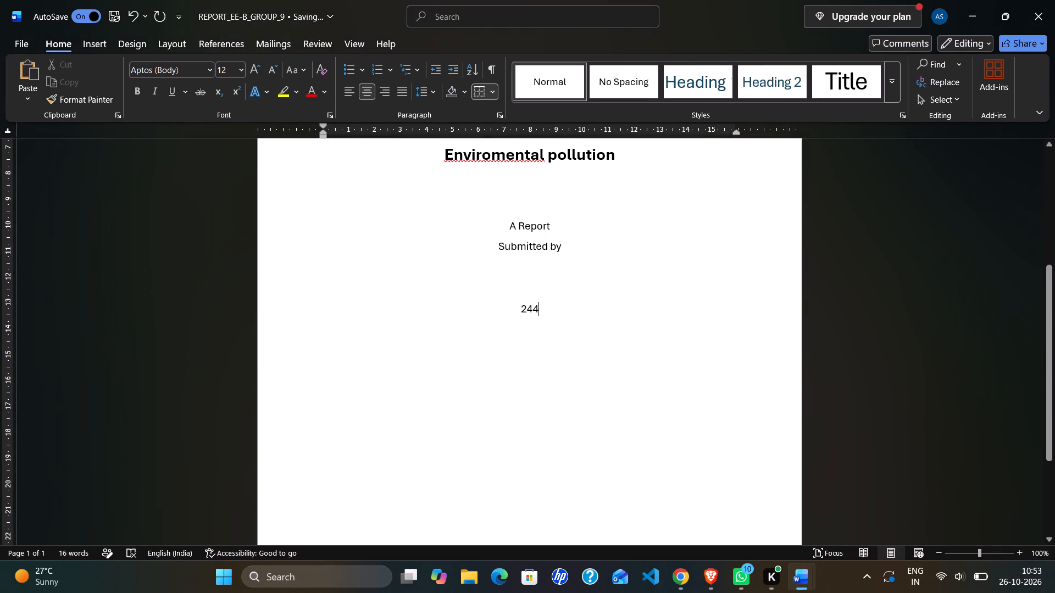
Complete the first group member's roll number on the centred line below "Submitted by".
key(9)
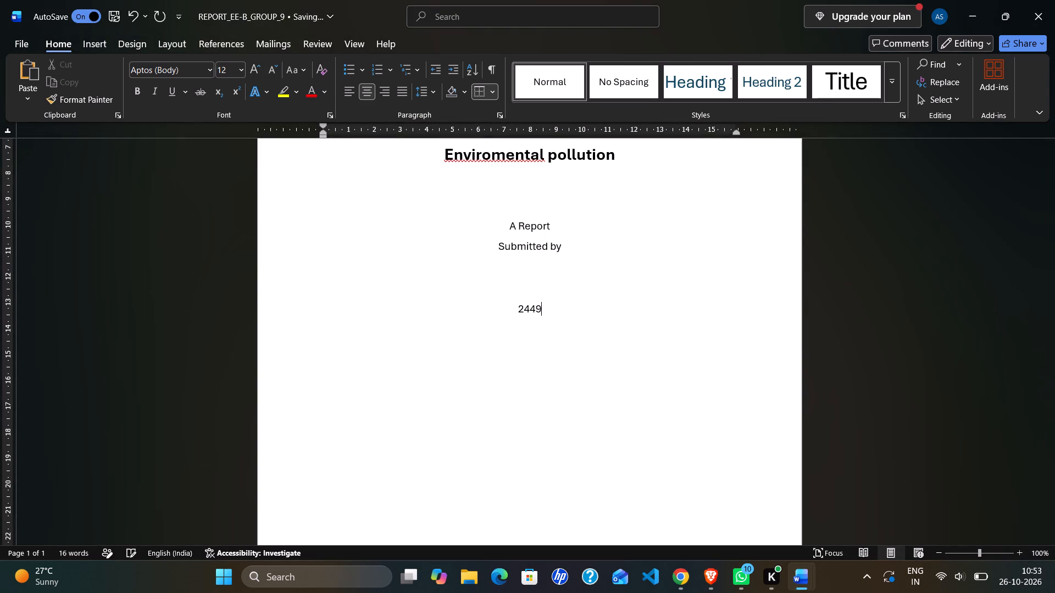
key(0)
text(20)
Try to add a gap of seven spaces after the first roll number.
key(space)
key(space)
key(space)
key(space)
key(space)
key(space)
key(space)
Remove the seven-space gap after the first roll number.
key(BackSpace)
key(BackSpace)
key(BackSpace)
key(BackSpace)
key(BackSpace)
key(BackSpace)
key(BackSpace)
Add the second group member's roll number on a new centred line directly below the first roll number.
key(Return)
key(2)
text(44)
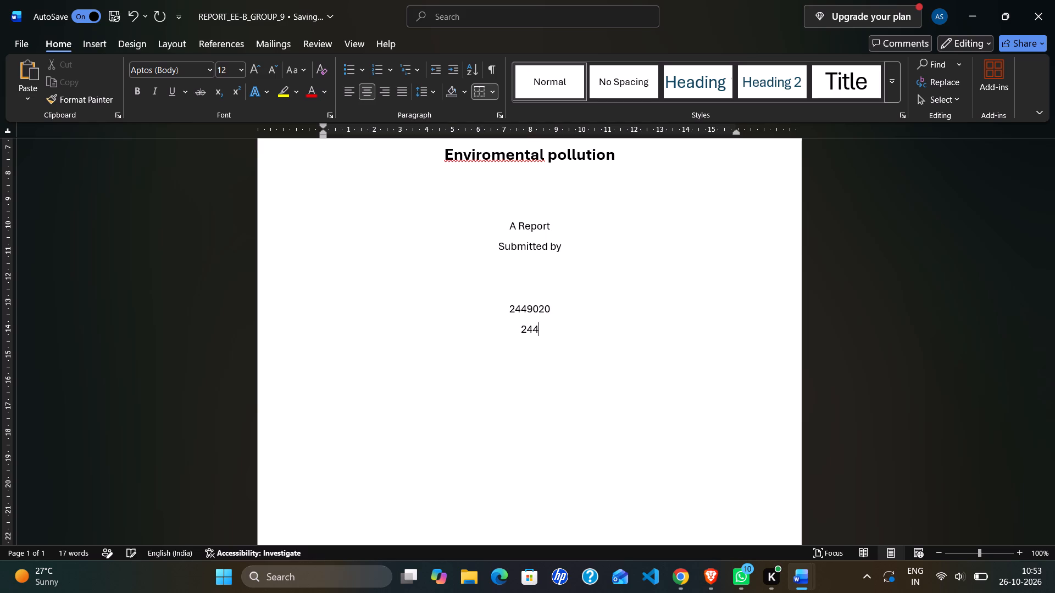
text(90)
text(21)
Add the third group member's roll number on a new centred line directly below the second one.
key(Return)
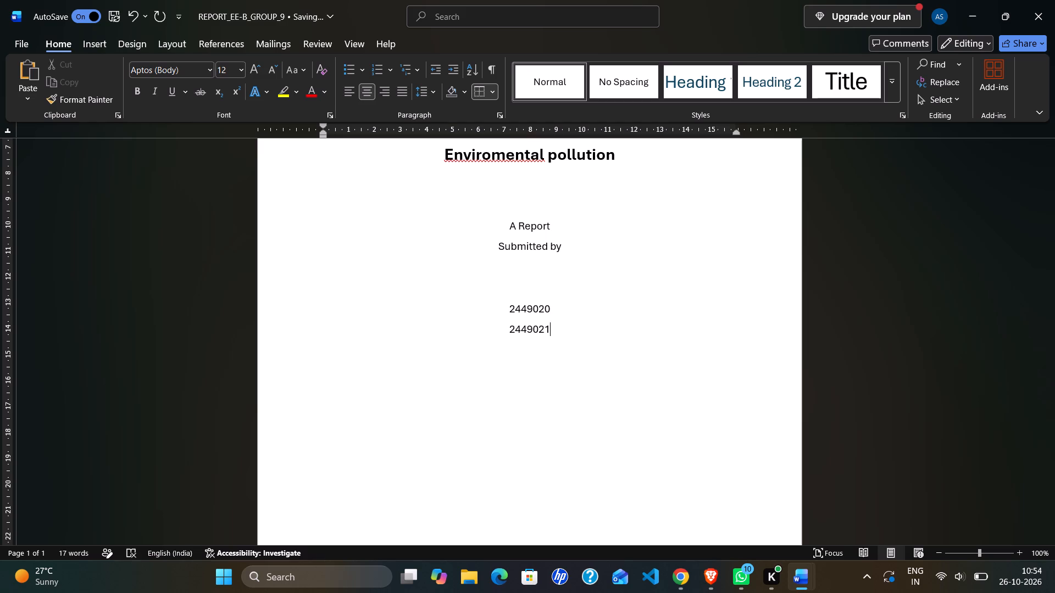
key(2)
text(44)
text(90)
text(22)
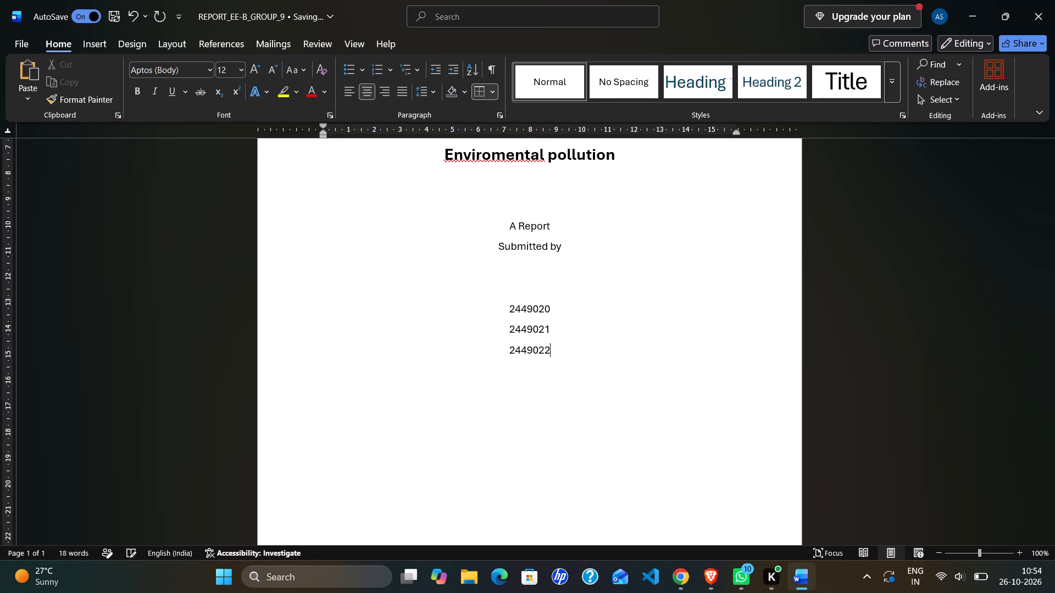
Add the fourth group member's roll number on a new centred line directly below the third one.
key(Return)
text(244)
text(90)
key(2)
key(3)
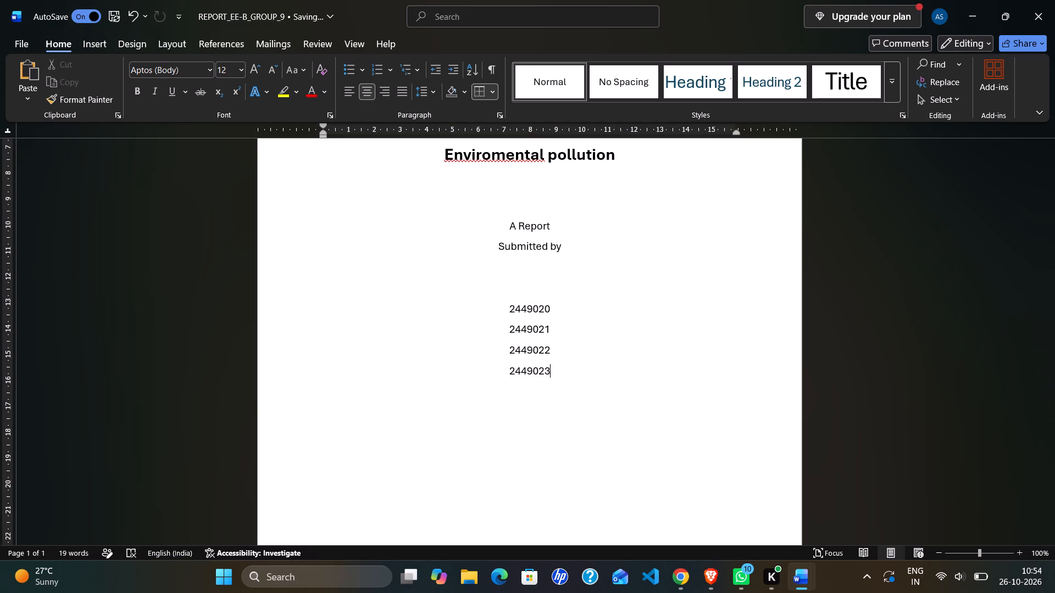
Add a five-space gap after the first roll number and enter that group member's name beside it.
click(572, 317)
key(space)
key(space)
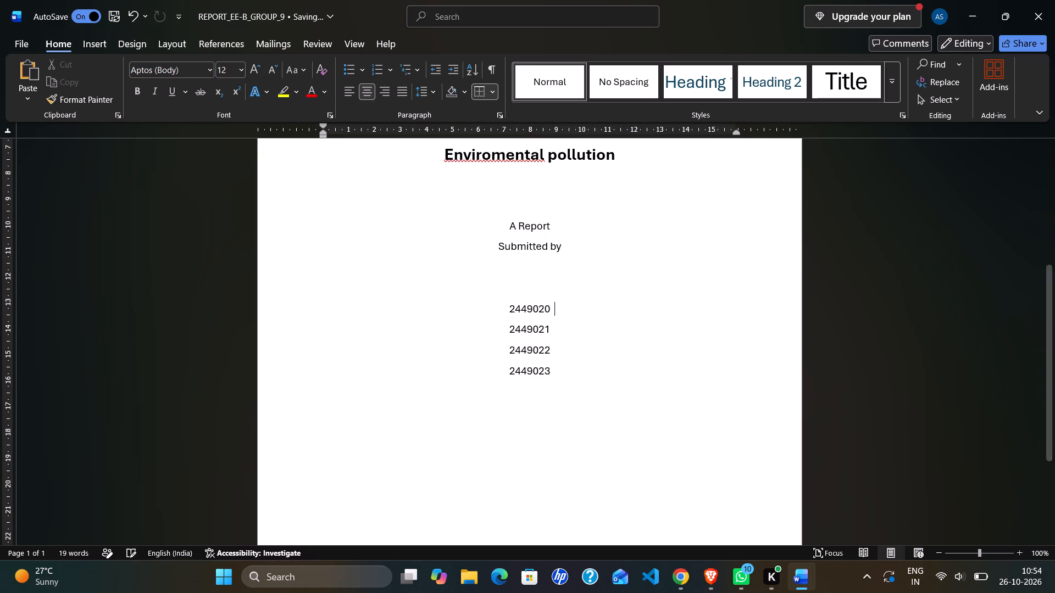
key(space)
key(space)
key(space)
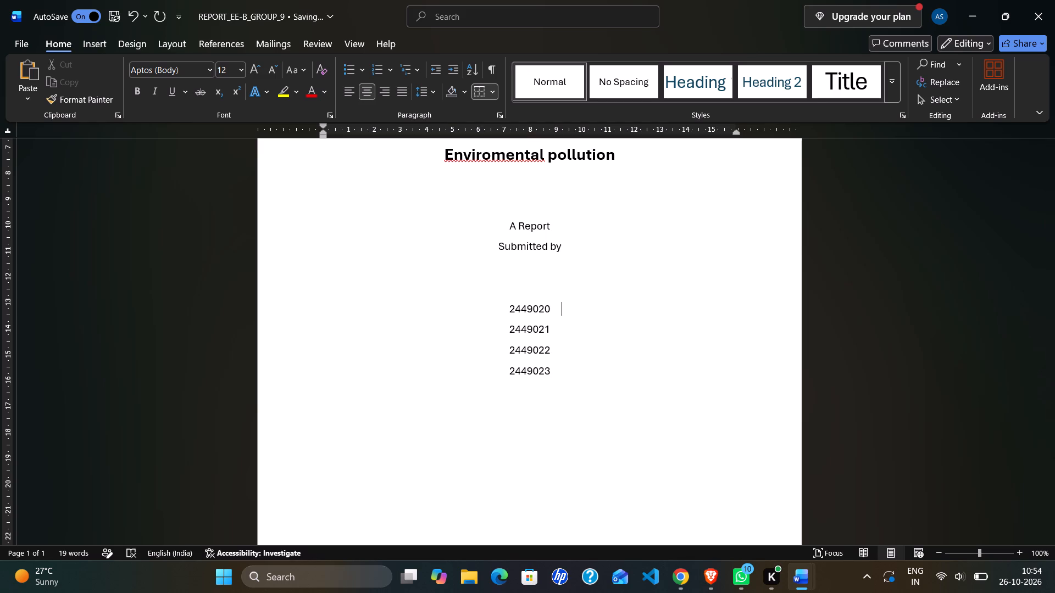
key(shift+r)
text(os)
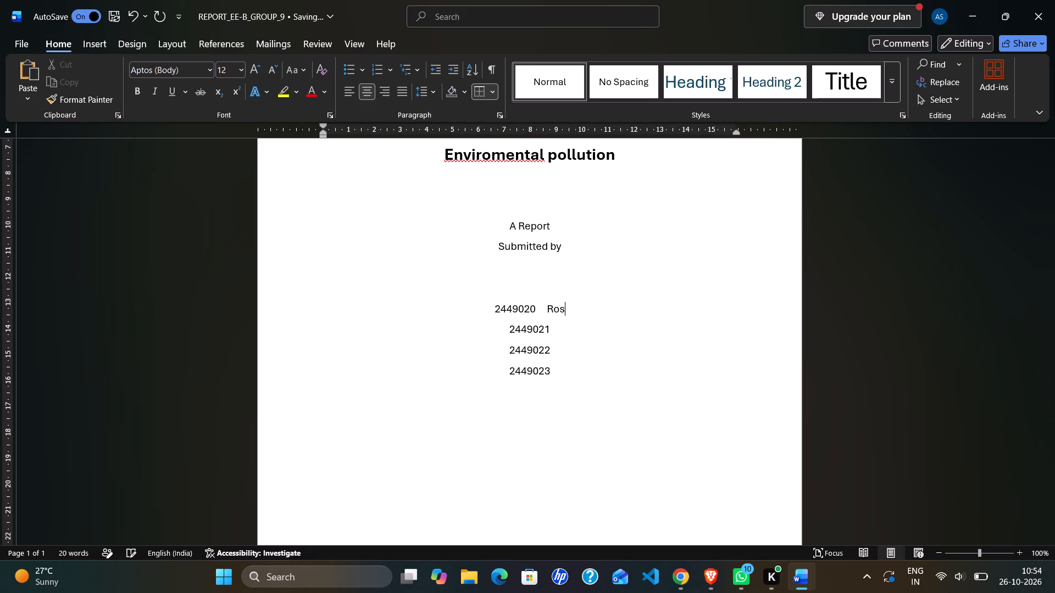
Complete the first group member's first name beside the first roll number.
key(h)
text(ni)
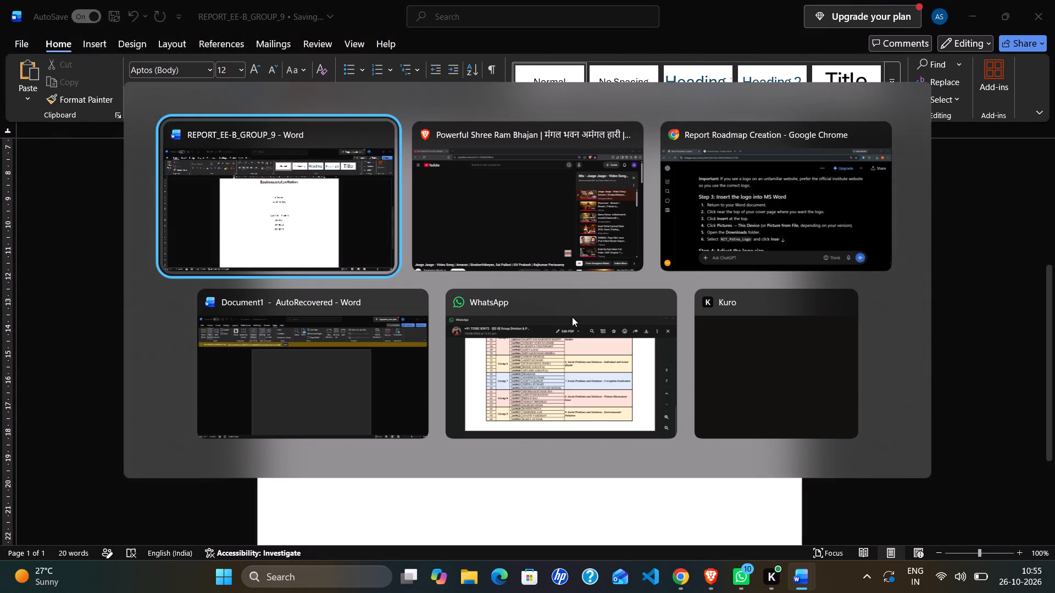
Switch to the Brave browser and pause the YouTube video.
click(572, 317)
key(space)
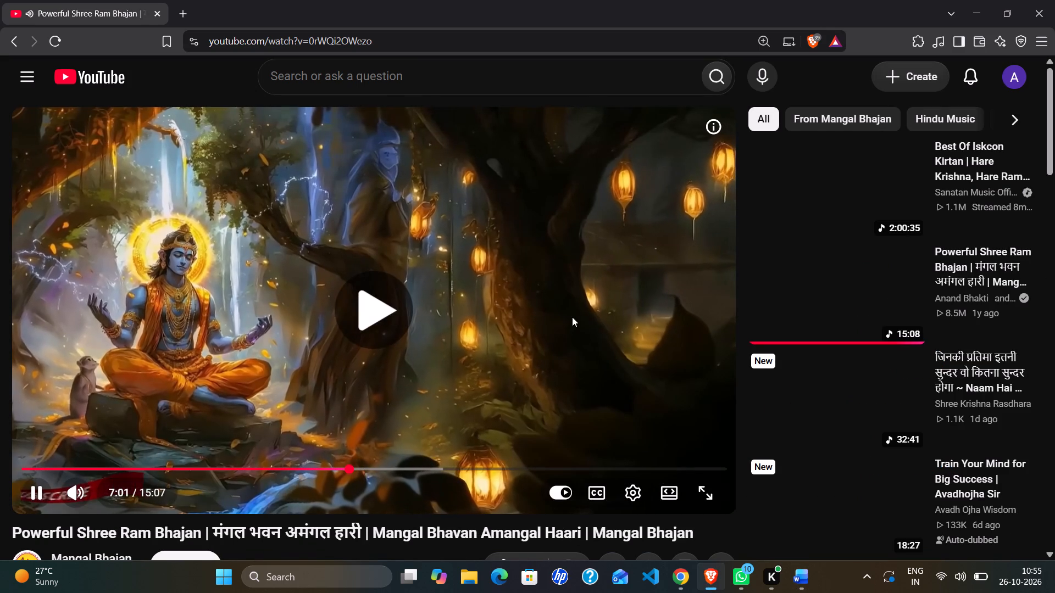
click(572, 317)
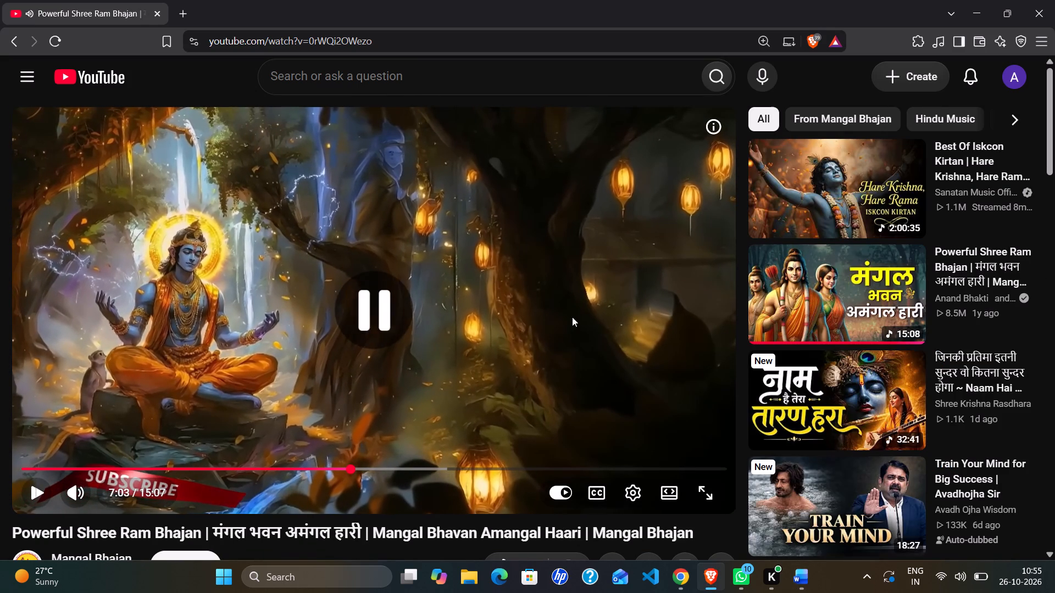
Turn off Bluetooth in the Windows quick settings.
click(955, 572)
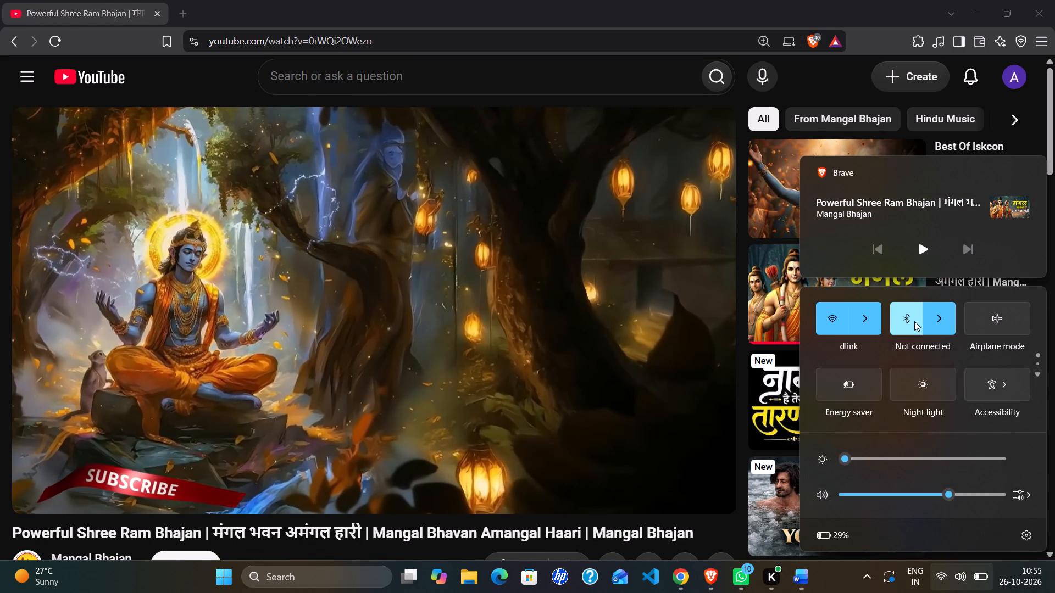
click(914, 321)
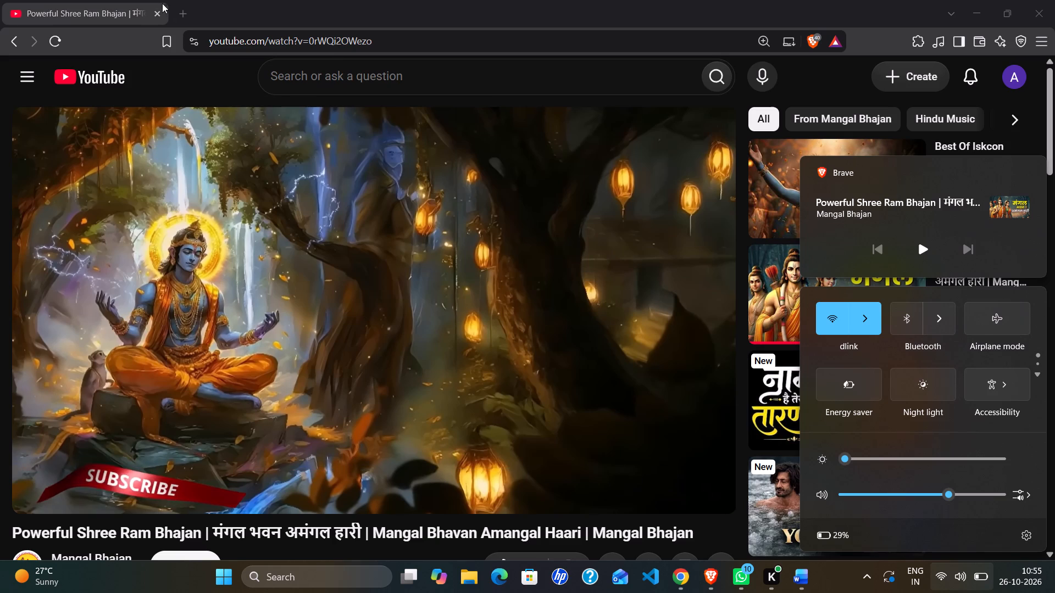
Open a new browser tab in Brave and close the YouTube video's tab.
click(184, 13)
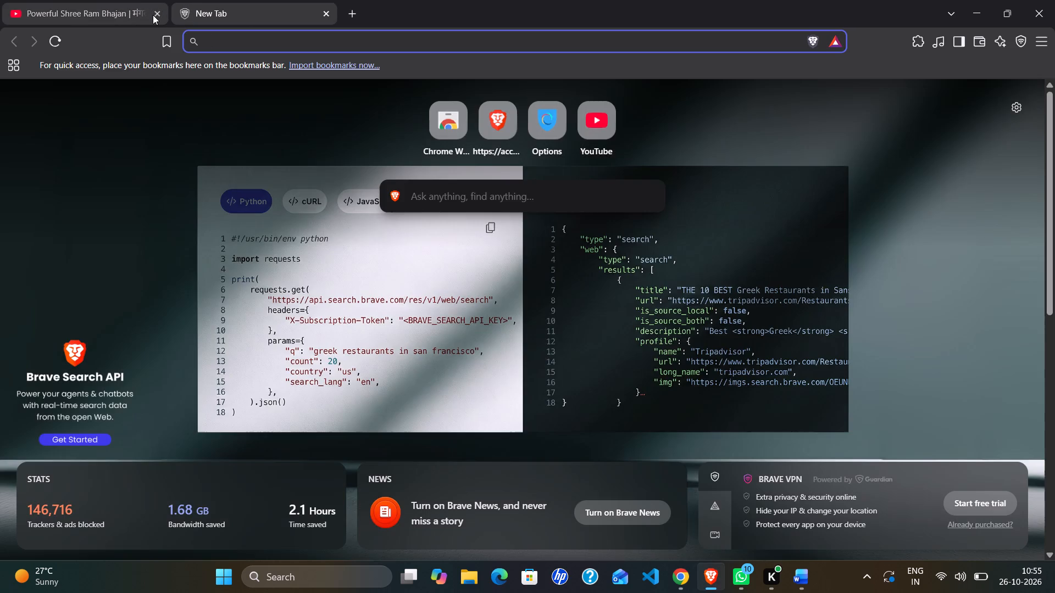
click(153, 15)
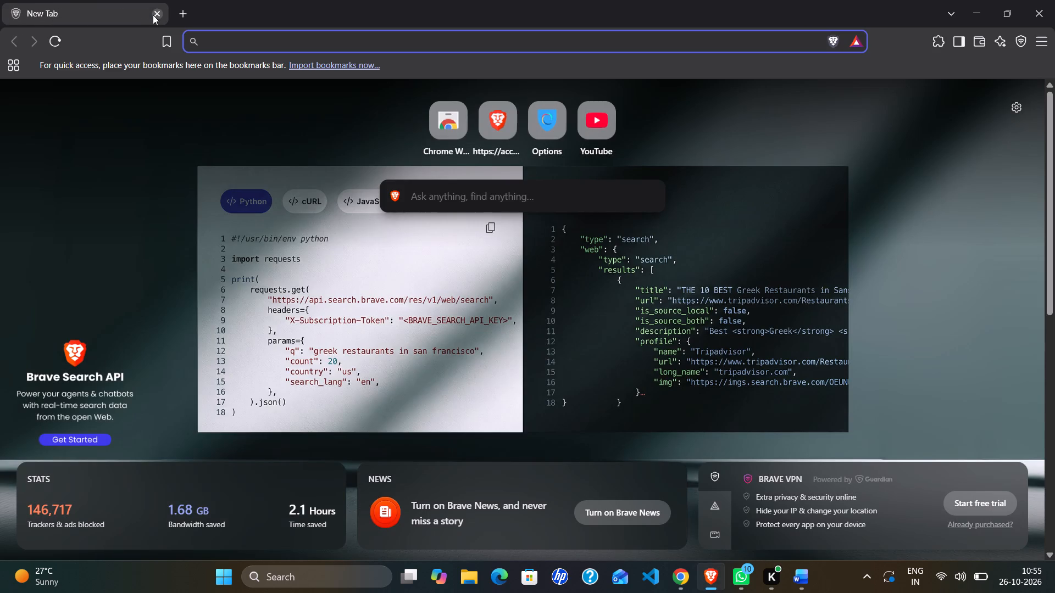
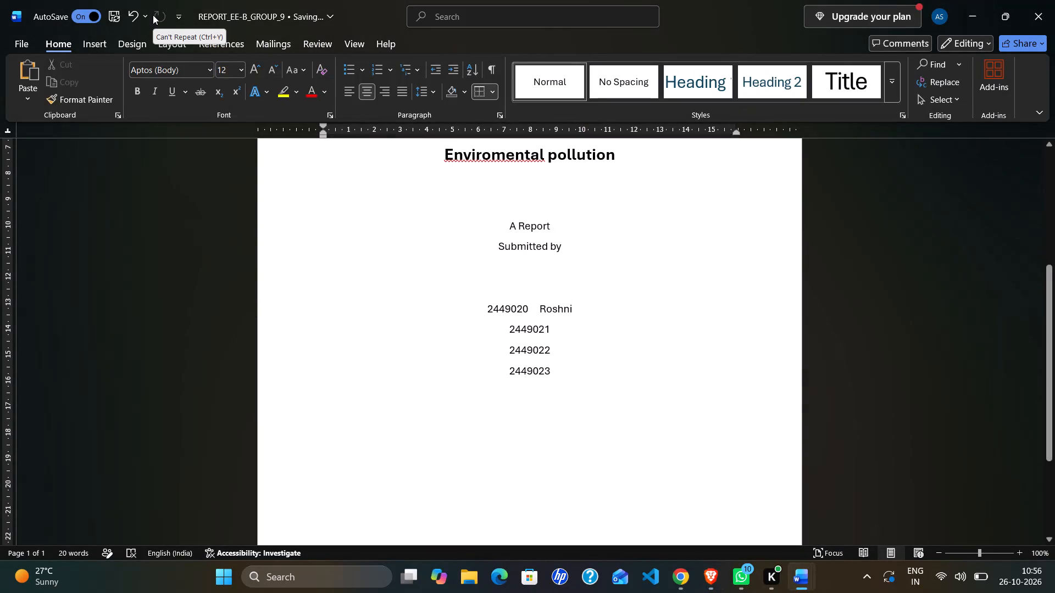
Add the first group member's surname, with a capital initial, after the first name on the first list line.
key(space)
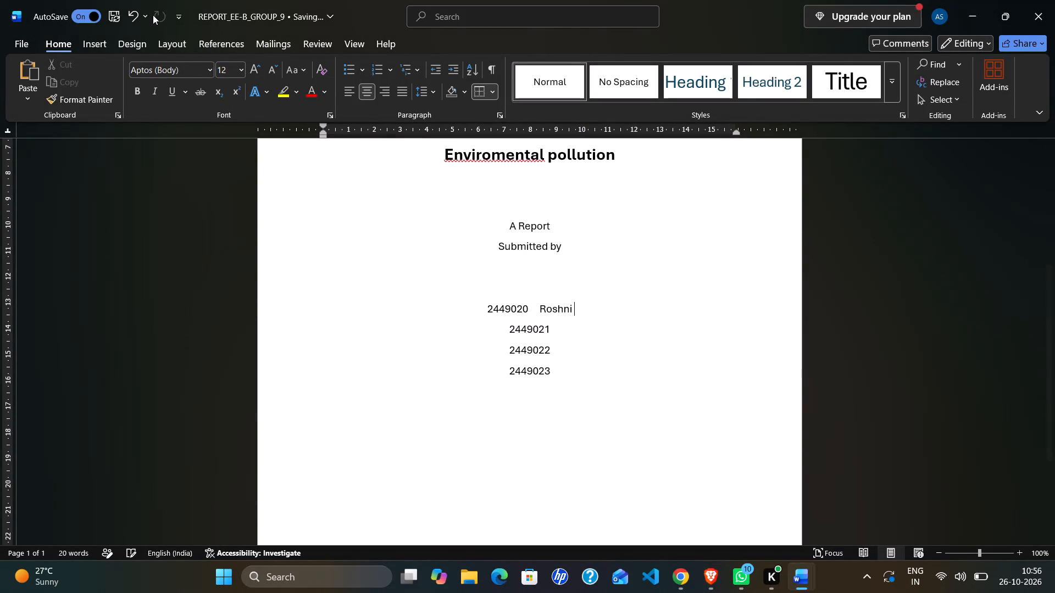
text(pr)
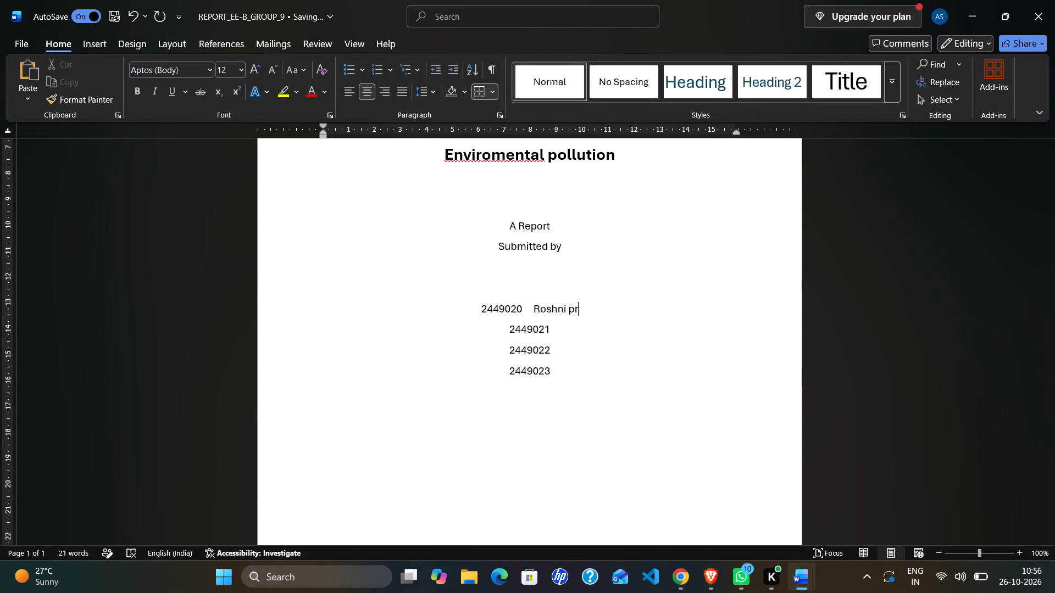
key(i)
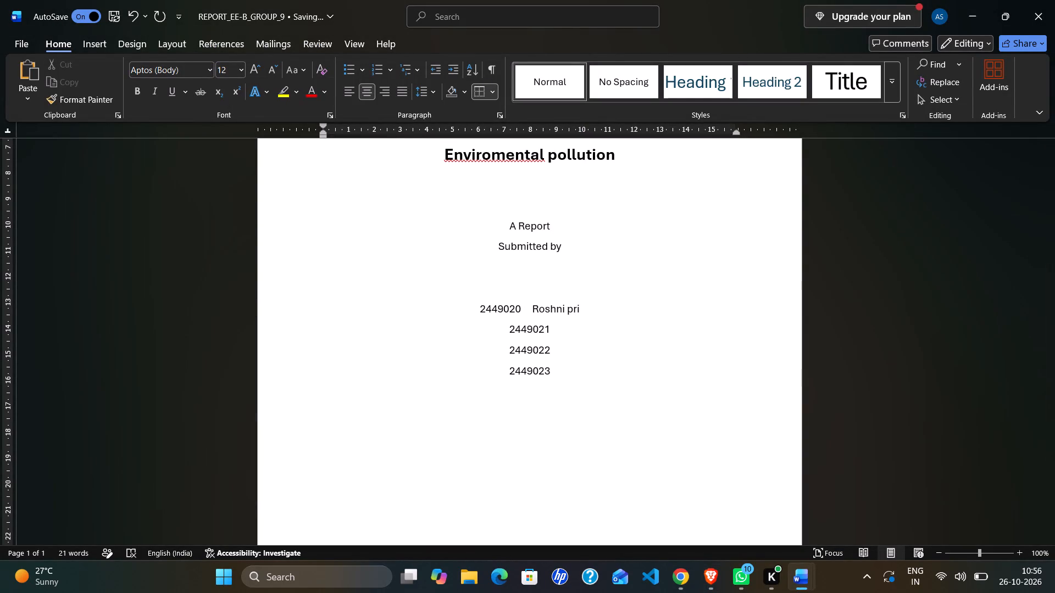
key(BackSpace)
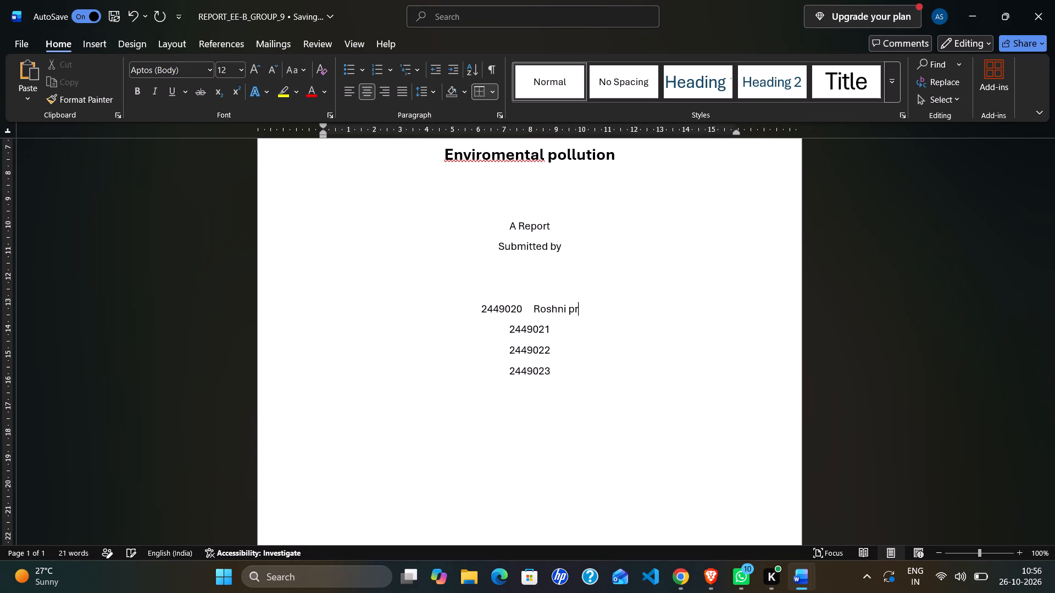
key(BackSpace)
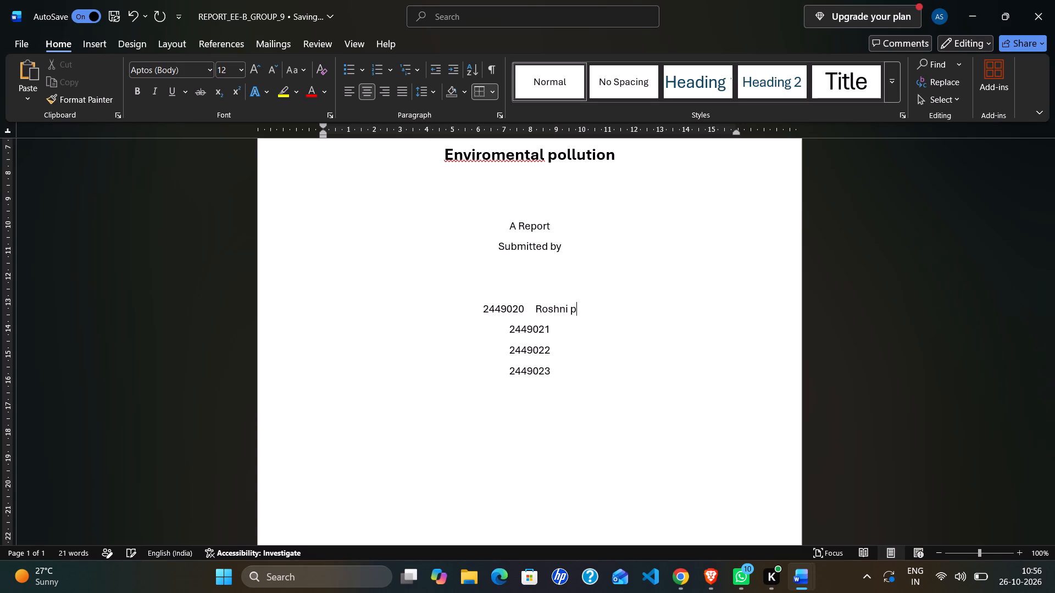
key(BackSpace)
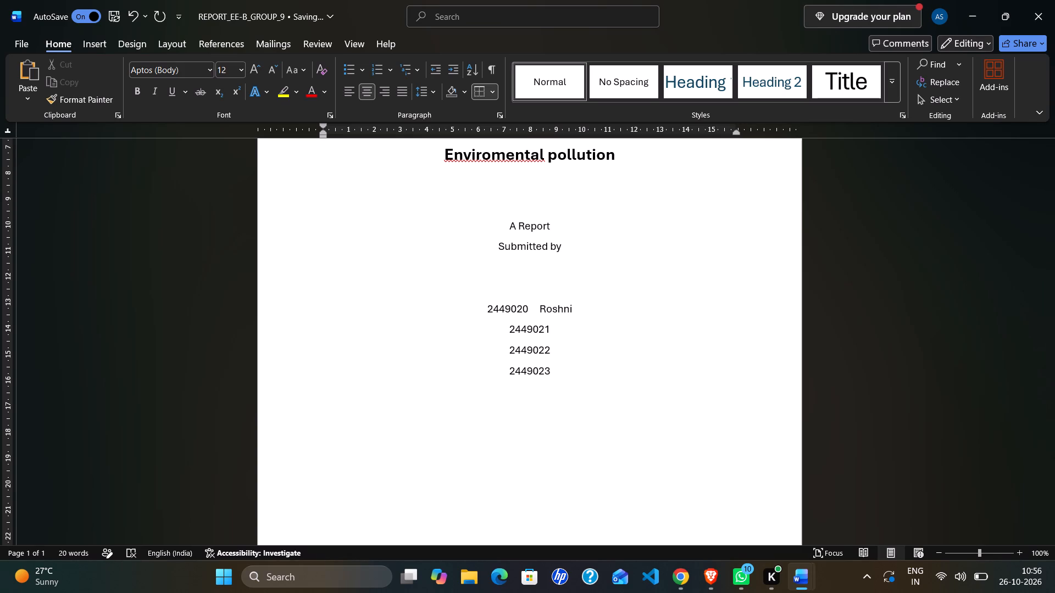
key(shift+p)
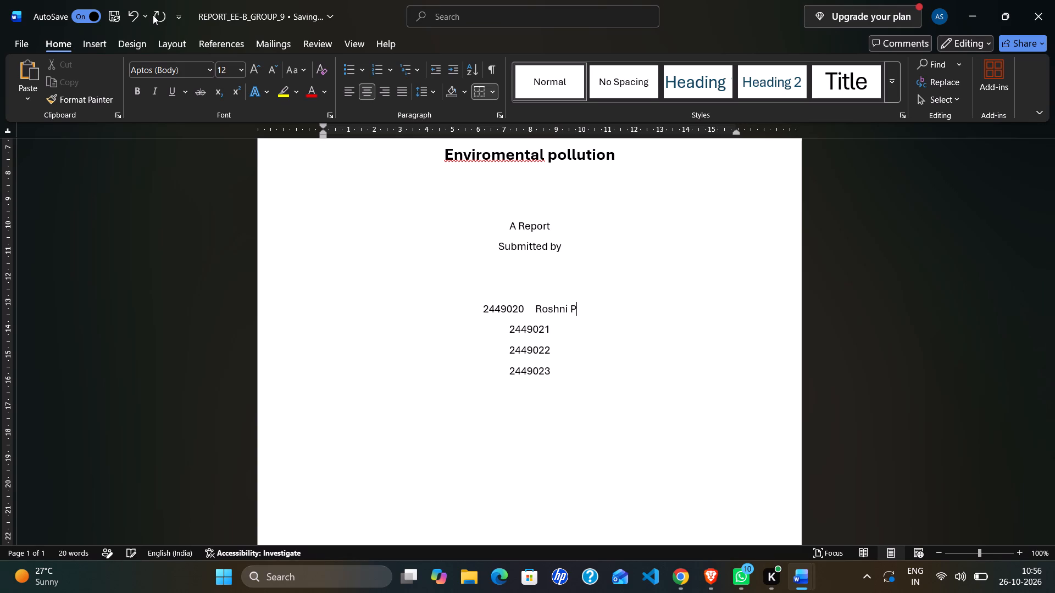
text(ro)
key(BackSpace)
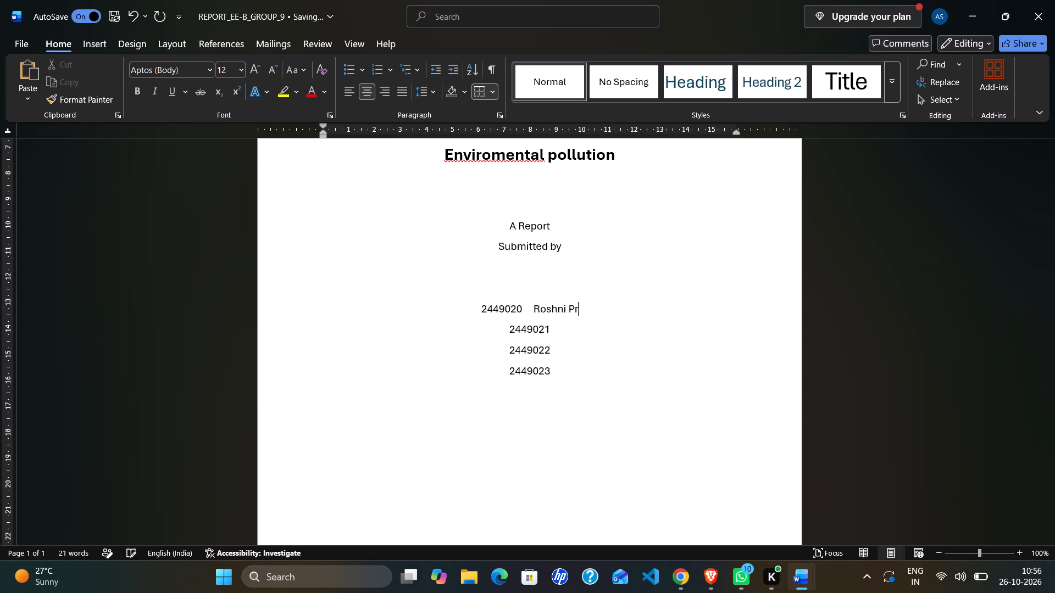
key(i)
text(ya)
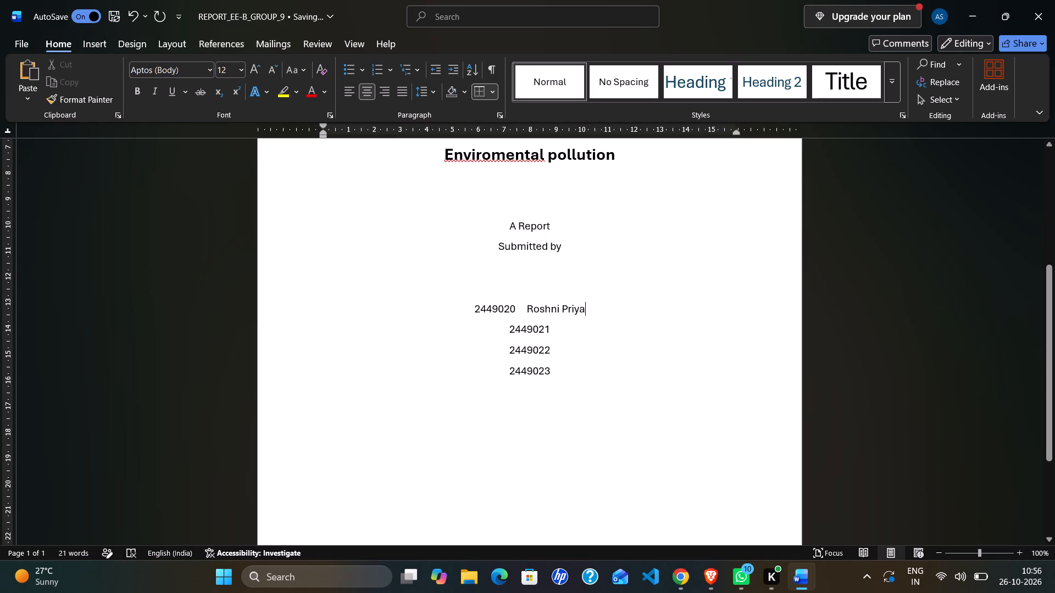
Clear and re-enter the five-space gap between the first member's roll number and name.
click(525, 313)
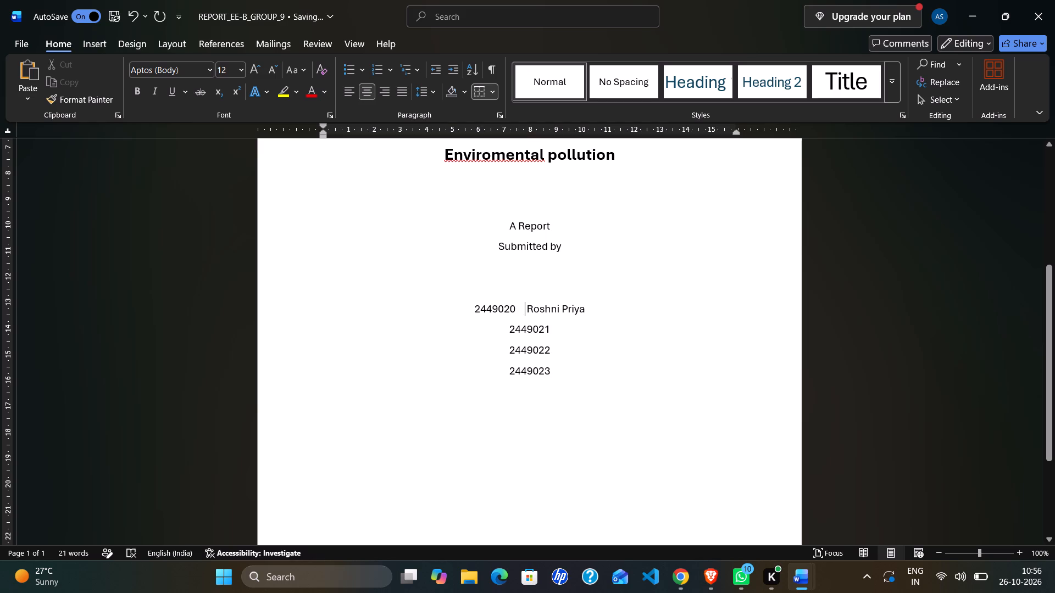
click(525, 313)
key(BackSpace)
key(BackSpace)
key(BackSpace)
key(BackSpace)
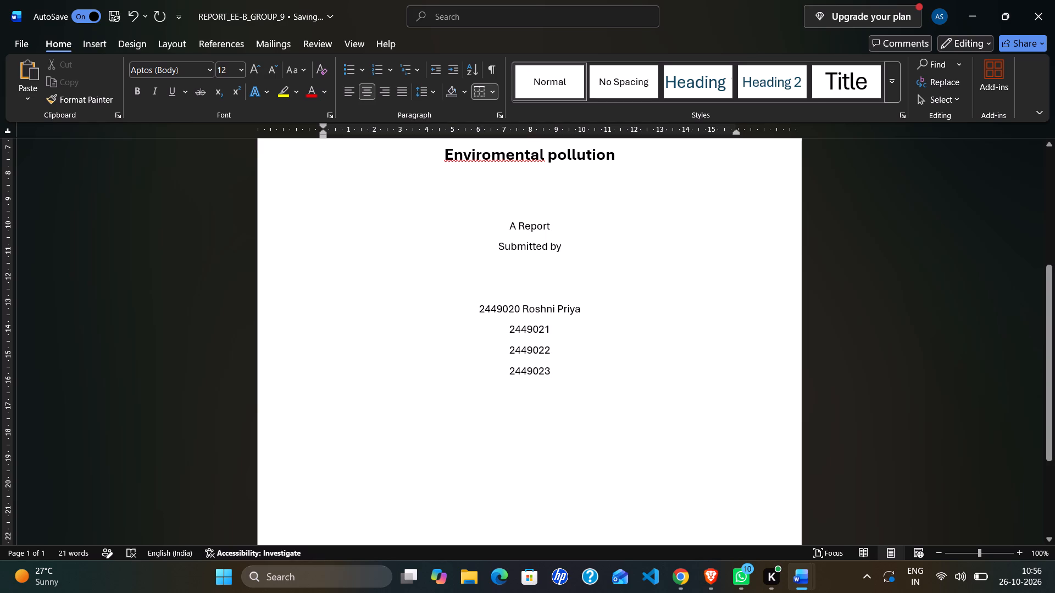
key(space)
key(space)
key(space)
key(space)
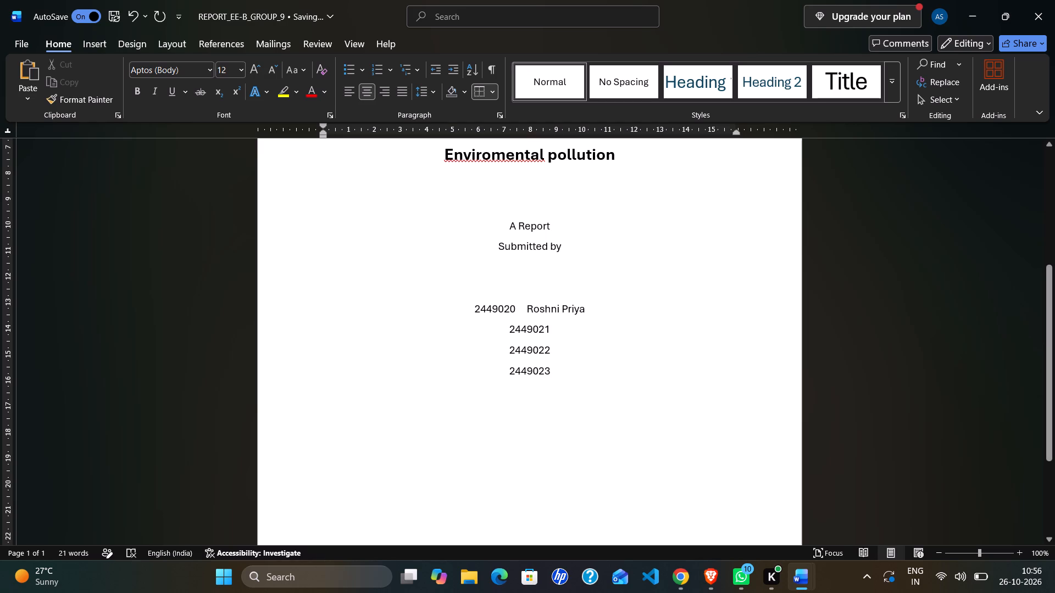
Add a five-space gap after the second roll number and enter that group member's full name beside it.
click(550, 331)
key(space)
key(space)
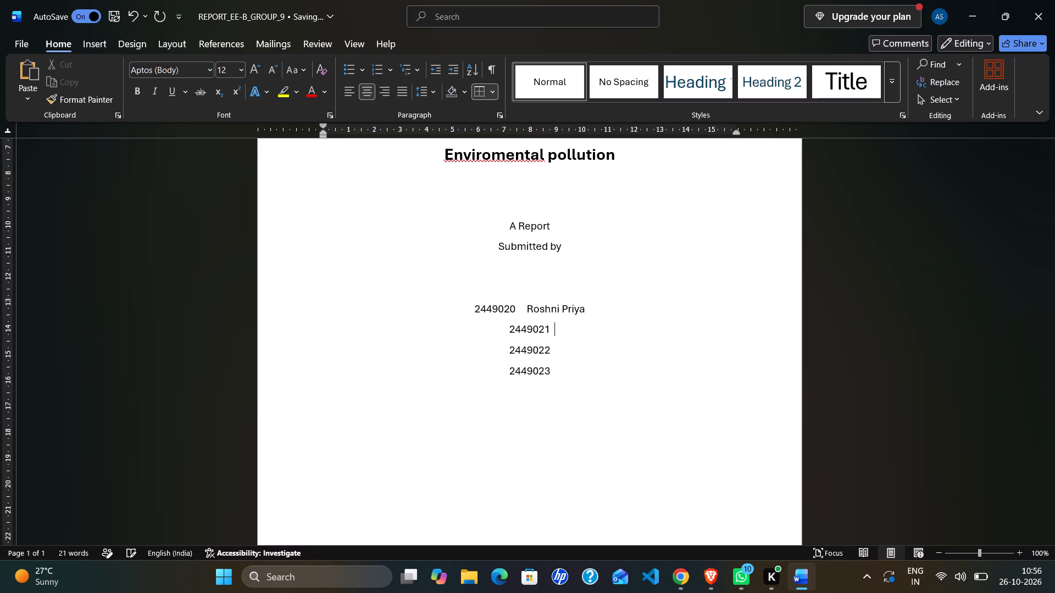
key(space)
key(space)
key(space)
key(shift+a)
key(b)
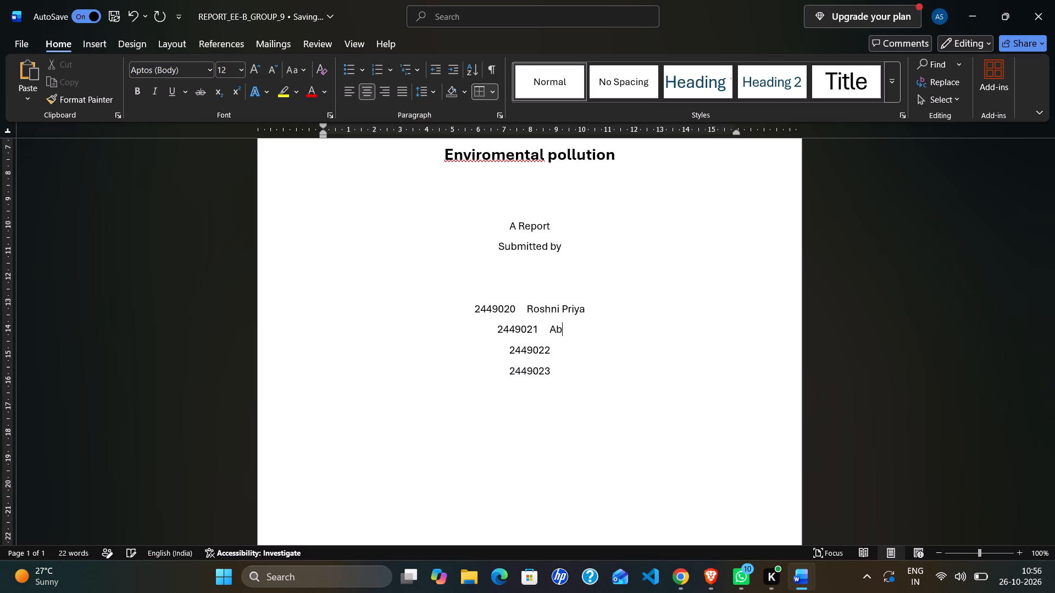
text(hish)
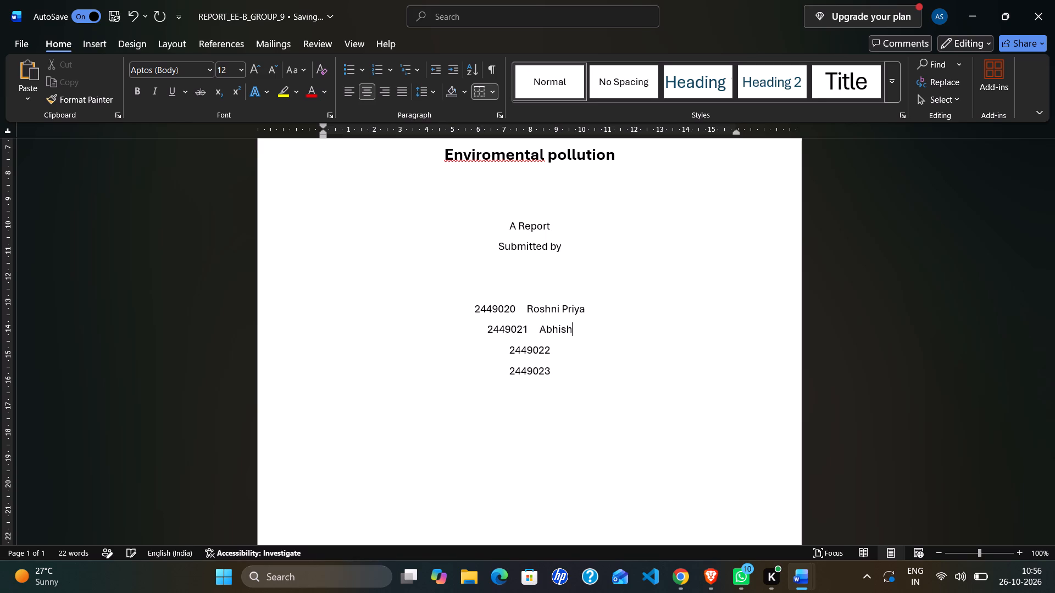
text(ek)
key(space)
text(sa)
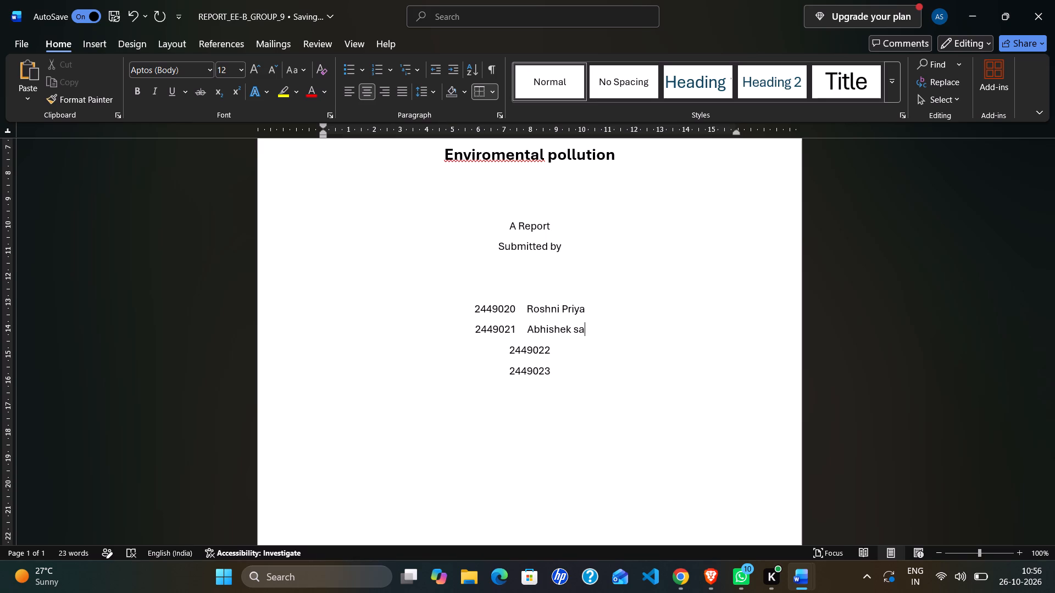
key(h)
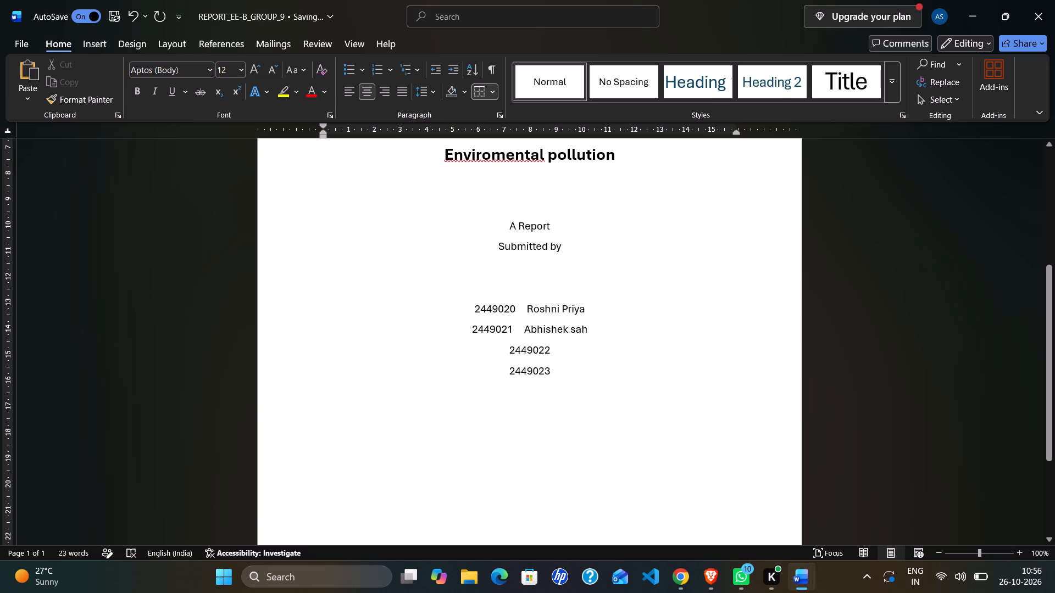
Add a five-space gap after the third group member's roll number.
click(557, 354)
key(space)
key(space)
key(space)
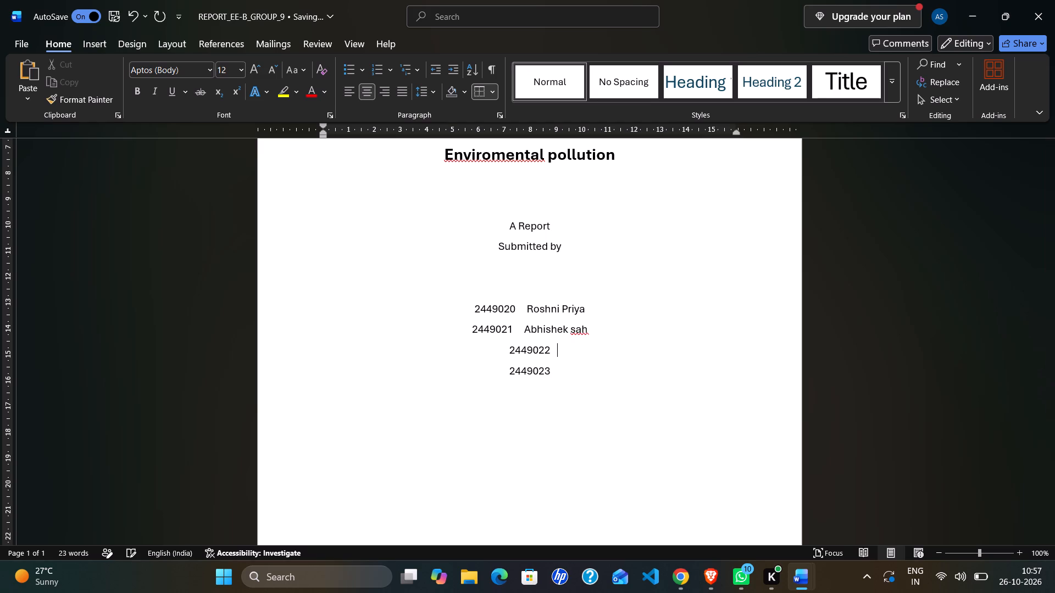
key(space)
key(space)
Left-align the four group member lines below "Submitted by".
click(349, 89)
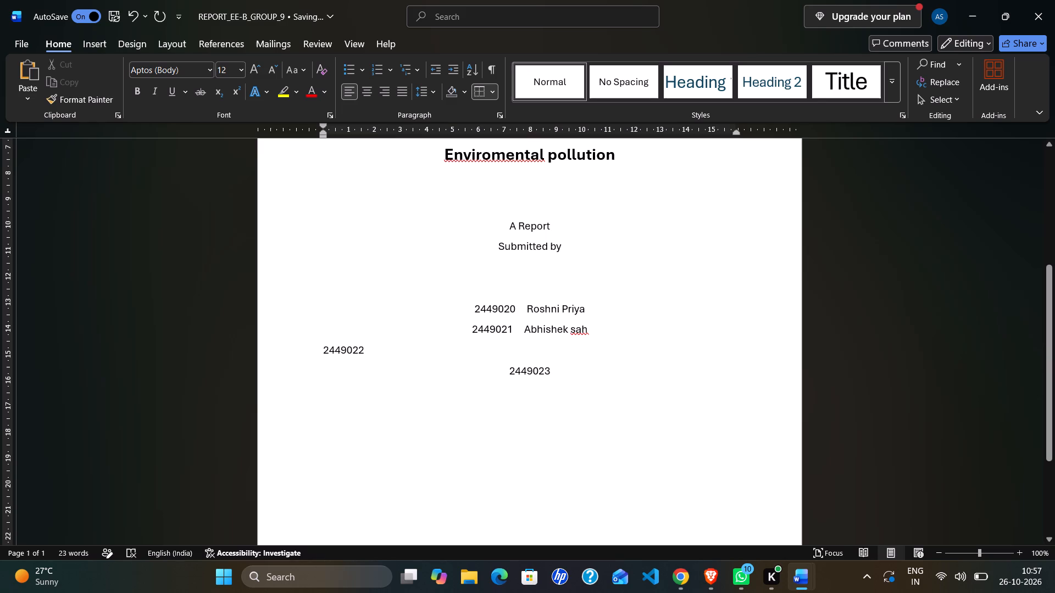
drag(457, 302, 459, 302)
drag(459, 302, 548, 384)
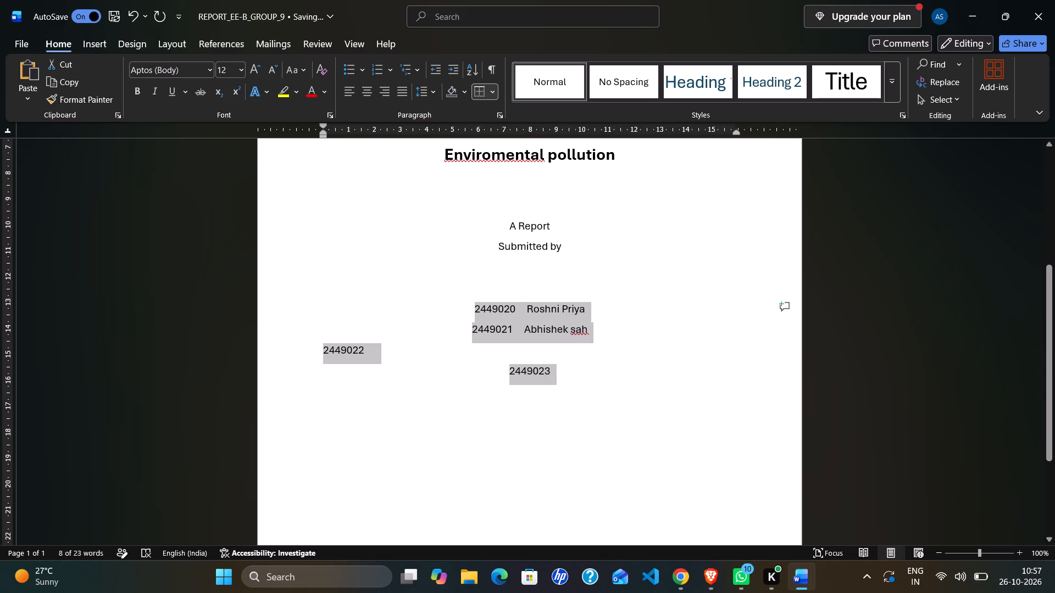
click(343, 97)
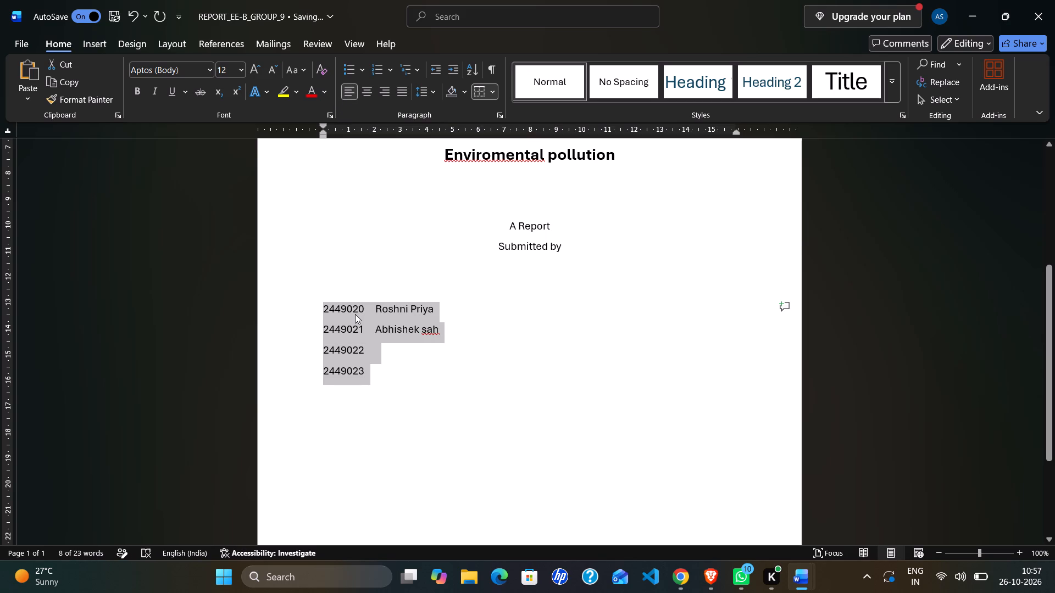
click(316, 310)
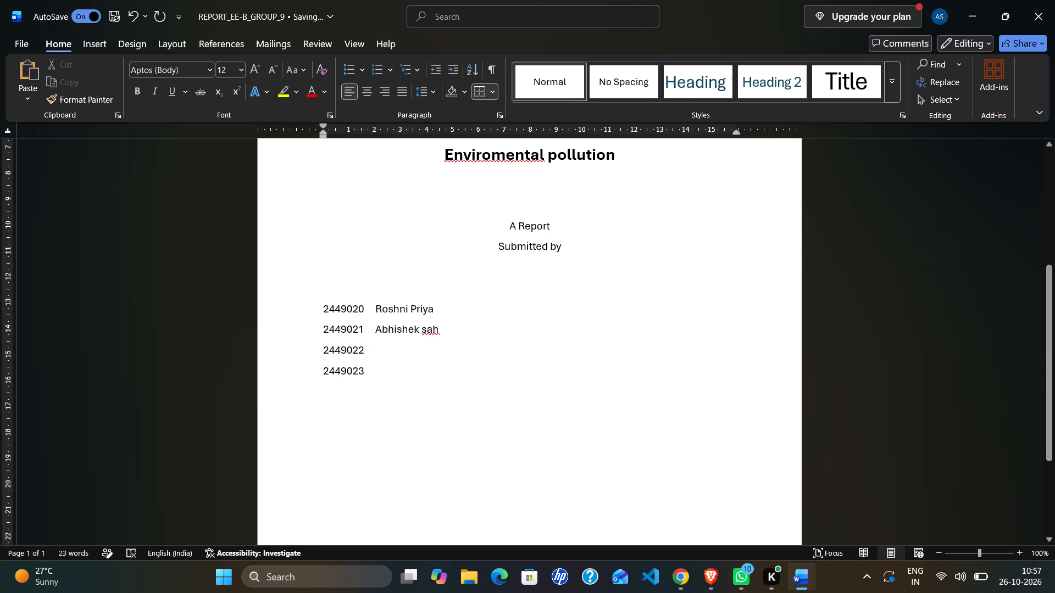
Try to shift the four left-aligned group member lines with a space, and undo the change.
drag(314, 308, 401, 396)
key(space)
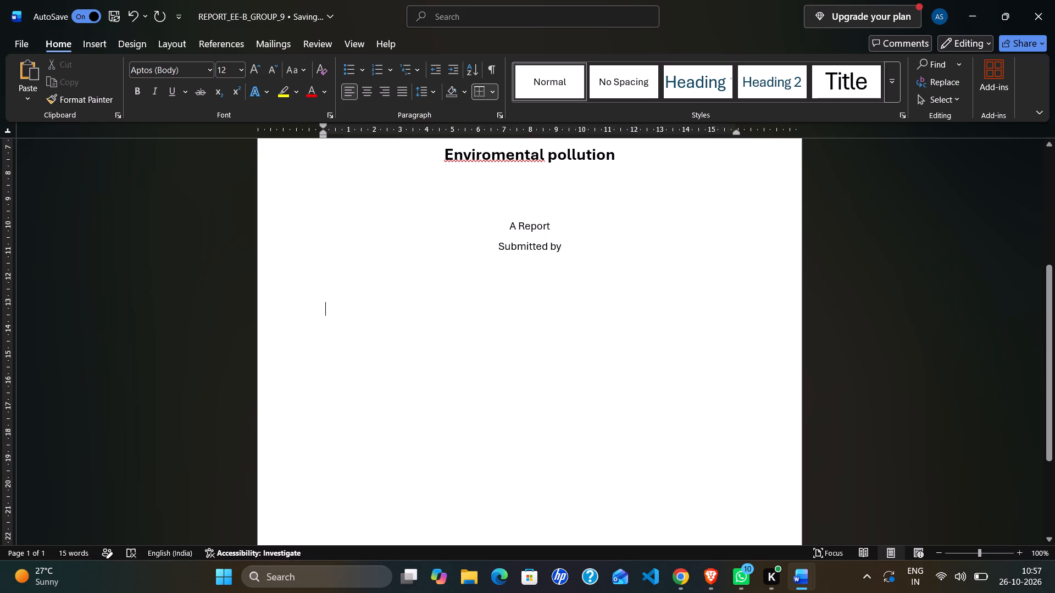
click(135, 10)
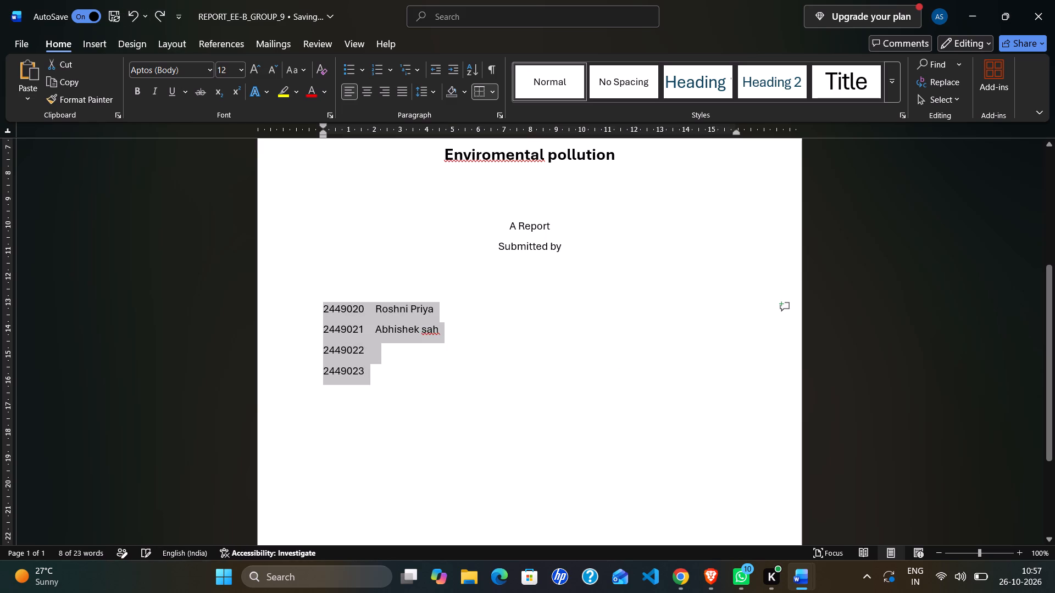
click(387, 348)
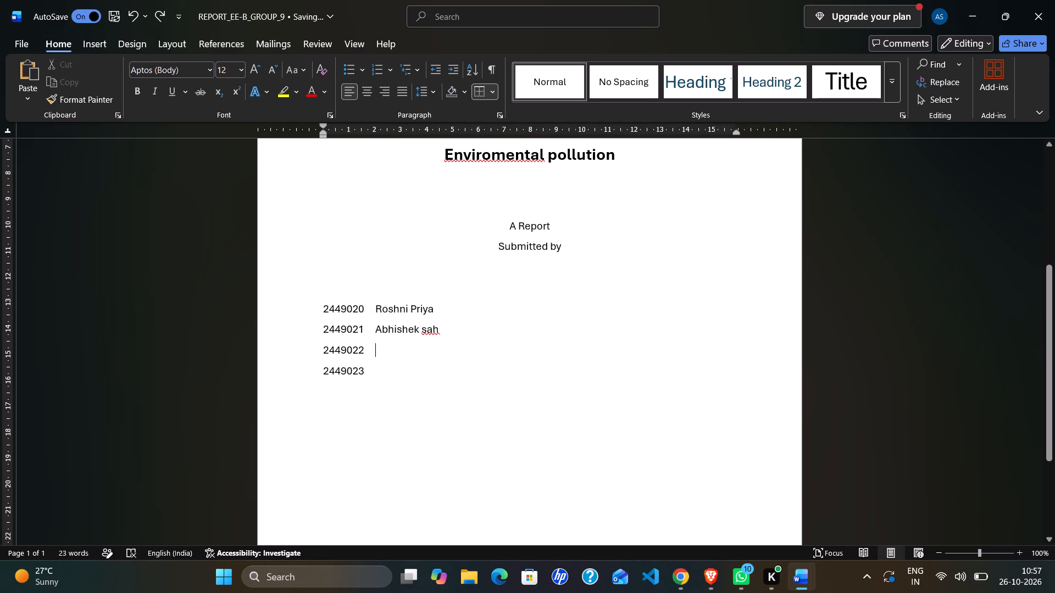
Enter the third group member's full name, with capital initials, beside the third roll number.
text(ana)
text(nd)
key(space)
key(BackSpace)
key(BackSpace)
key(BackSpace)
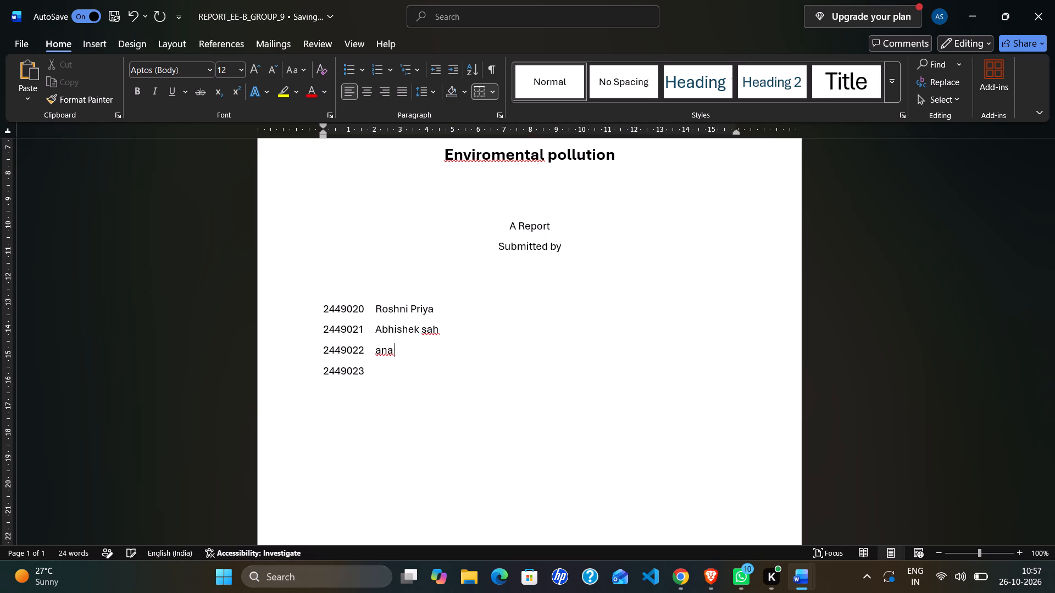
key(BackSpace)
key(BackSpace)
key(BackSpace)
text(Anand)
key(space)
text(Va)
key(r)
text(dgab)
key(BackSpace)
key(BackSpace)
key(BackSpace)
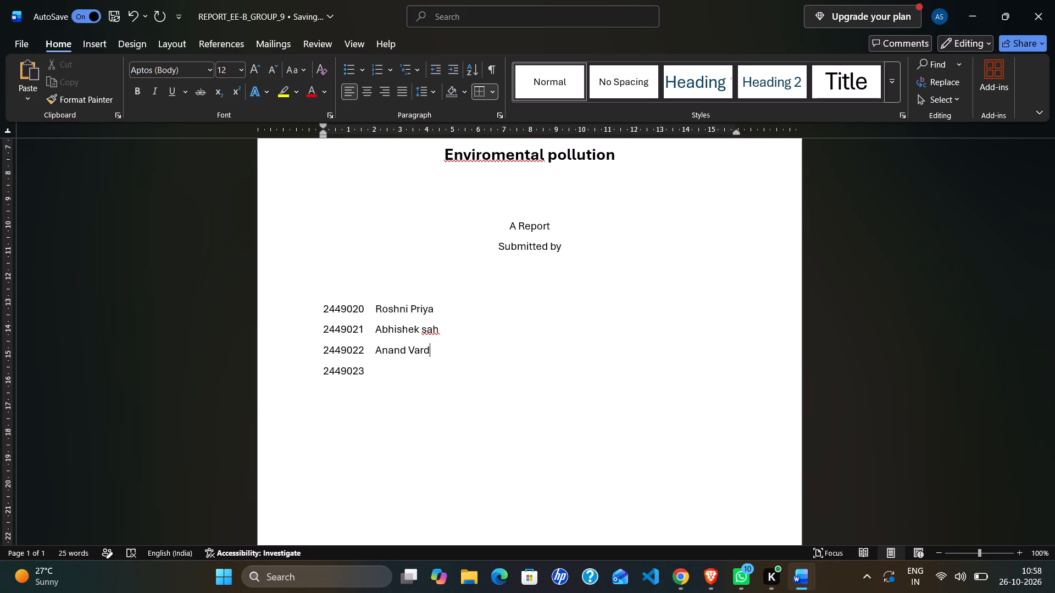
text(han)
Add a five-space gap after the fourth group member's roll number, keeping the member lines free of extra blank lines.
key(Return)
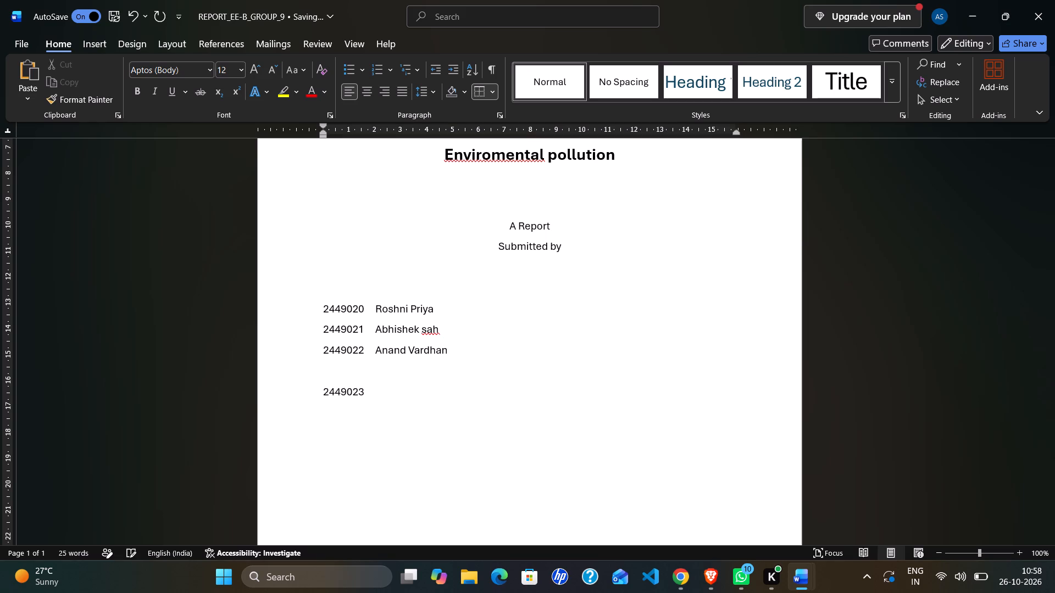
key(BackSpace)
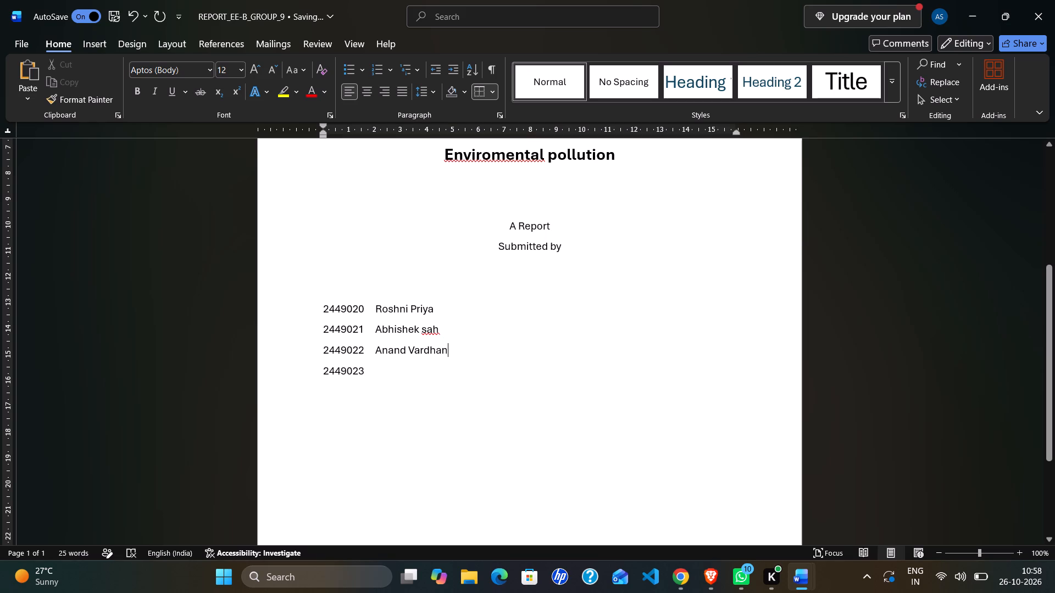
click(386, 371)
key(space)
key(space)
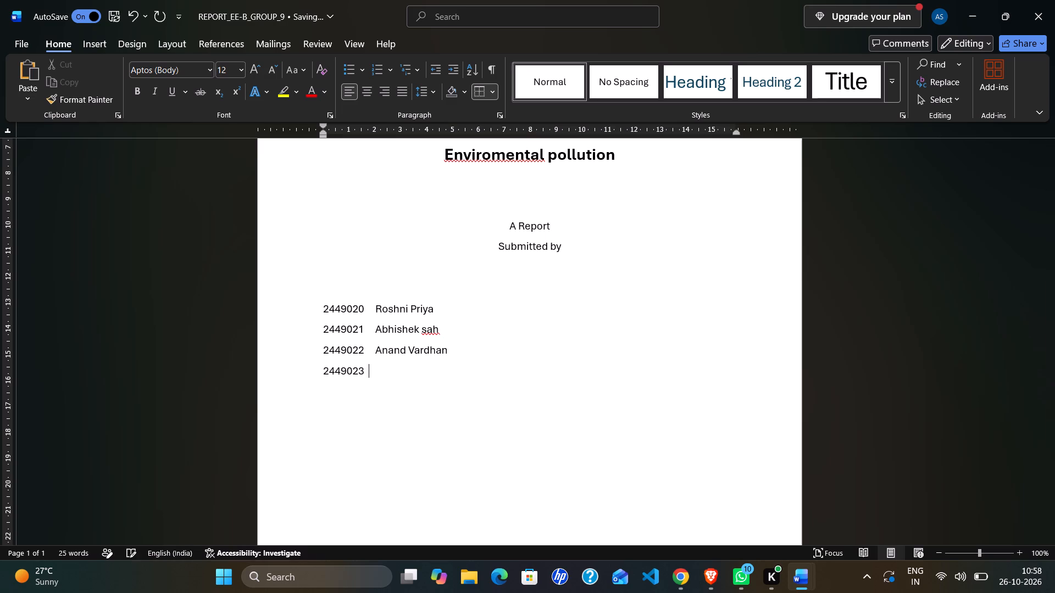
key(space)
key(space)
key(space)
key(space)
key(Return)
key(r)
key(BackSpace)
key(BackSpace)
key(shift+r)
key(BackSpace)
key(BackSpace)
Enter the fourth group member's full name, with capital initials, beside the fourth roll number.
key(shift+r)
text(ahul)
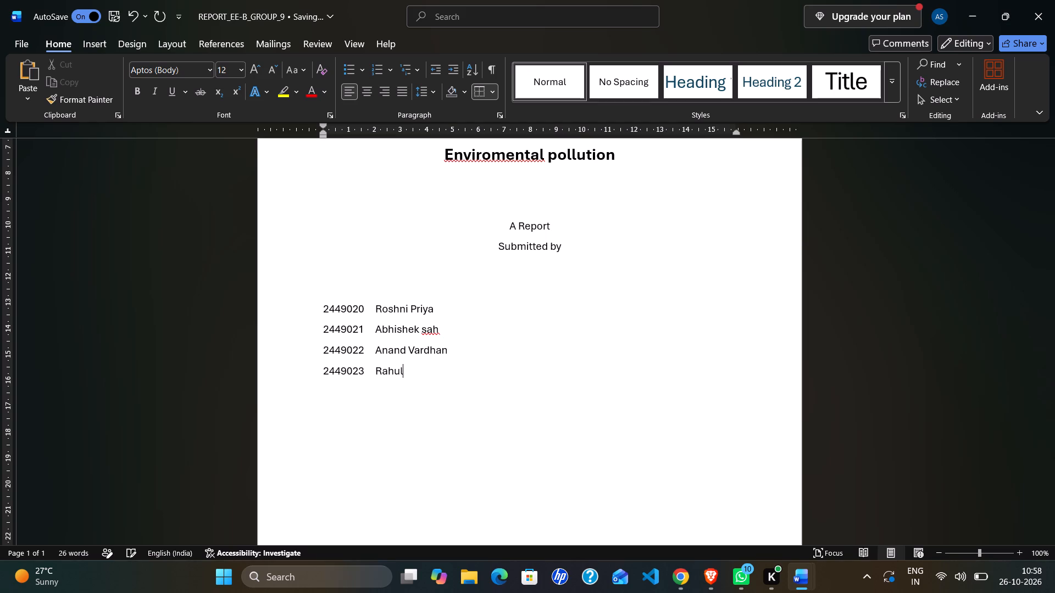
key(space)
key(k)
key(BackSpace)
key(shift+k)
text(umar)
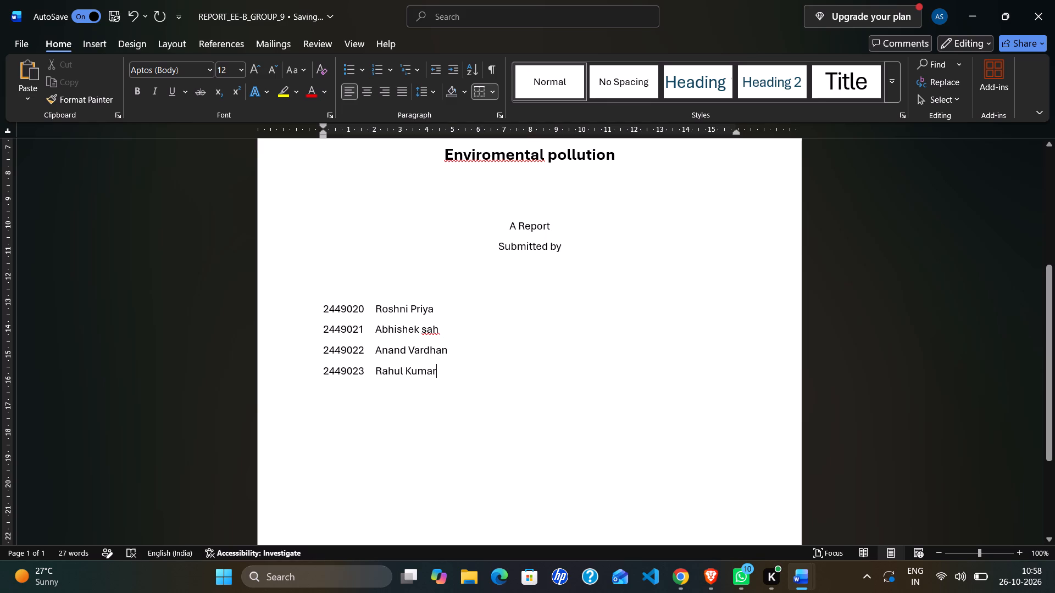
Capitalize the initial letter of the second group member's surname.
click(424, 328)
key(Right)
key(BackSpace)
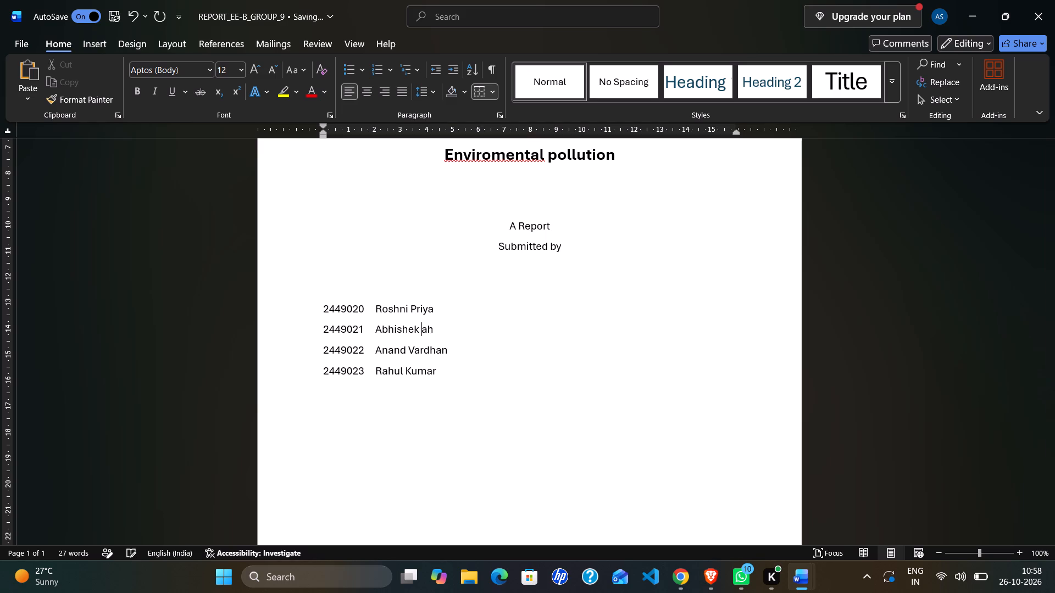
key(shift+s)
Indent the first group member's line about 5.5 cm with leading spaces, placing it roughly centred under "Submitted by".
click(369, 365)
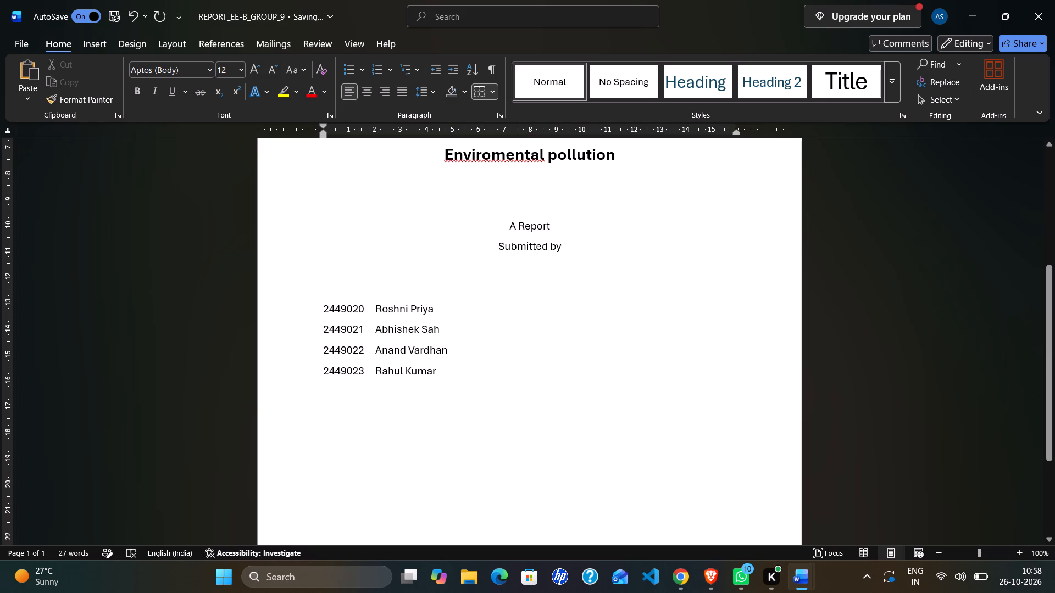
click(318, 307)
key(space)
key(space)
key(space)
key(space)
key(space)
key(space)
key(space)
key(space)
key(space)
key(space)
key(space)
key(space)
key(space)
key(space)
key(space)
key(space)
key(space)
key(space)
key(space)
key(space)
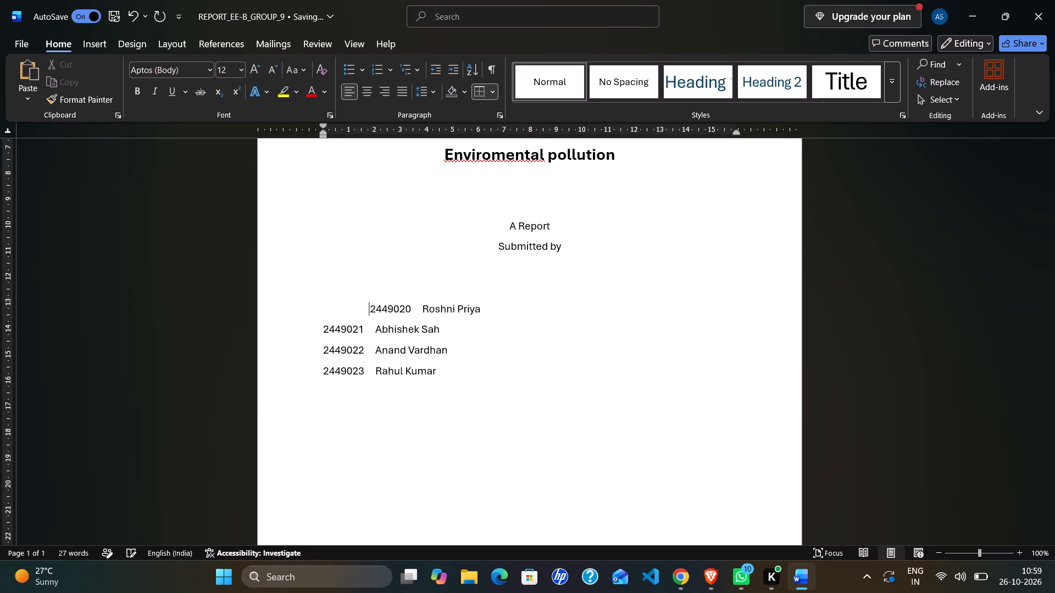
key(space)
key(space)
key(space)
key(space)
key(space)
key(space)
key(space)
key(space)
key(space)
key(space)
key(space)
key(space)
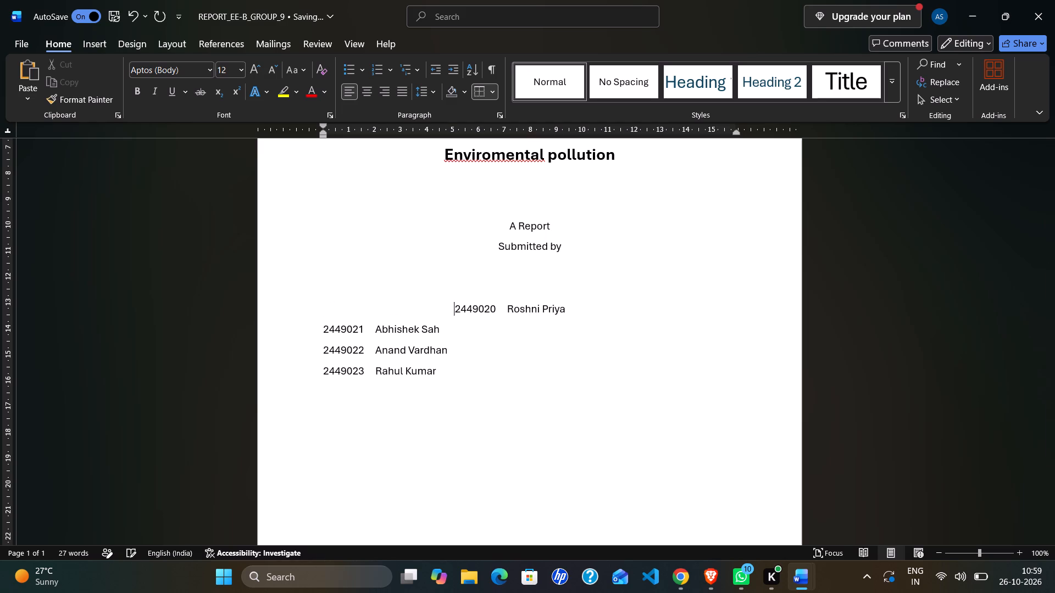
Indent the second group member's line with leading spaces until its roll number lines up with the first one.
click(316, 325)
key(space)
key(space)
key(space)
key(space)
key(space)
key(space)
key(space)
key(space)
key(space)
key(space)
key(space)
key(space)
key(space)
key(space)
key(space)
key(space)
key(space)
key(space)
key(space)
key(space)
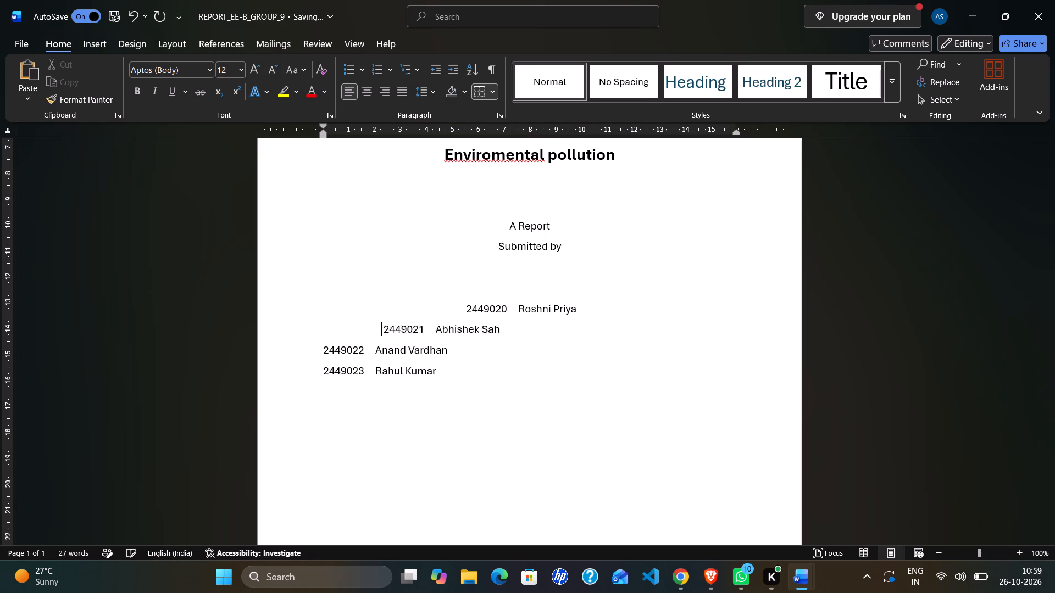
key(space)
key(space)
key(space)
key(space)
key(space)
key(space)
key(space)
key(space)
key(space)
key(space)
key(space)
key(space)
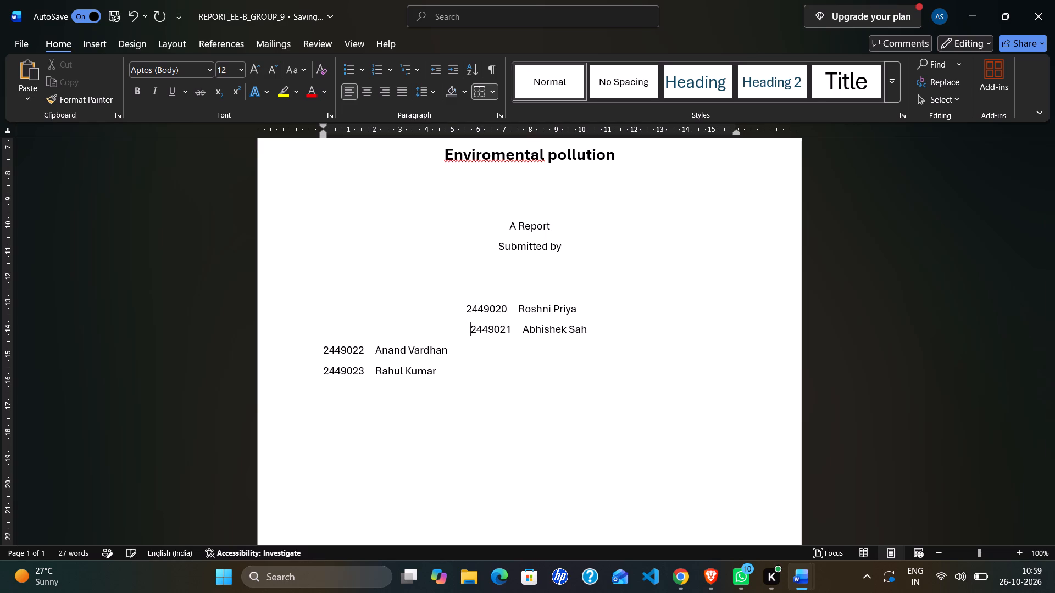
key(BackSpace)
key(BackSpace)
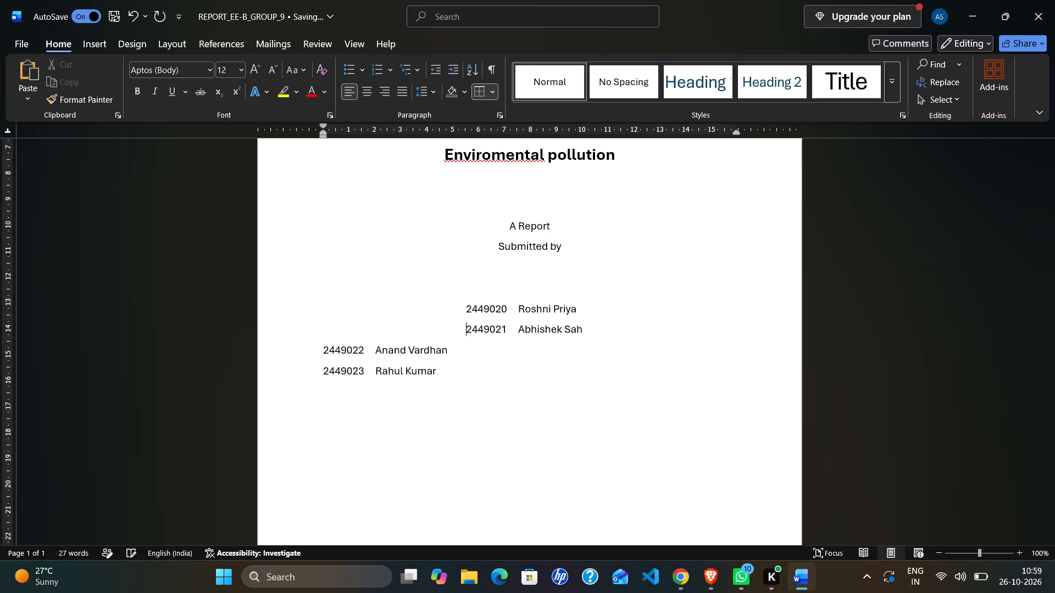
Indent the third group member's line with leading spaces until its roll number roughly lines up with the two above.
click(314, 349)
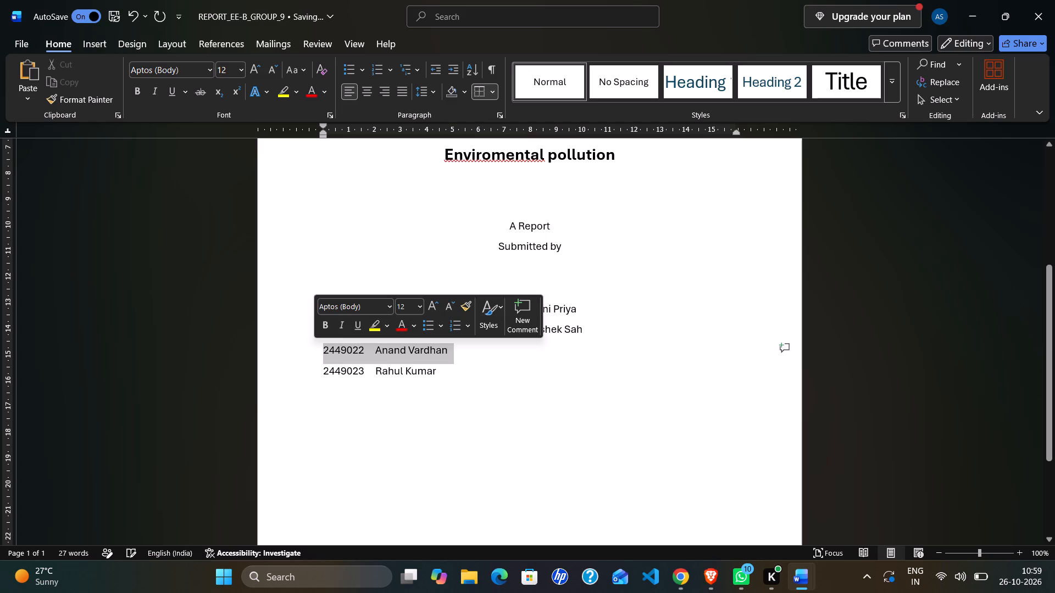
click(316, 352)
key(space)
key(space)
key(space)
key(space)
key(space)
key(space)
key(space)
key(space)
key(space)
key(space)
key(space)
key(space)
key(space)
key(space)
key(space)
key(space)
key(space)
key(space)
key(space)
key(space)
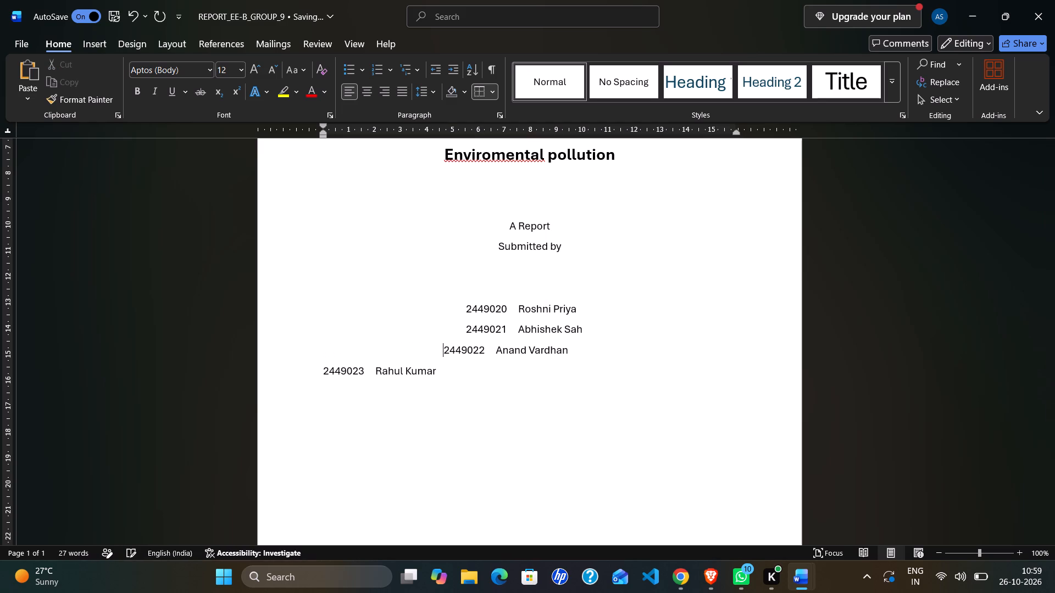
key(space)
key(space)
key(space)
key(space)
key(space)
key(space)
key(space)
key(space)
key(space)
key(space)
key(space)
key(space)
key(BackSpace)
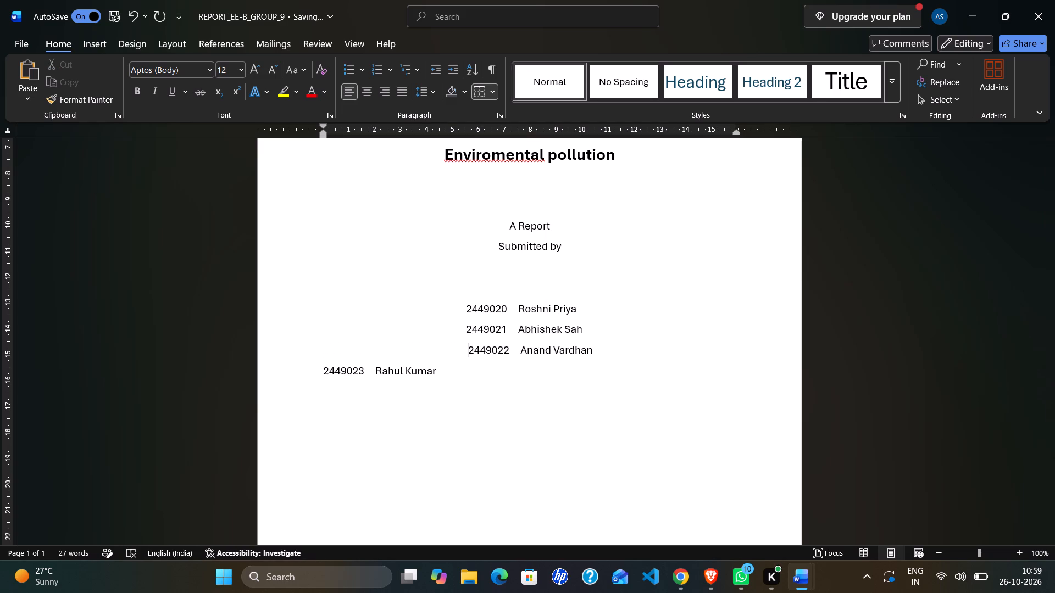
Indent the fourth group member's line with leading spaces until its roll number lines up with the third one.
click(314, 371)
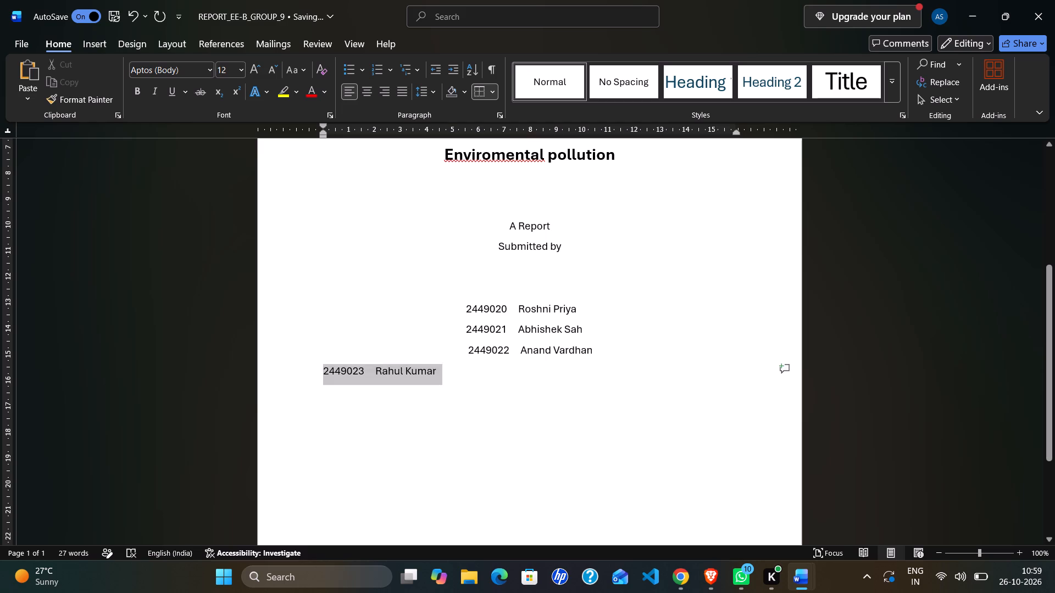
click(314, 371)
click(313, 371)
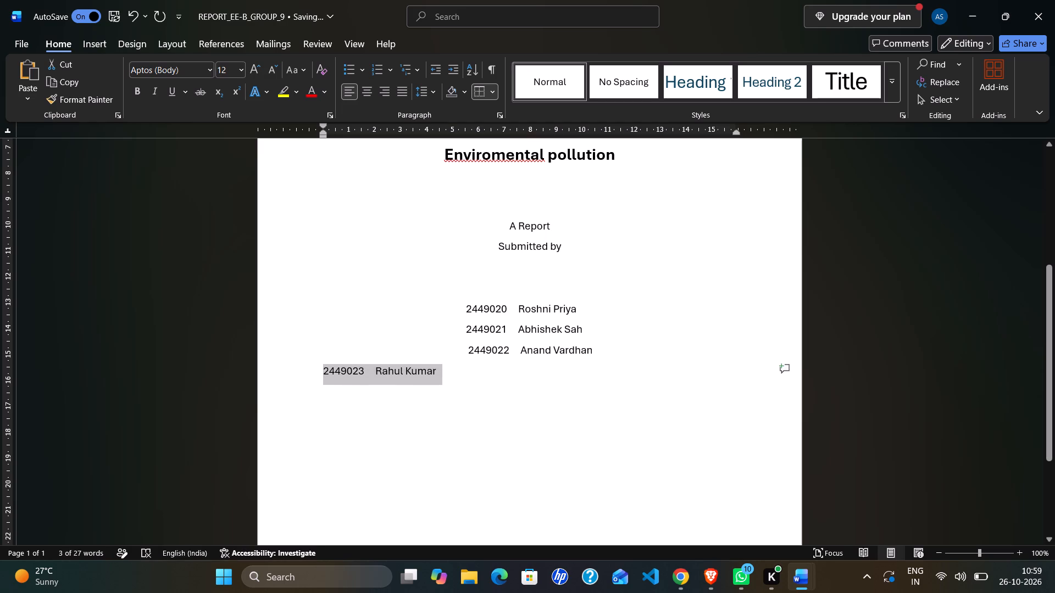
click(395, 376)
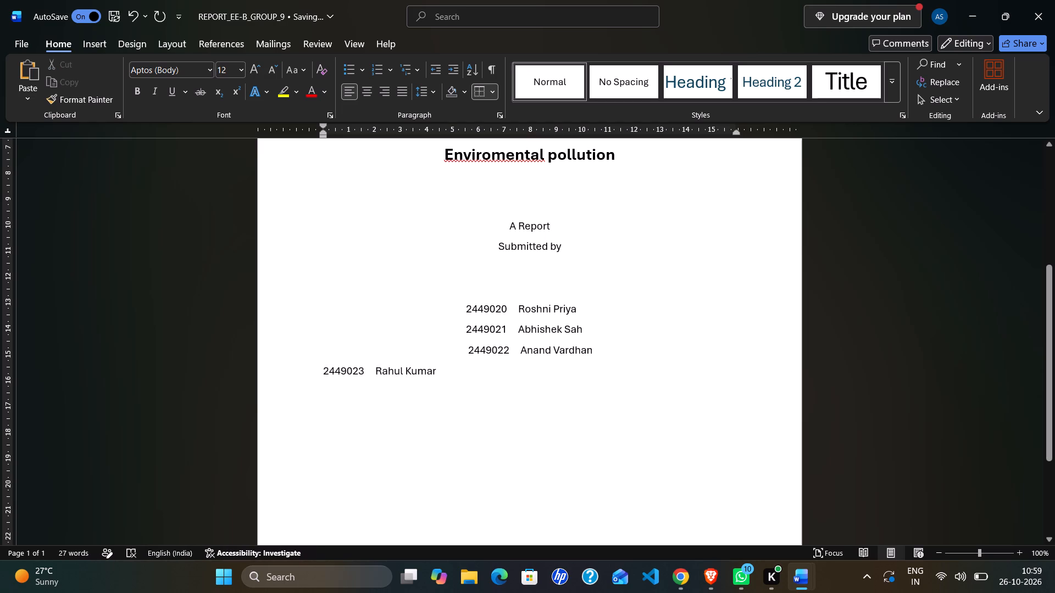
click(321, 371)
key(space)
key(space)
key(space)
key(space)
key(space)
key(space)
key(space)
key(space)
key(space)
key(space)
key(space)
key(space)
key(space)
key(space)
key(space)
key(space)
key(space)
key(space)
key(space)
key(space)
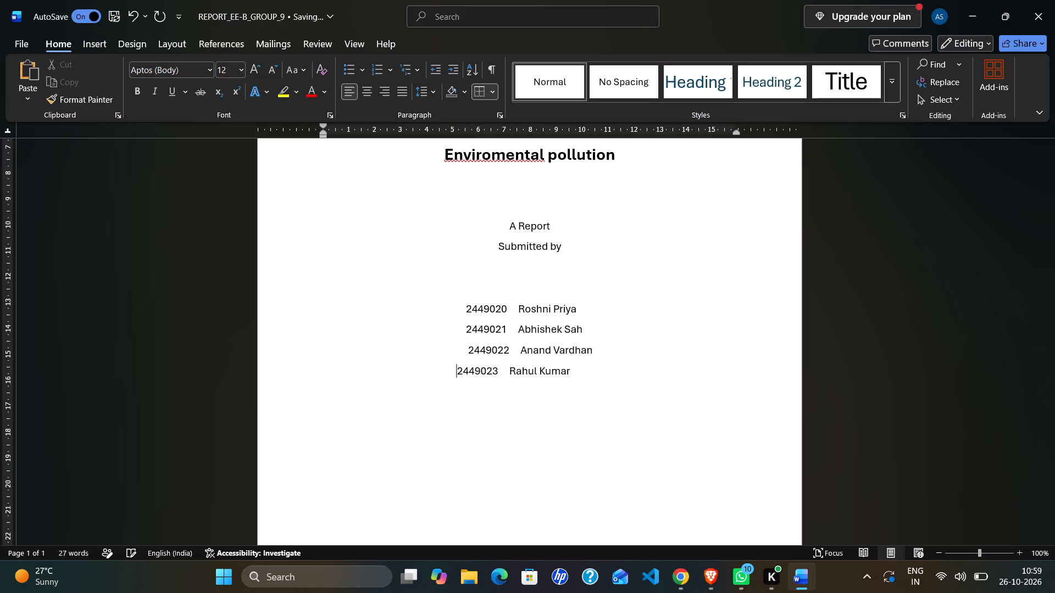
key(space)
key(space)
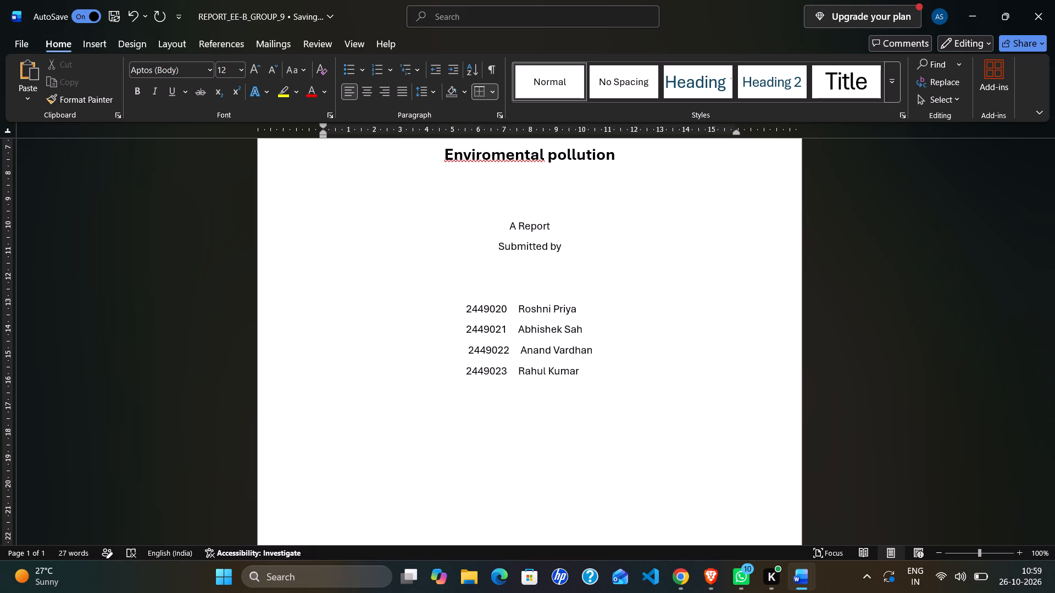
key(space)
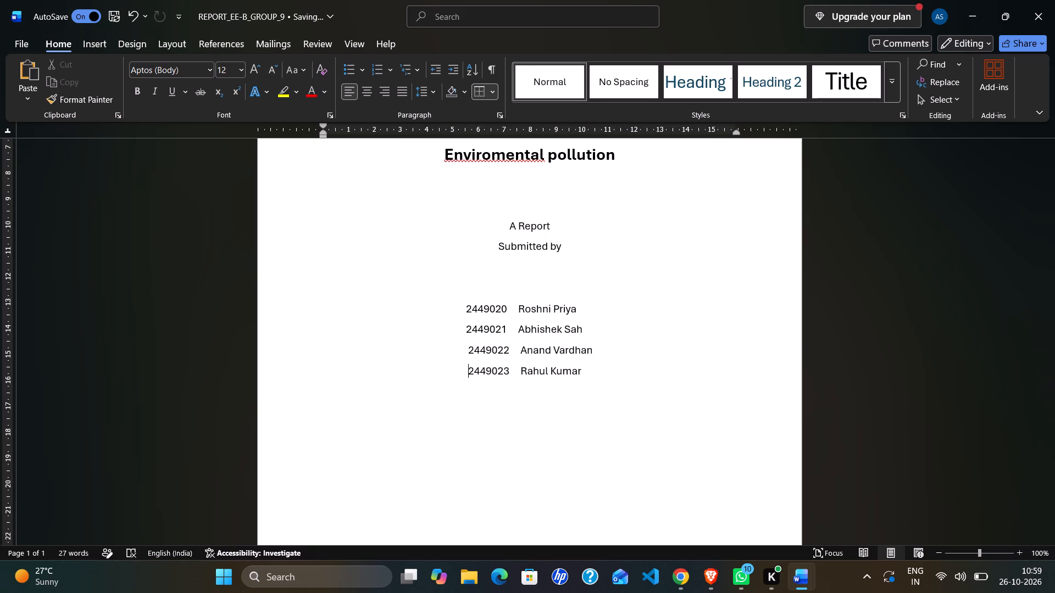
Insert two blank lines between the horizontal rule and the "Social Problems and Solutions –" title.
scroll(321, 371, up, 5)
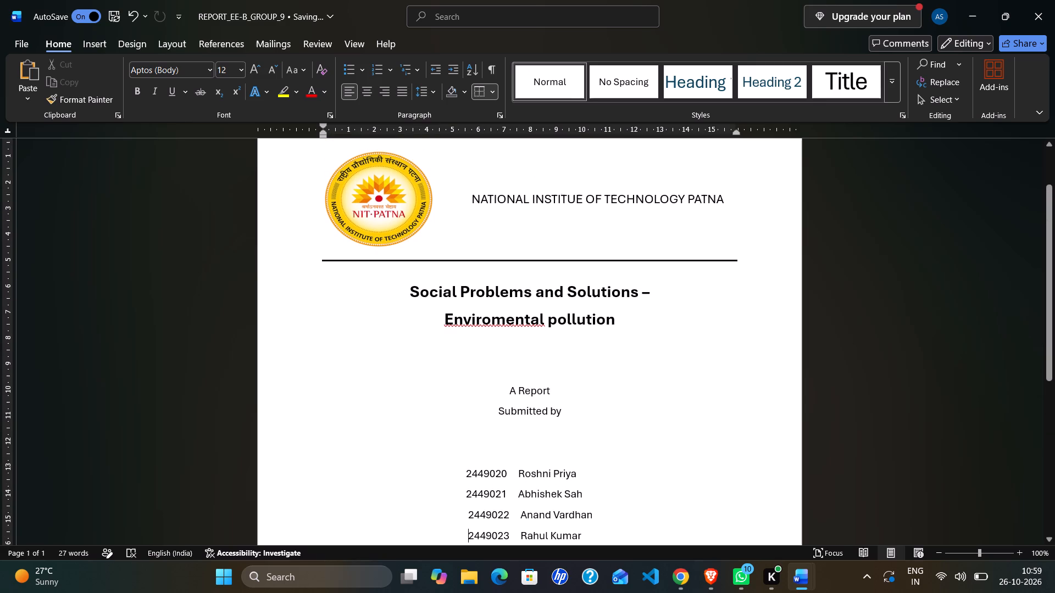
click(397, 284)
key(Return)
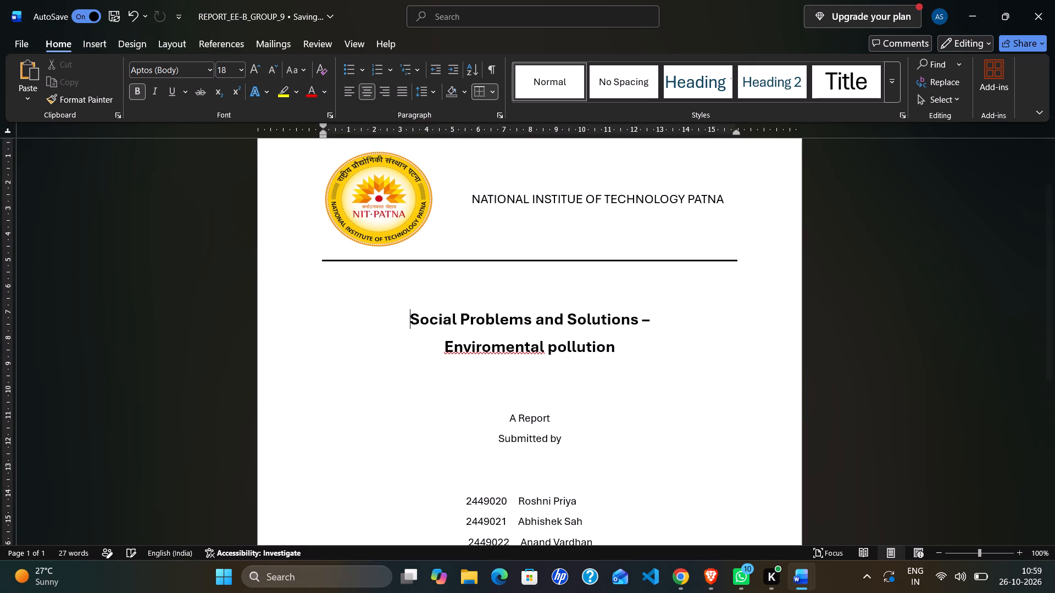
key(Return)
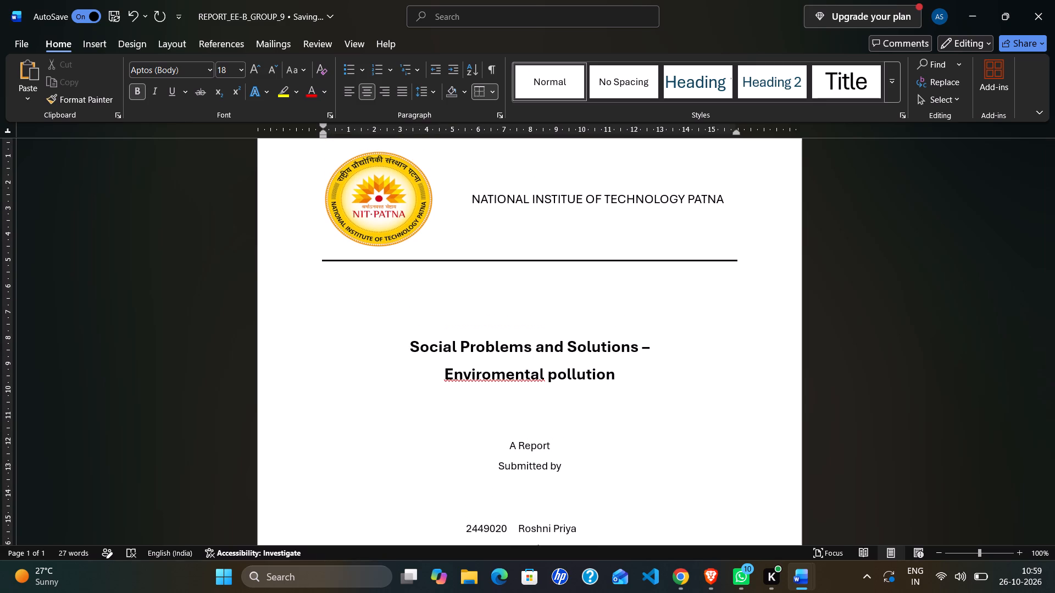
Review the cover page's vertical spacing, from the title down to the empty area below the group member list.
scroll(406, 295, down, 1)
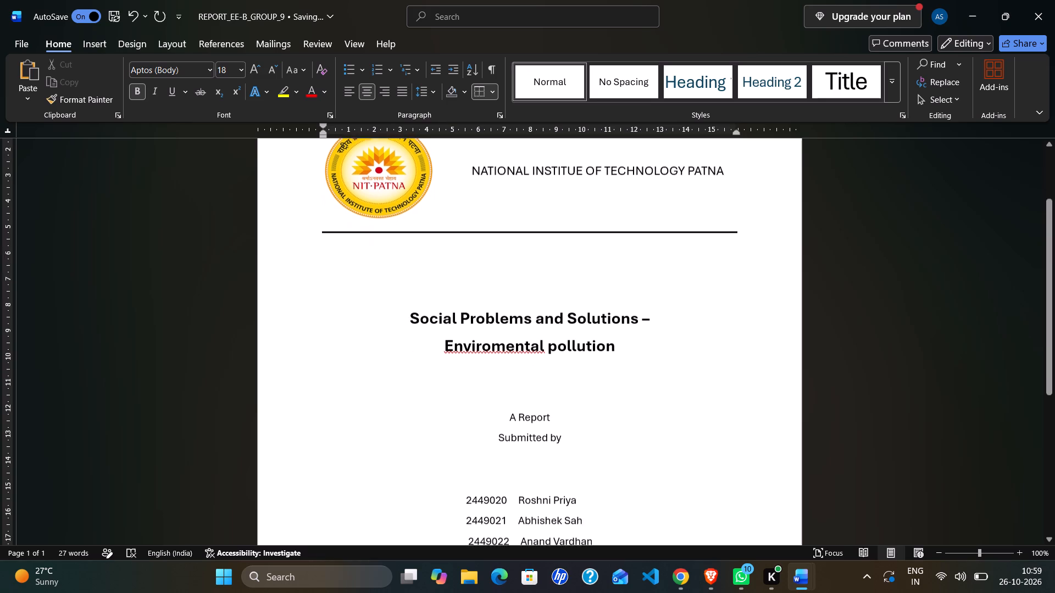
scroll(406, 295, down, 9)
scroll(411, 291, up, 3)
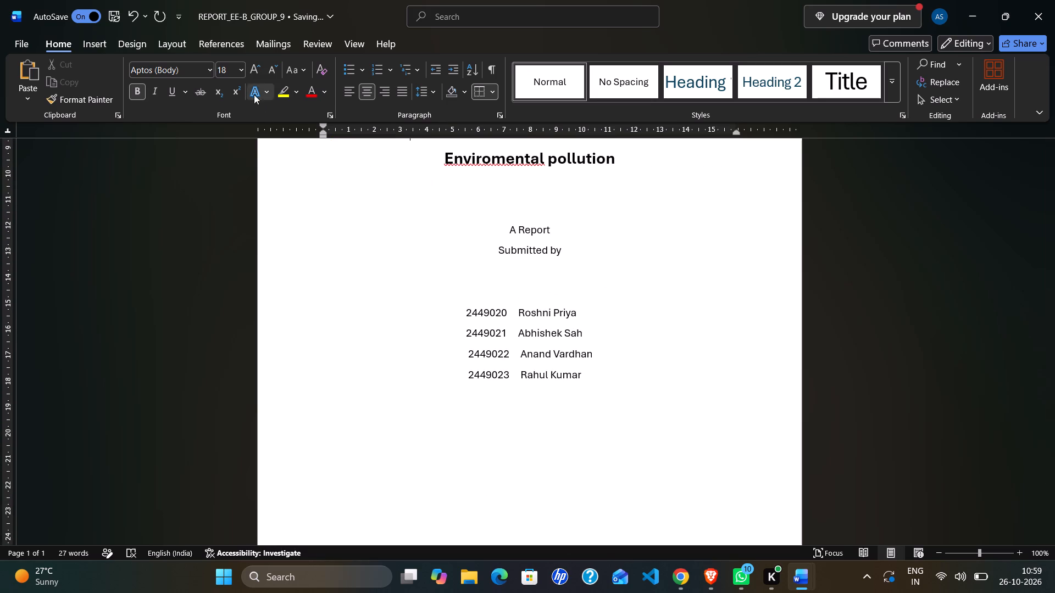
scroll(520, 349, down, 5)
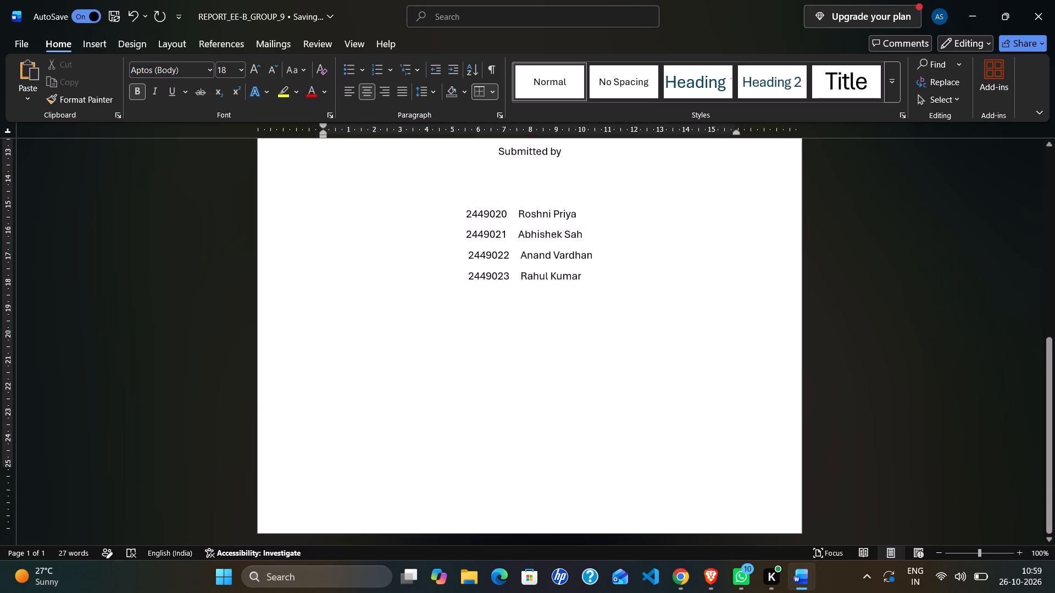
scroll(522, 354, up, 3)
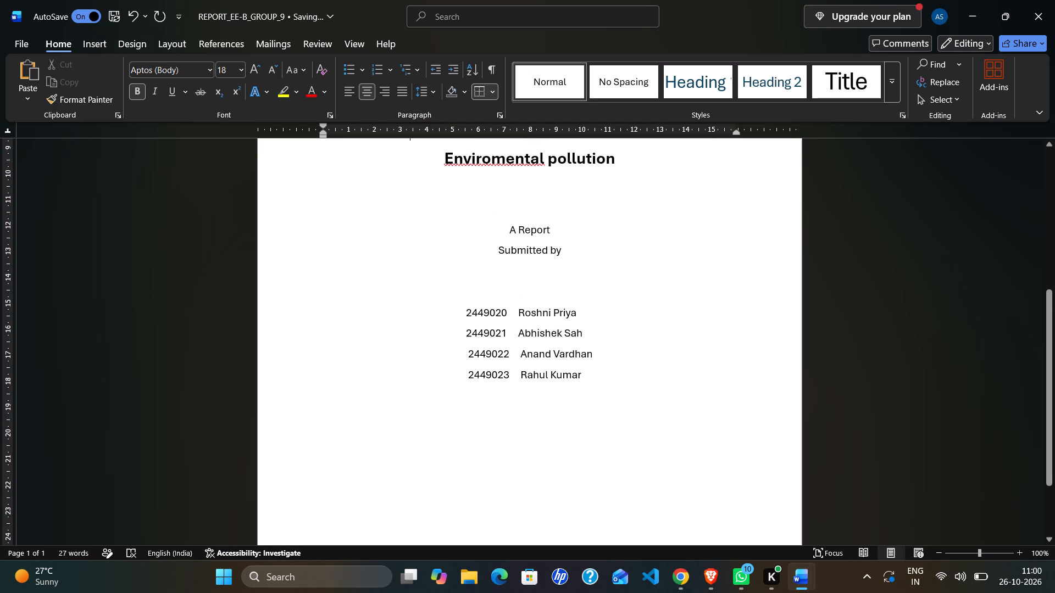
scroll(522, 355, right, 1)
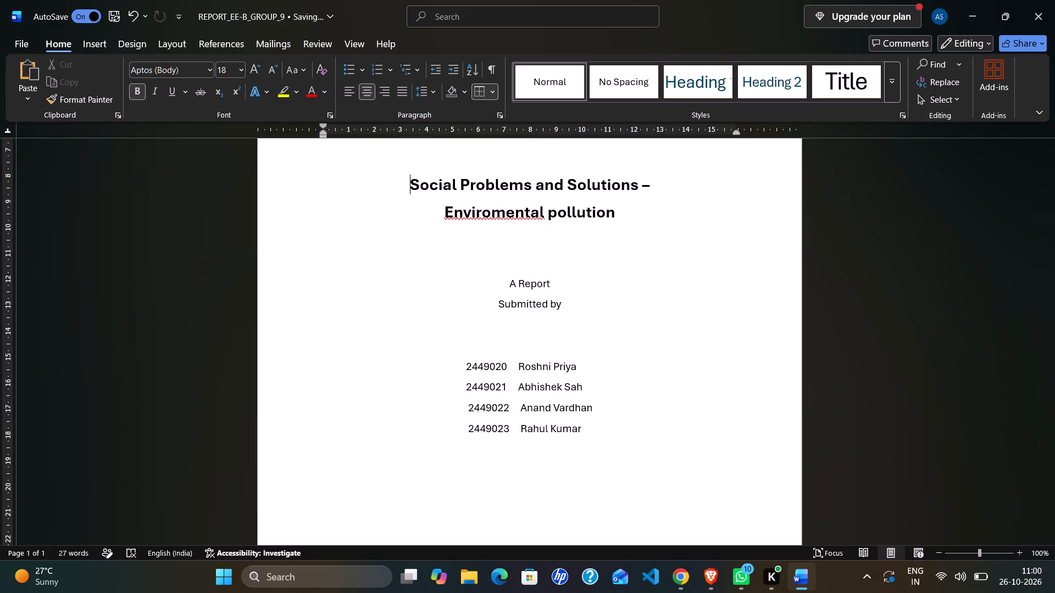
scroll(522, 355, down, 3)
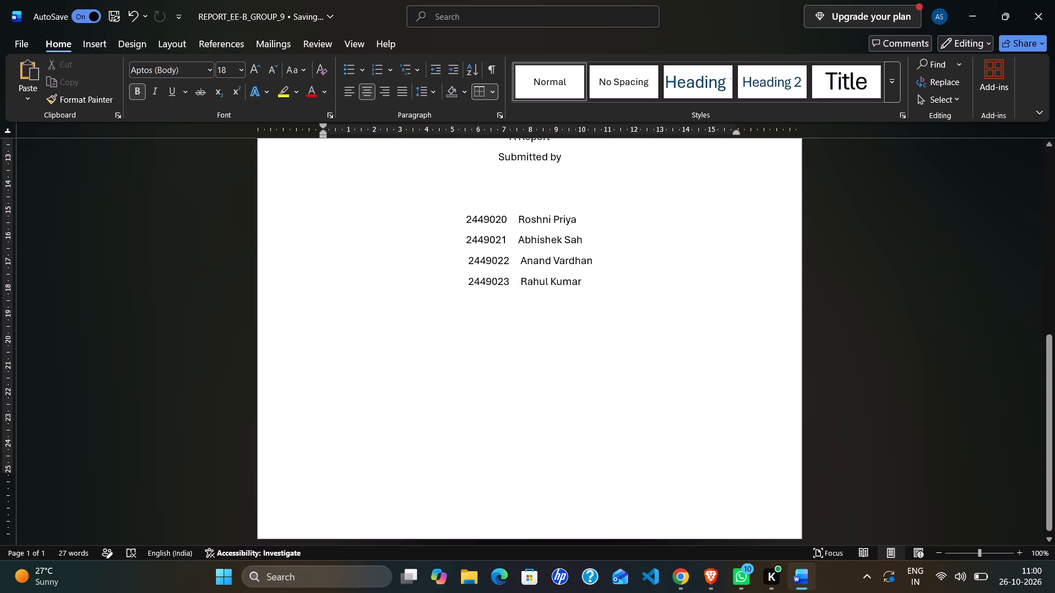
Remove one blank line above the "Social Problems and Solutions –" title and check the space at the page bottom.
scroll(522, 355, up, 3)
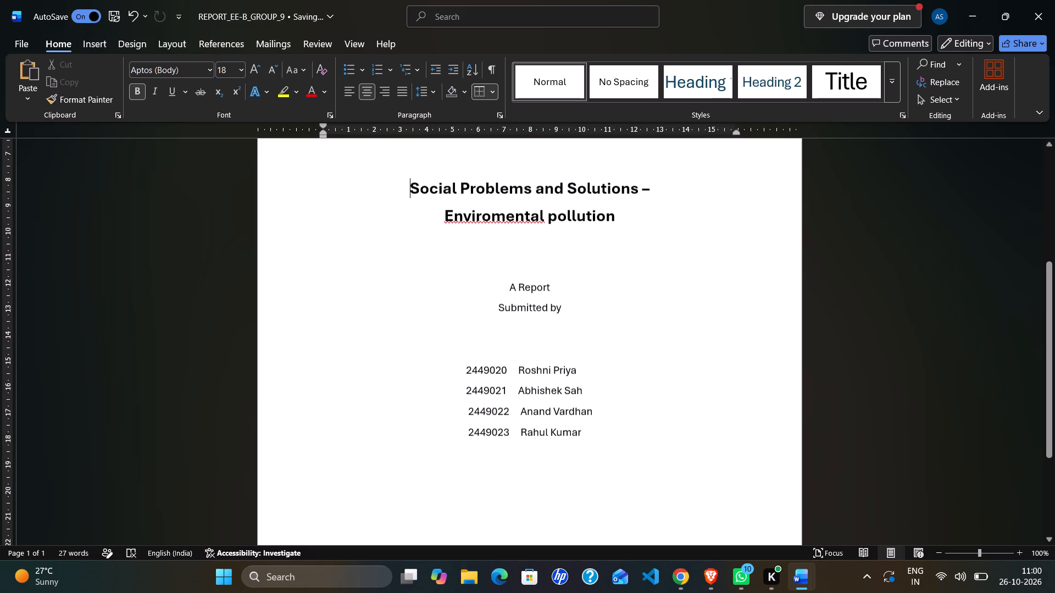
key(BackSpace)
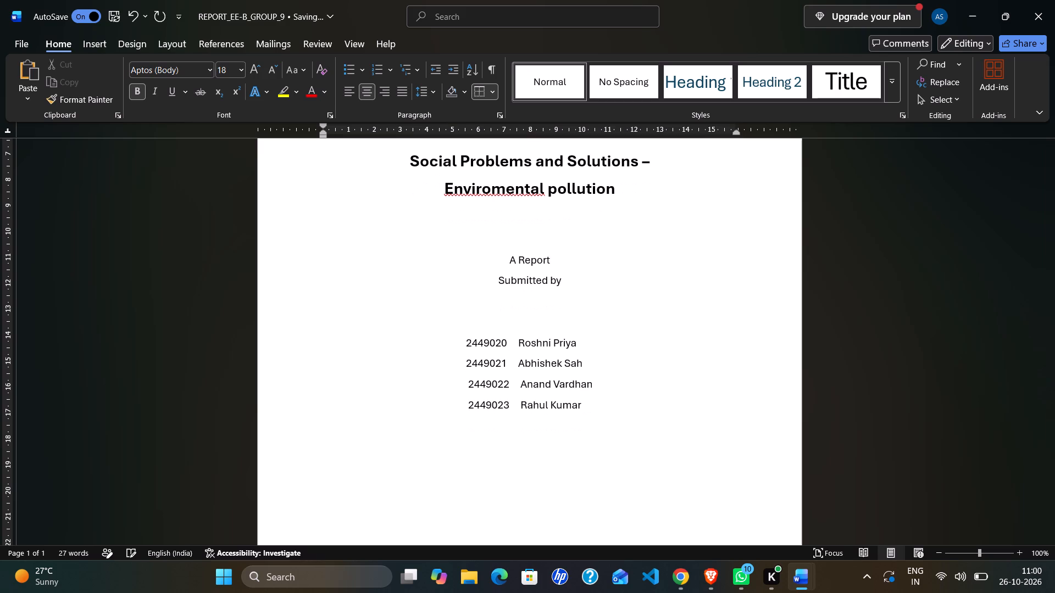
scroll(514, 370, down, 2)
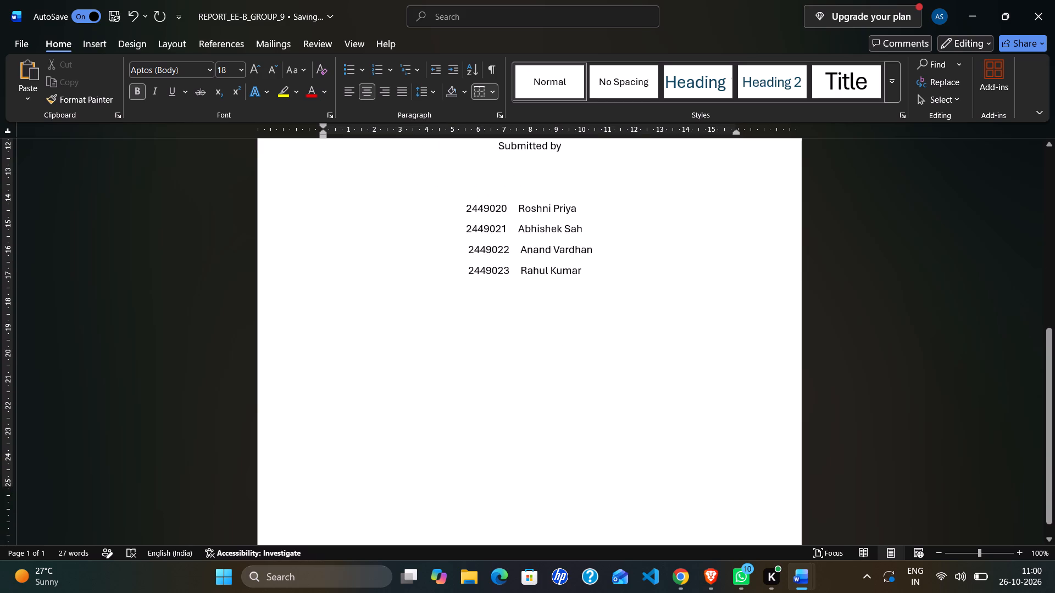
scroll(514, 370, down, 1)
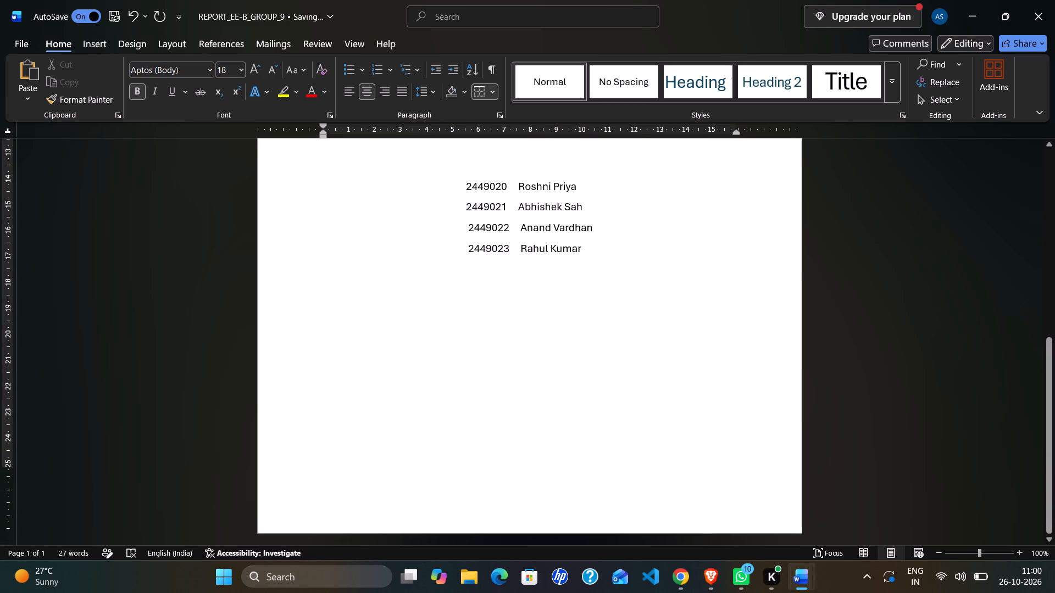
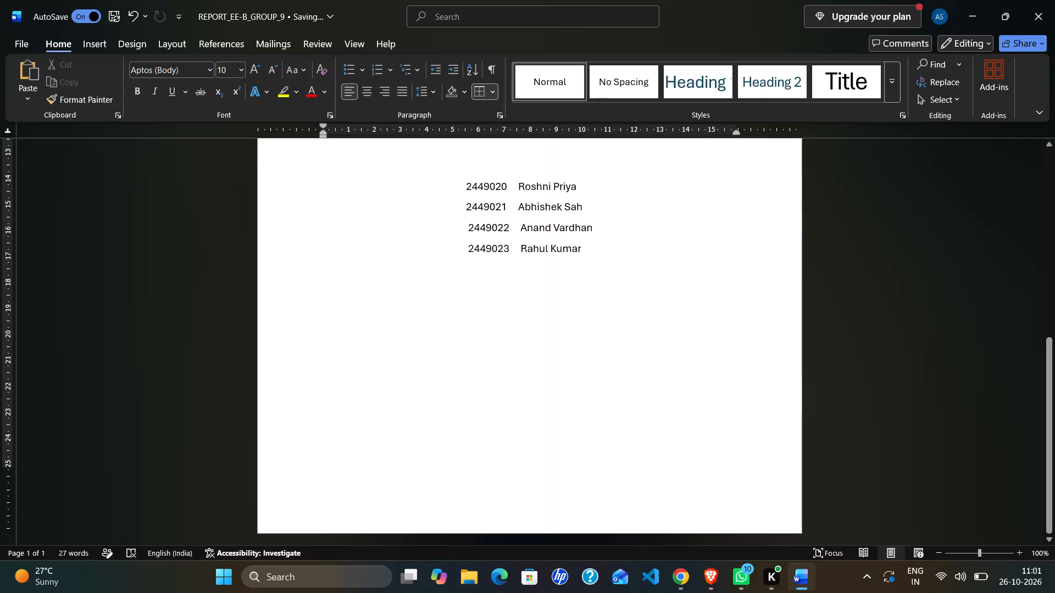
Paste the copied submission details, from "Submitted in Partial Fulfillment" to "National Institute of Technology Patna", below the group member list.
click(517, 340)
key(BackSpace)
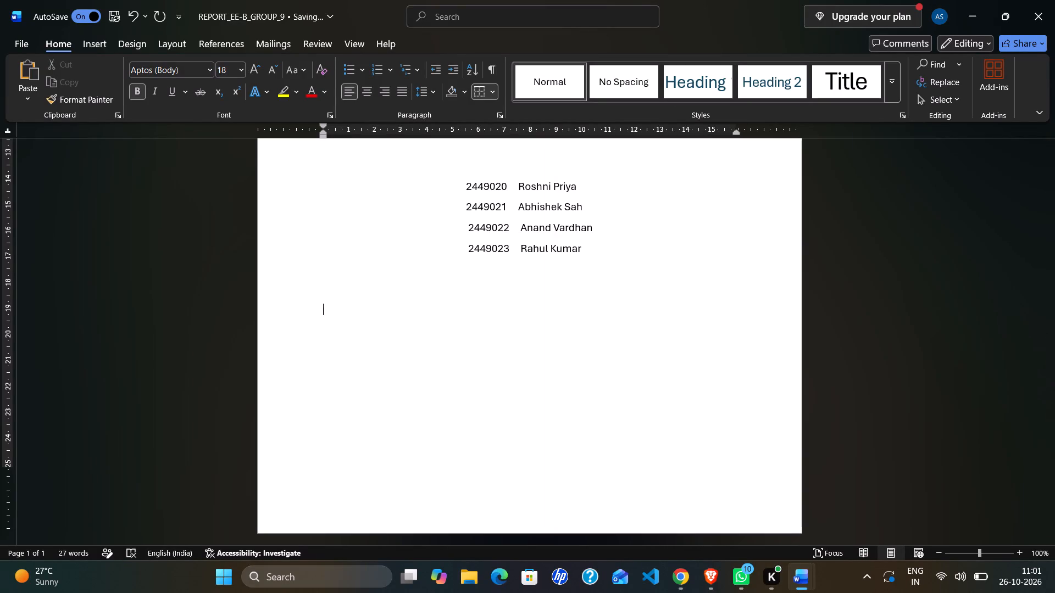
key(ctrl+v)
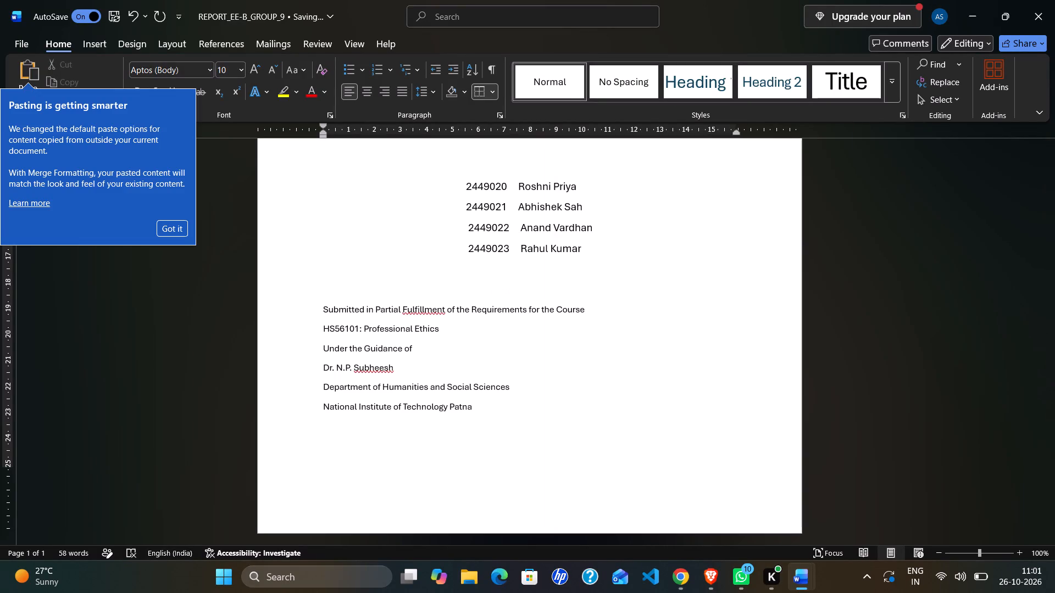
click(319, 321)
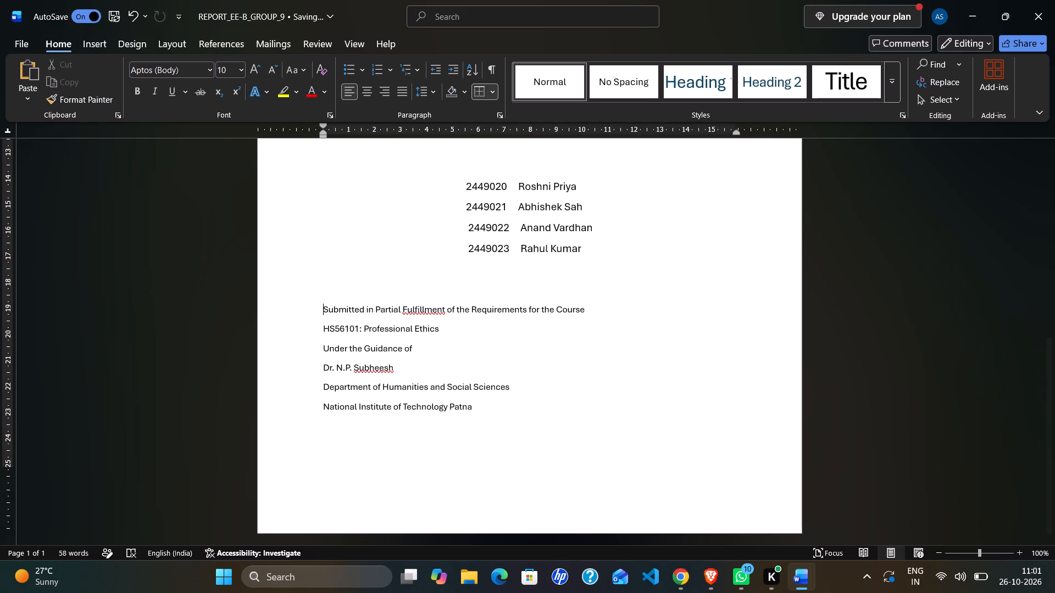
scroll(329, 310, down, 1)
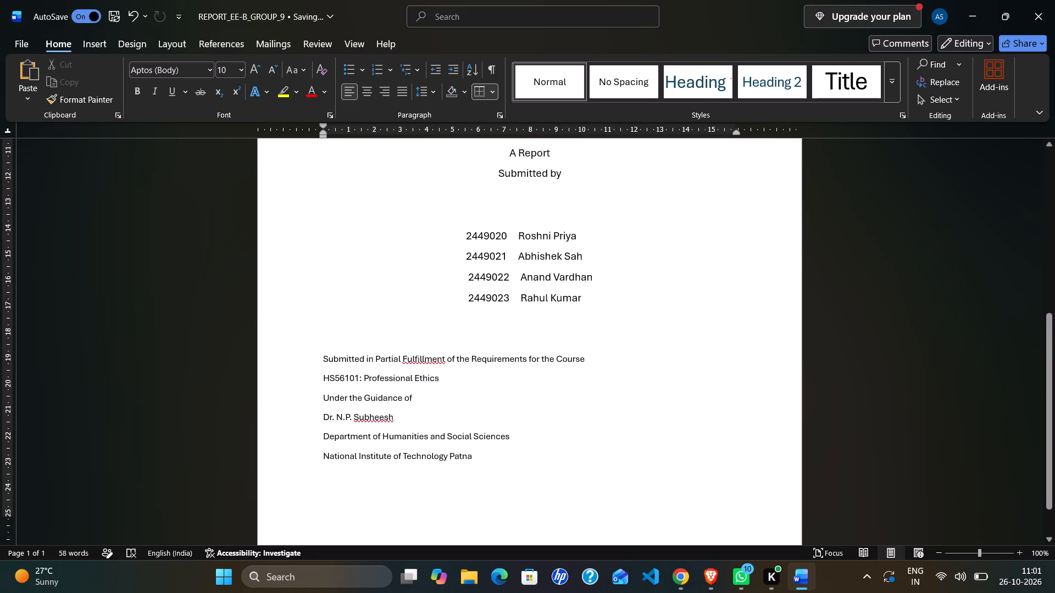
scroll(387, 414, down, 1)
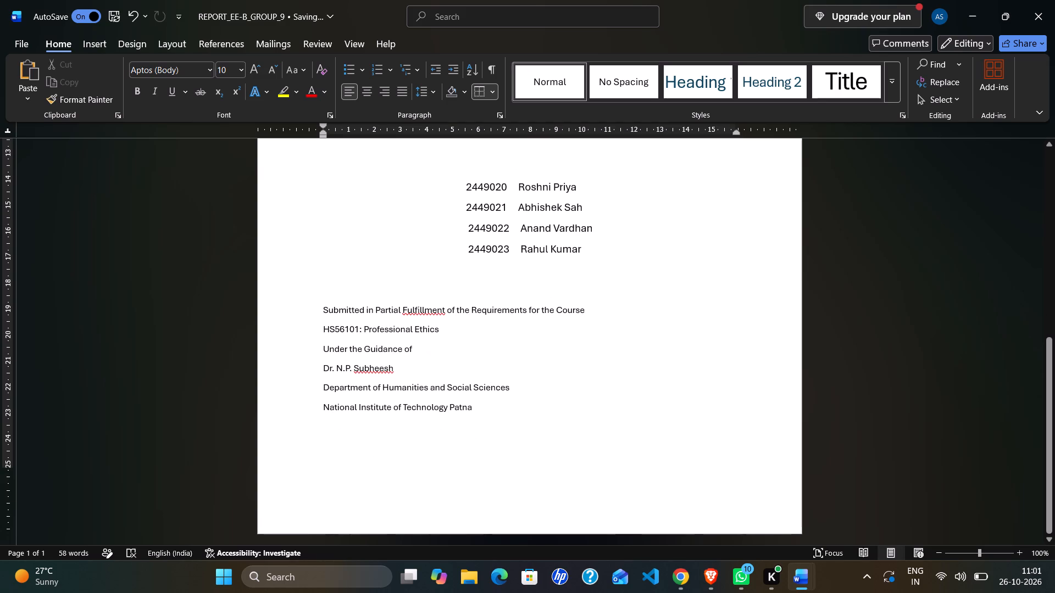
Centre the six pasted submission lines, from "Submitted in Partial Fulfillment" through "National Institute of Technology Patna".
drag(323, 311, 504, 416)
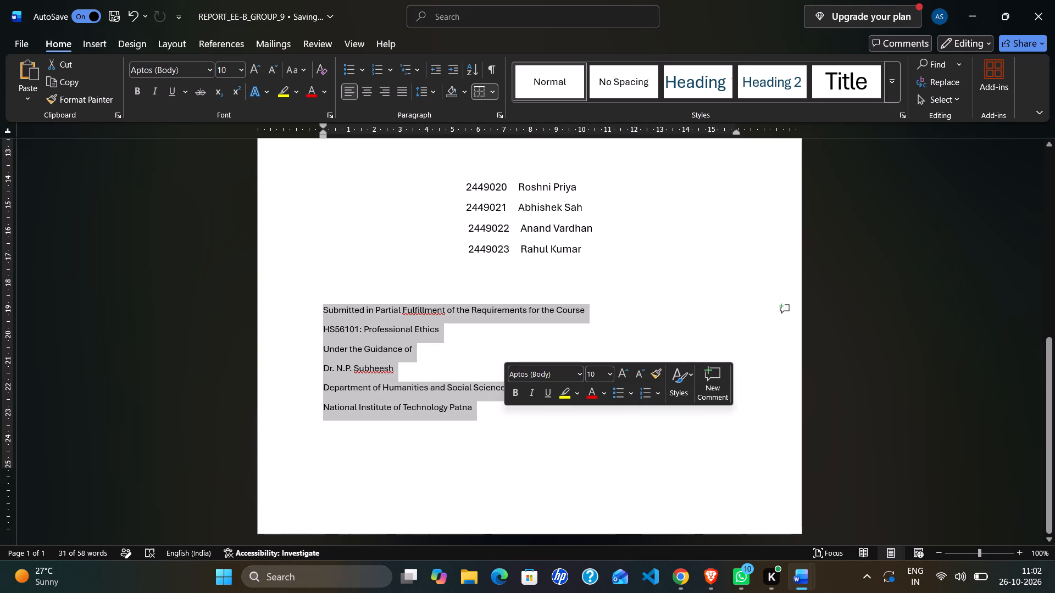
click(370, 93)
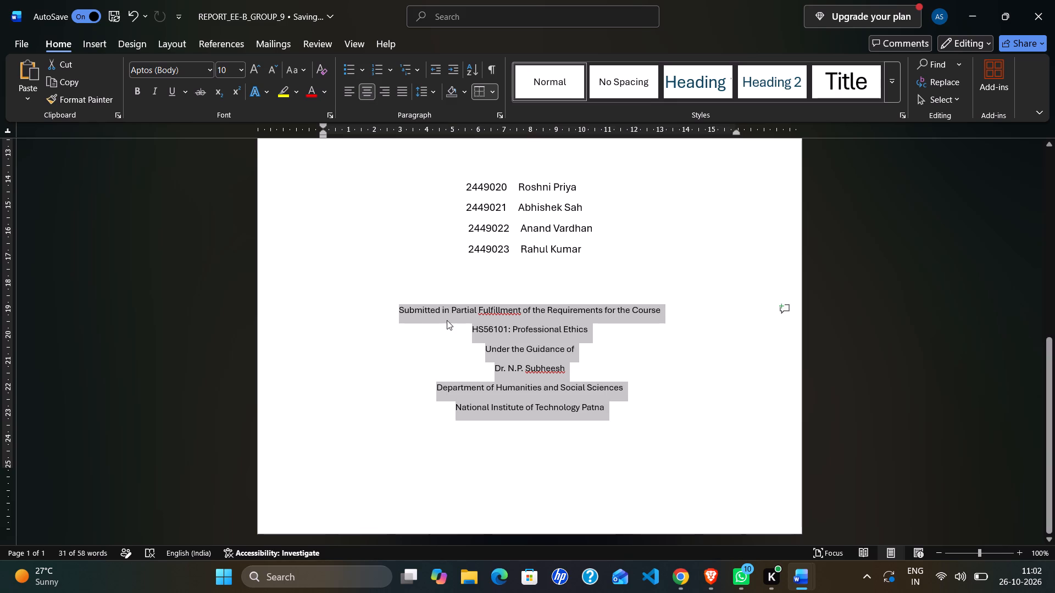
click(463, 325)
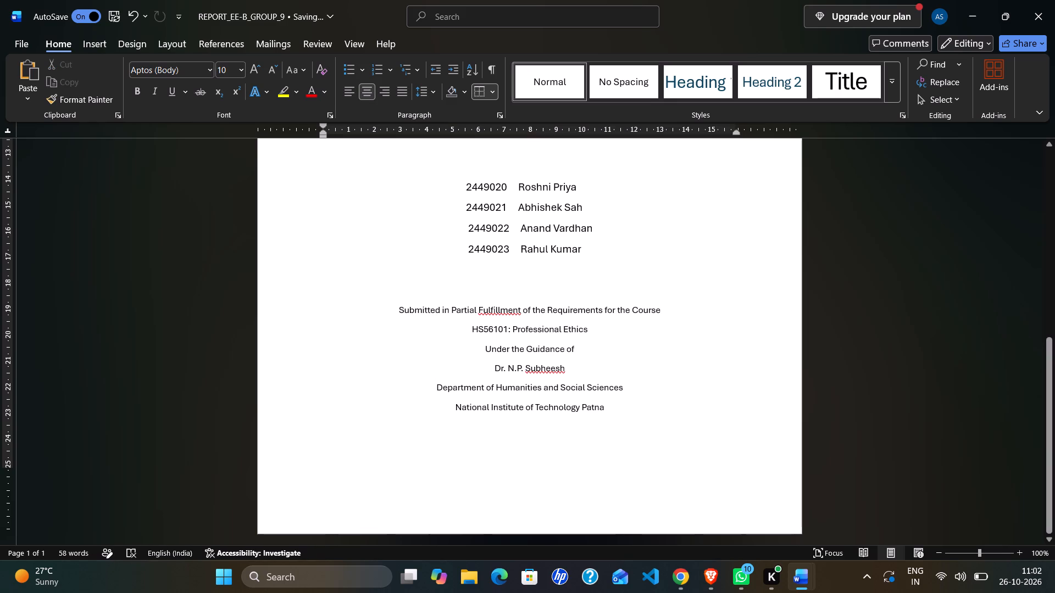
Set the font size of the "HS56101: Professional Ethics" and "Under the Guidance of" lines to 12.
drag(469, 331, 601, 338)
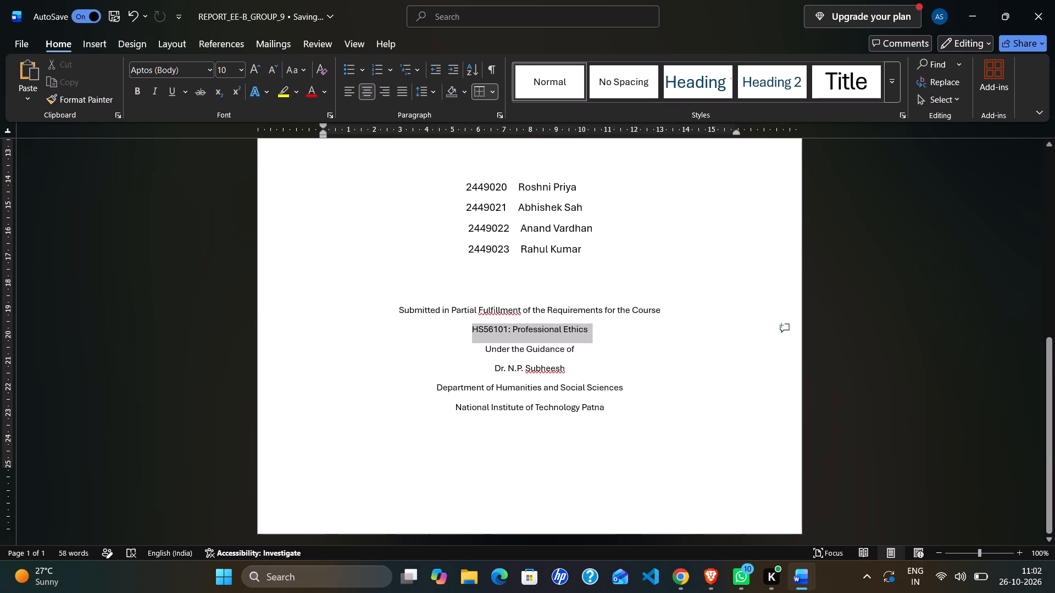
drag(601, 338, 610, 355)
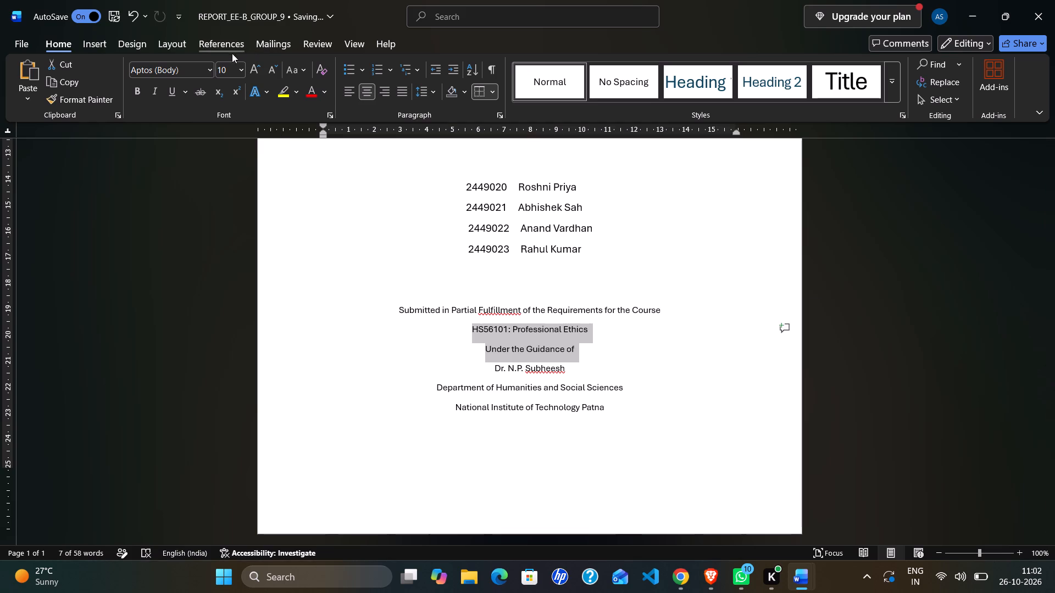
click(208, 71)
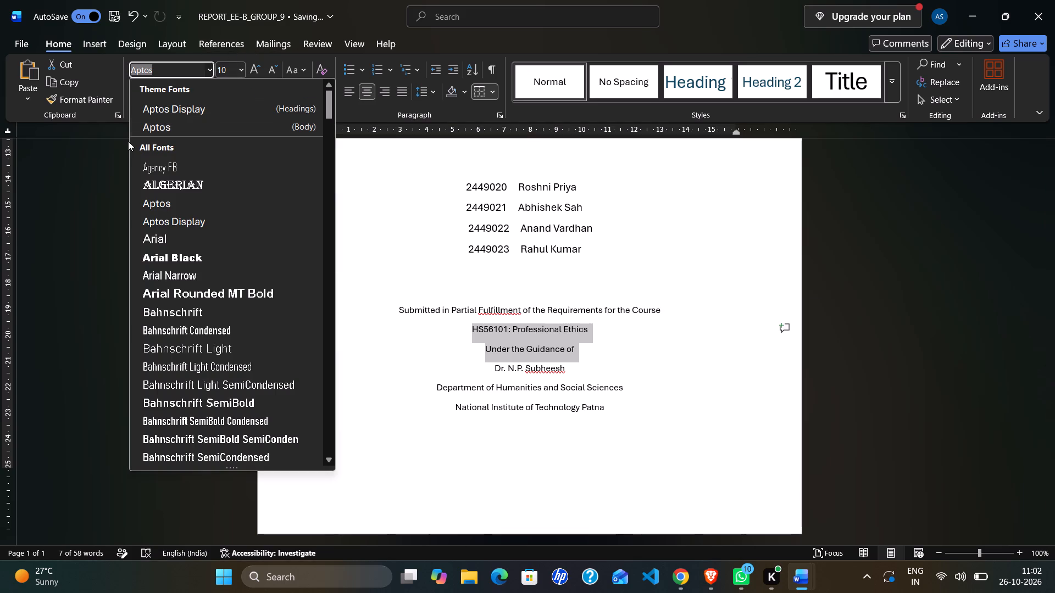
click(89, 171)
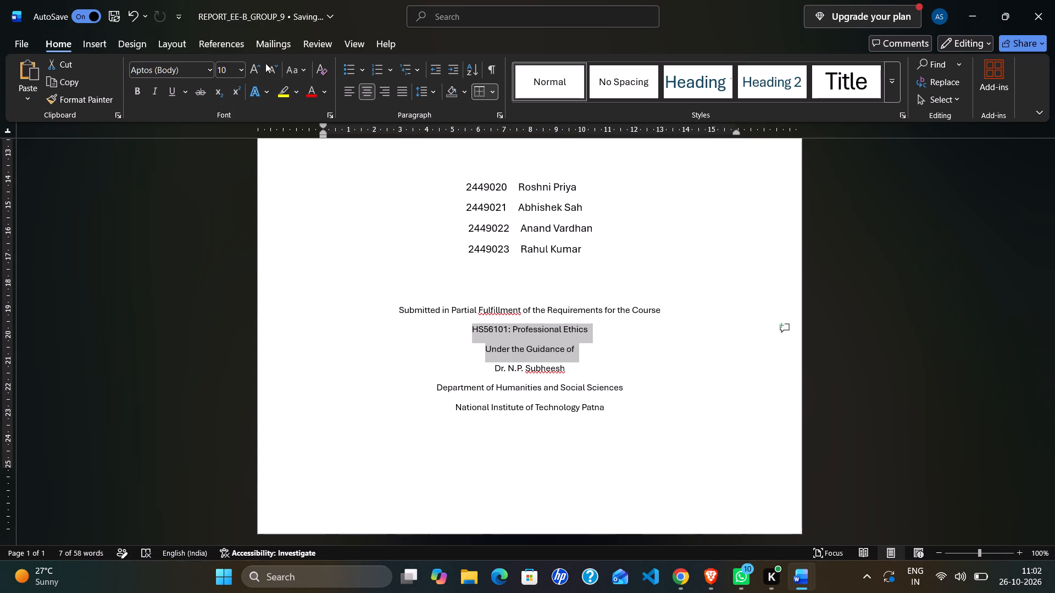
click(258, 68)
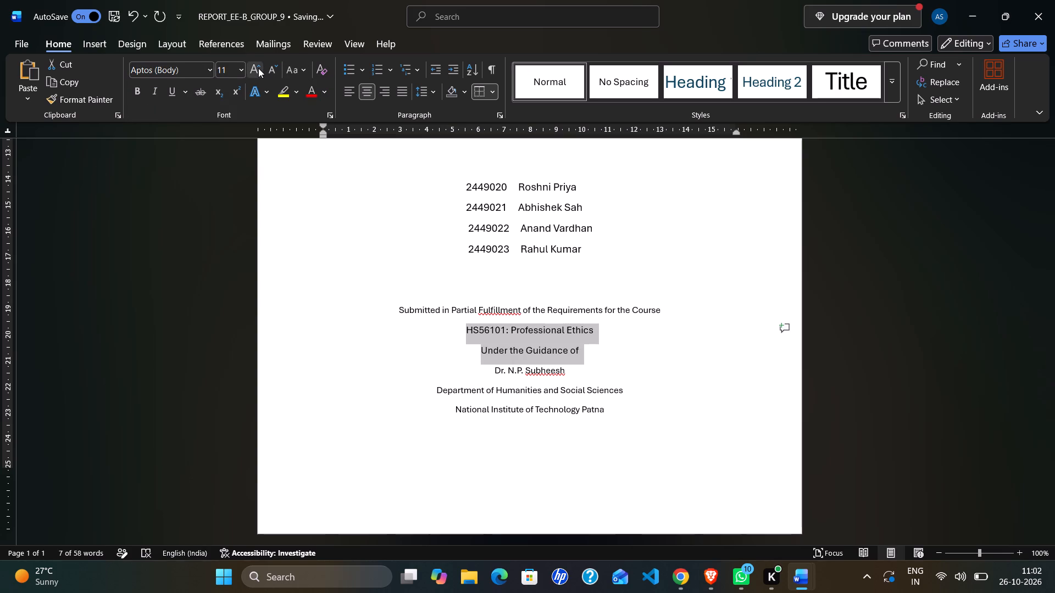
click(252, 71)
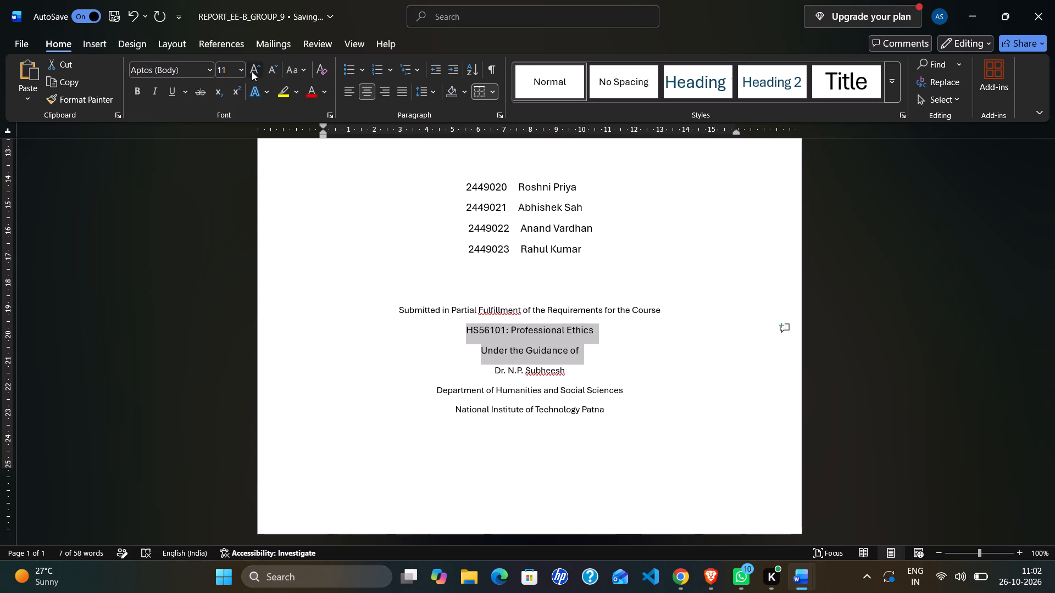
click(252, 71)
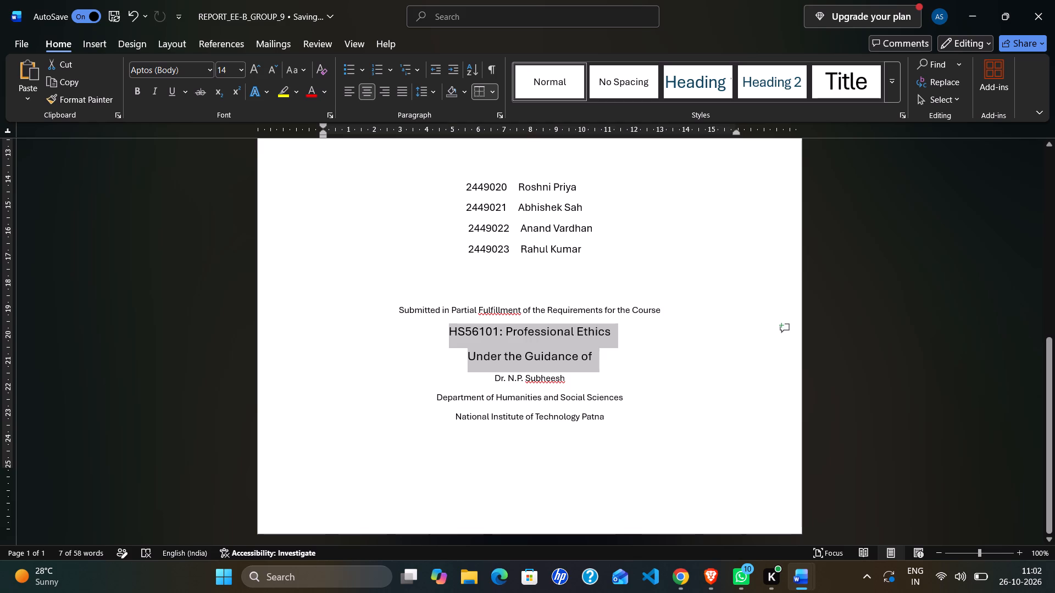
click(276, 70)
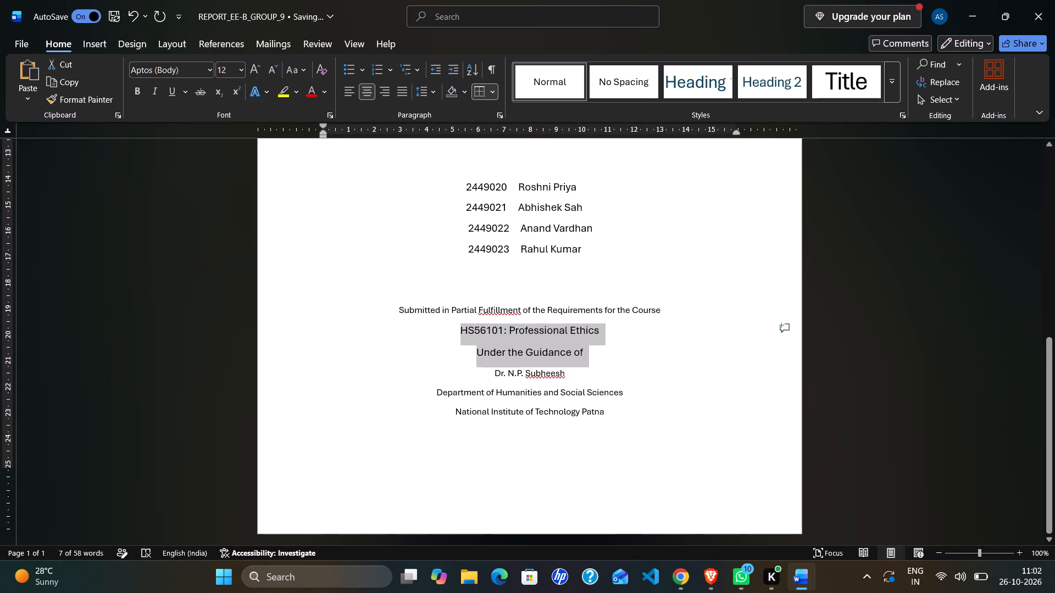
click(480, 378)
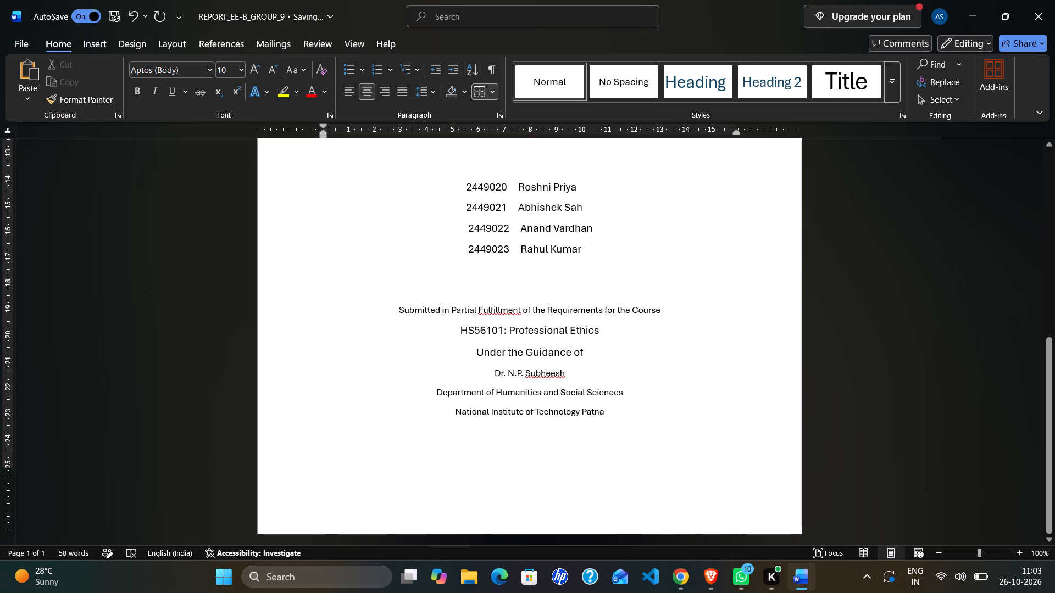
Set the font size of the guide's name, department and institute lines to 12.
drag(491, 370, 614, 427)
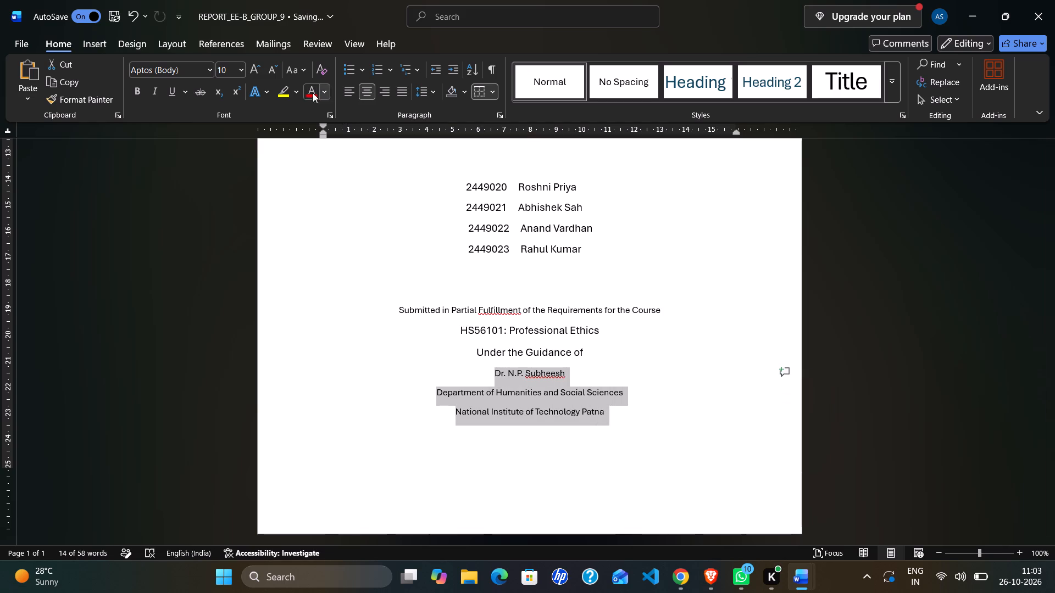
click(258, 64)
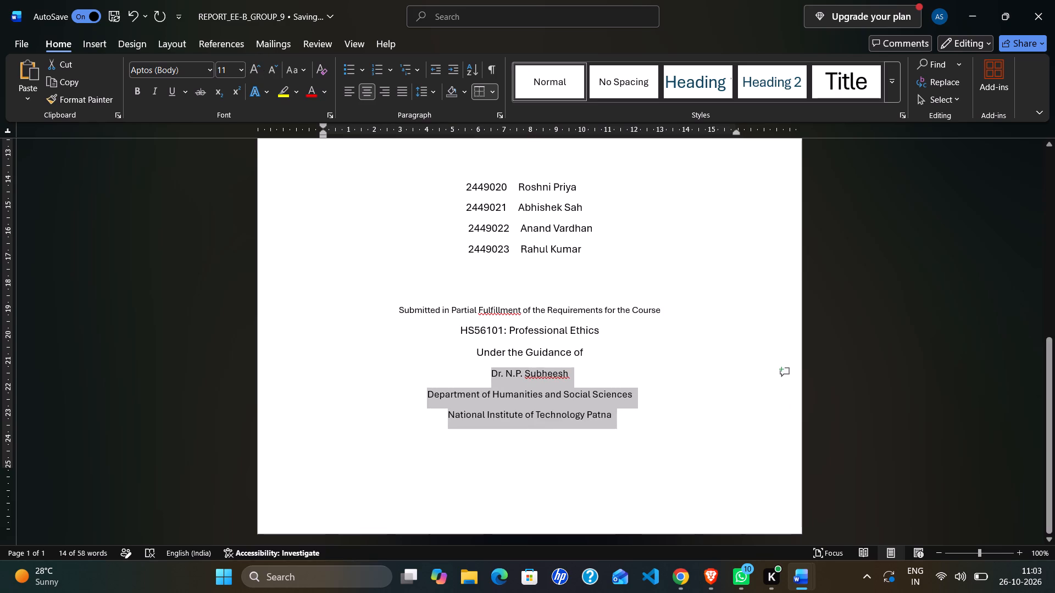
click(259, 65)
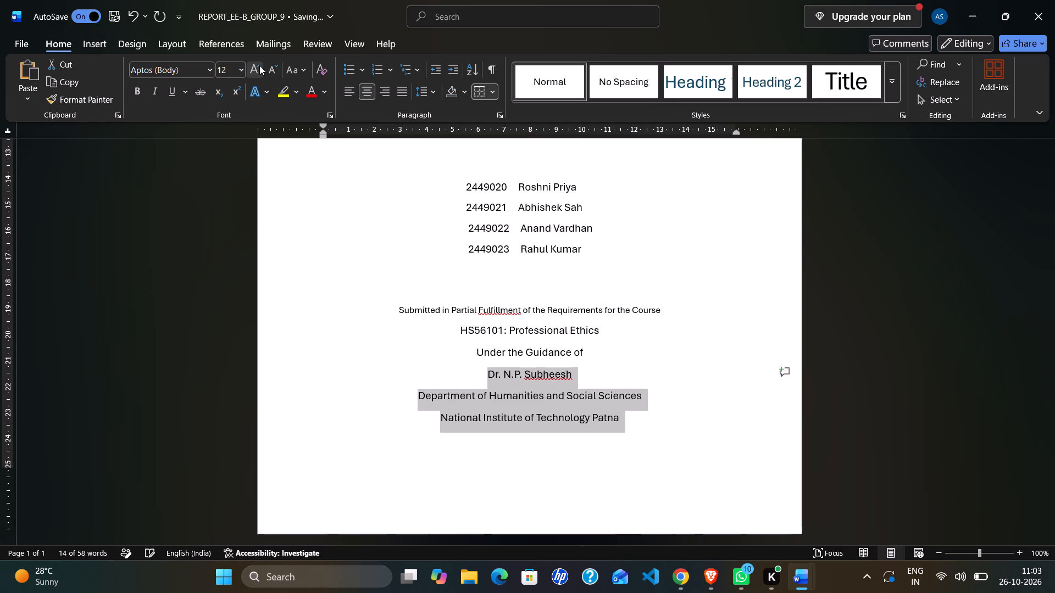
click(298, 362)
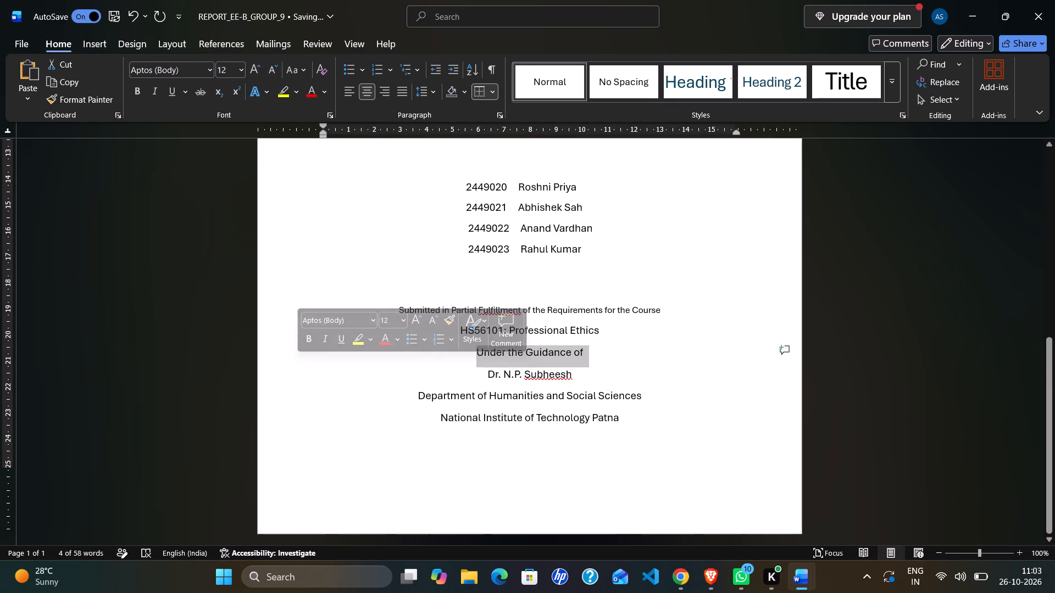
click(351, 335)
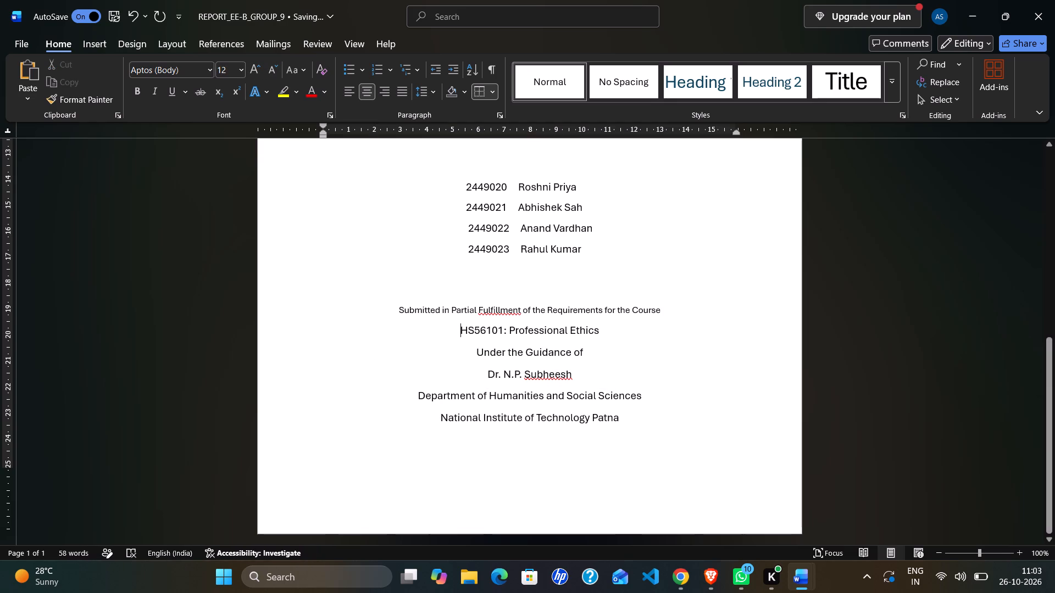
Set the font size of the "Submitted in Partial Fulfillment of the Requirements for the Course" line to 12.
drag(398, 310, 639, 307)
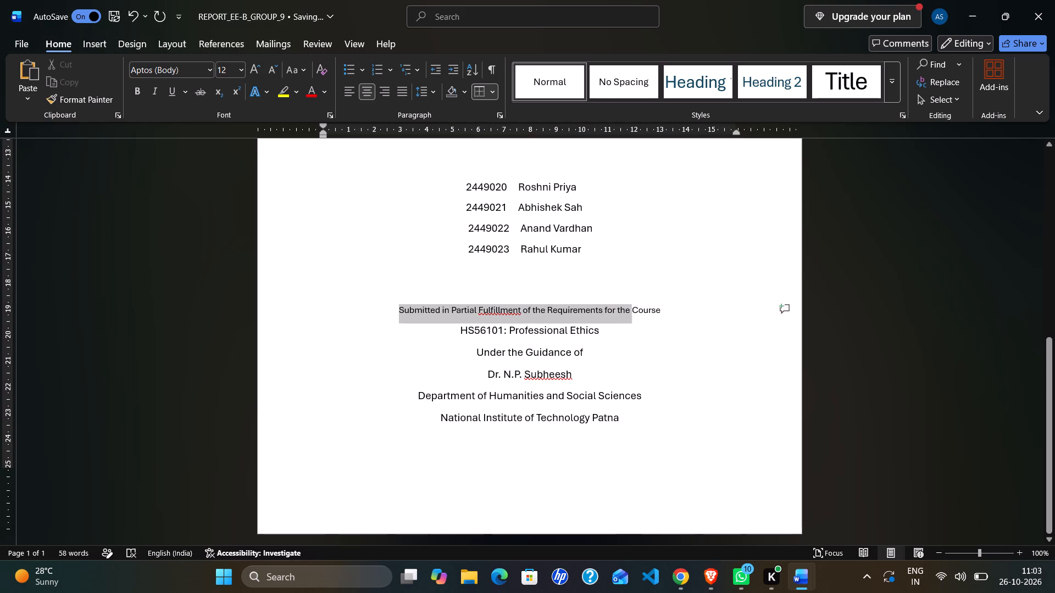
drag(639, 307, 658, 306)
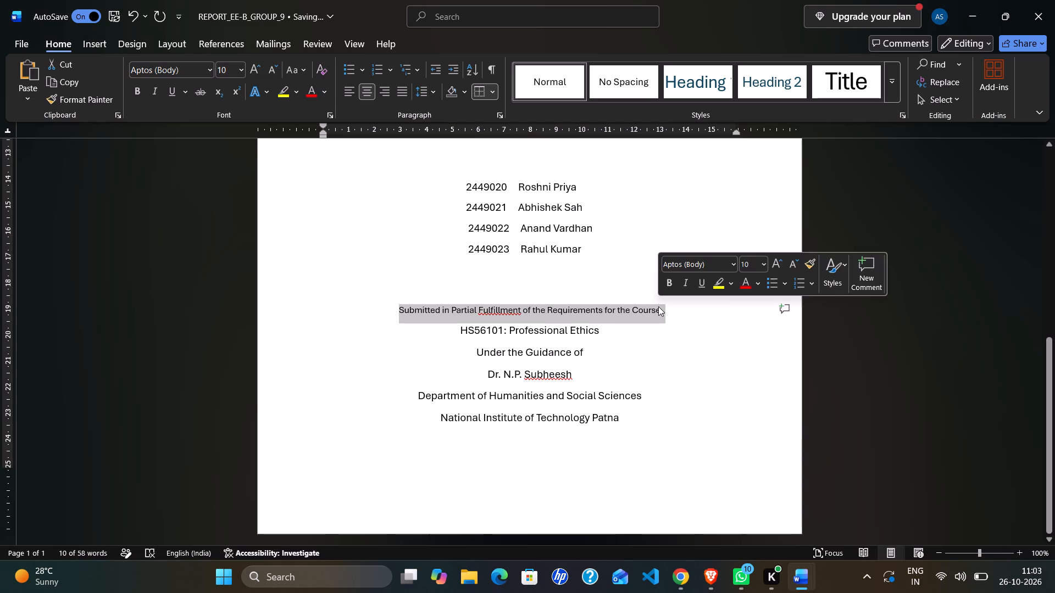
click(260, 65)
click(356, 368)
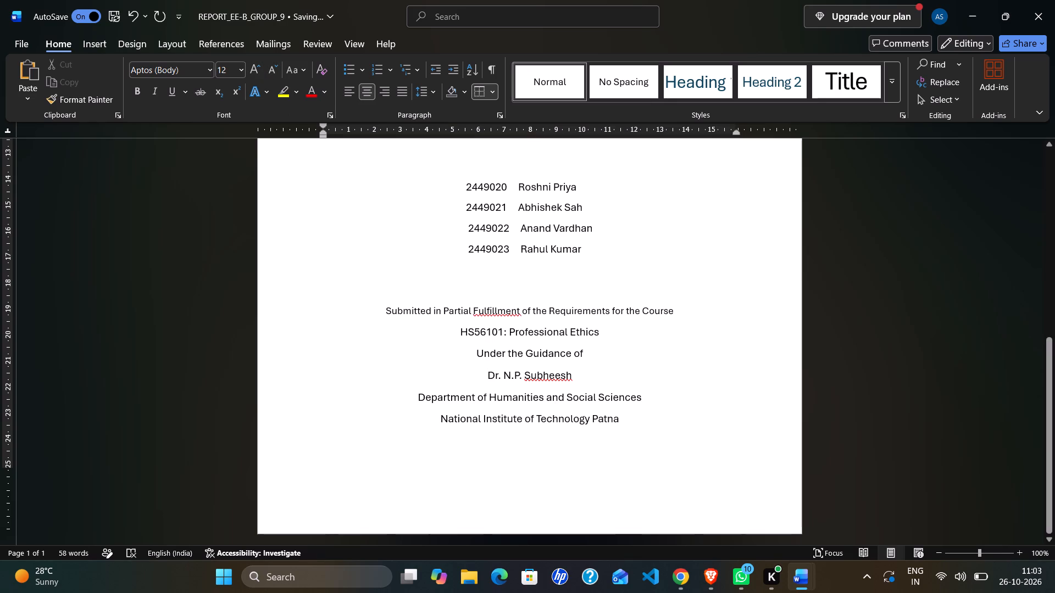
drag(385, 308, 712, 309)
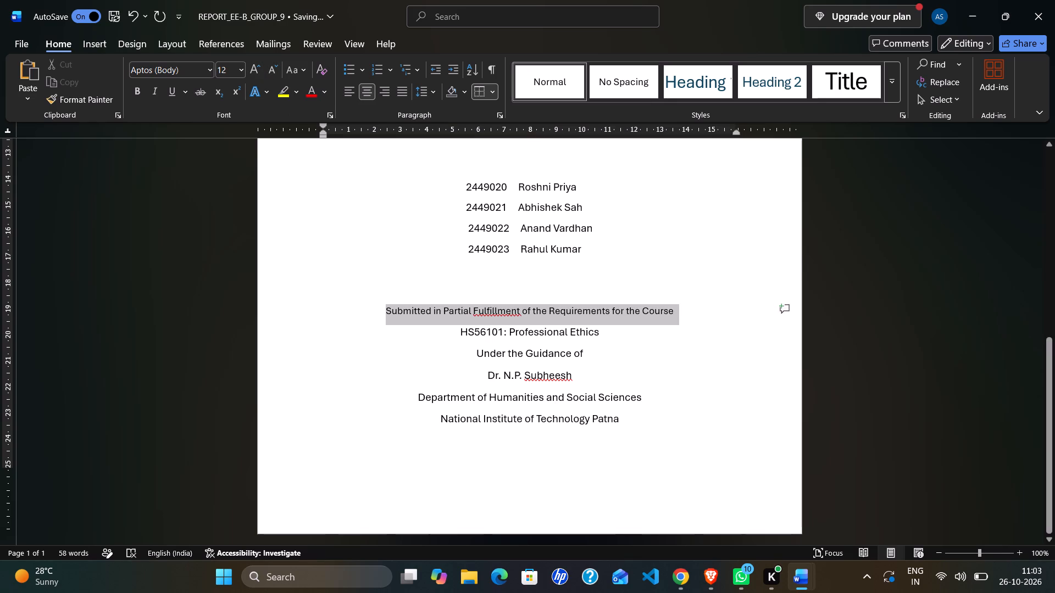
drag(712, 309, 712, 308)
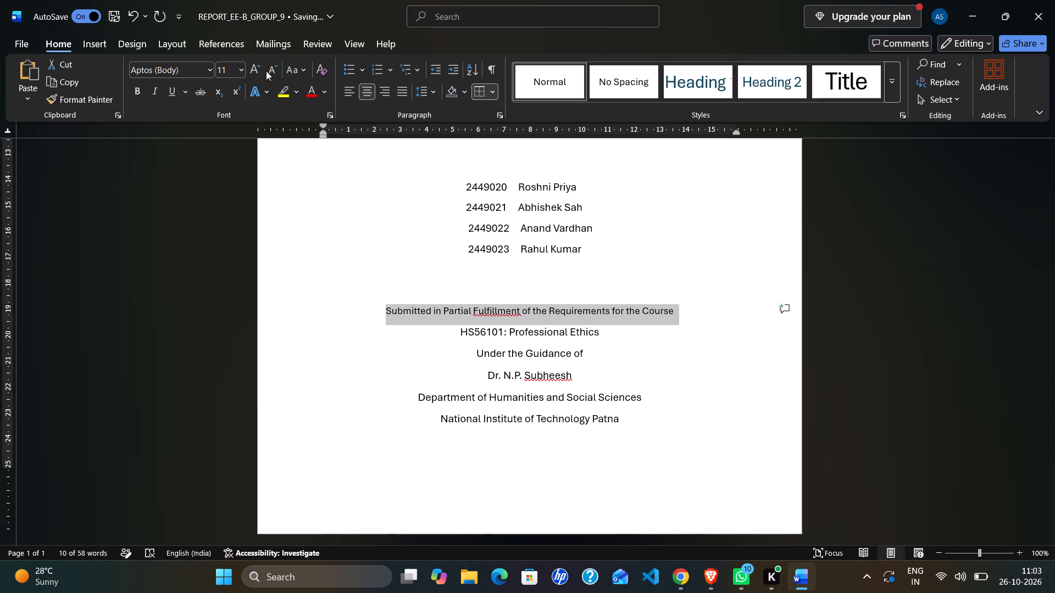
click(255, 67)
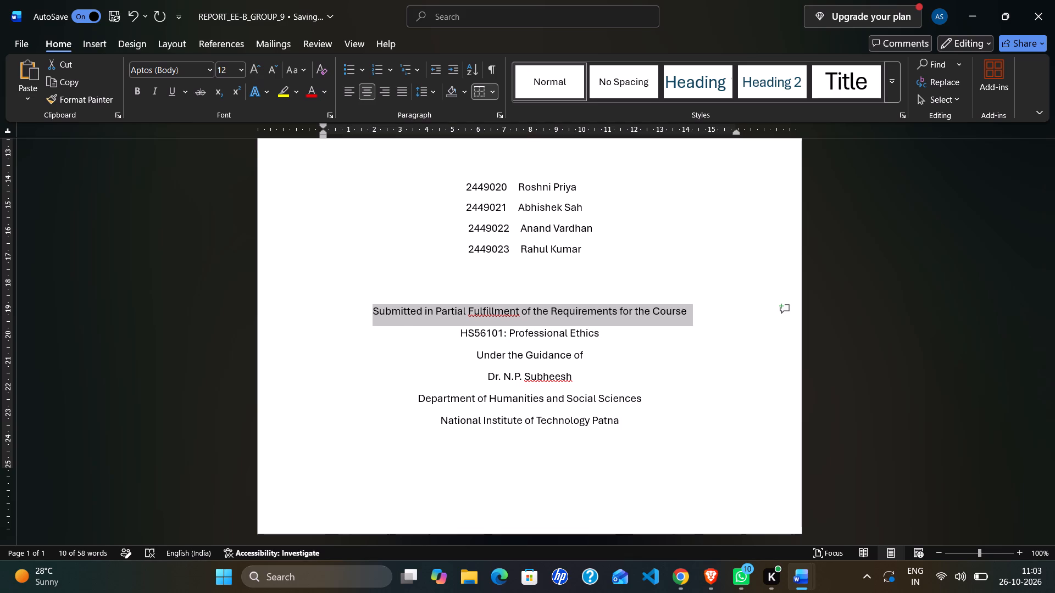
click(428, 343)
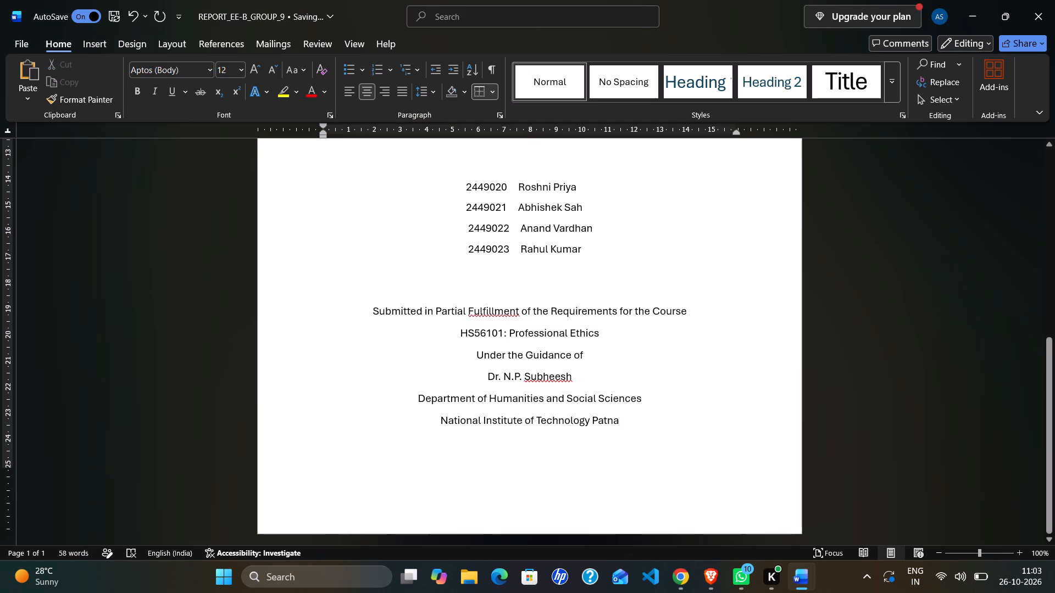
Enlarge the "HS56101: Professional Ethics" and "Under the Guidance of" lines to font size 14.
drag(463, 333, 590, 360)
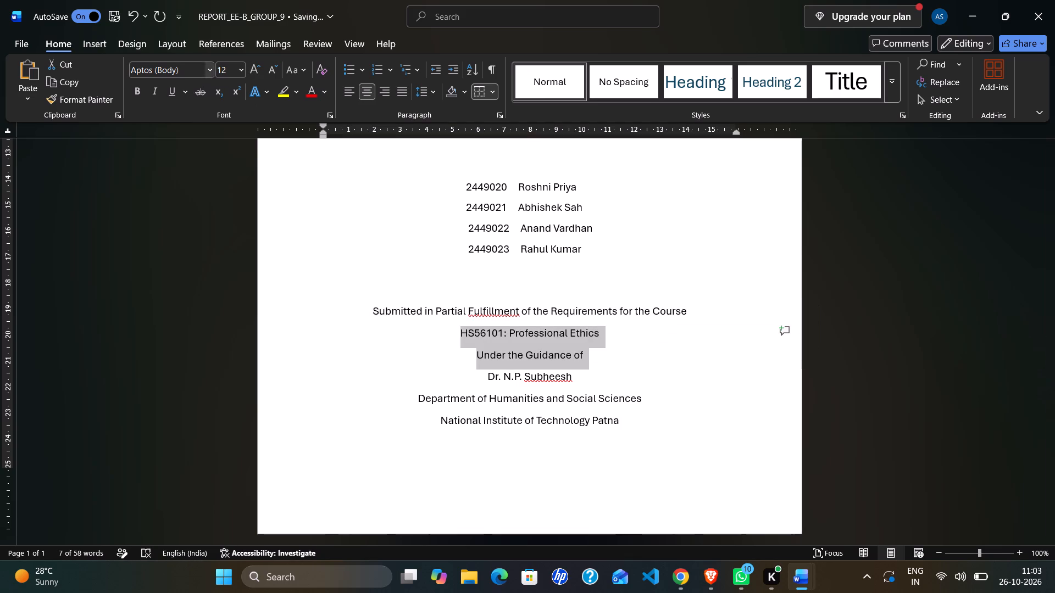
click(257, 68)
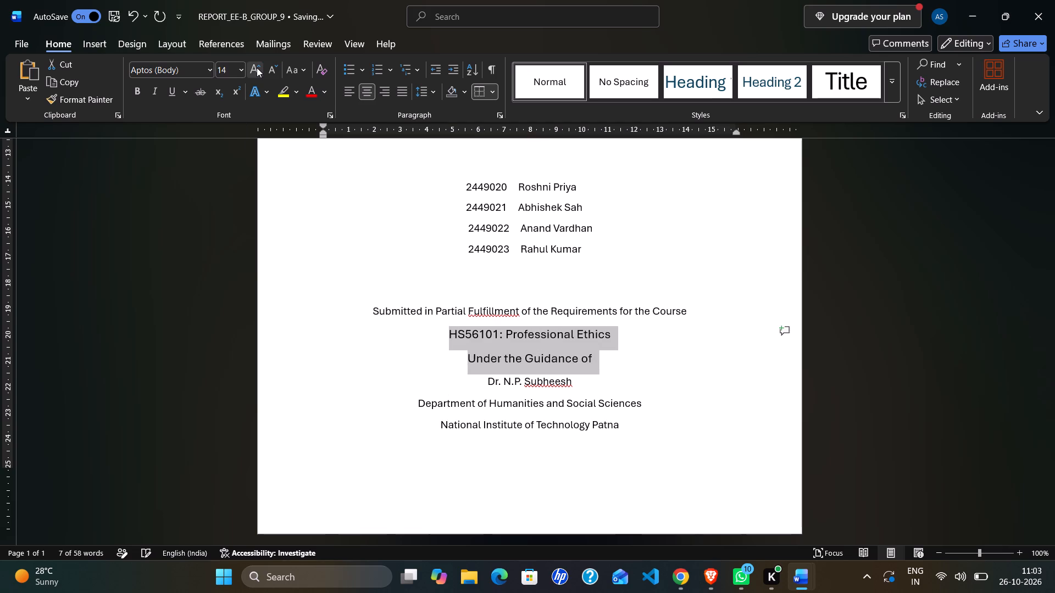
click(425, 476)
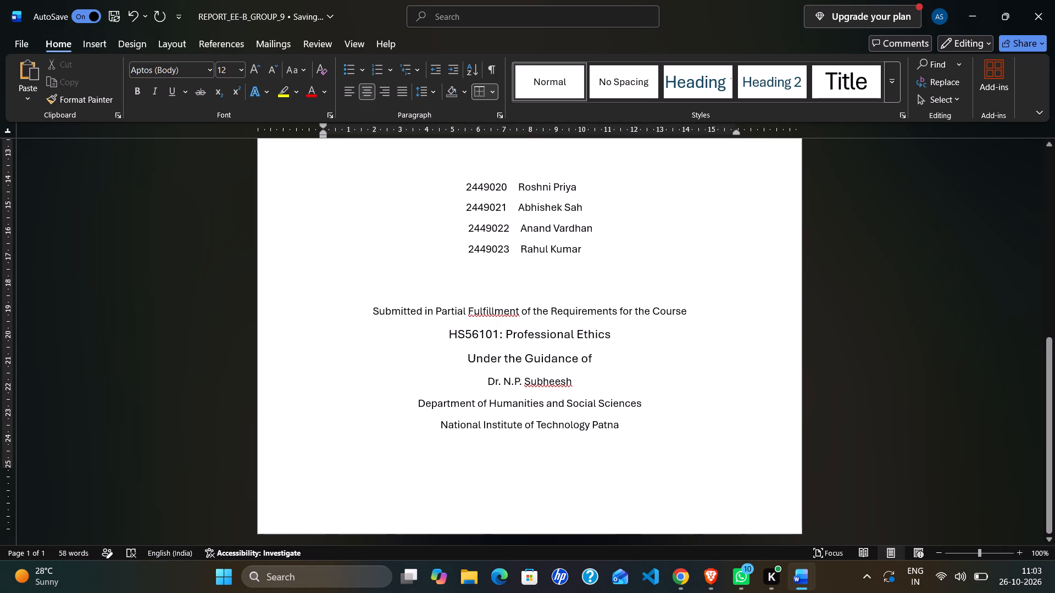
Add the line "August 2026" below the "National Institute of Technology Patna" line on the cover page.
click(621, 427)
key(Return)
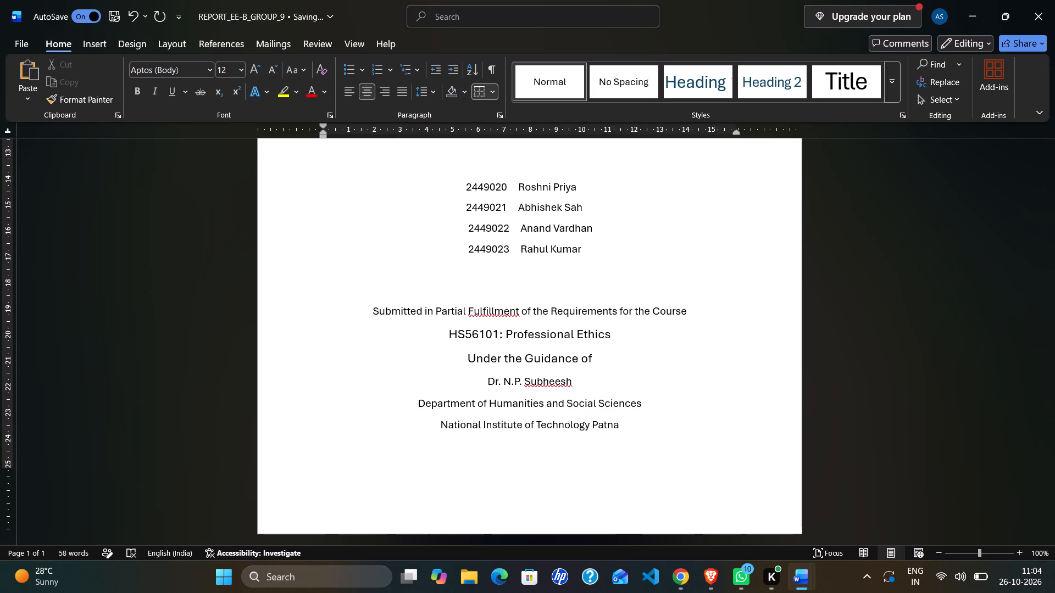
text(au)
key(BackSpace)
key(BackSpace)
text(Au)
text(gust)
key(space)
text(2026)
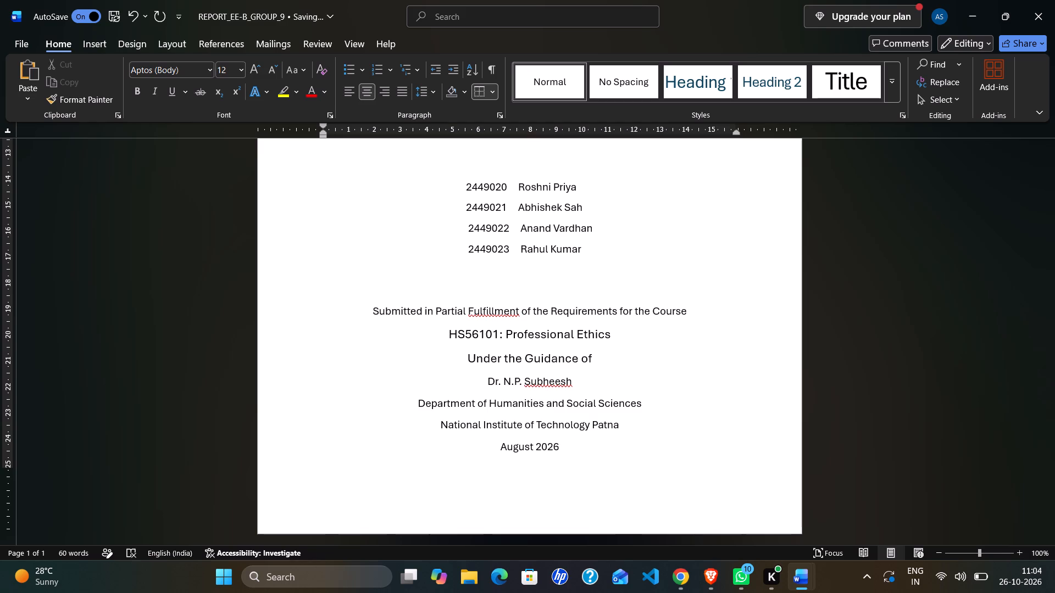
Review the whole cover page layout, from the logo and title down to the date line.
scroll(662, 477, down, 3)
scroll(662, 471, up, 3)
scroll(662, 471, down, 2)
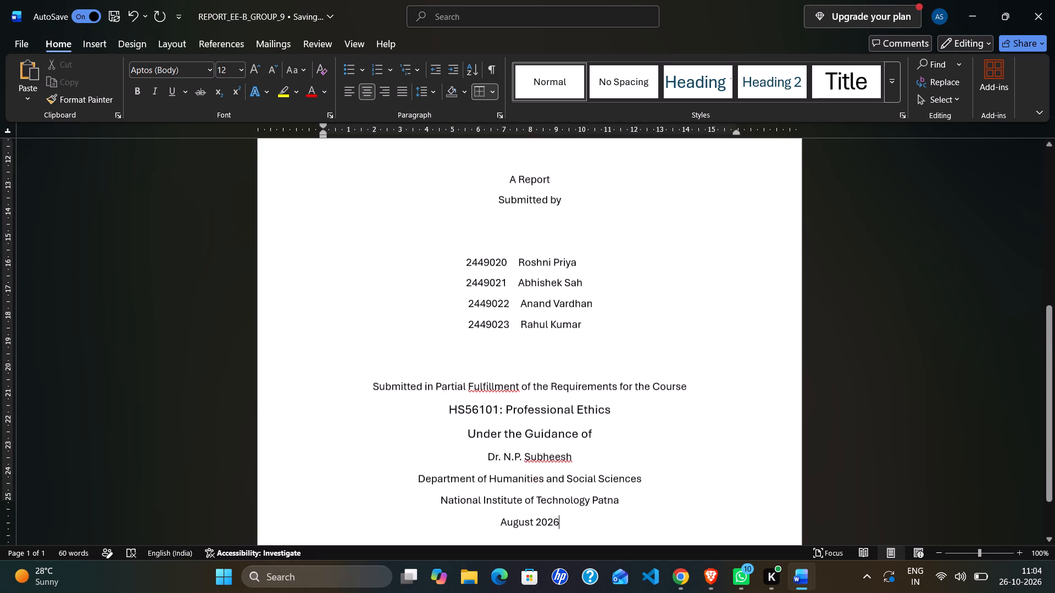
scroll(662, 471, down, 5)
scroll(658, 464, up, 4)
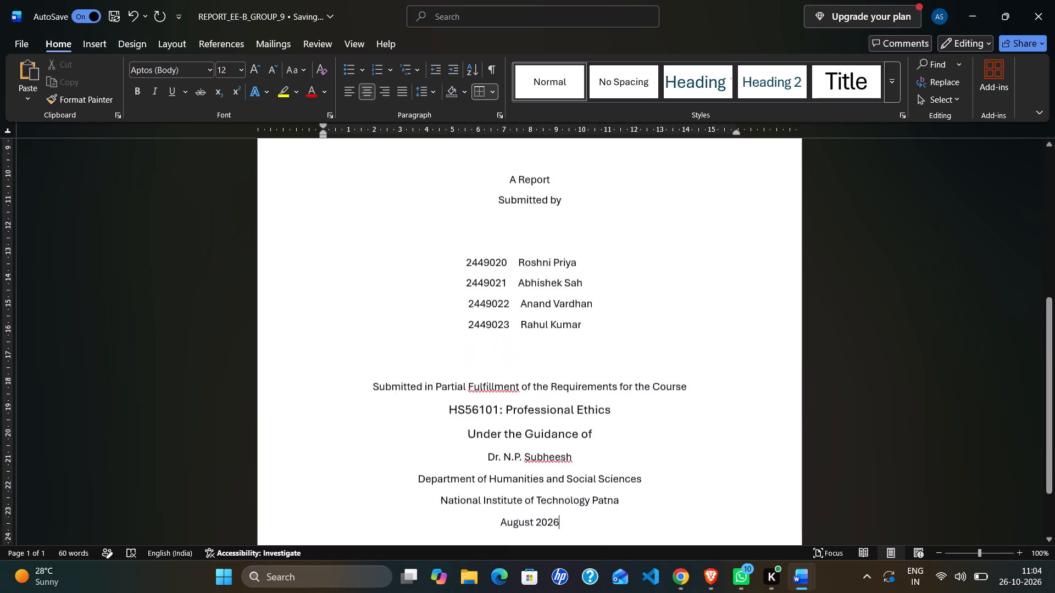
scroll(658, 464, up, 13)
scroll(658, 464, down, 8)
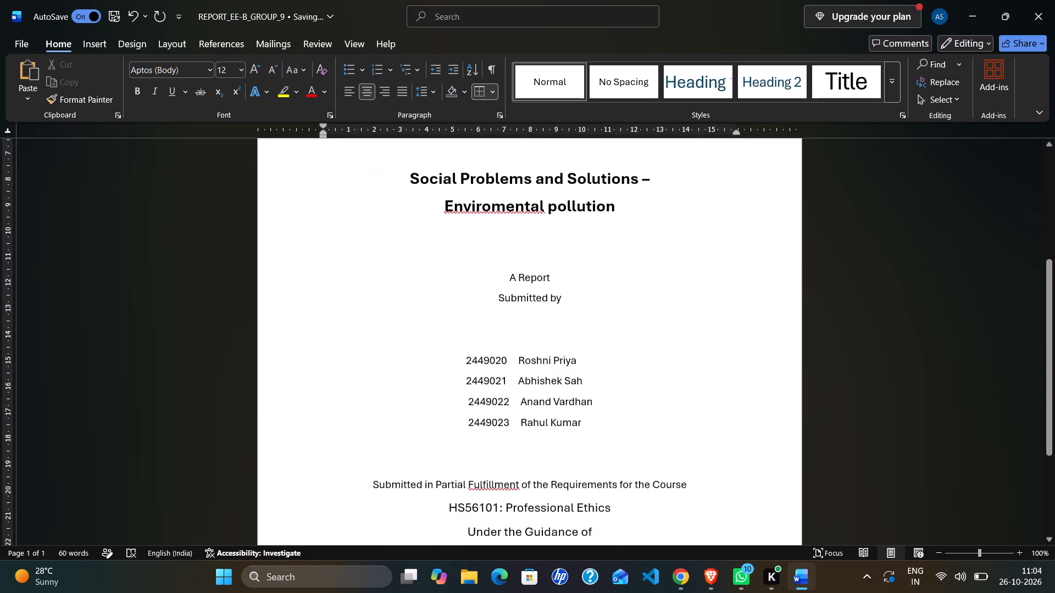
scroll(658, 464, down, 7)
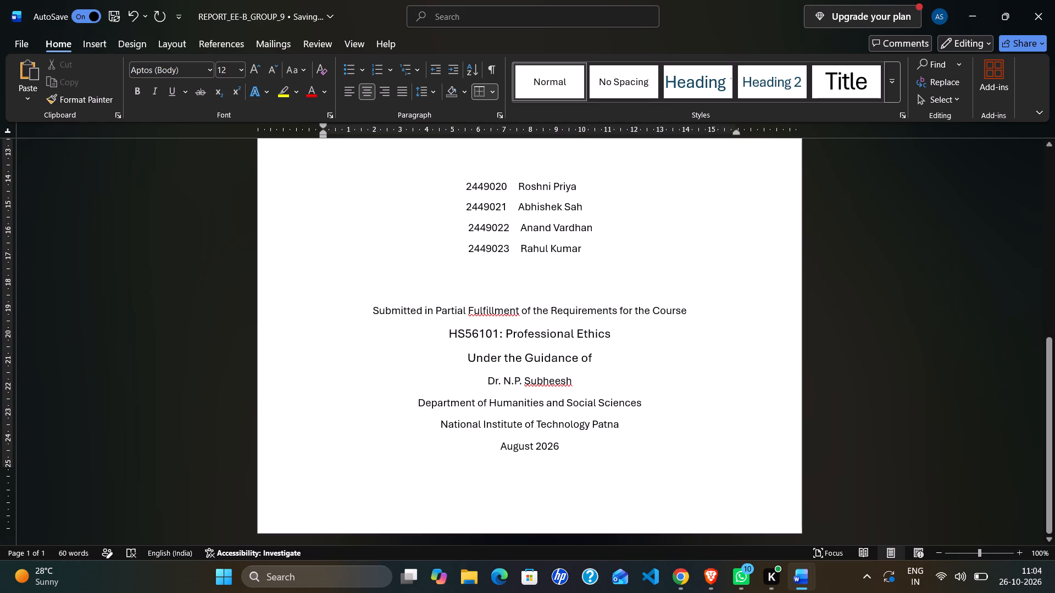
scroll(813, 387, down, 3)
scroll(813, 387, up, 11)
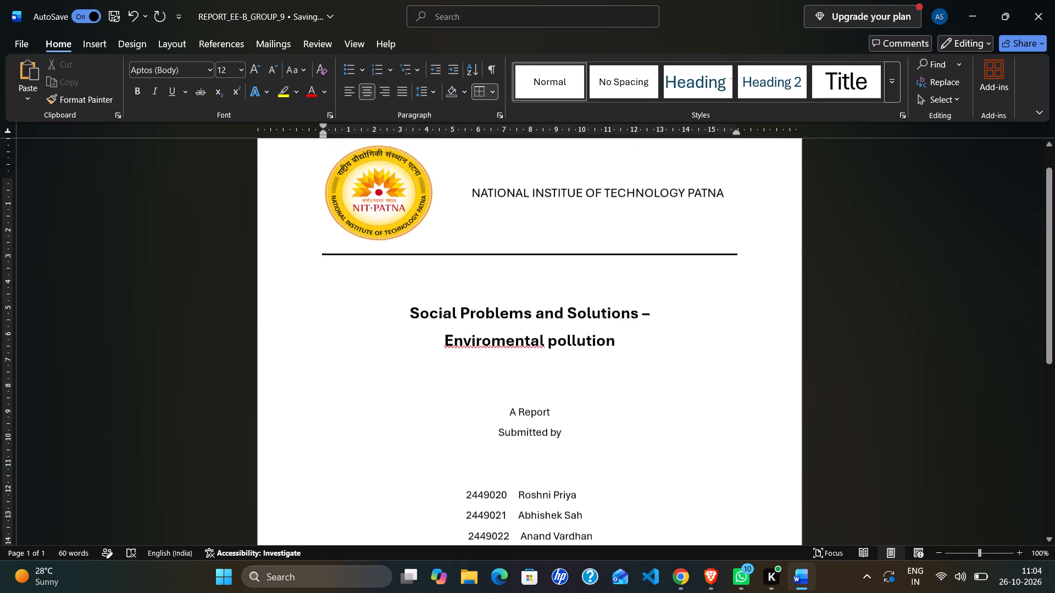
scroll(813, 387, up, 5)
scroll(813, 387, down, 20)
scroll(813, 387, down, 3)
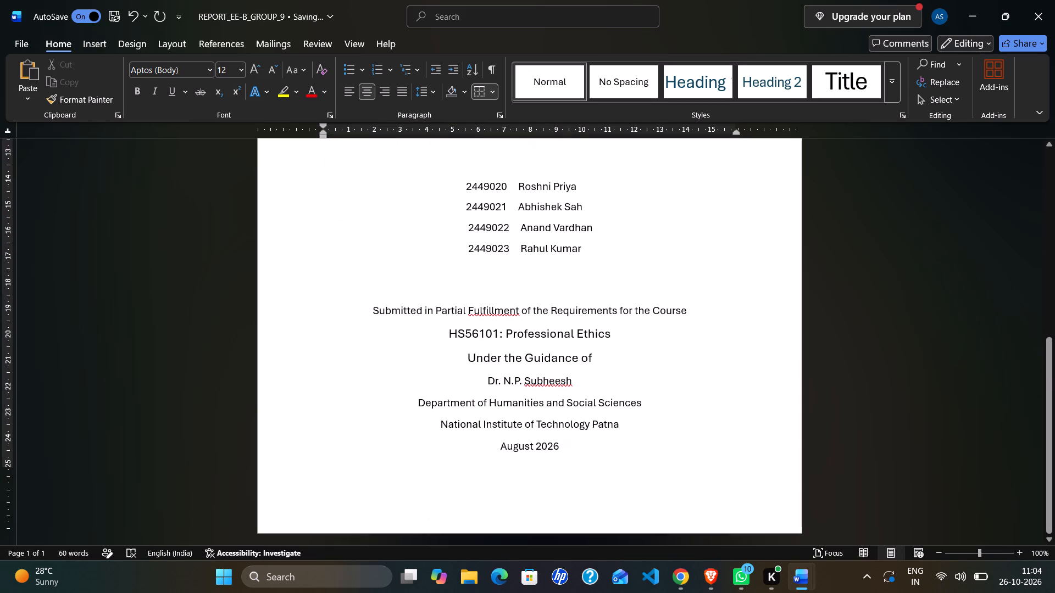
scroll(813, 387, down, 2)
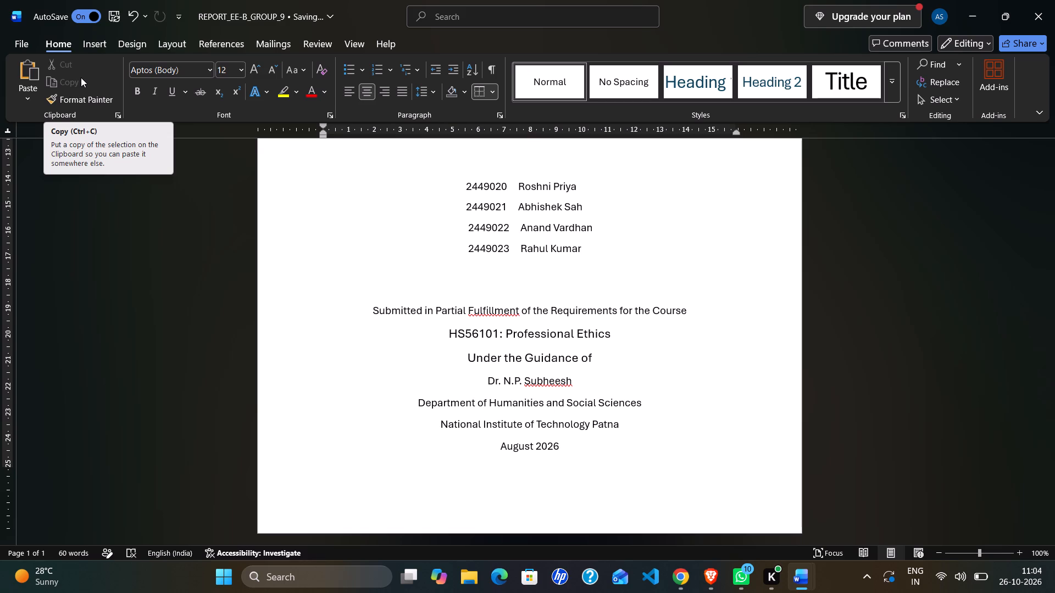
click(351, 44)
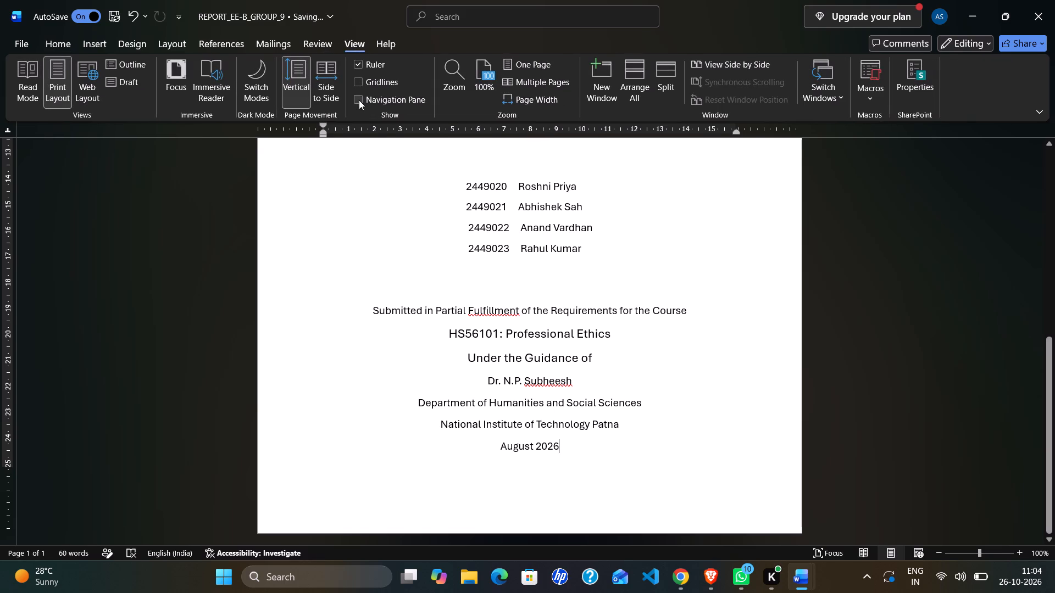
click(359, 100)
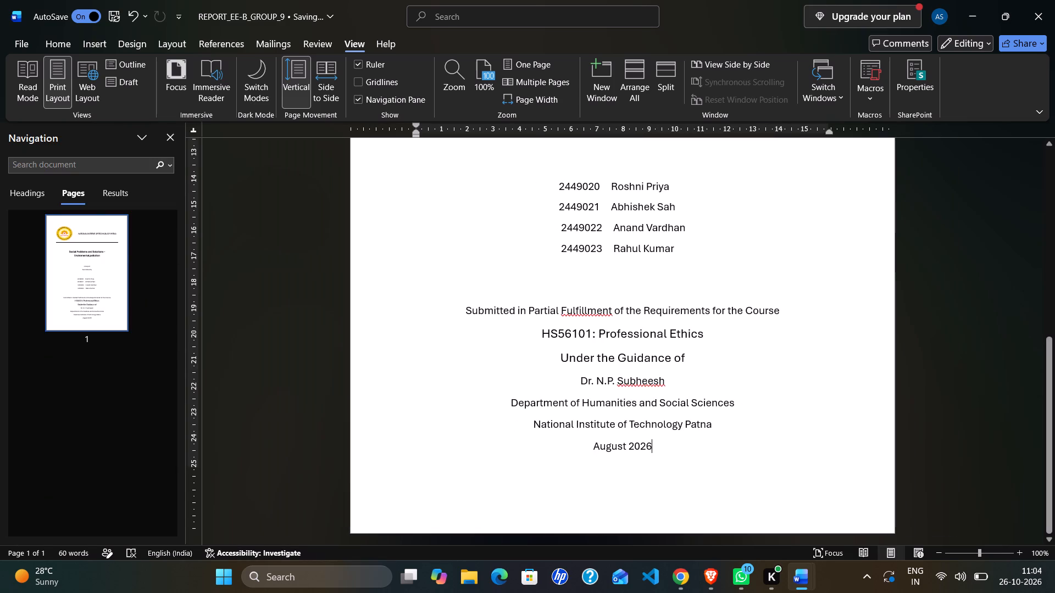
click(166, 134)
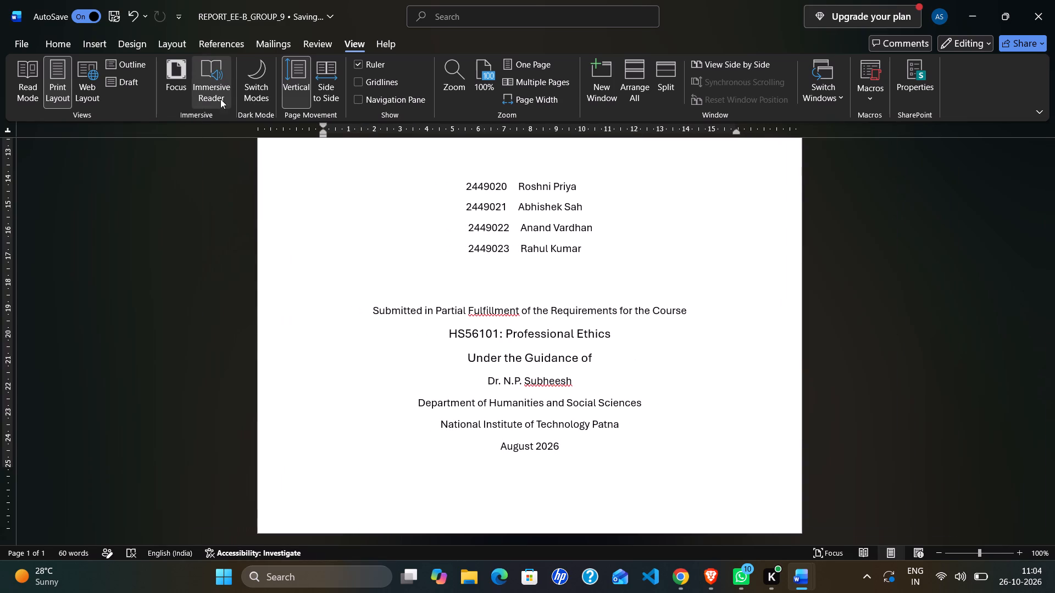
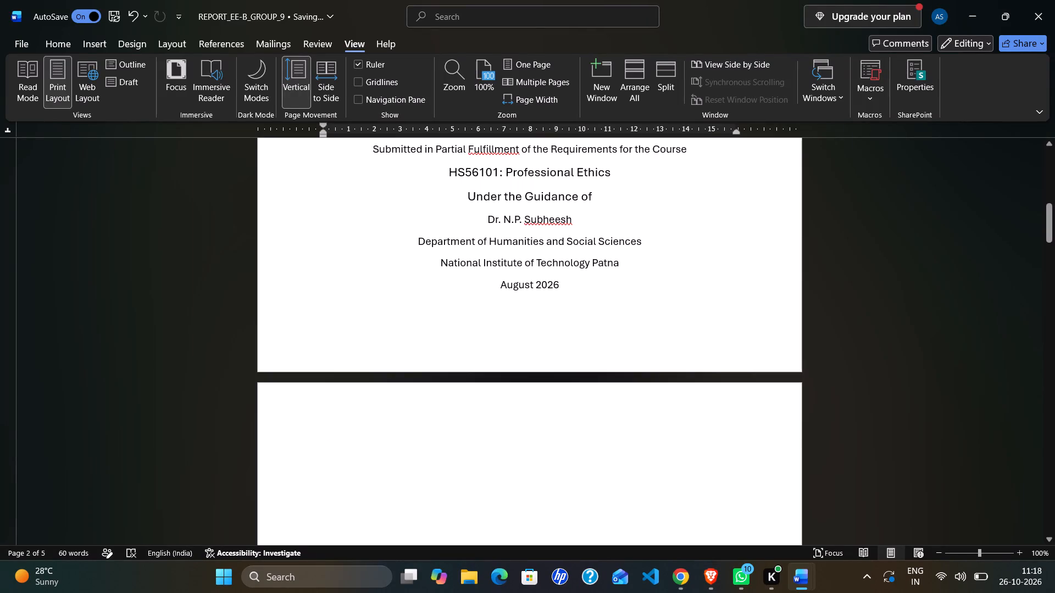
Examine the pages that follow the cover page and the page break below its date line.
scroll(701, 384, down, 8)
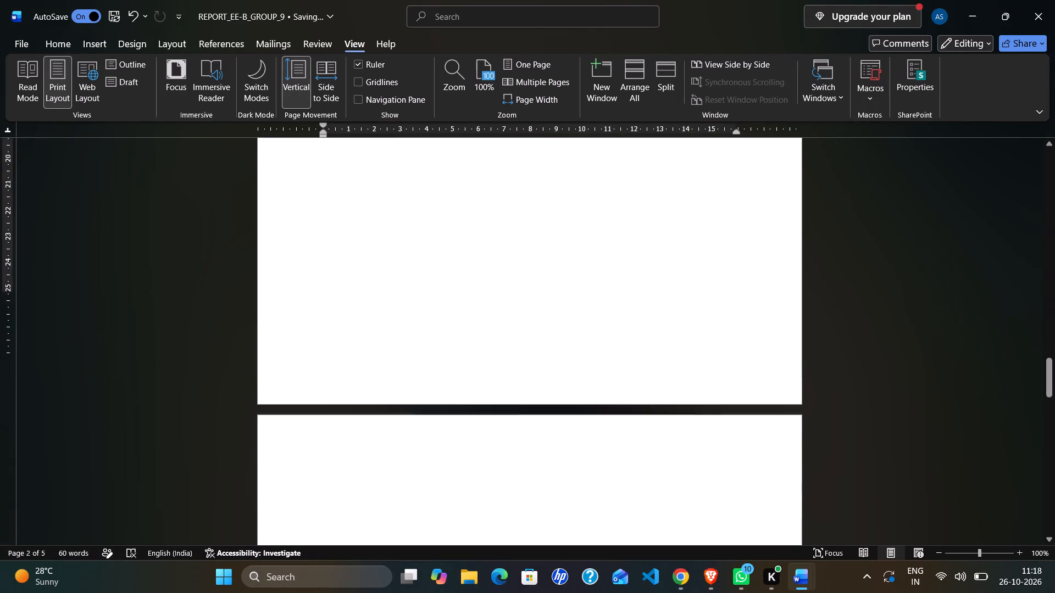
scroll(701, 384, down, 9)
scroll(701, 384, up, 8)
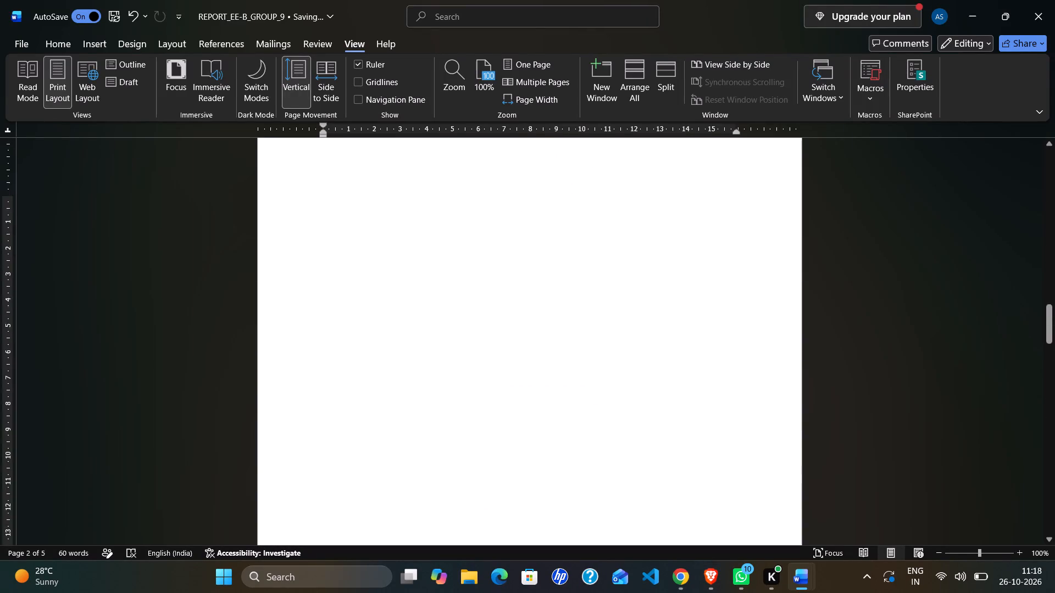
scroll(701, 384, up, 4)
scroll(701, 384, down, 4)
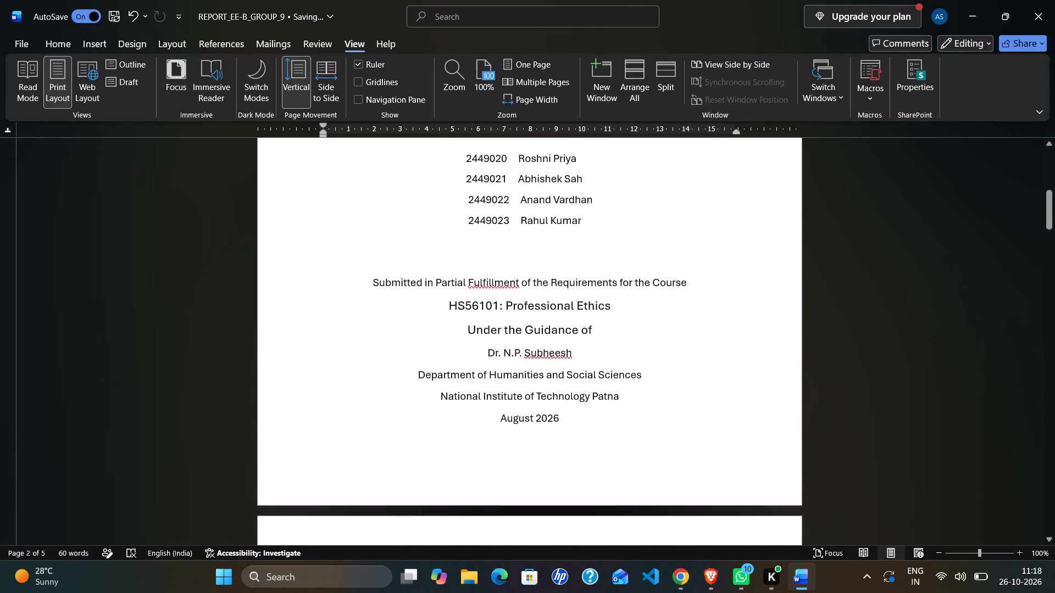
scroll(701, 384, down, 2)
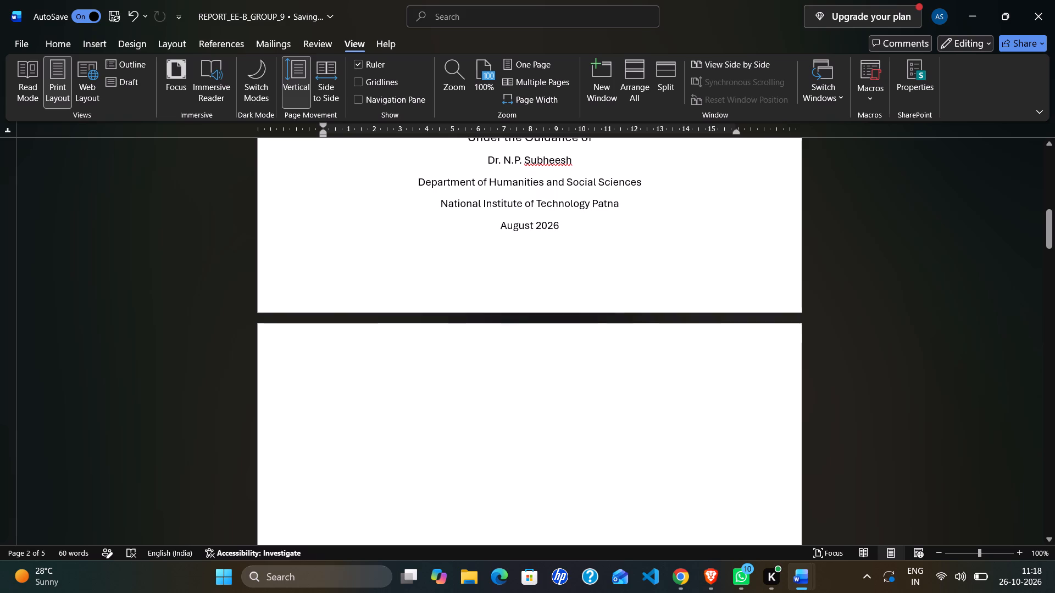
click(384, 351)
click(336, 146)
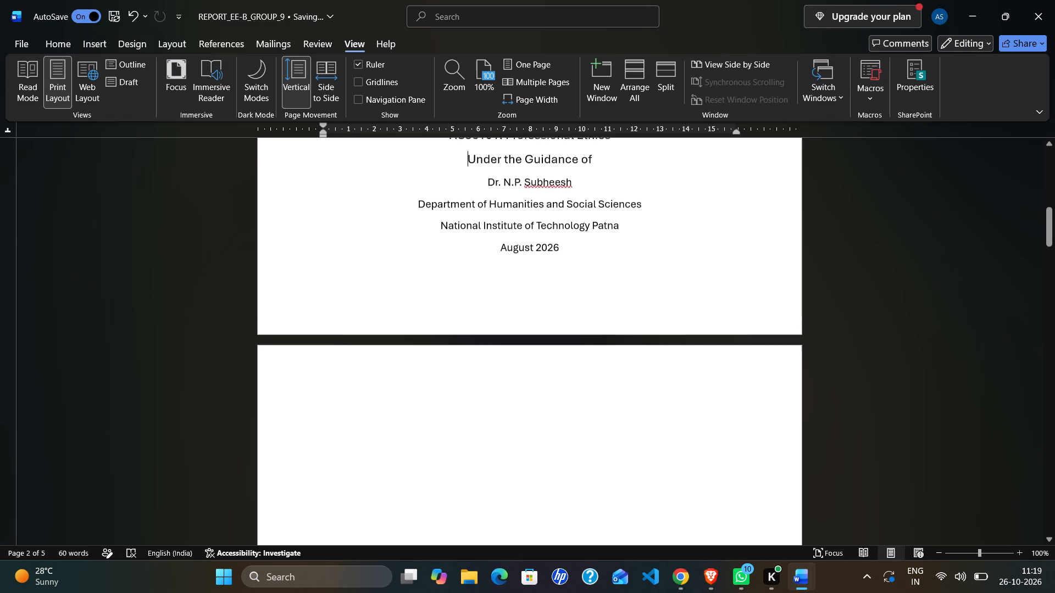
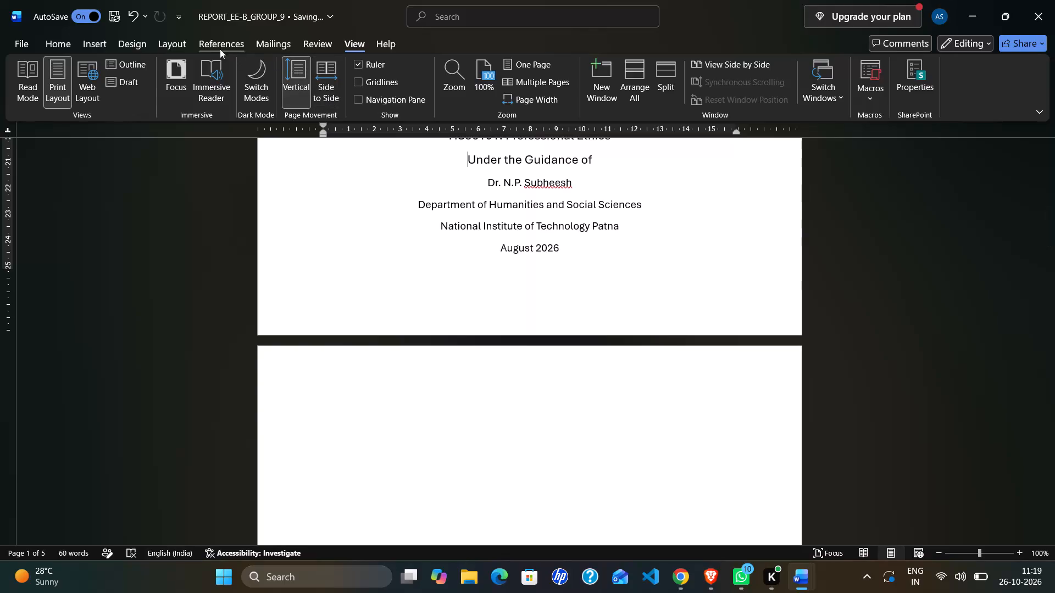
Apply the Normal margin preset to the report, with 2.54 cm on all four sides.
click(171, 43)
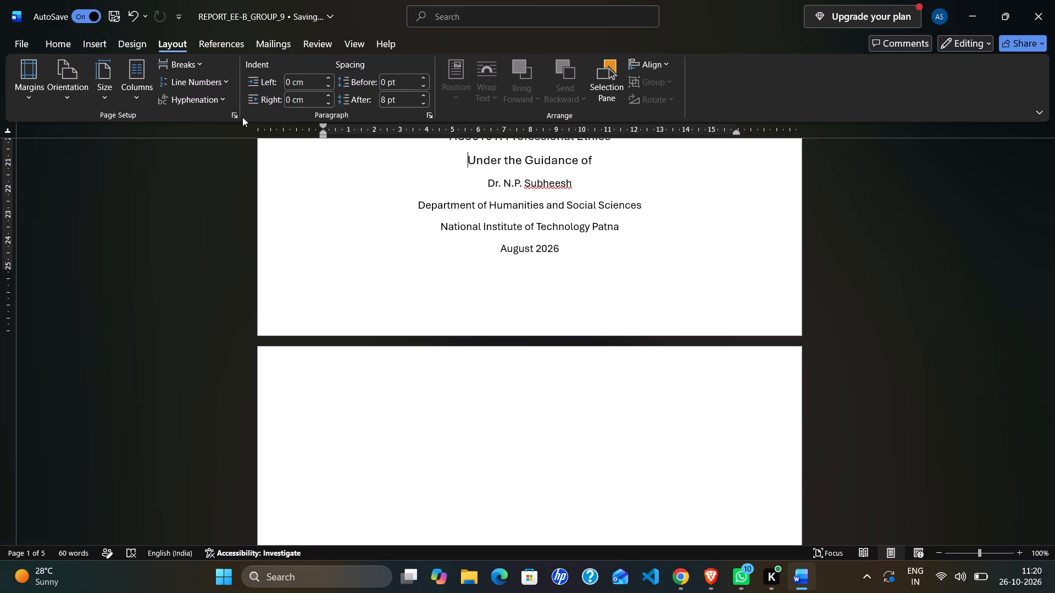
click(20, 75)
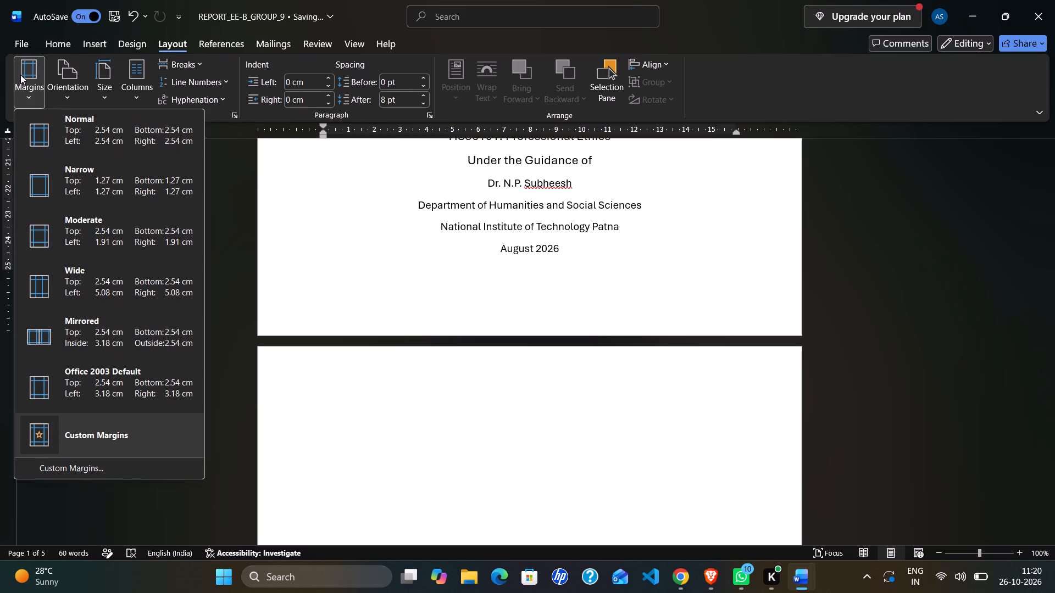
click(41, 141)
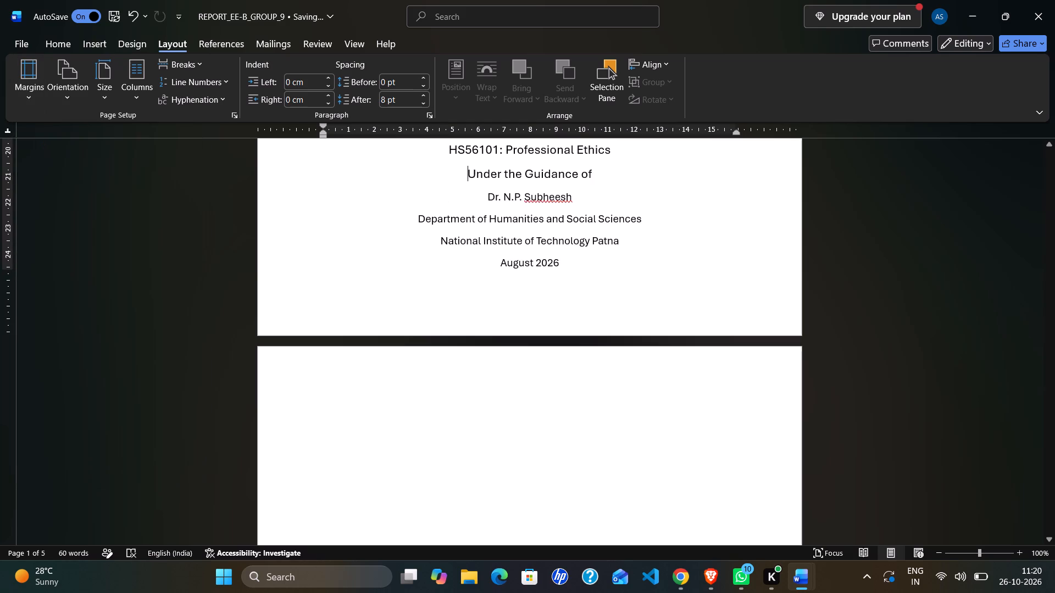
Review the cover page layout, and check the margin preset and paper size applied to the second page.
scroll(345, 298, up, 17)
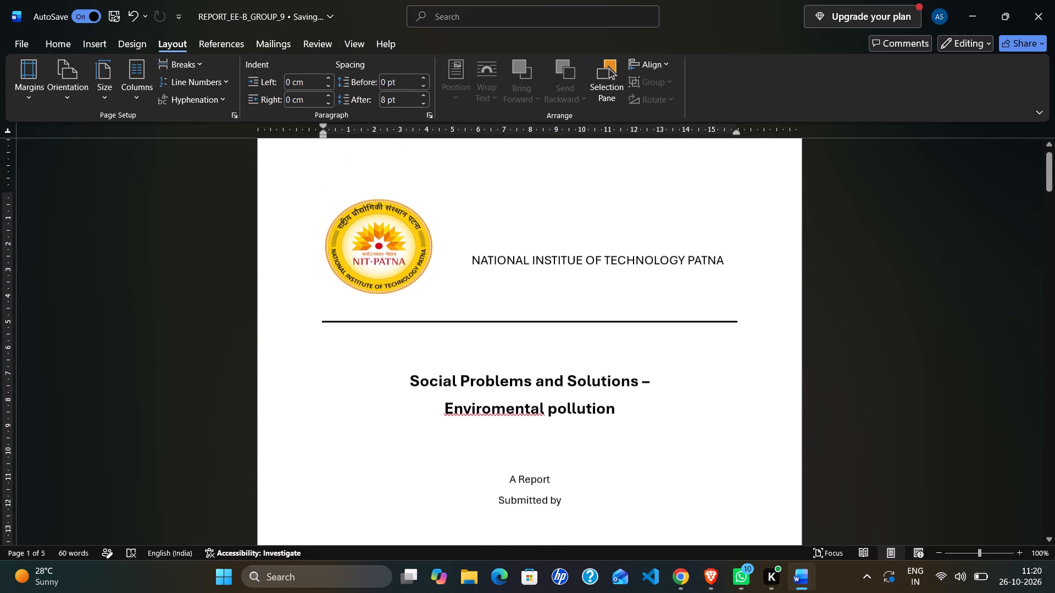
scroll(345, 298, up, 3)
scroll(345, 298, down, 17)
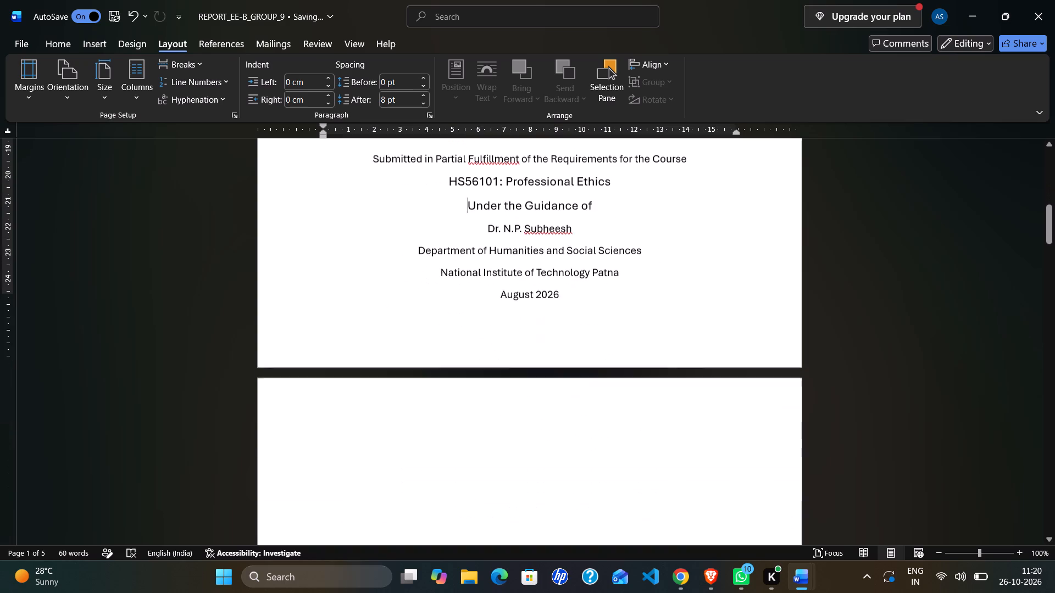
scroll(345, 298, down, 3)
click(357, 329)
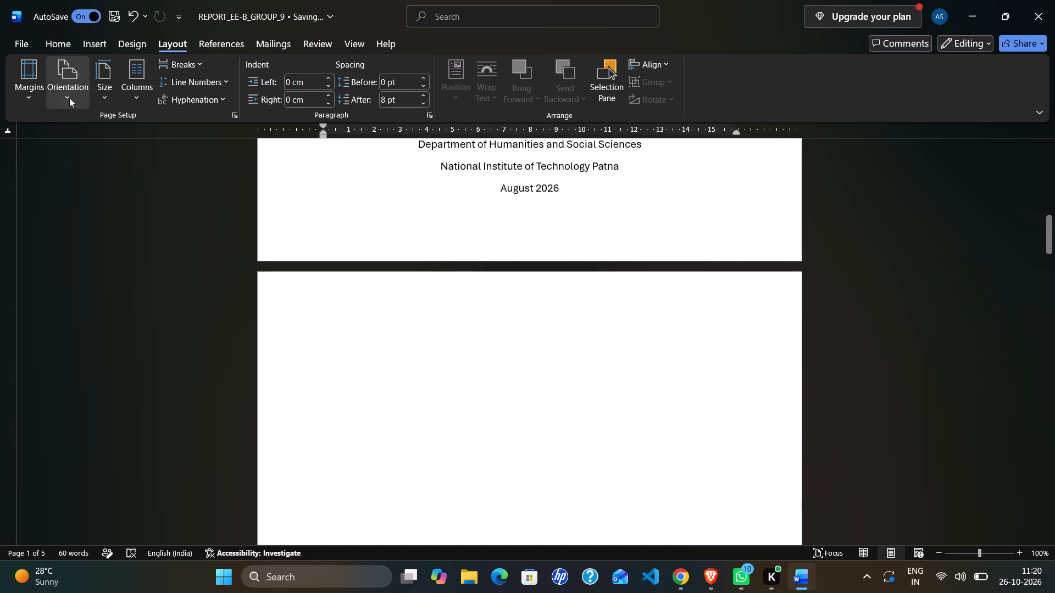
click(31, 71)
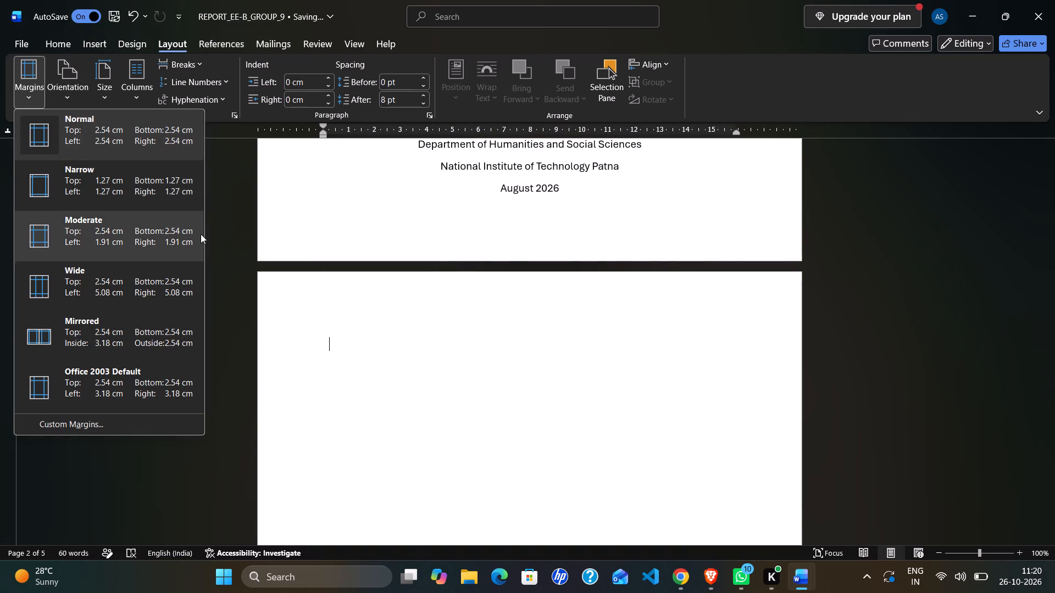
click(224, 234)
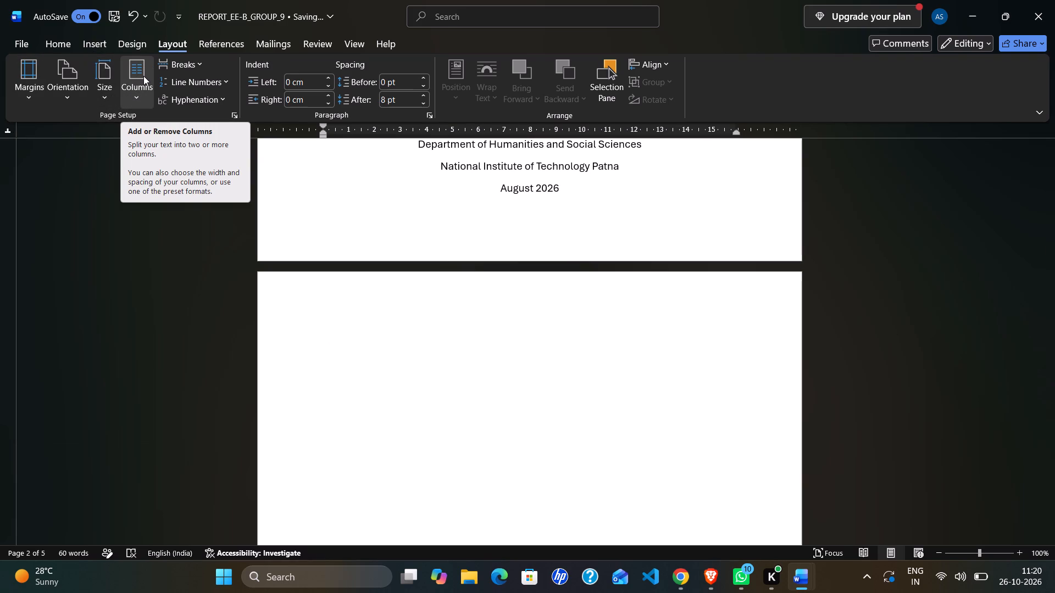
click(103, 73)
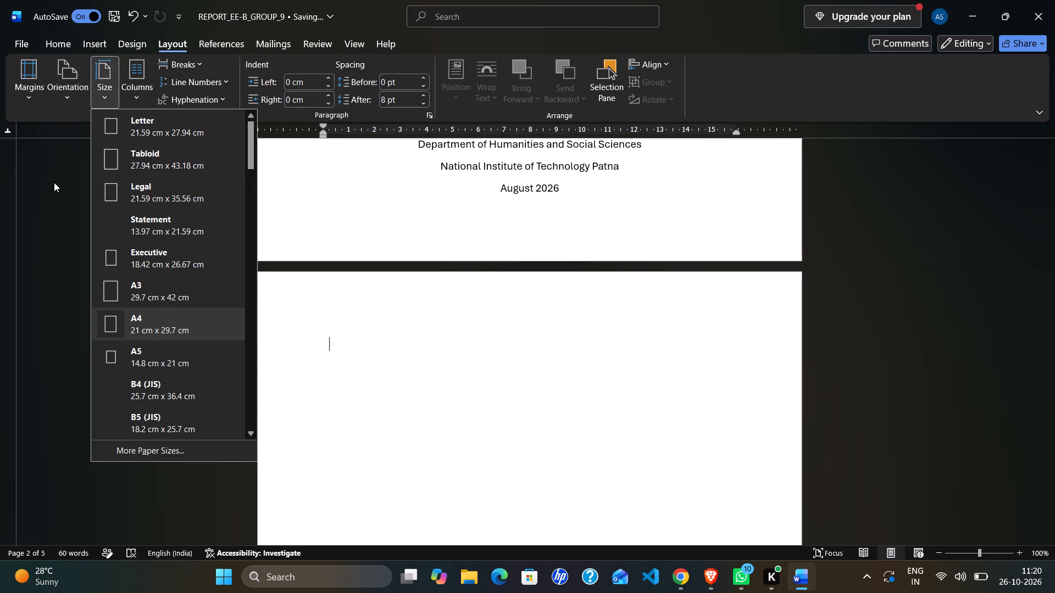
click(51, 191)
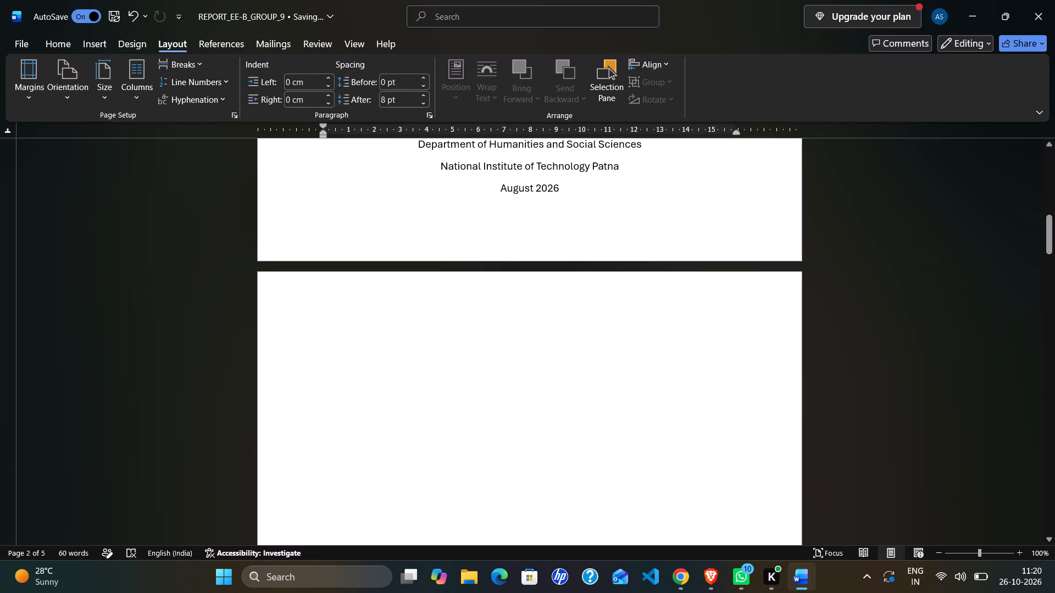
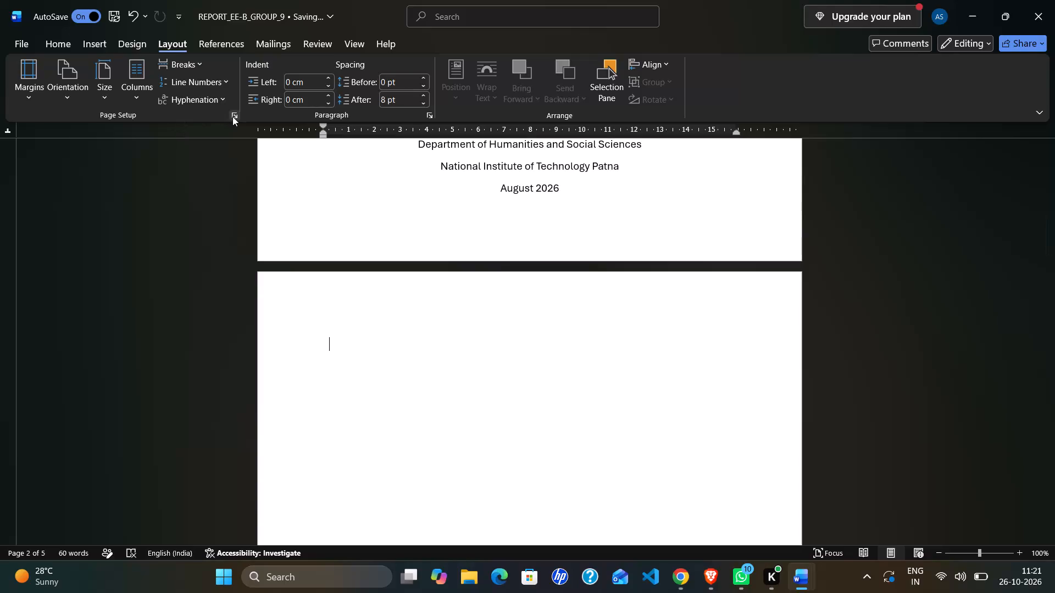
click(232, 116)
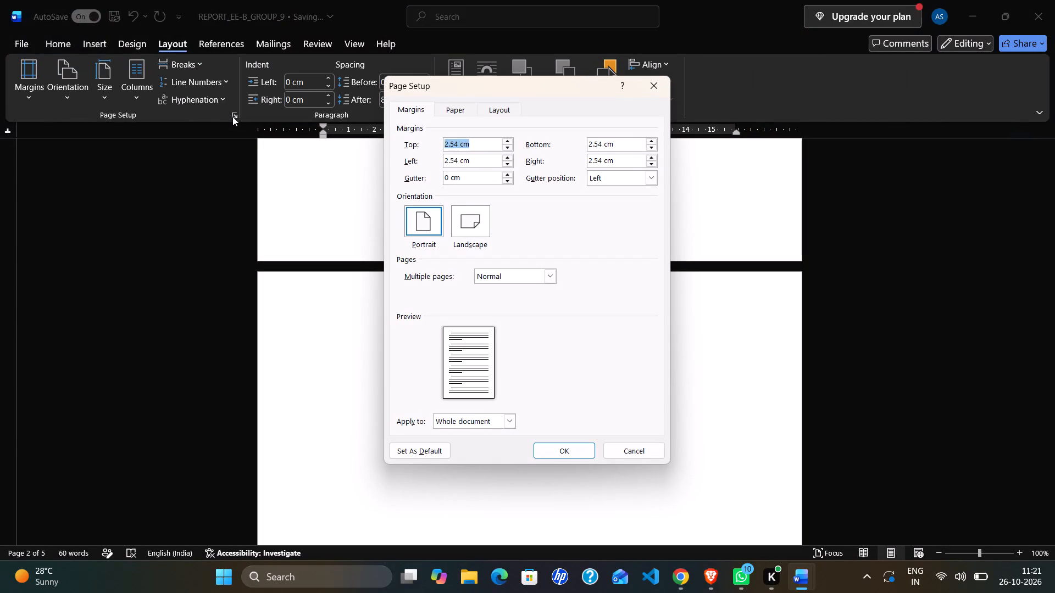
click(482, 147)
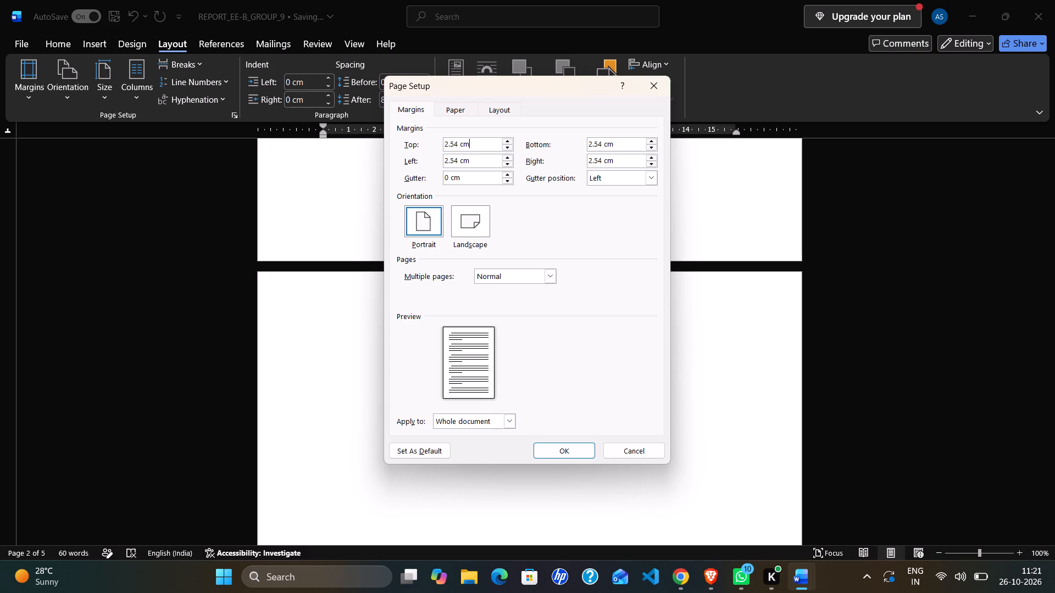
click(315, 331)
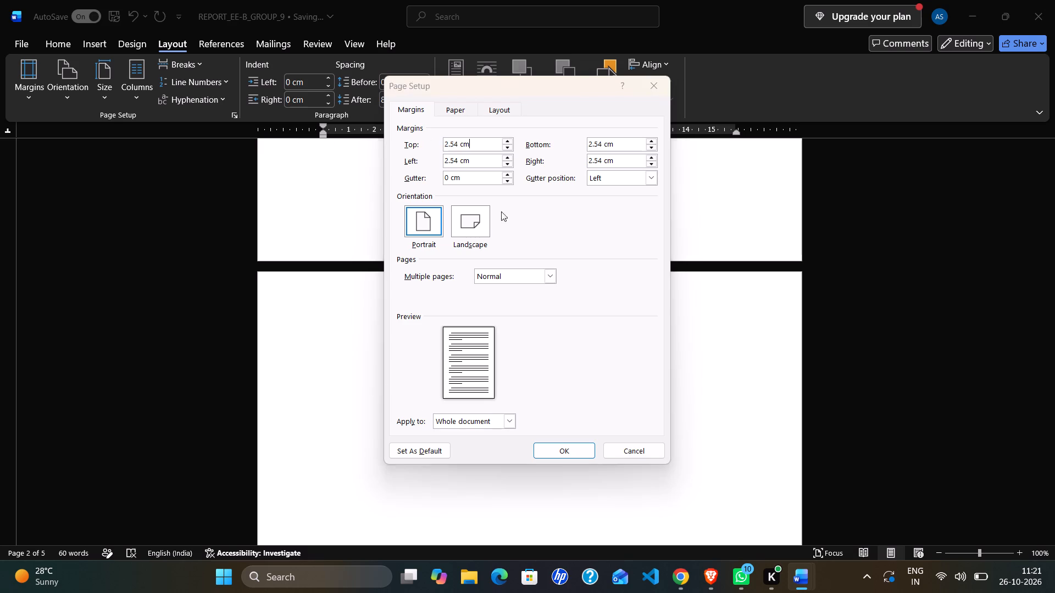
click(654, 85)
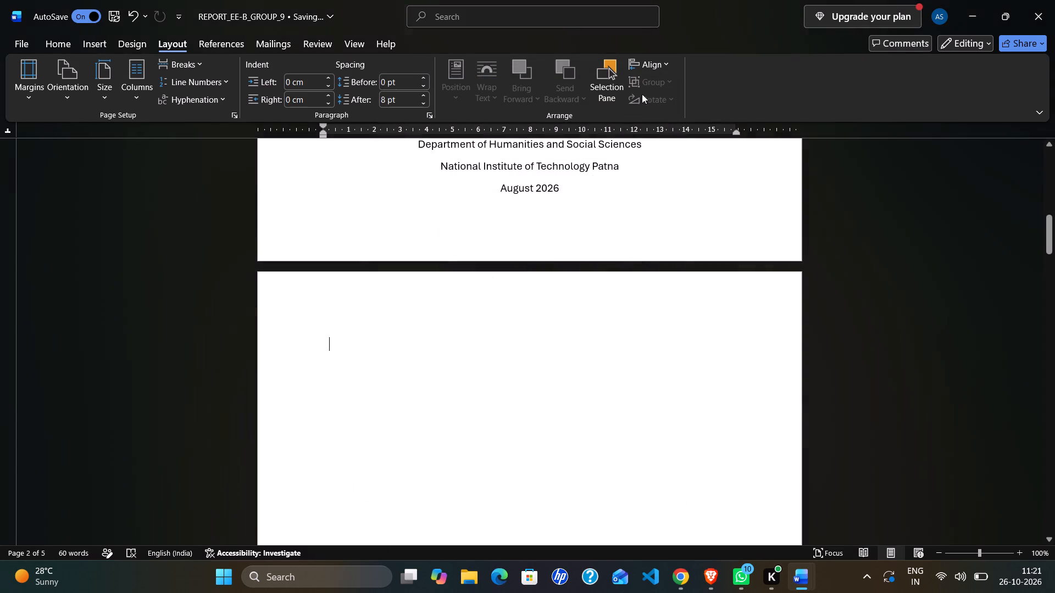
Set the top page margin to 1.5 cm for the whole document.
click(235, 118)
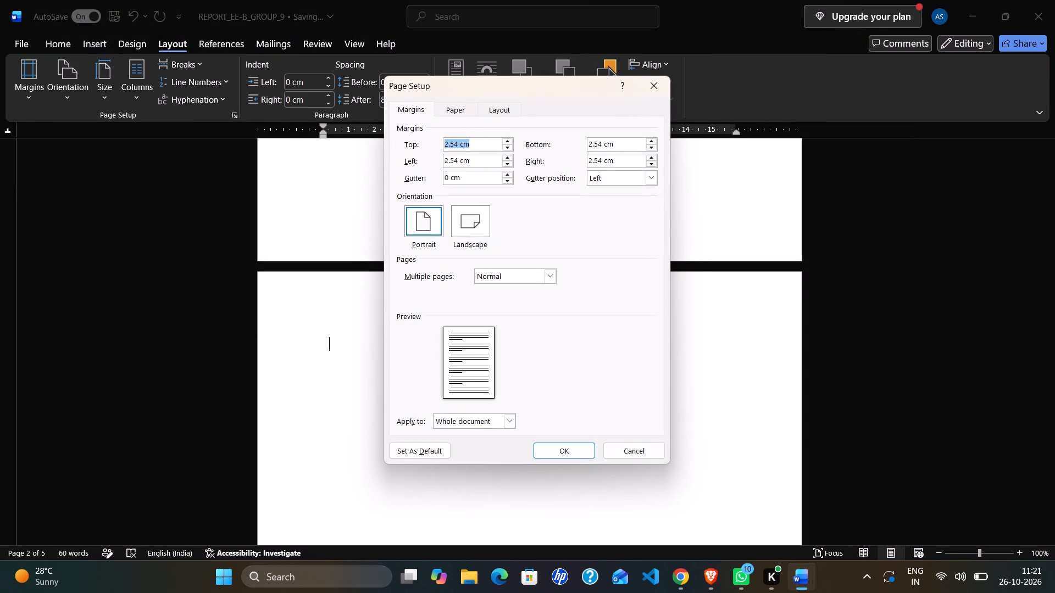
click(480, 141)
key(BackSpace)
key(BackSpace)
key(BackSpace)
key(BackSpace)
key(BackSpace)
key(BackSpace)
key(BackSpace)
text(1.5)
click(565, 454)
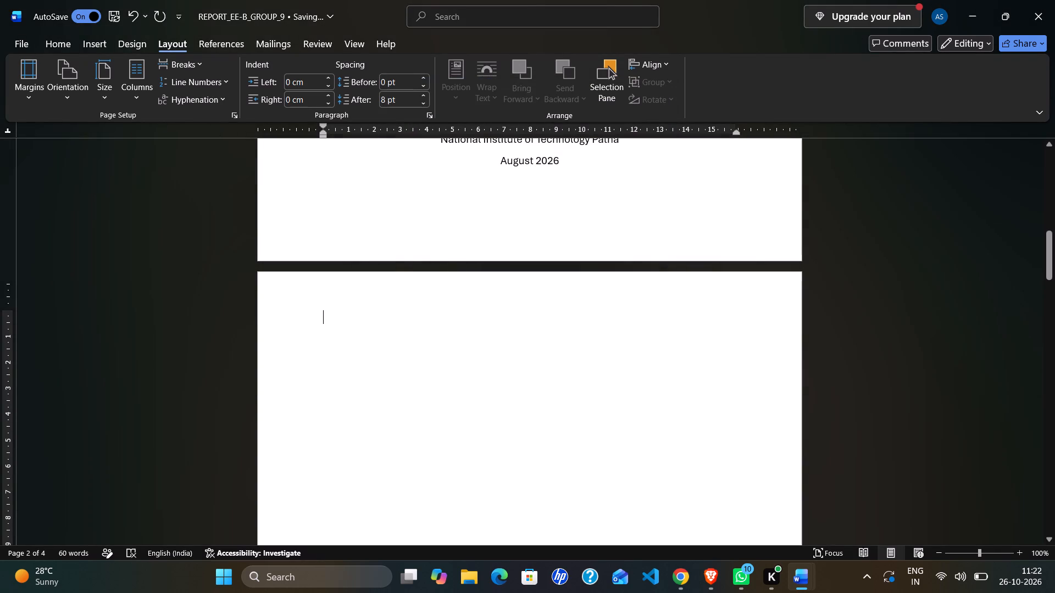
scroll(486, 385, up, 4)
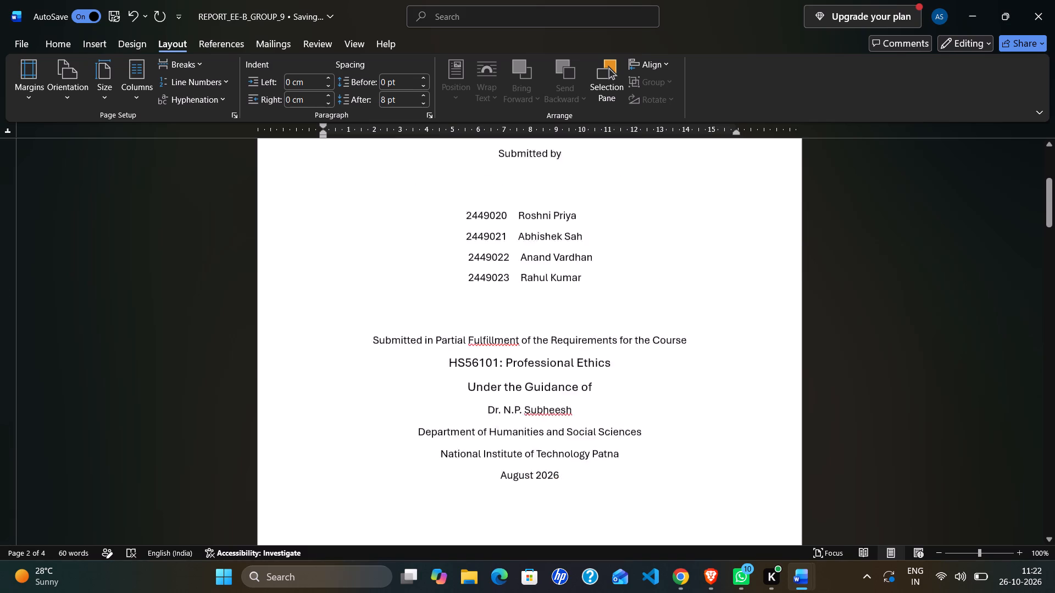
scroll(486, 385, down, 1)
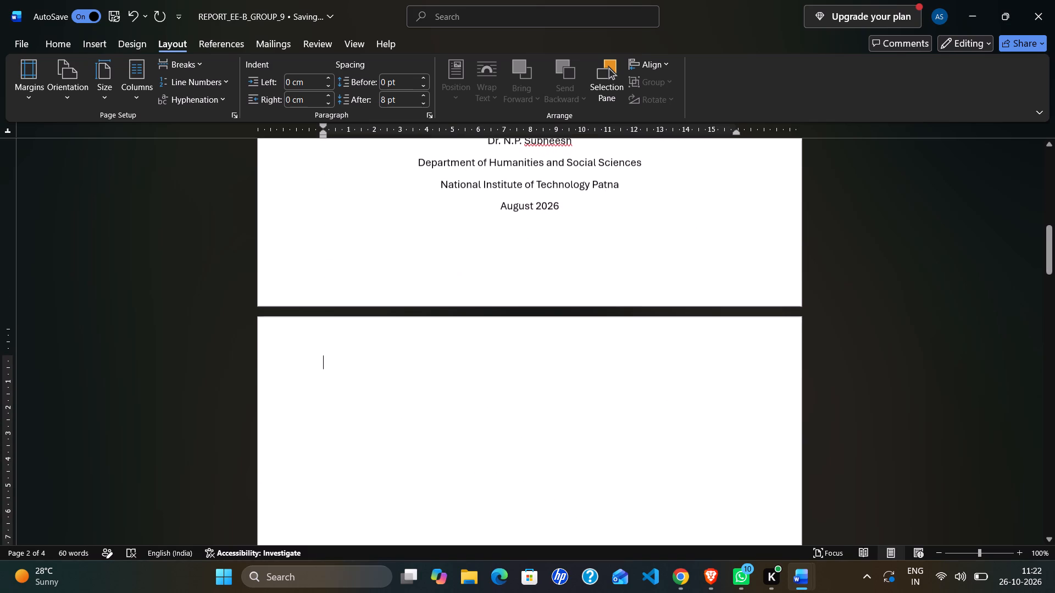
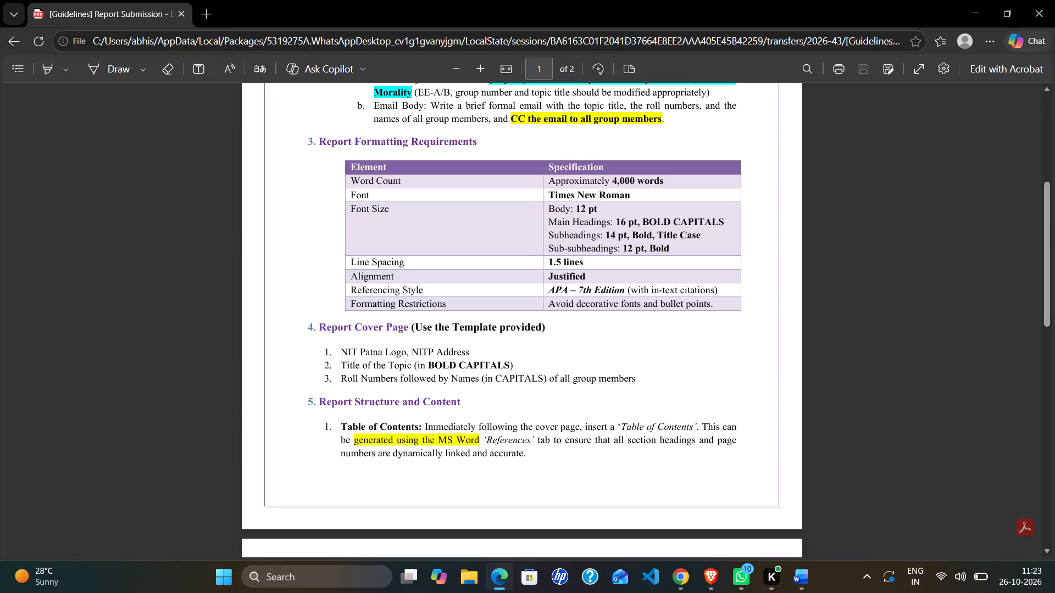
Read the Report Submission Guidelines PDF in Microsoft Edge for the formatting, cover page, structure and submission requirements.
scroll(629, 322, down, 3)
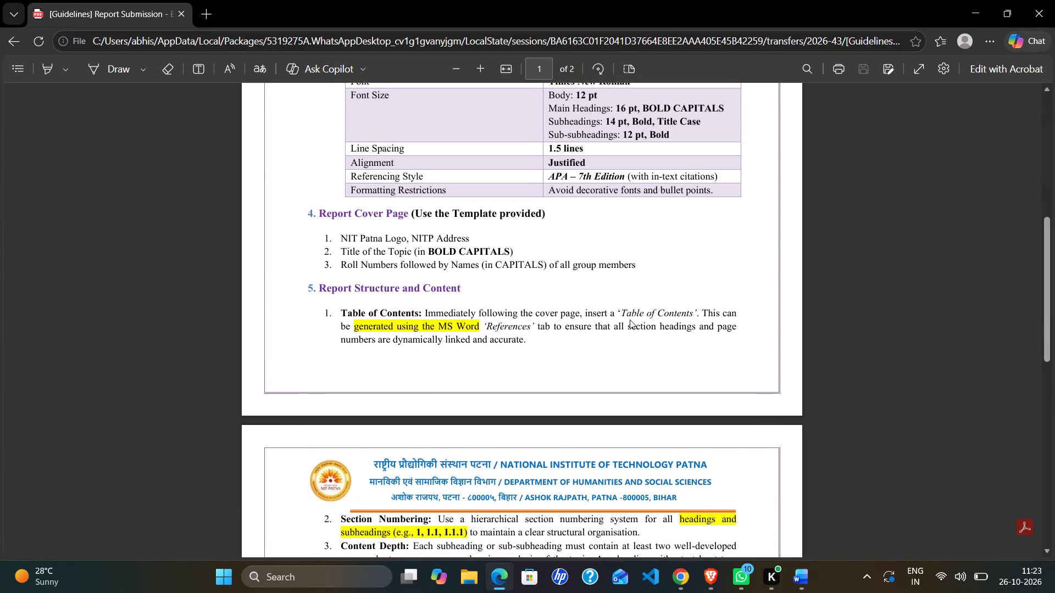
scroll(628, 311, down, 2)
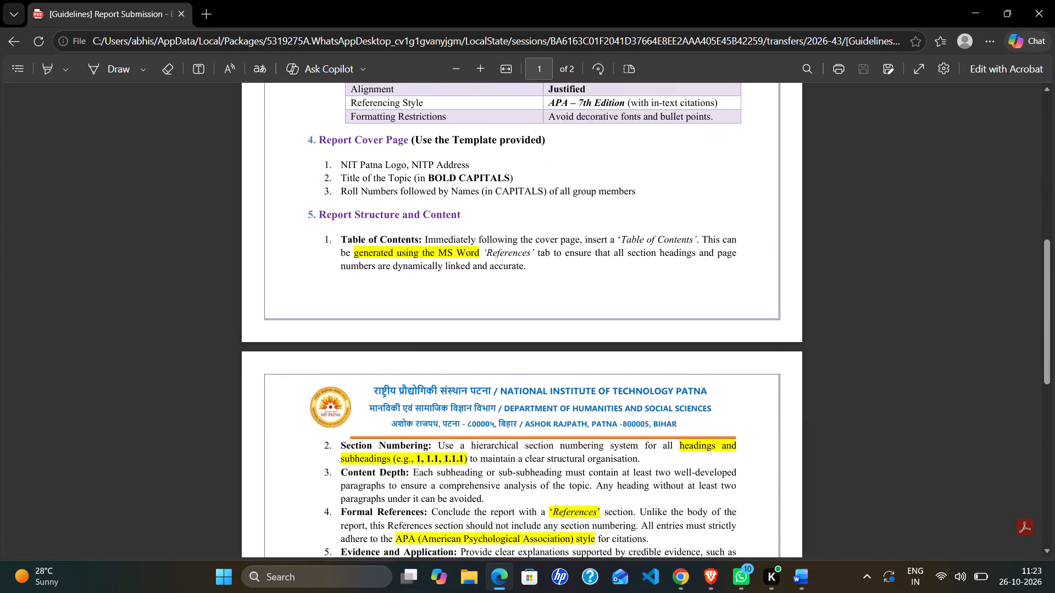
scroll(628, 311, down, 3)
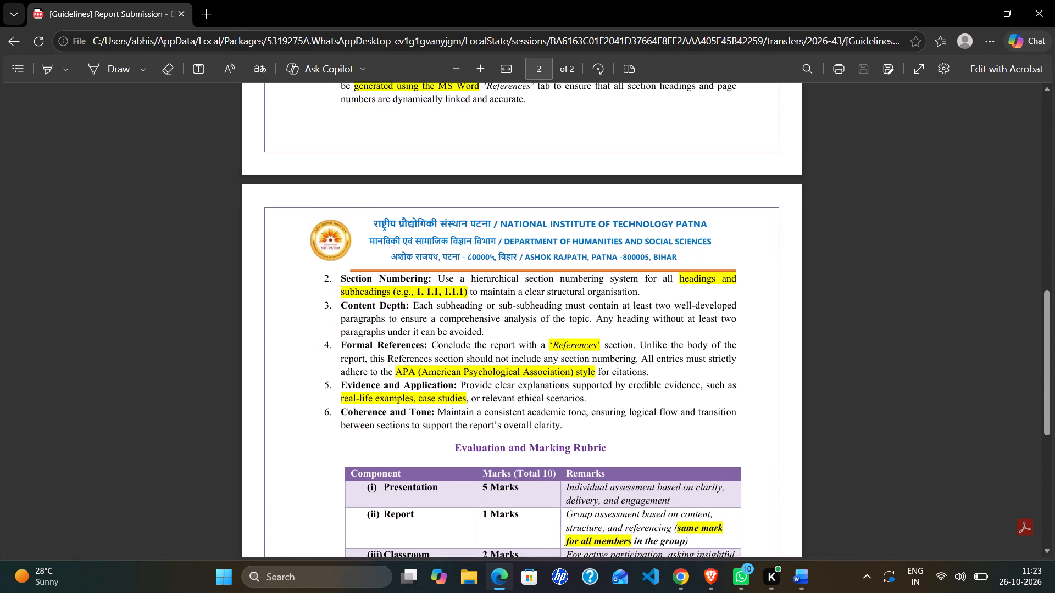
scroll(628, 311, down, 1)
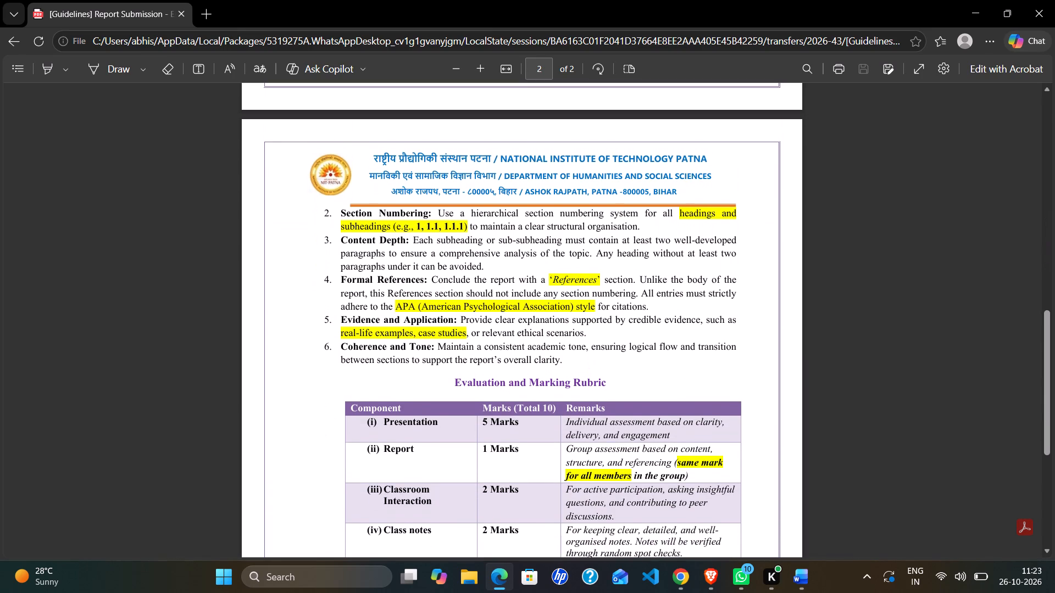
scroll(628, 311, up, 4)
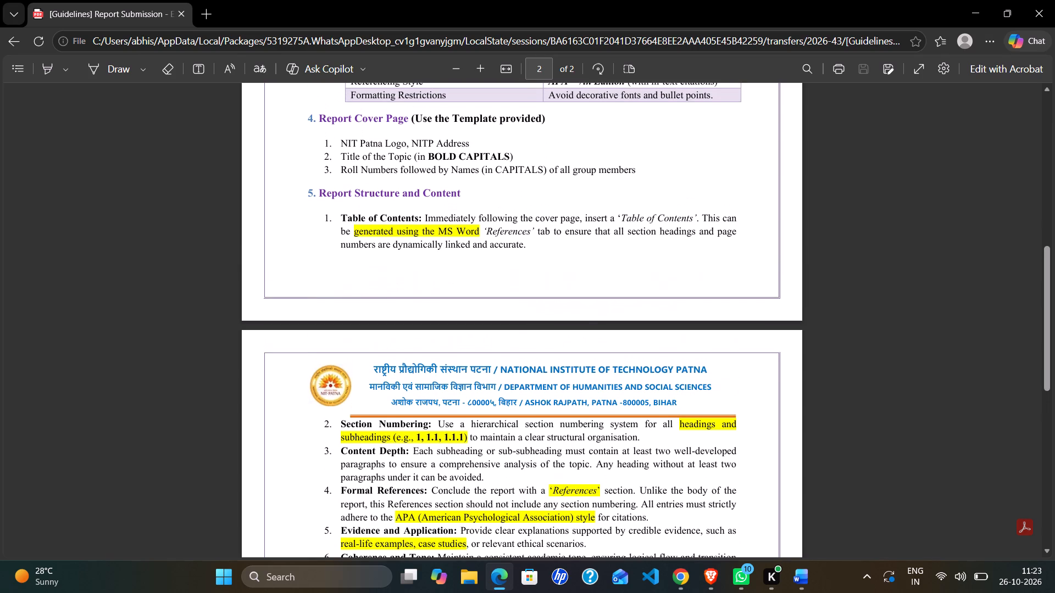
scroll(628, 311, up, 7)
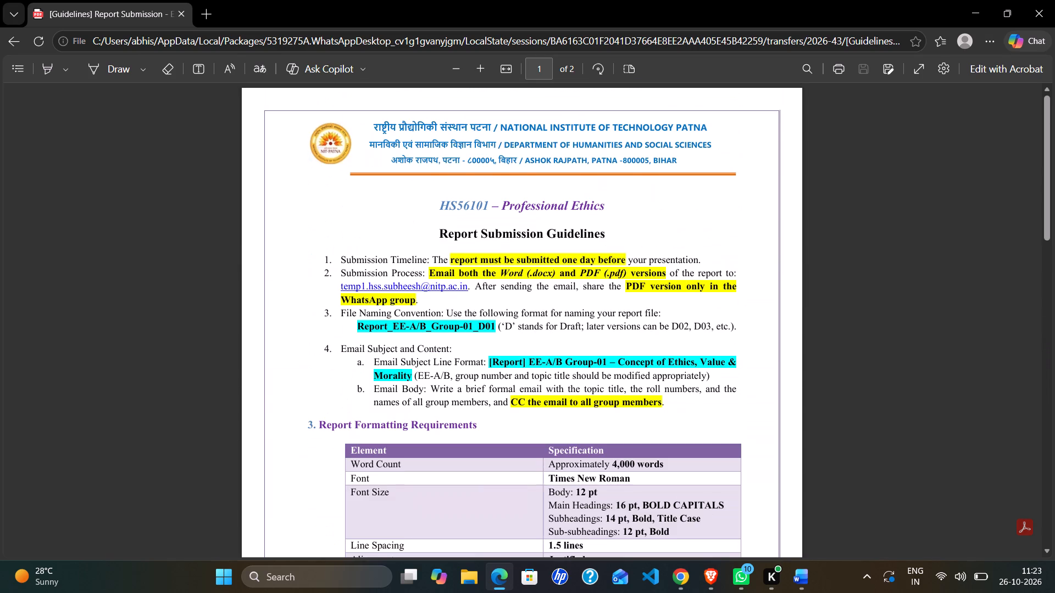
scroll(628, 311, down, 3)
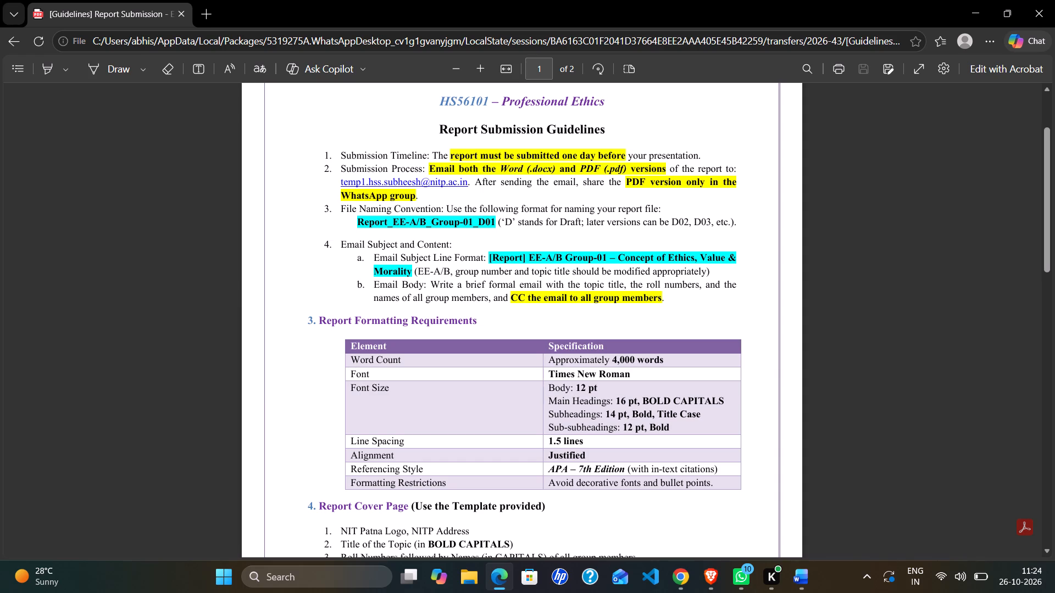
Switch between the REPORT_EE-B_GROUP_9 Word document and the submission guidelines PDF to check the report formatting requirements.
key(alt+Tab)
key(alt+Tab)
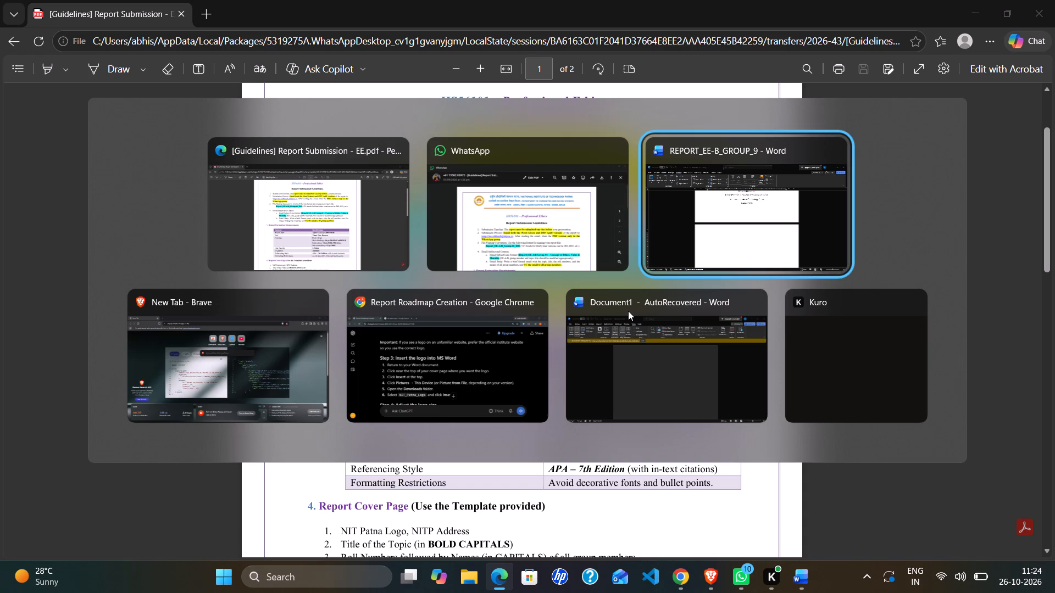
key(alt+Tab)
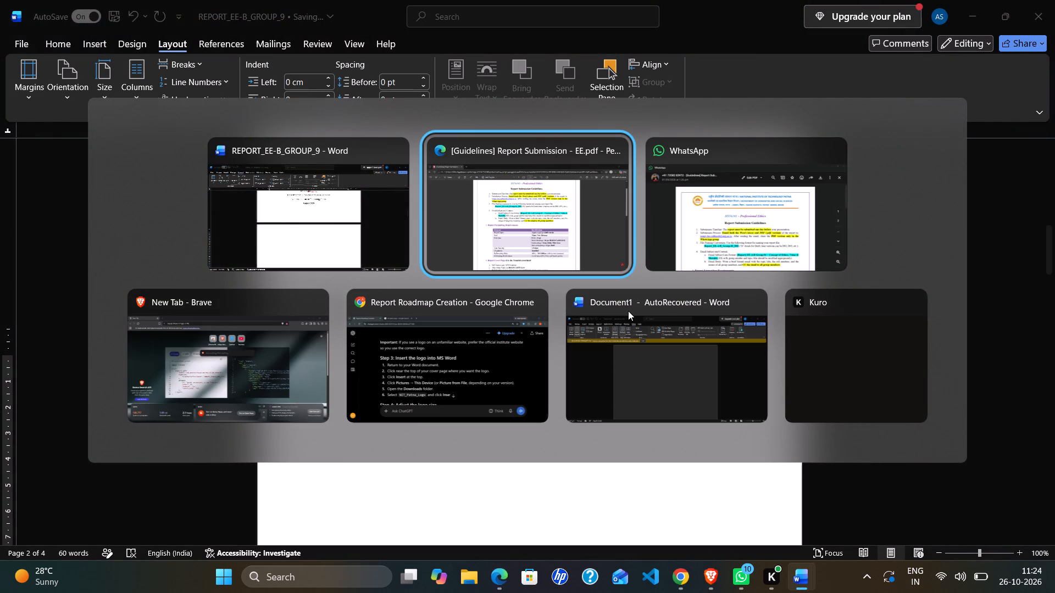
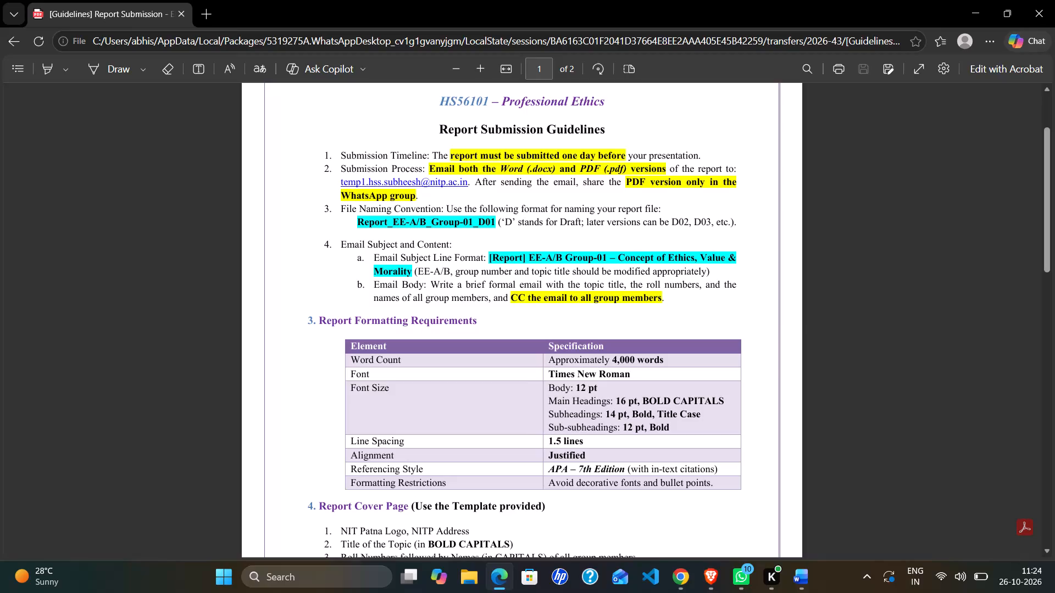
Return to the Word report and place the insertion point on the blank page after the cover page.
key(alt+Tab)
key(alt+Tab)
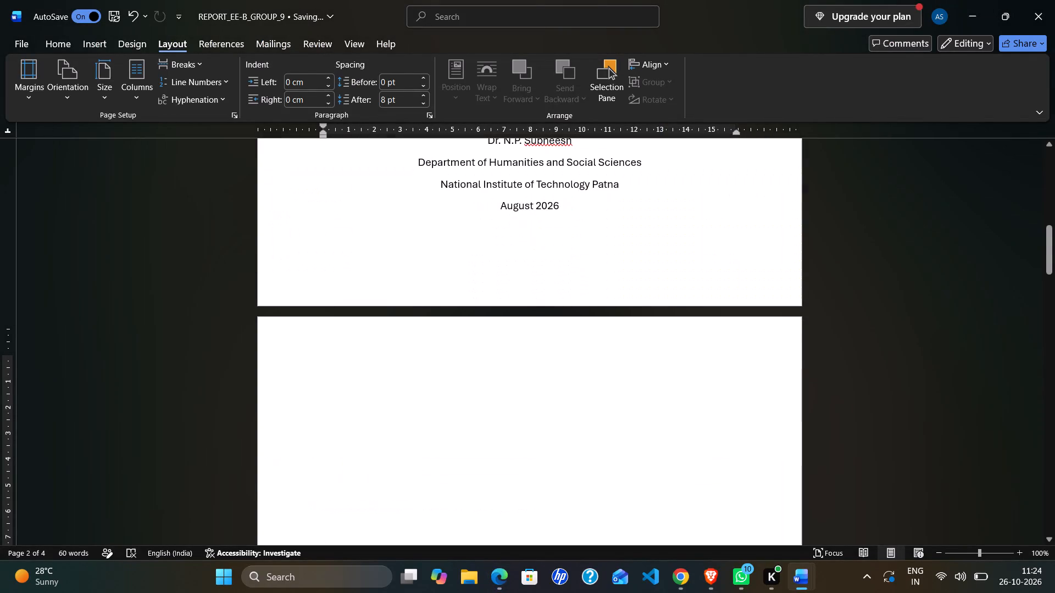
scroll(628, 311, up, 3)
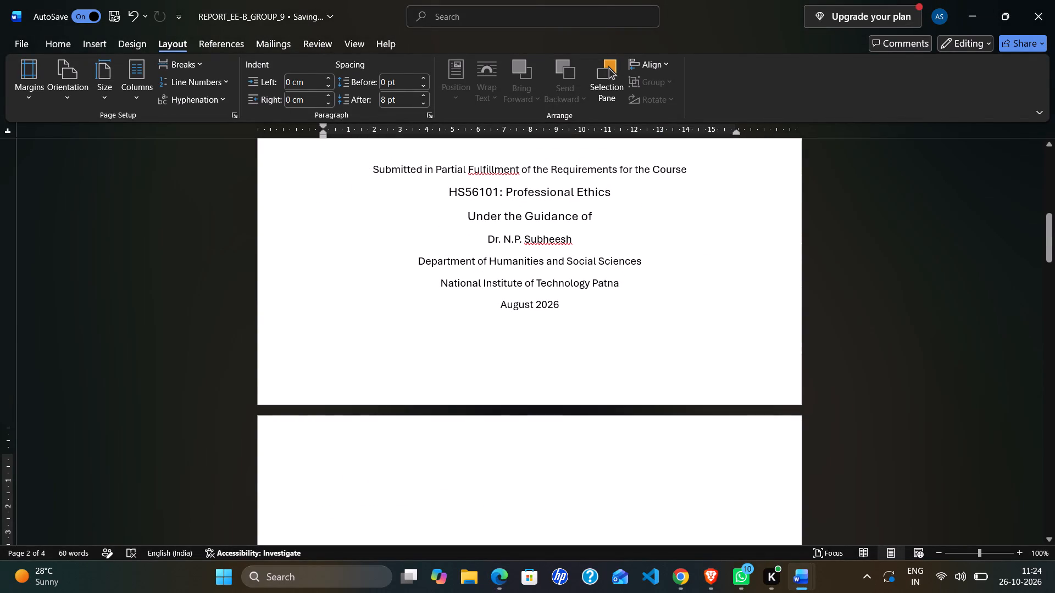
click(432, 297)
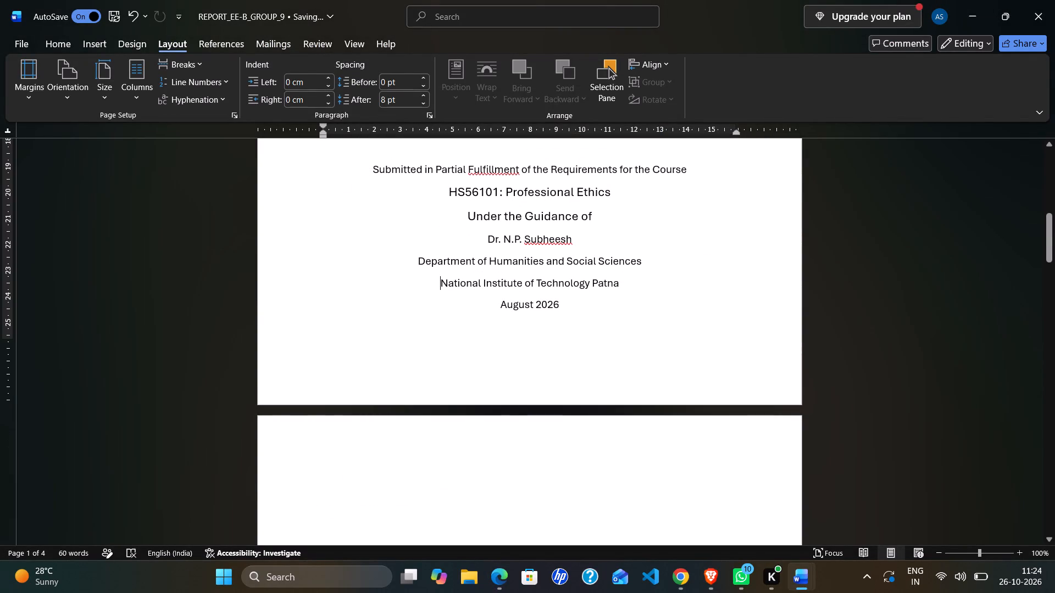
click(55, 47)
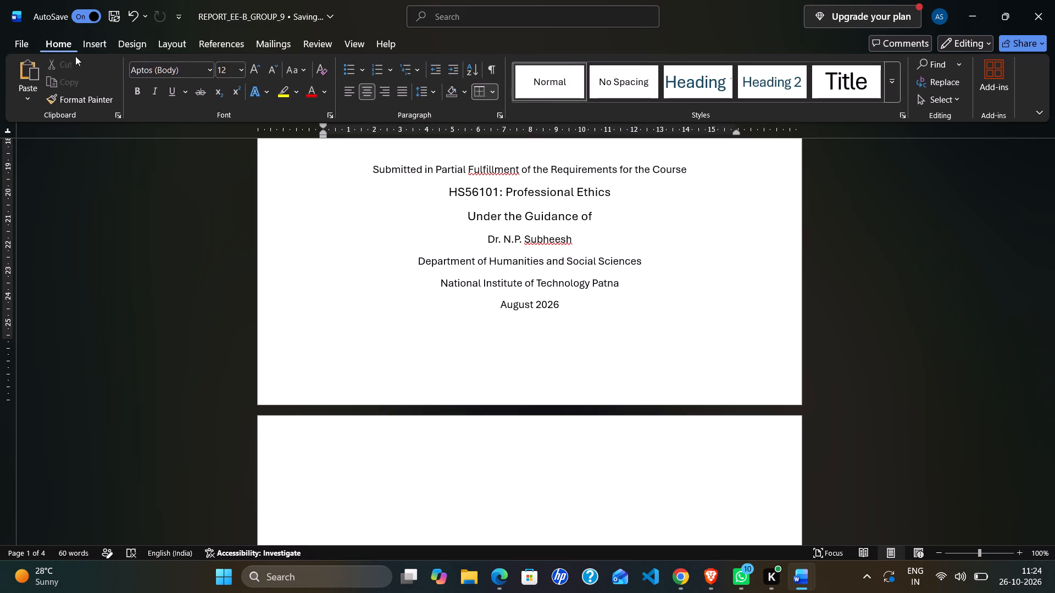
click(341, 455)
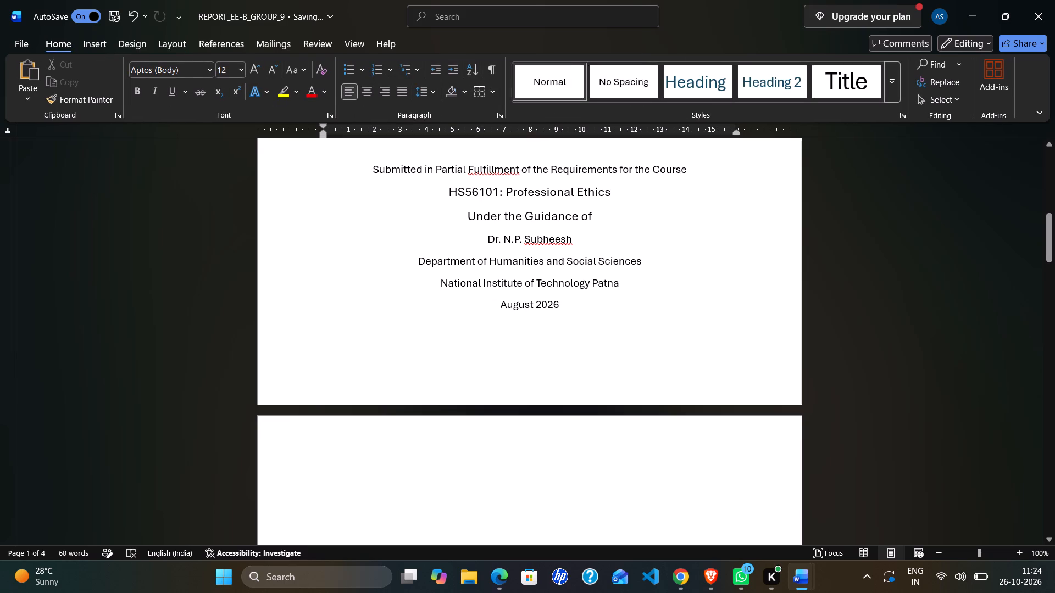
click(355, 450)
scroll(356, 450, down, 2)
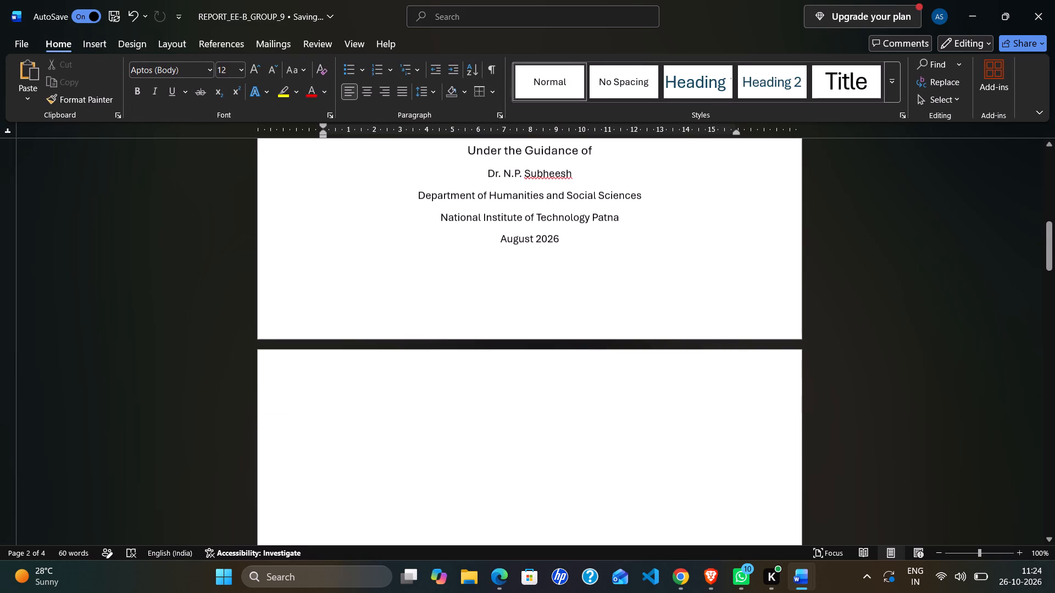
double_click(376, 403)
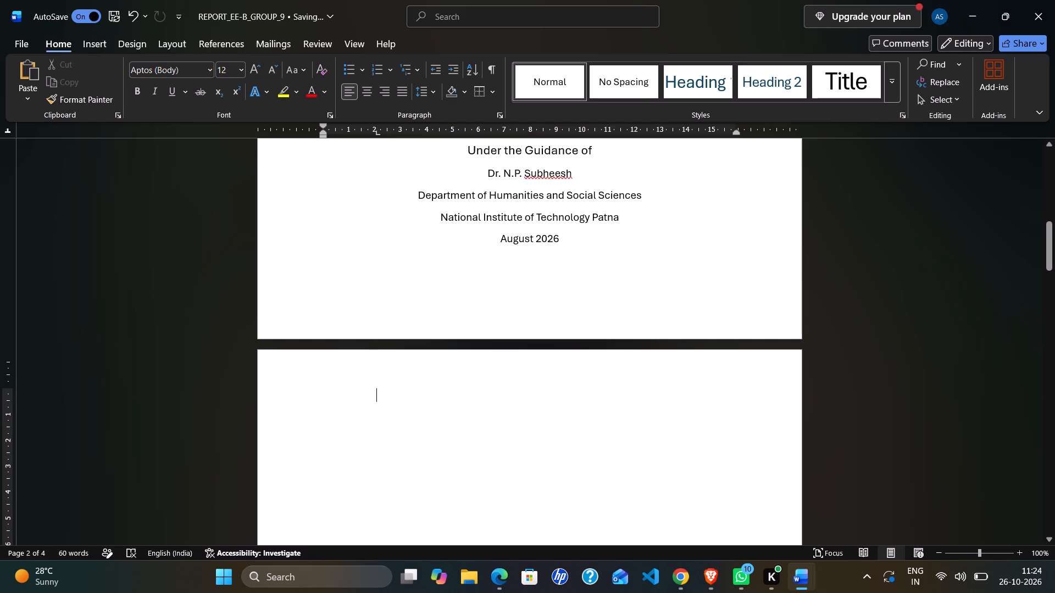
key(BackSpace)
key(BackSpace)
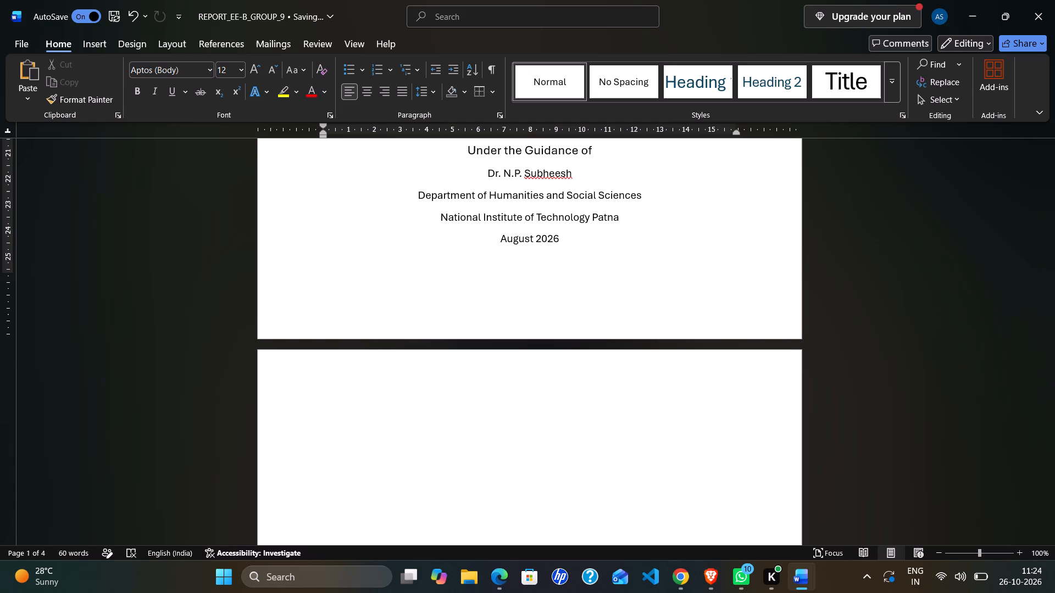
Insert a paragraph break after the cover page text to start a new line on the second page.
key(Return)
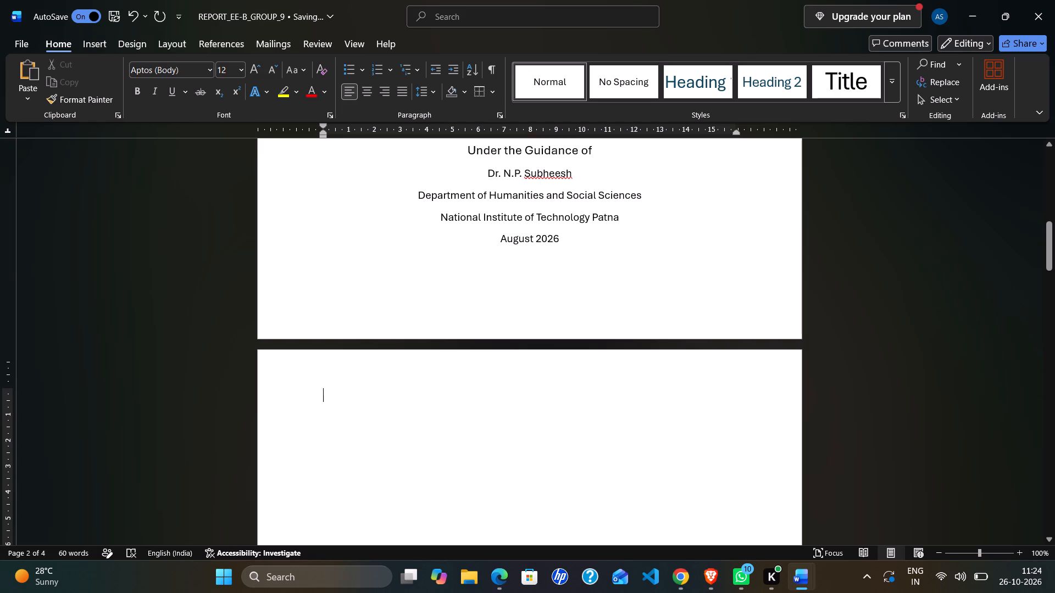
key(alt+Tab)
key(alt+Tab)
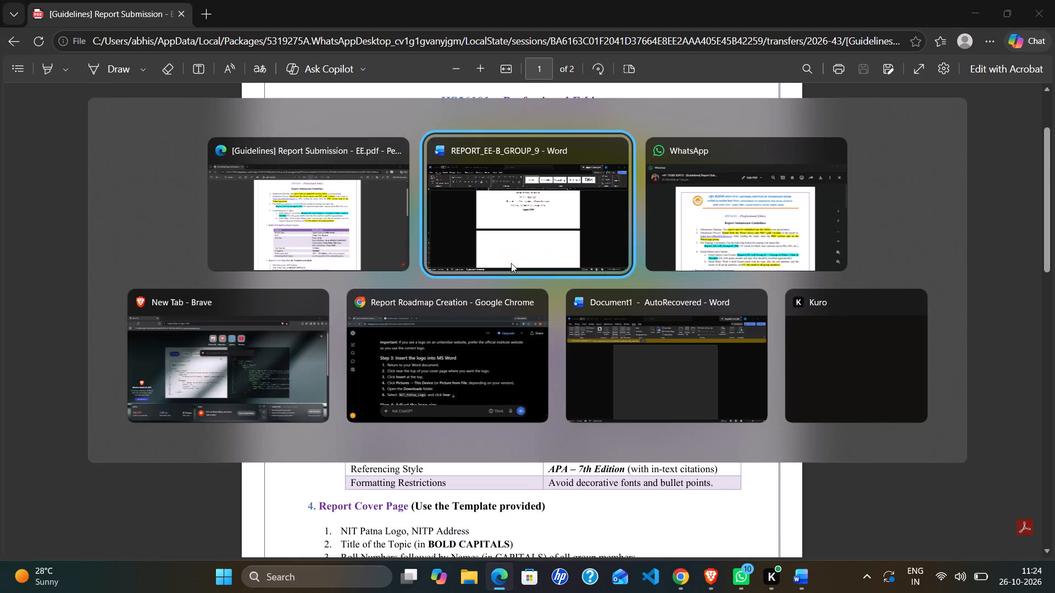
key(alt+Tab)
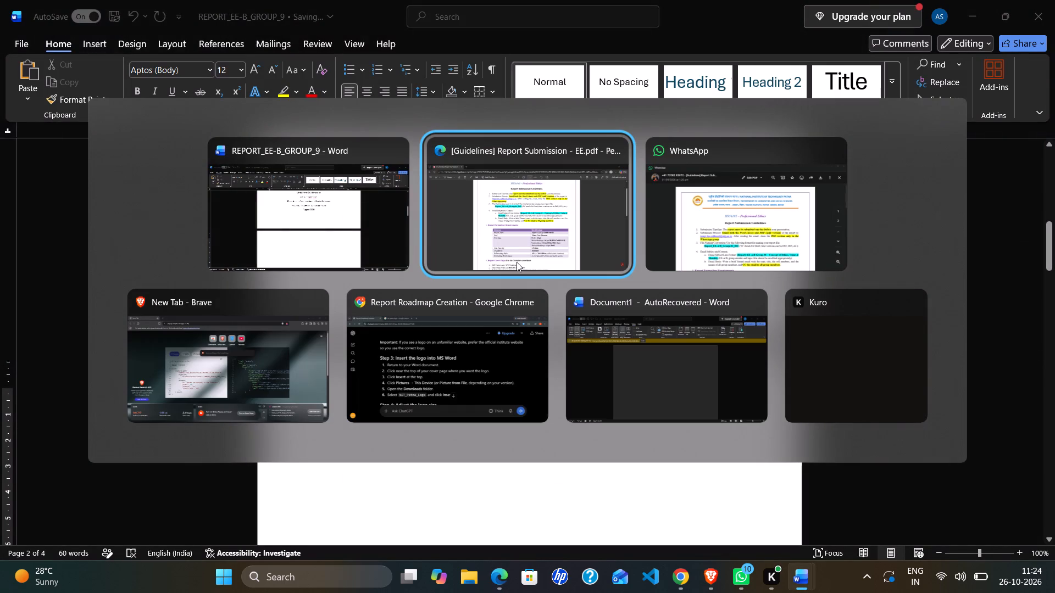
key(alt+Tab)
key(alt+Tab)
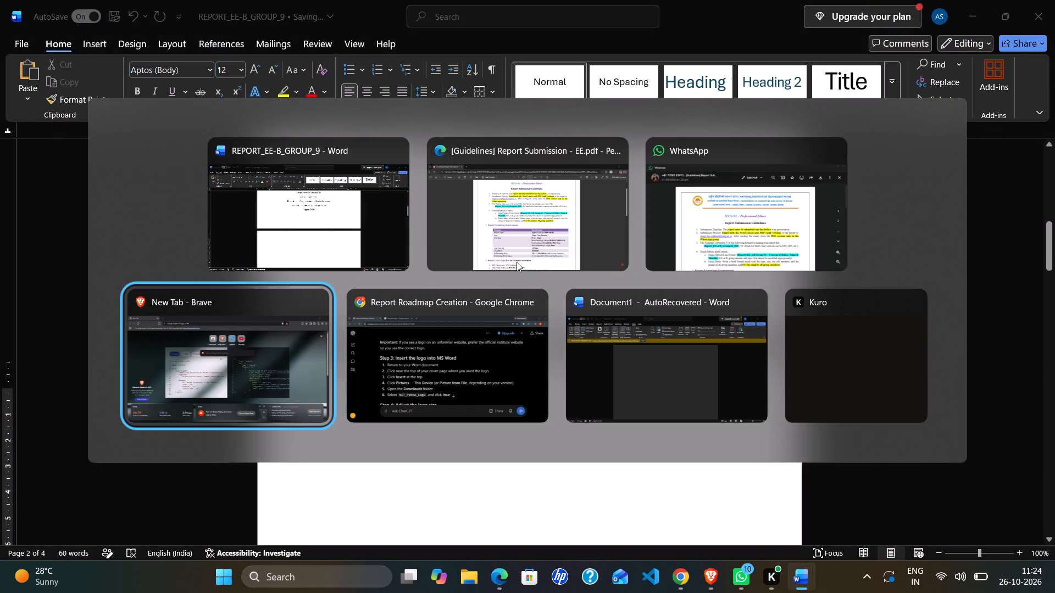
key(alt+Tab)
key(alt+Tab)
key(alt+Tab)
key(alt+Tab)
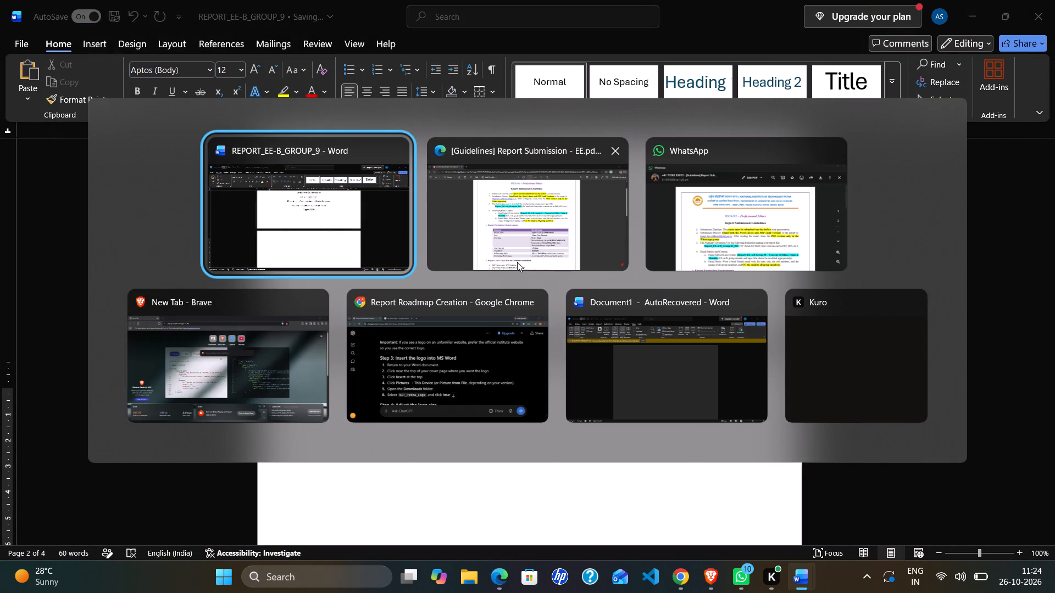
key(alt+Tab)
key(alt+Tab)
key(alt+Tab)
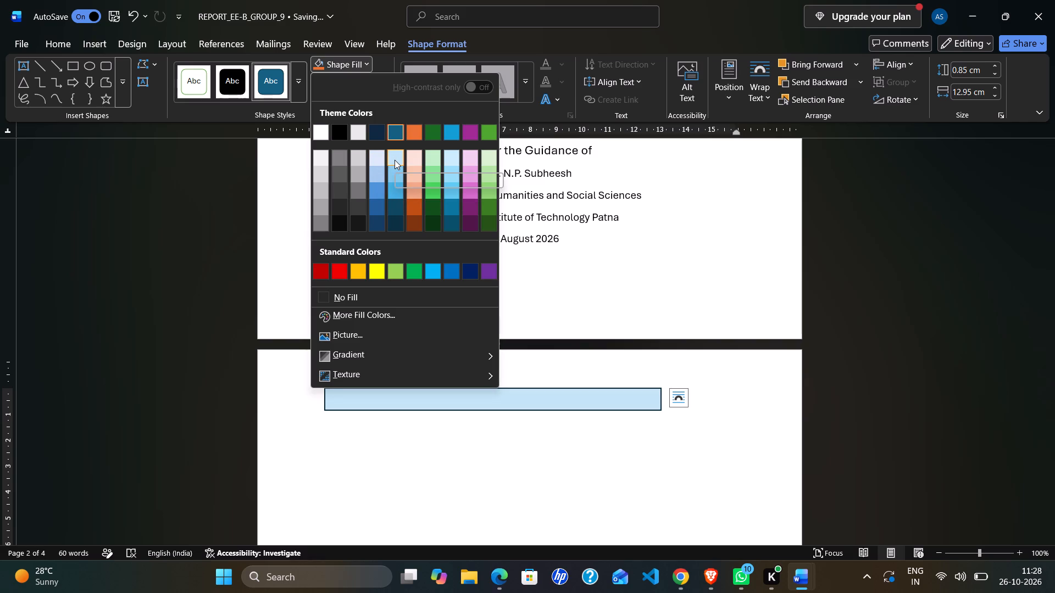
click(395, 163)
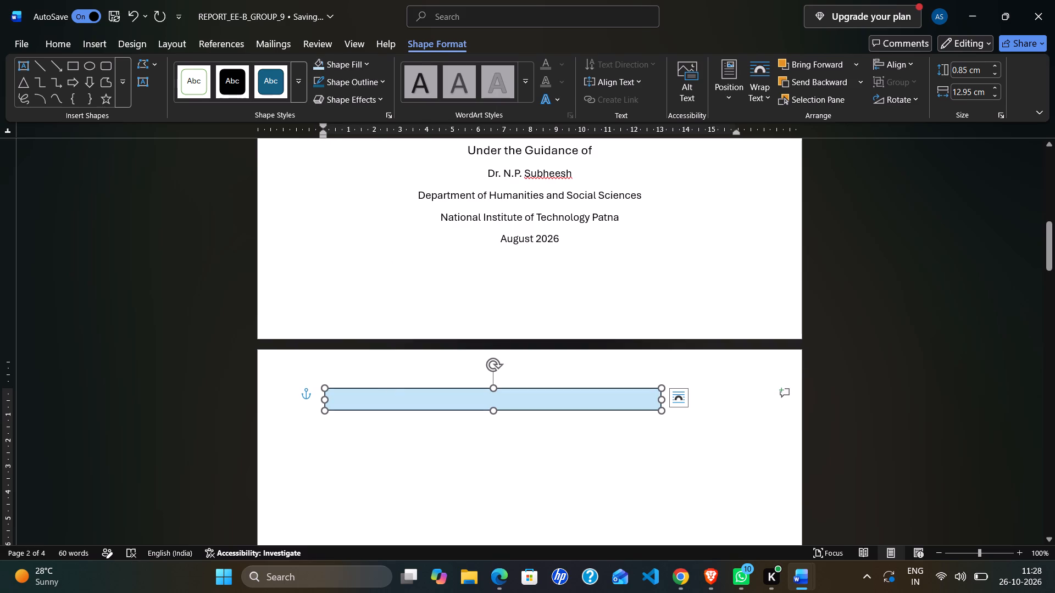
Set the light blue rectangle's layout to a fixed position on the page.
click(395, 396)
click(679, 401)
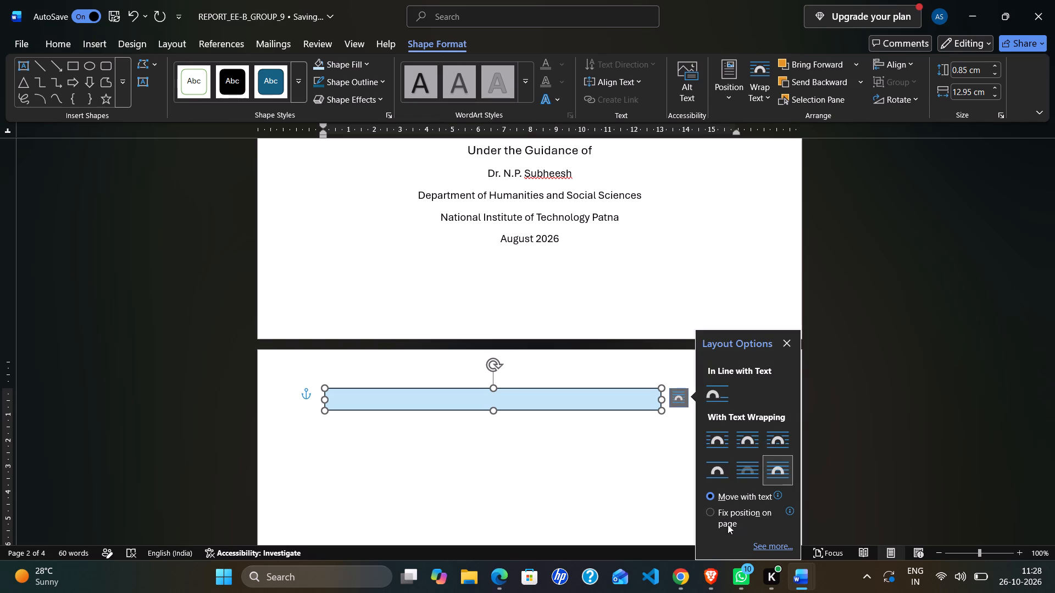
click(709, 510)
click(610, 483)
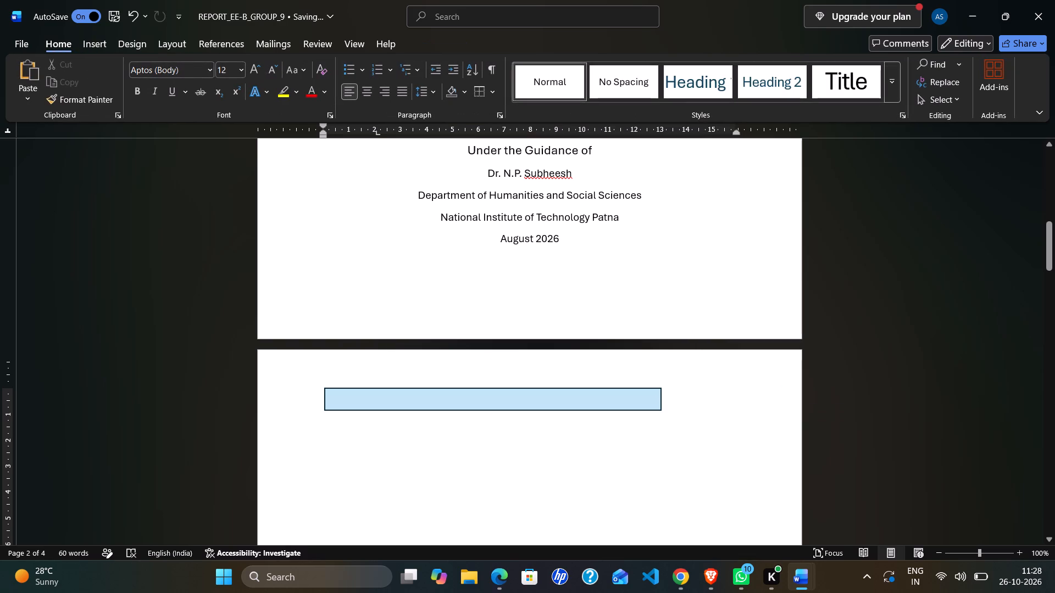
Set the text colour inside the light blue rectangle on the second page to black.
click(363, 401)
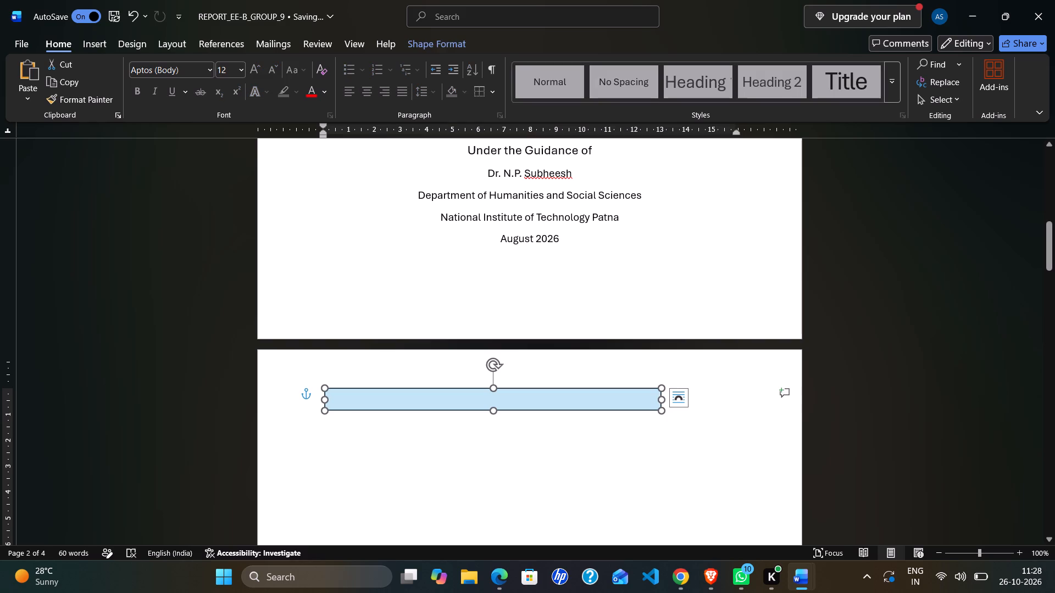
click(452, 398)
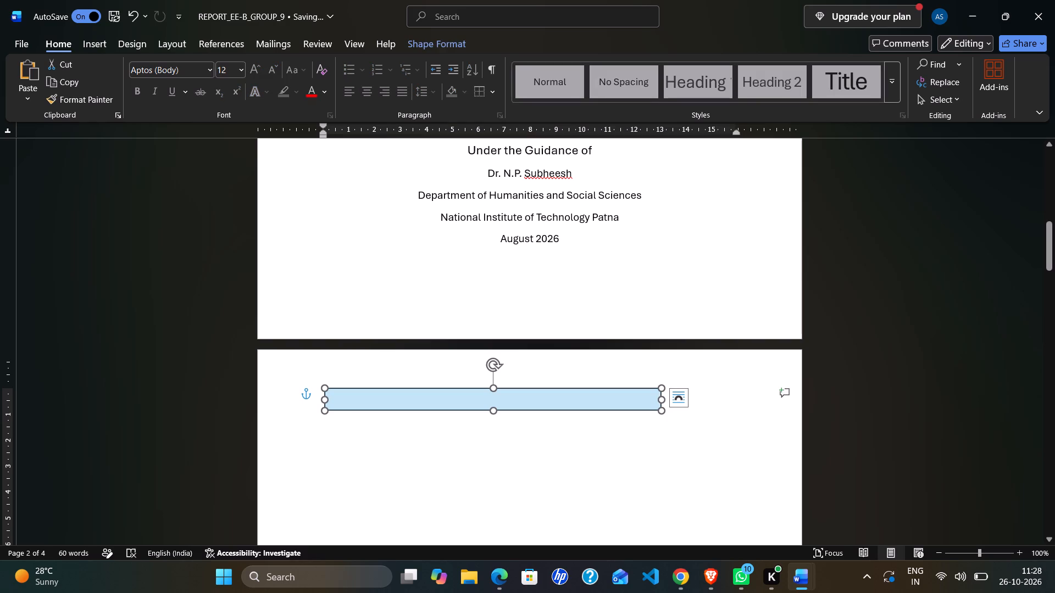
click(445, 403)
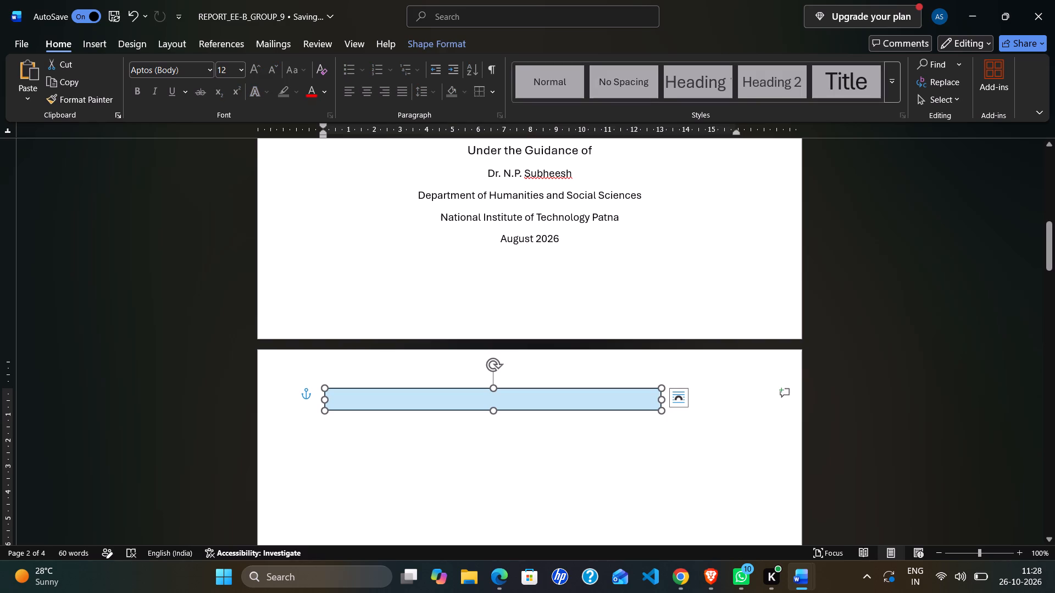
click(454, 400)
key(h)
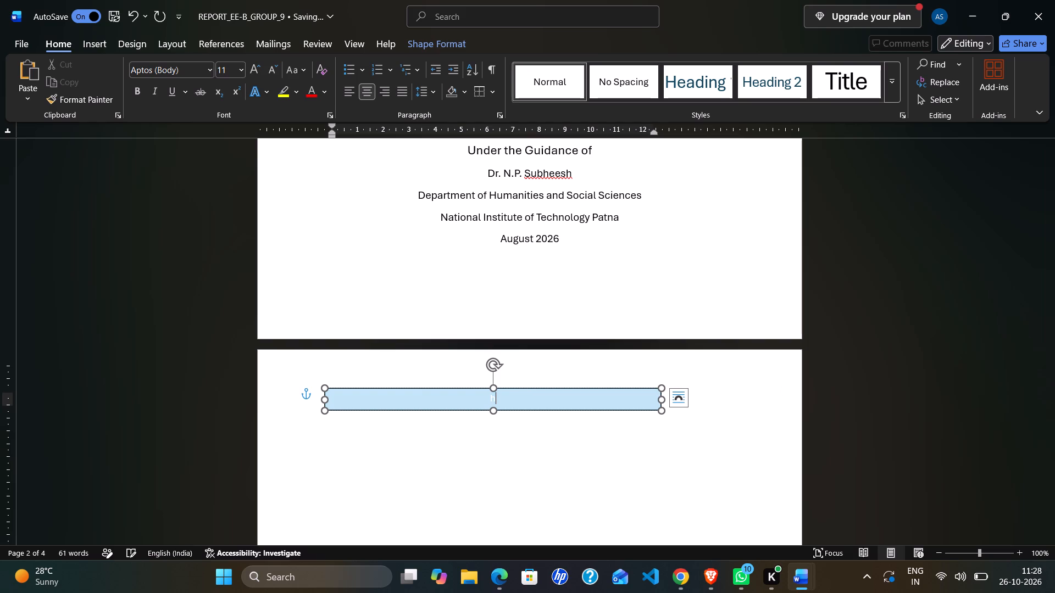
key(BackSpace)
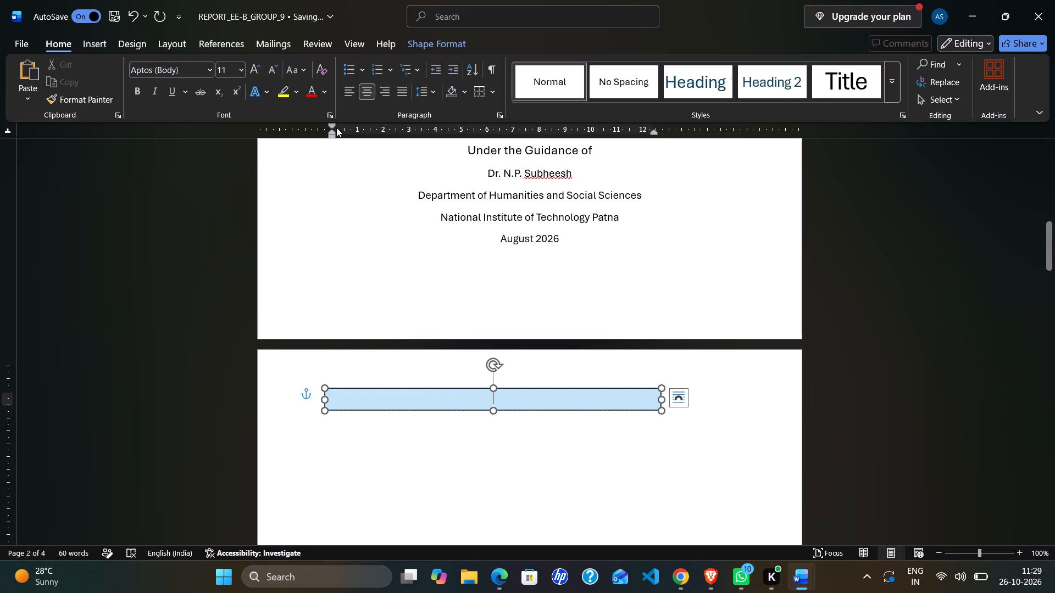
click(325, 96)
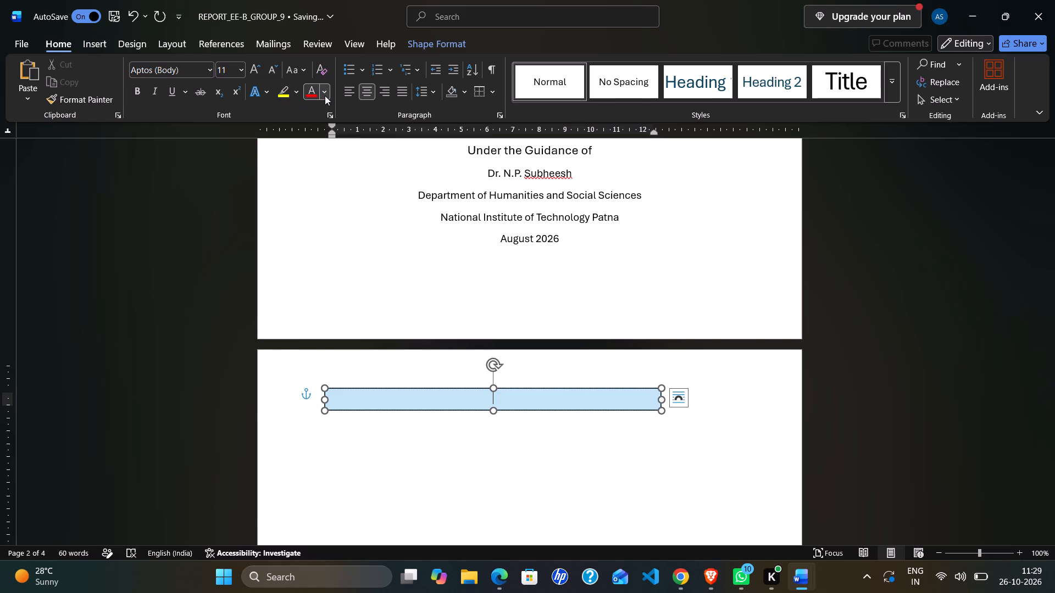
click(330, 181)
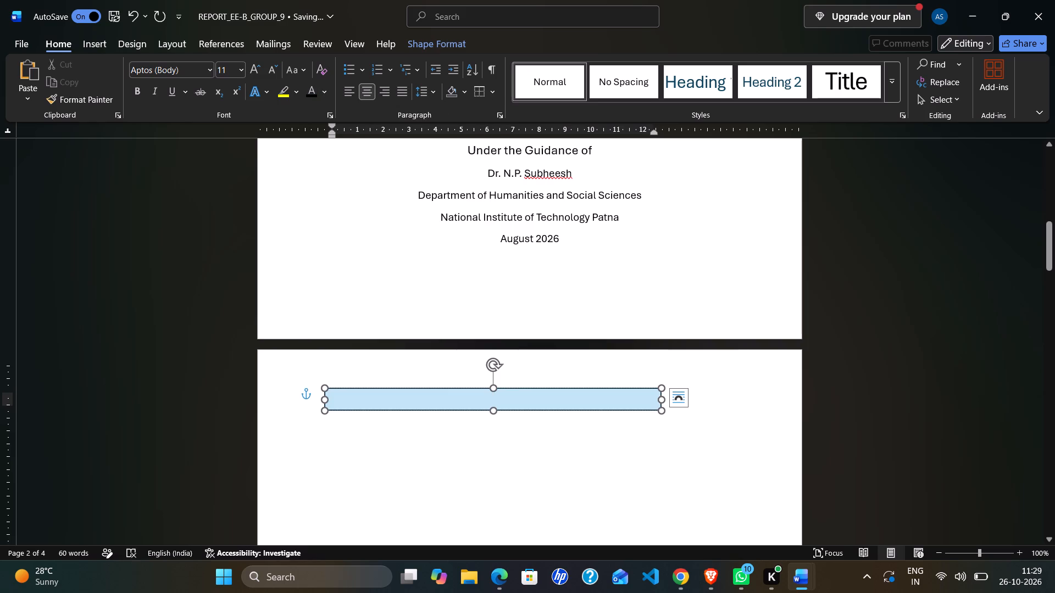
key(a)
key(BackSpace)
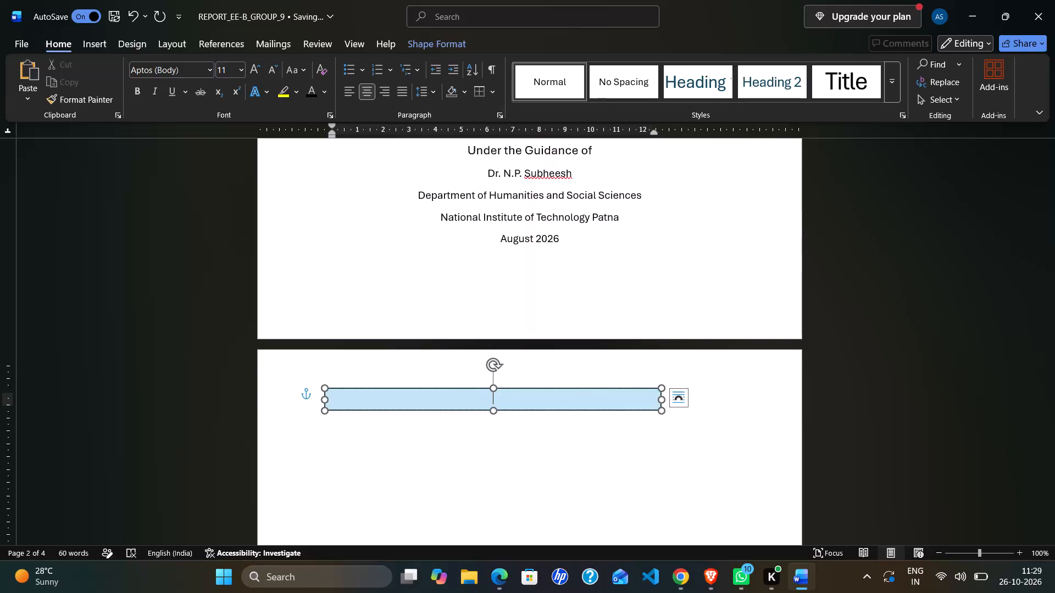
key(a)
key(BackSpace)
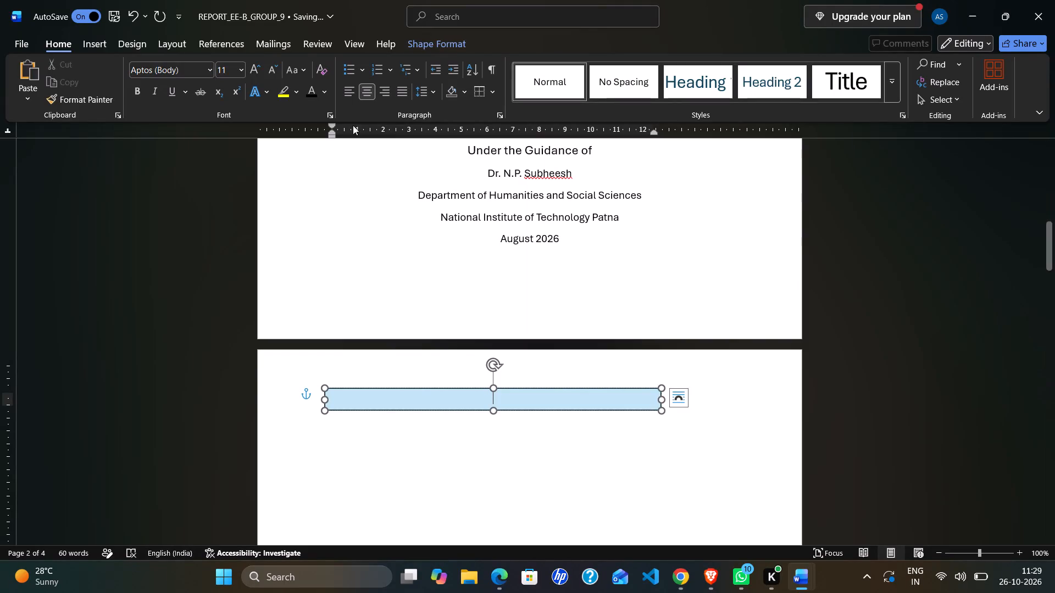
Enter the heading ACKNOWLEDGEMENT in capitals at font size 16 inside the light blue rectangle.
click(243, 71)
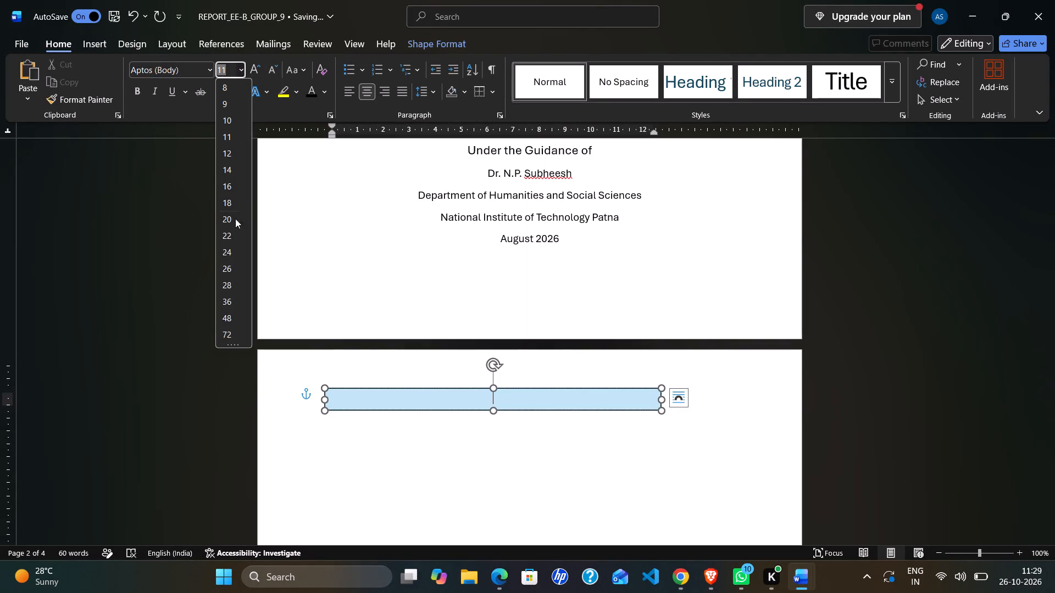
click(230, 183)
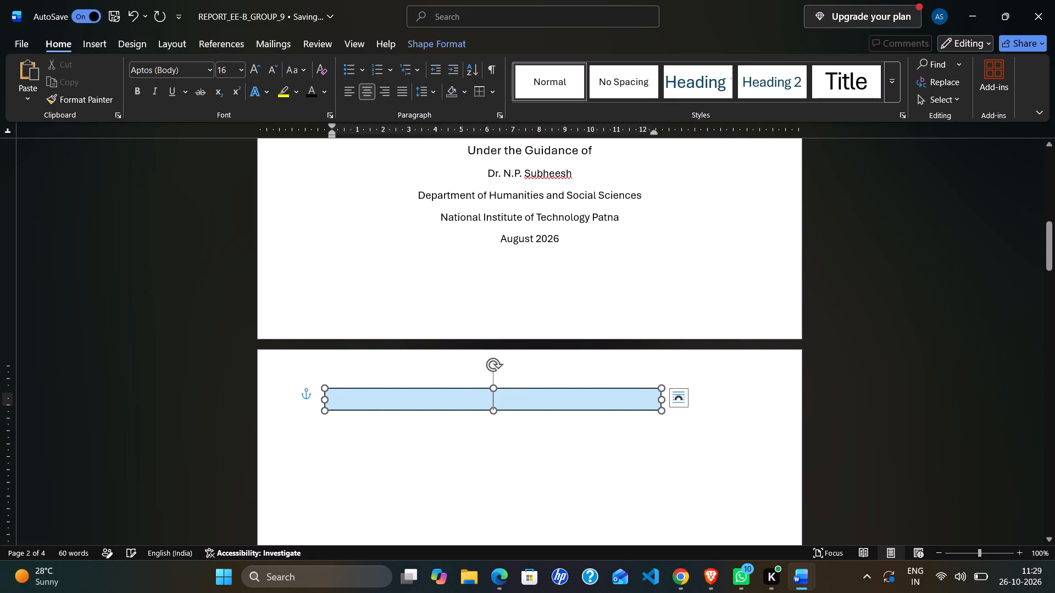
key(shift+a)
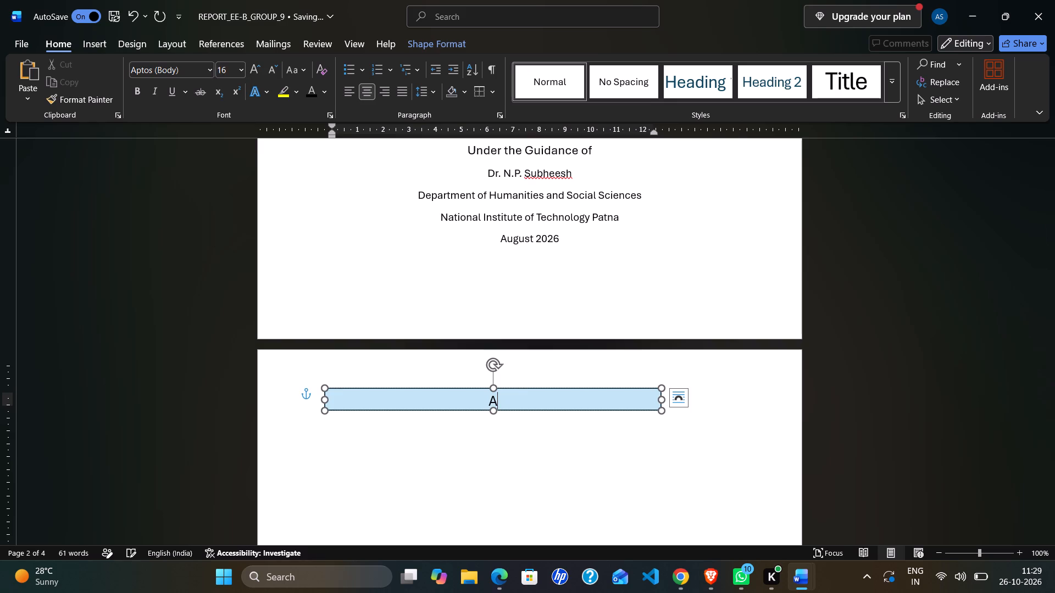
key(c)
key(k)
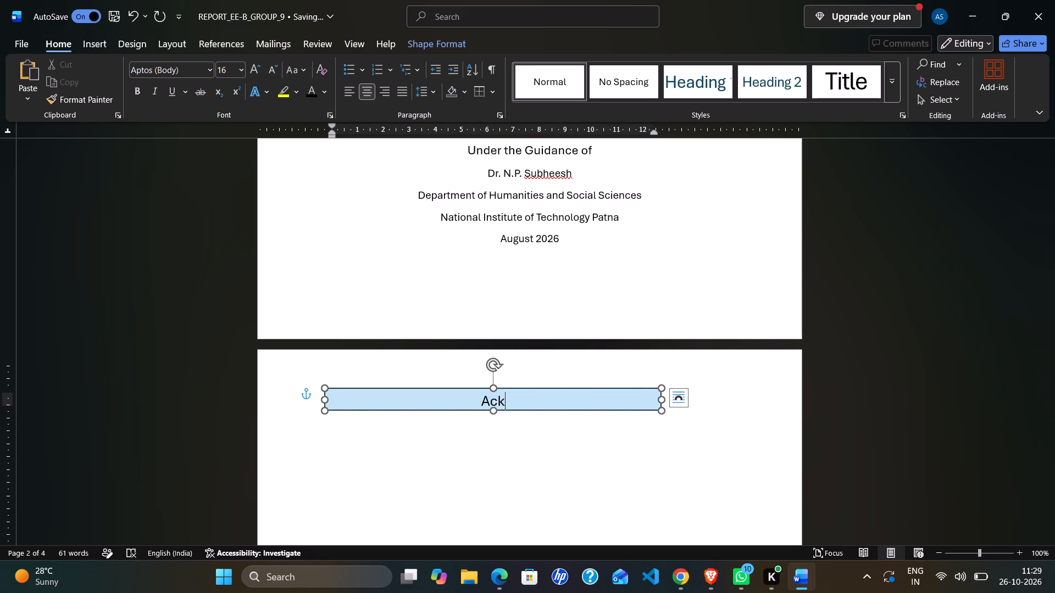
key(BackSpace)
key(BackSpace)
text(CK)
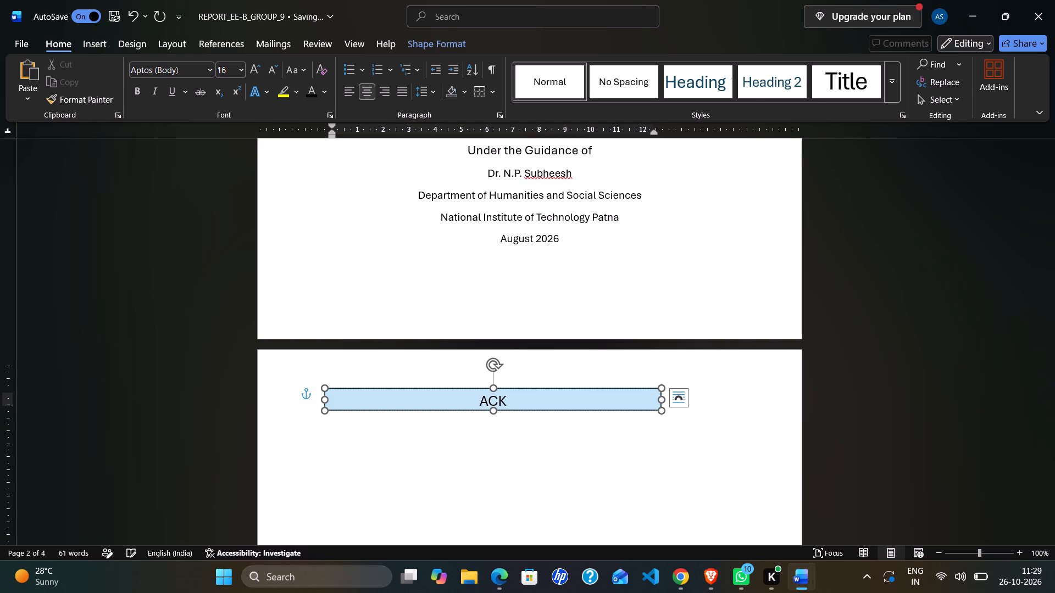
text(NO)
text(WL)
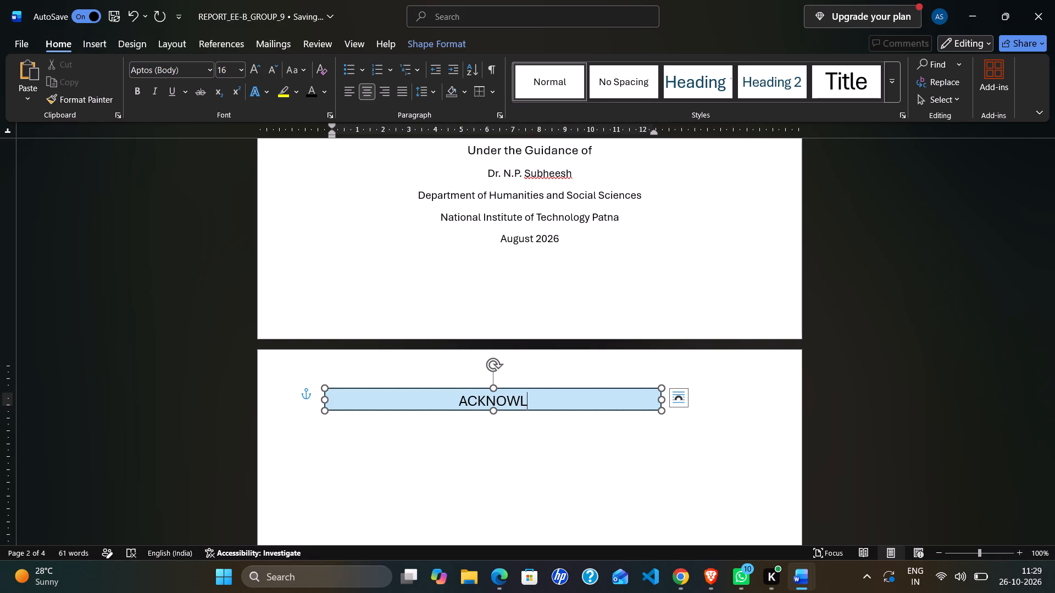
key(e)
text(DGEMEN)
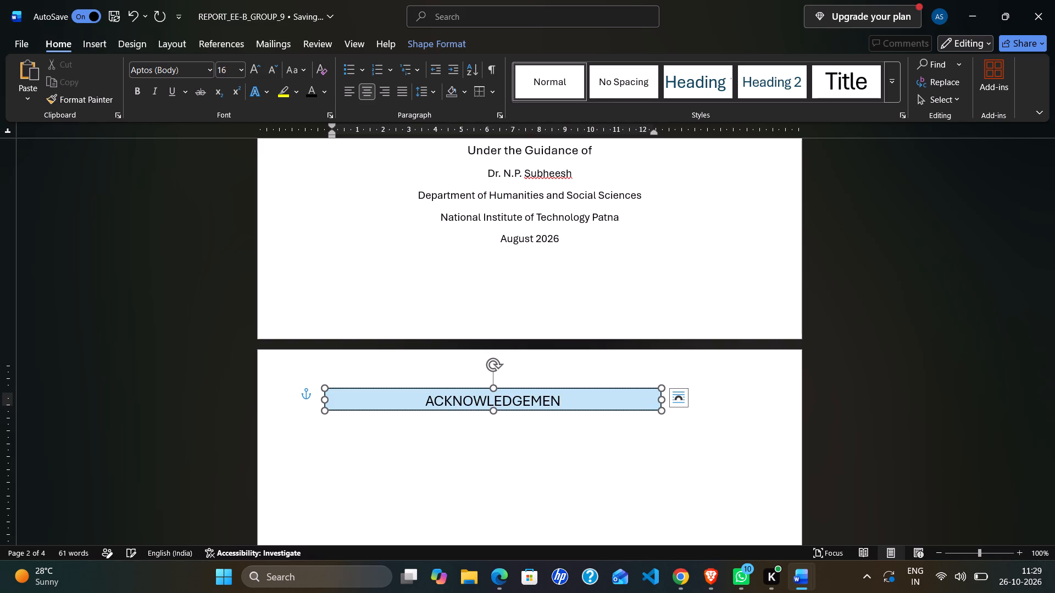
key(t)
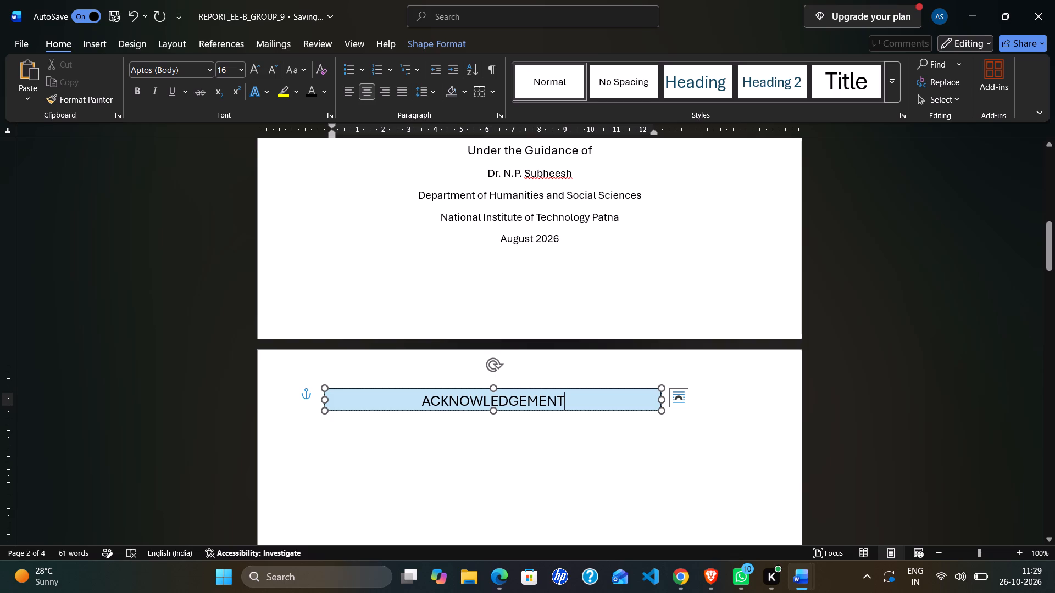
Widen the ACKNOWLEDGEMENT box so its right edge meets the page's right margin, with its left edge slightly inside the left margin.
drag(659, 399, 817, 393)
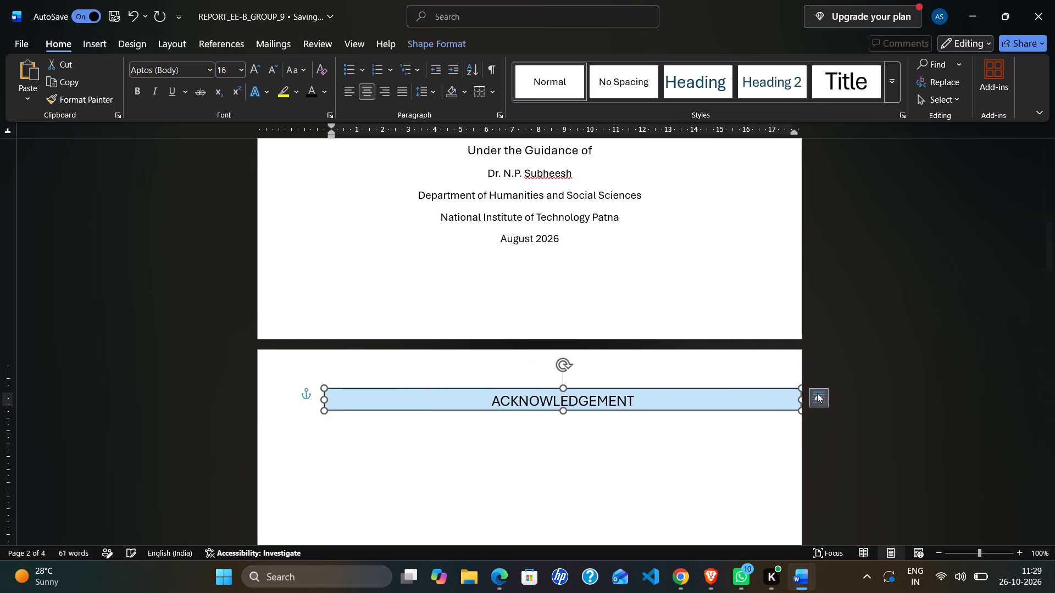
drag(799, 399, 742, 410)
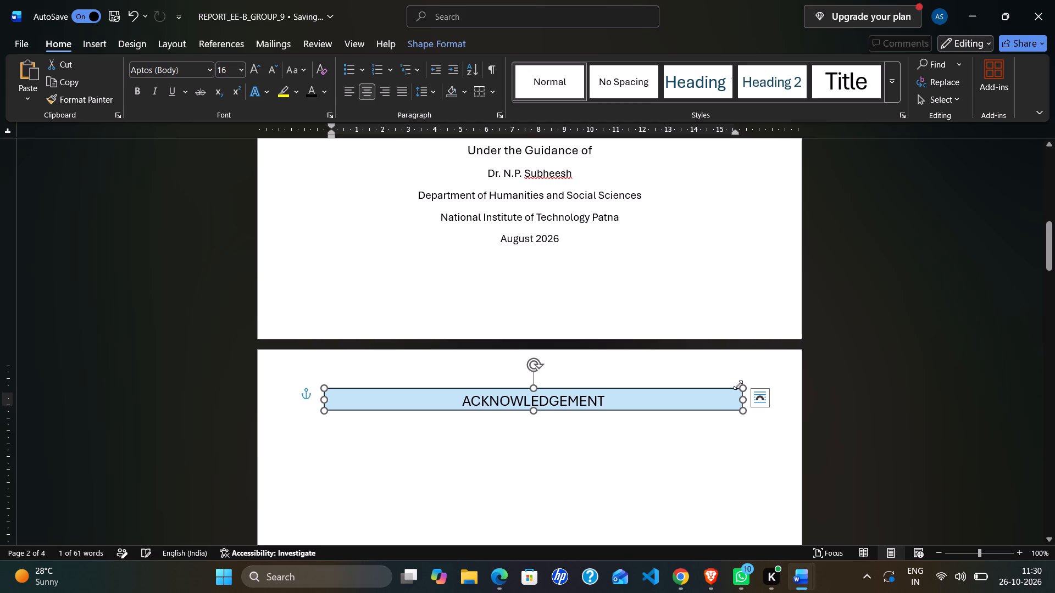
click(731, 132)
click(731, 132)
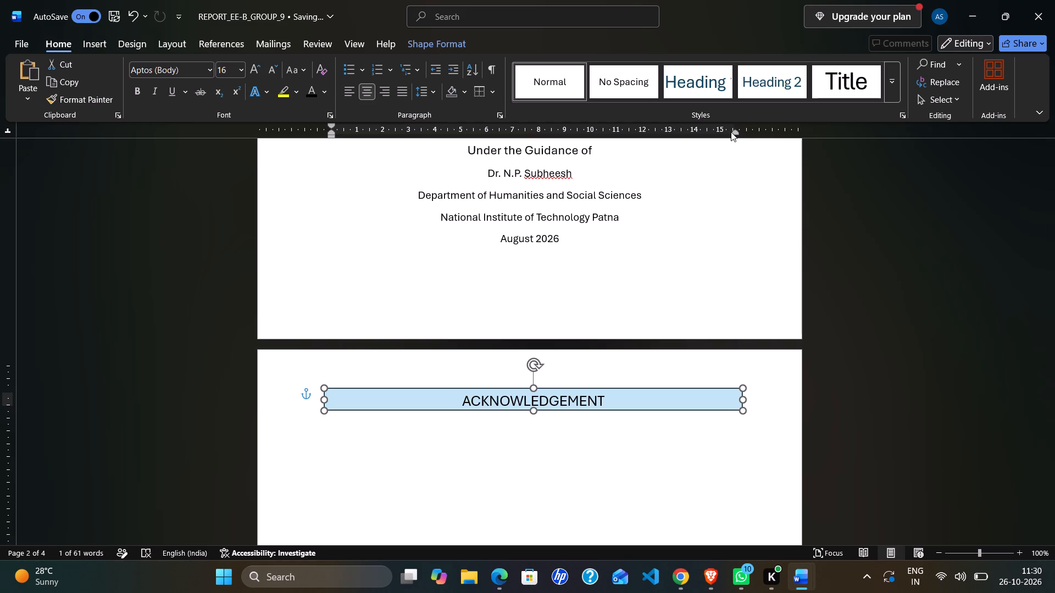
click(731, 132)
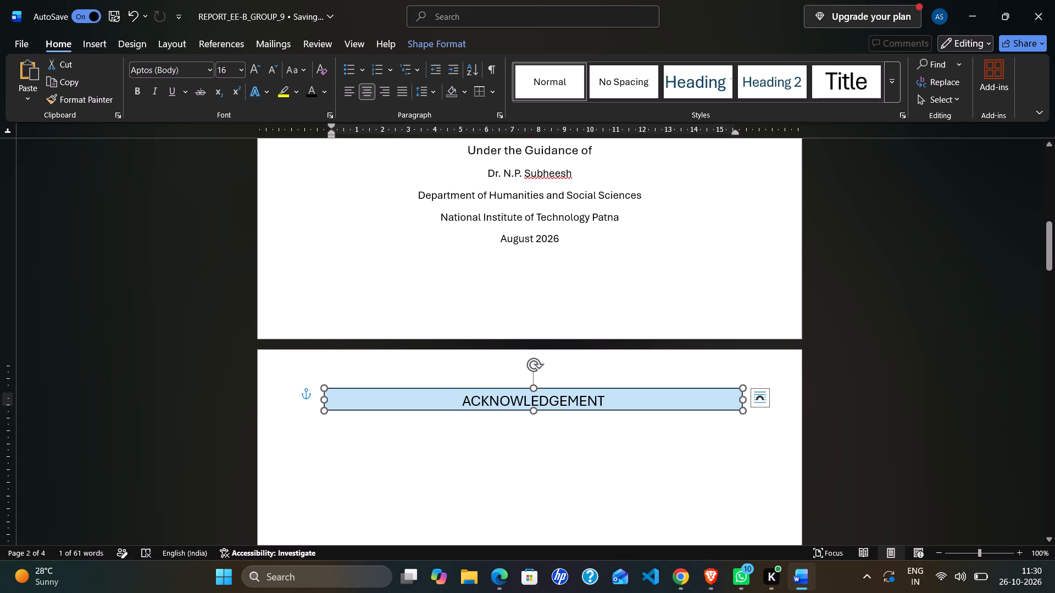
drag(745, 402, 734, 404)
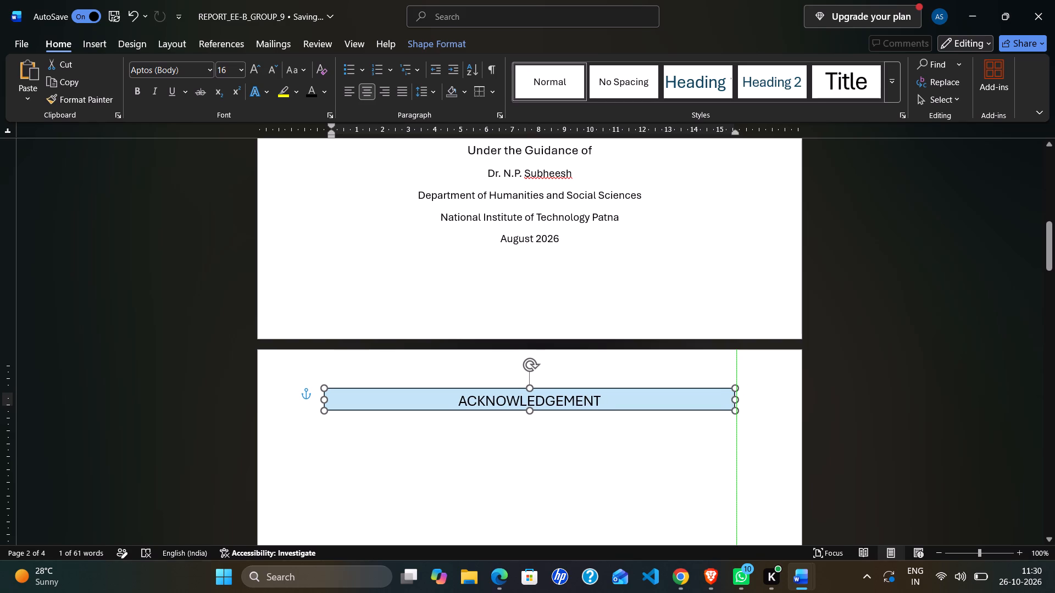
drag(734, 404, 731, 404)
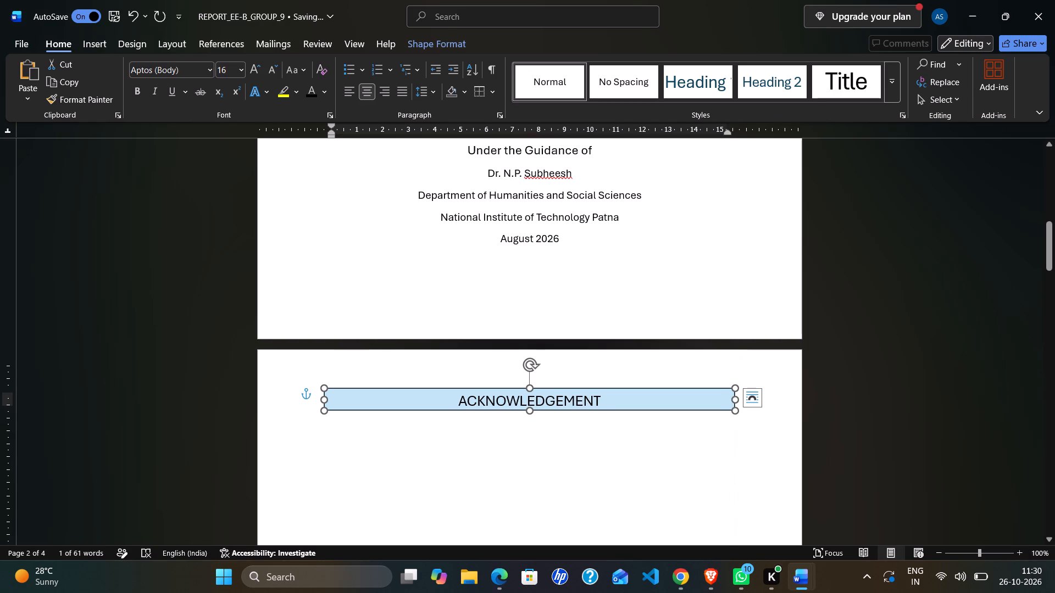
click(726, 129)
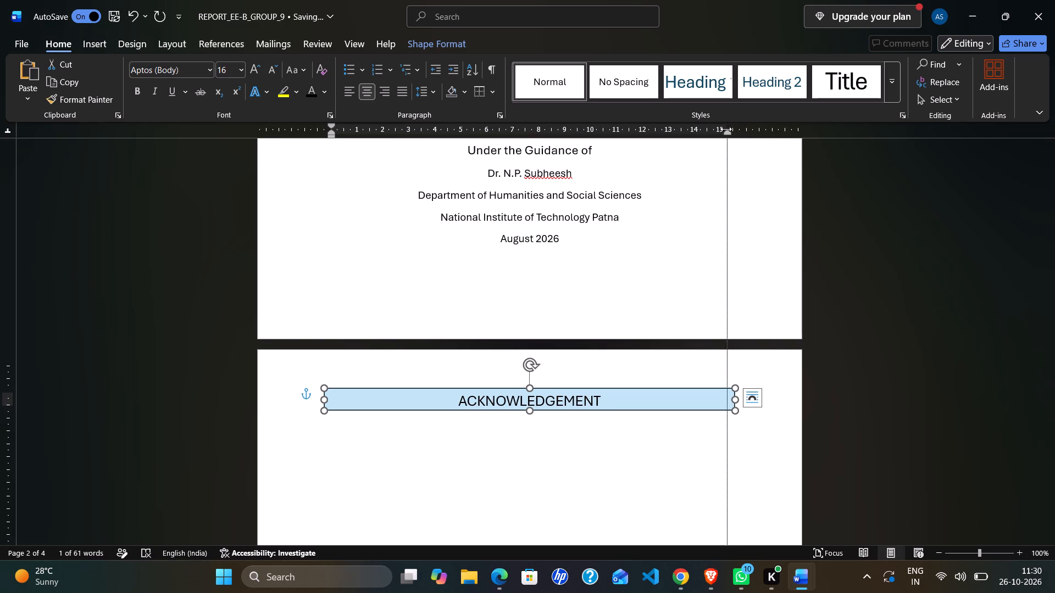
click(726, 129)
drag(726, 129, 725, 89)
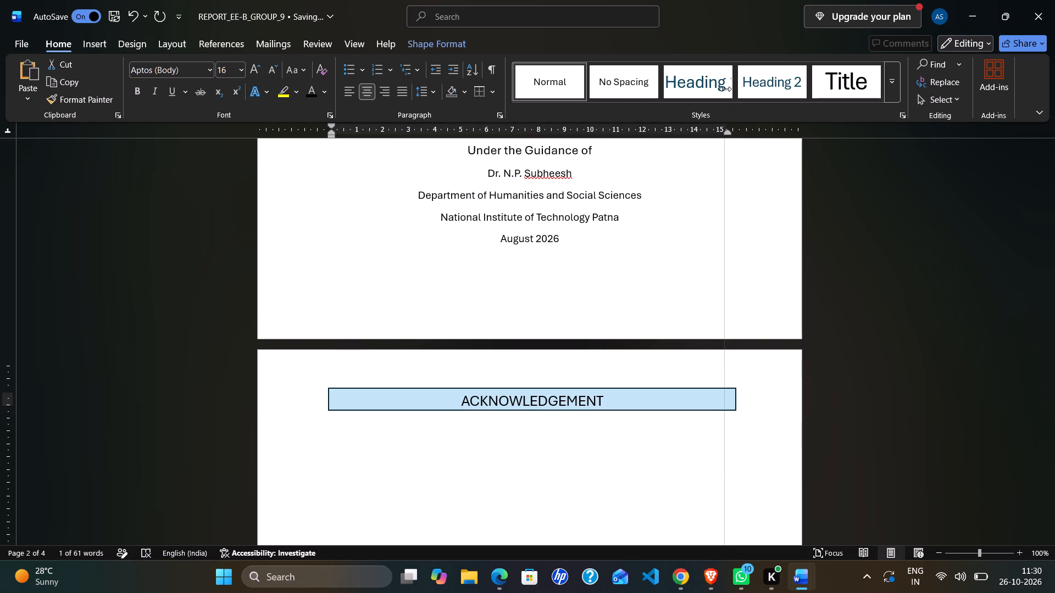
drag(725, 89, 729, 146)
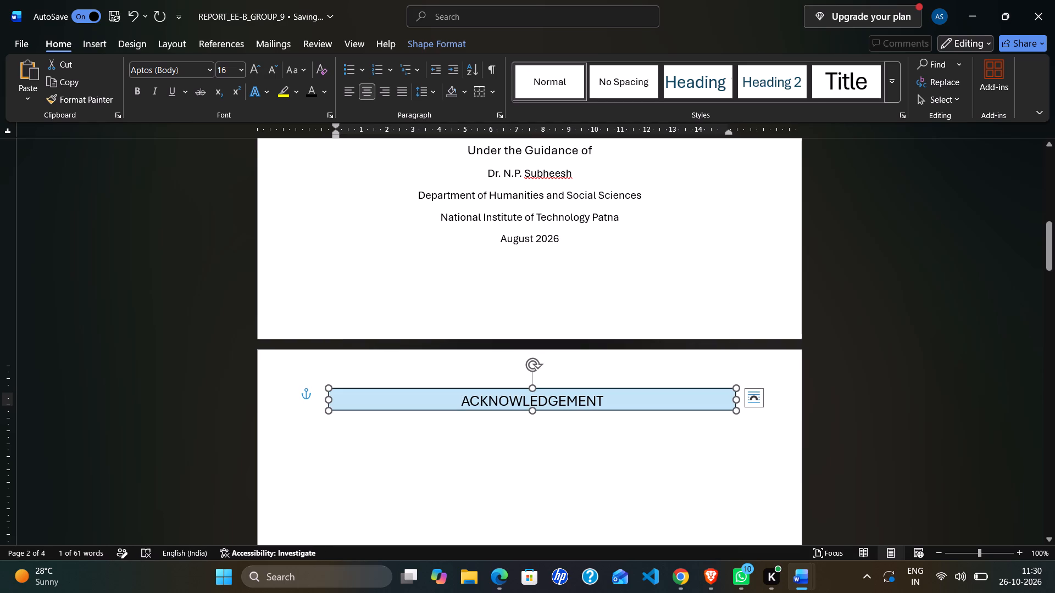
Set the ACKNOWLEDGEMENT box's text wrapping to Square.
click(746, 400)
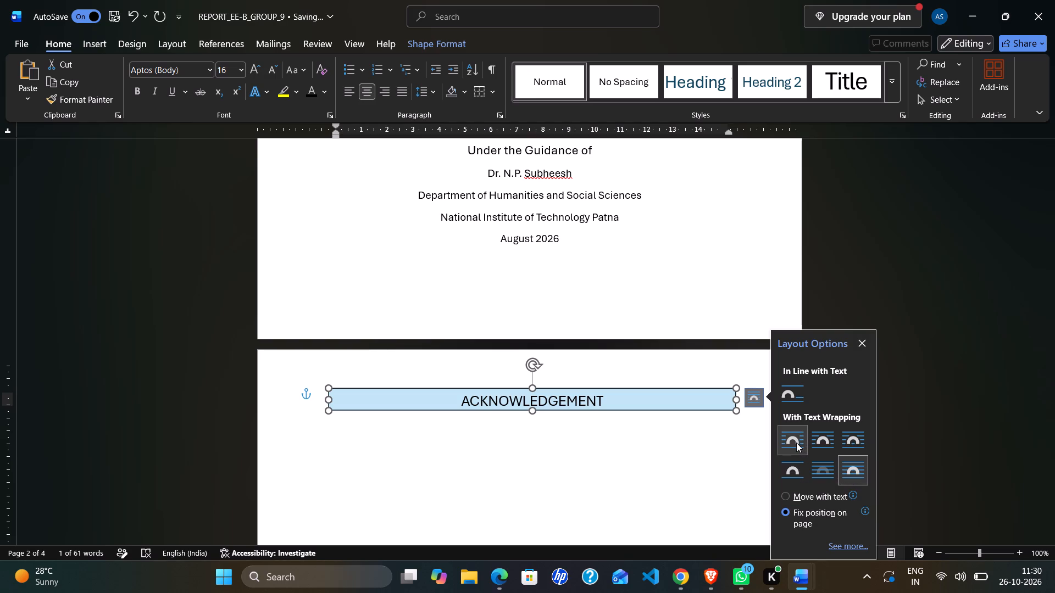
click(796, 443)
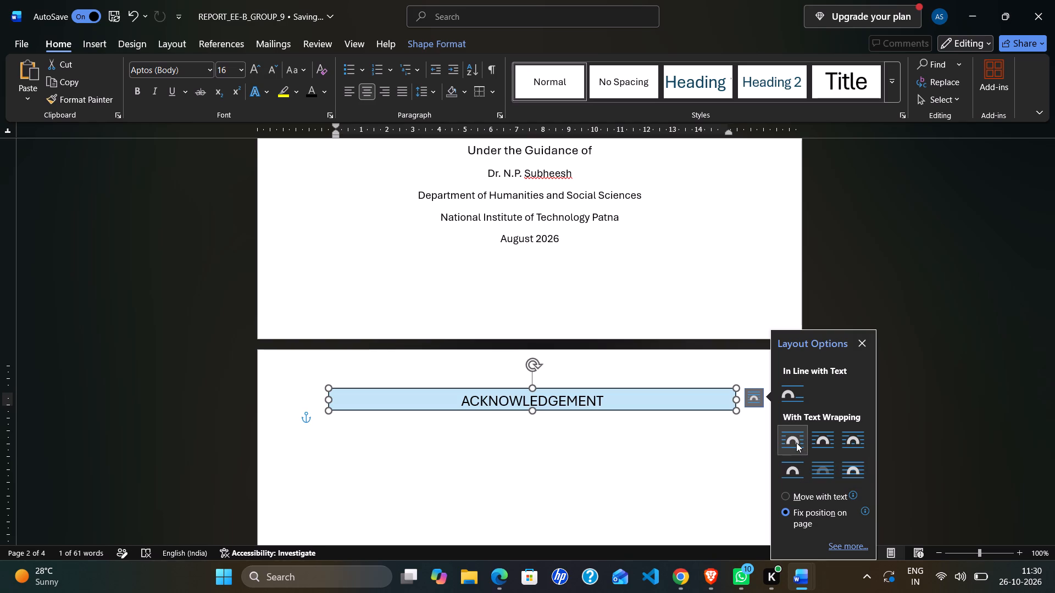
click(796, 443)
click(728, 137)
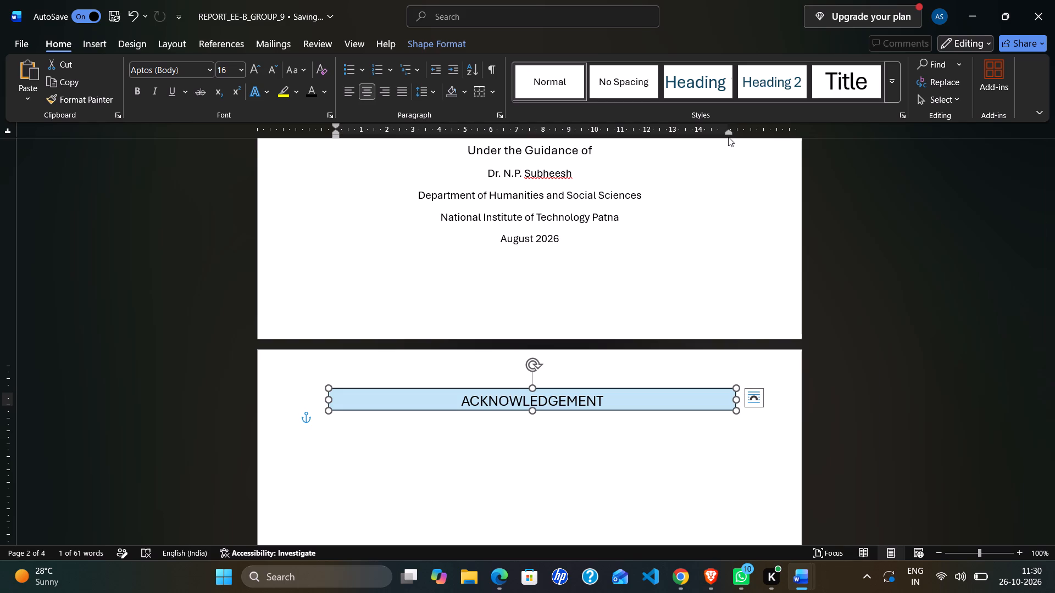
Narrow the ACKNOWLEDGEMENT box from its right edge so its text area ends at about 14 cm on the ruler.
drag(737, 398, 721, 402)
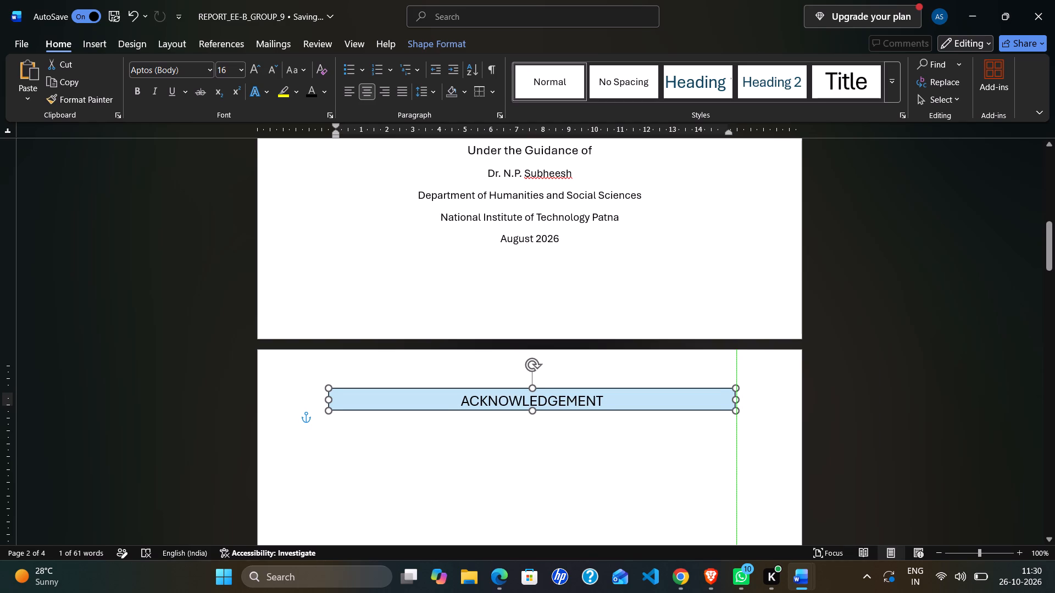
drag(721, 402, 710, 402)
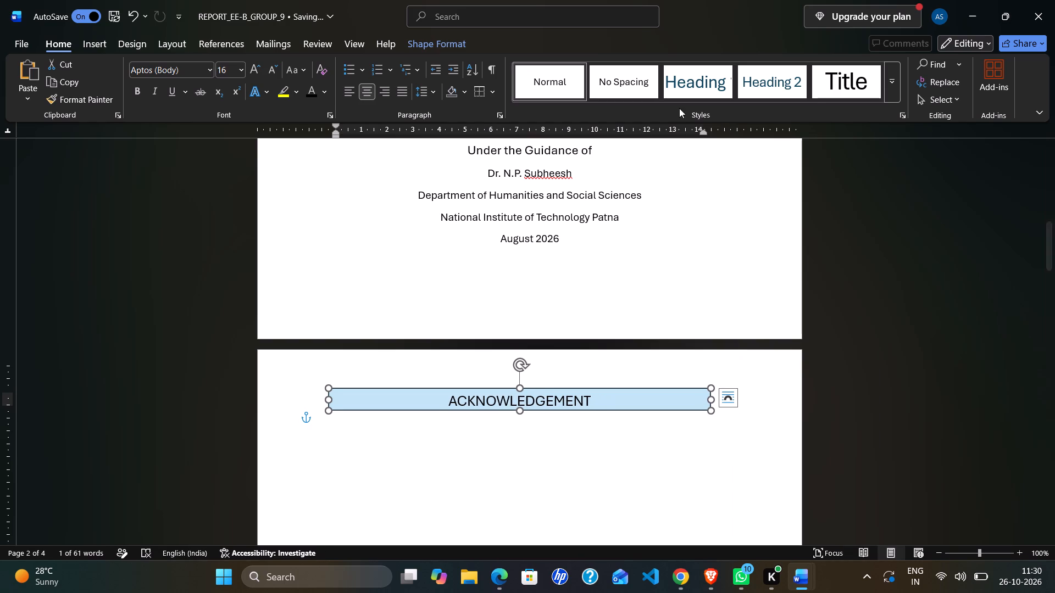
click(699, 131)
click(699, 131)
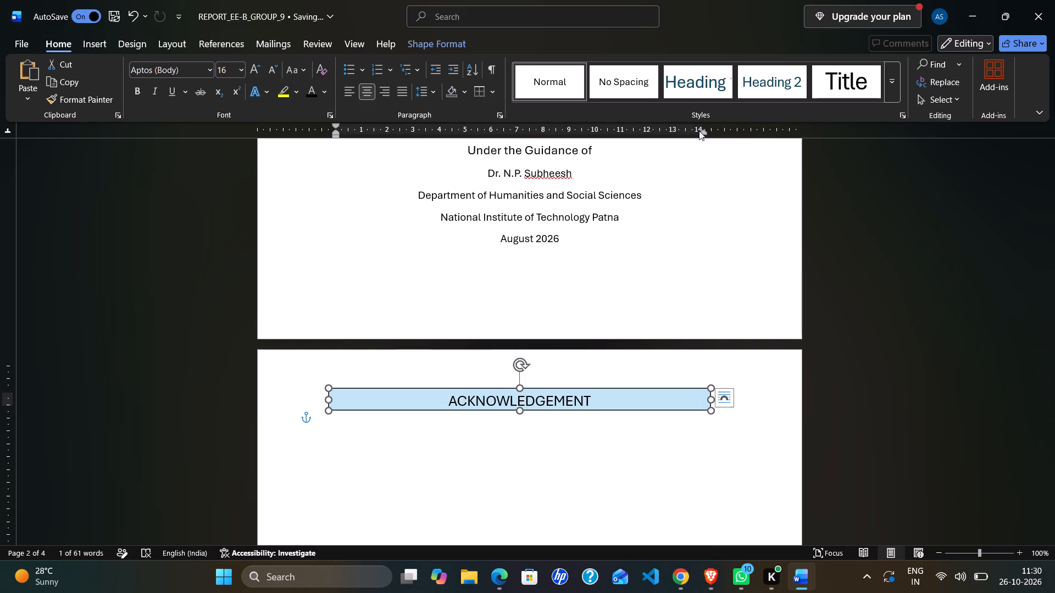
Resize the ACKNOWLEDGEMENT box from both sides so it spans exactly from the page's left margin to its right margin.
click(699, 131)
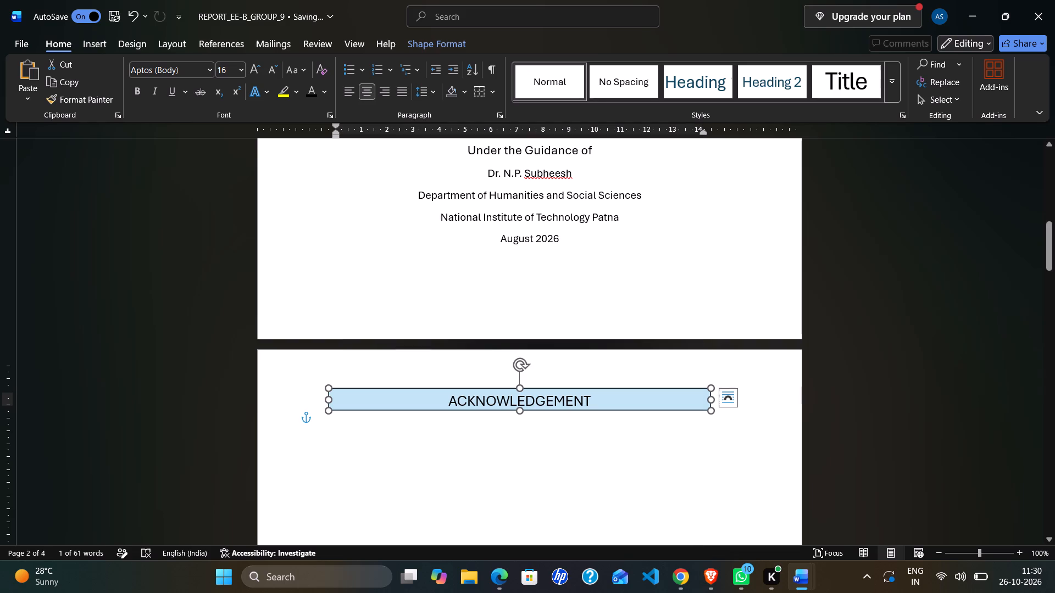
drag(713, 398, 760, 397)
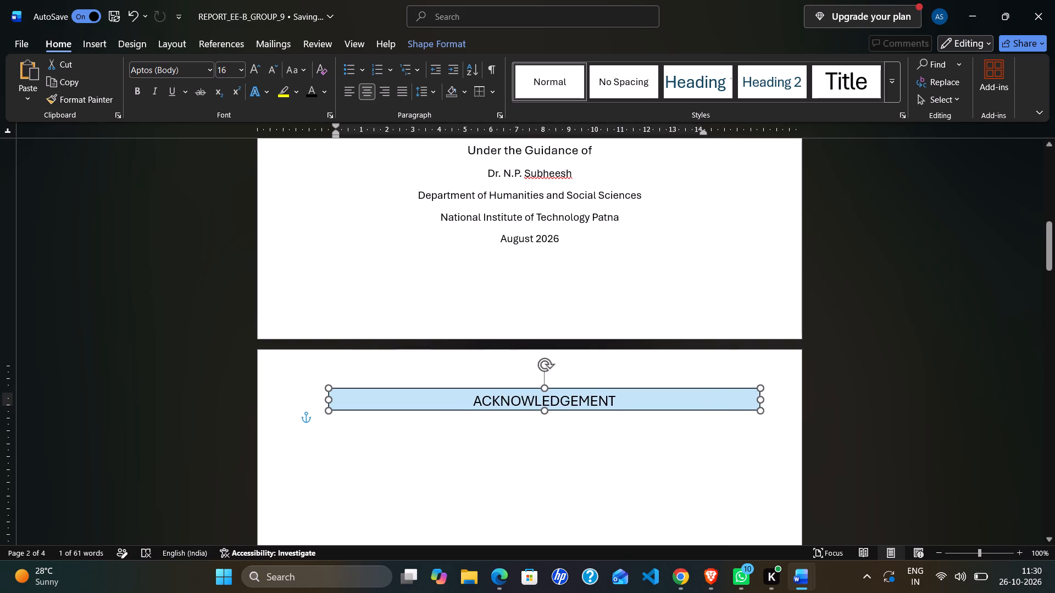
drag(760, 397, 728, 400)
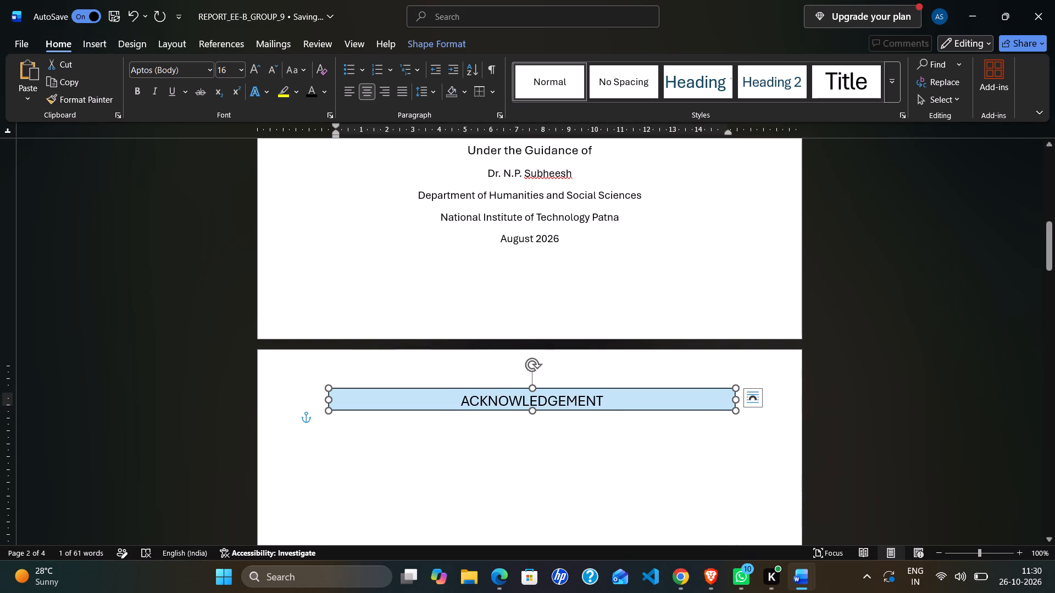
drag(324, 397, 351, 402)
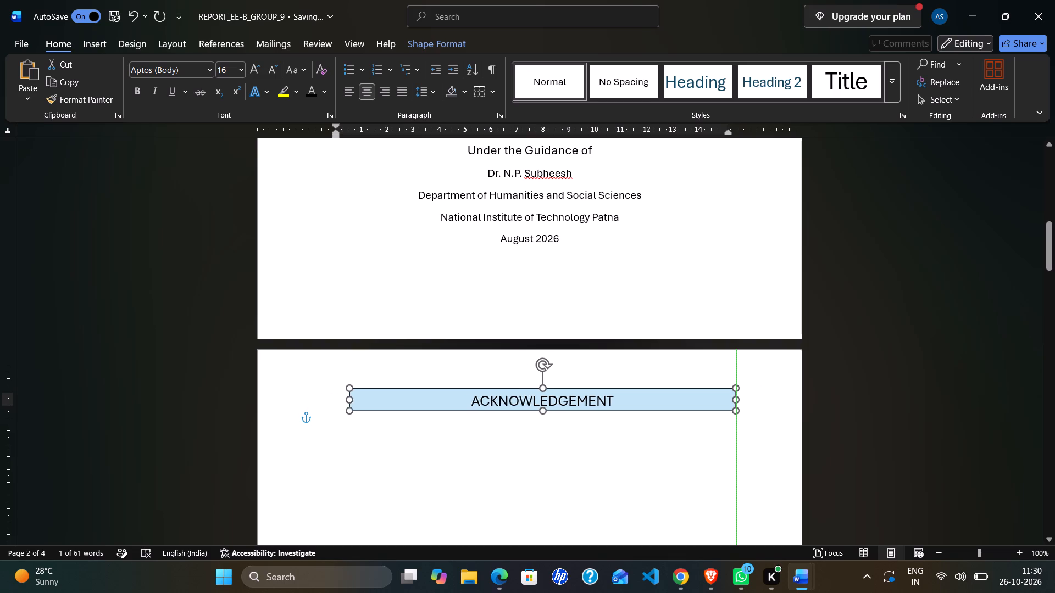
drag(351, 402, 303, 402)
drag(303, 402, 320, 416)
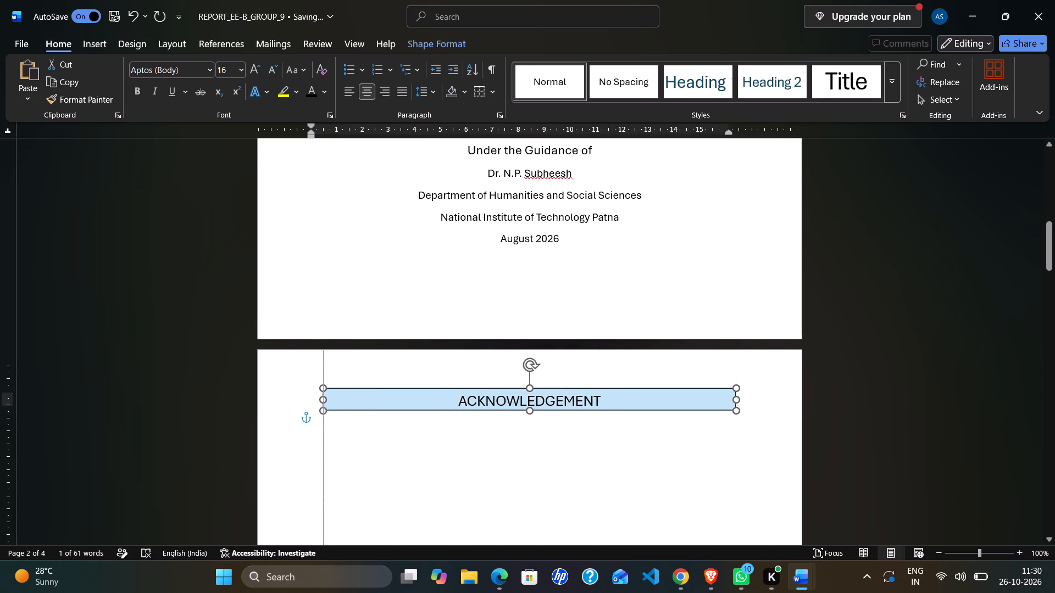
drag(320, 416, 319, 417)
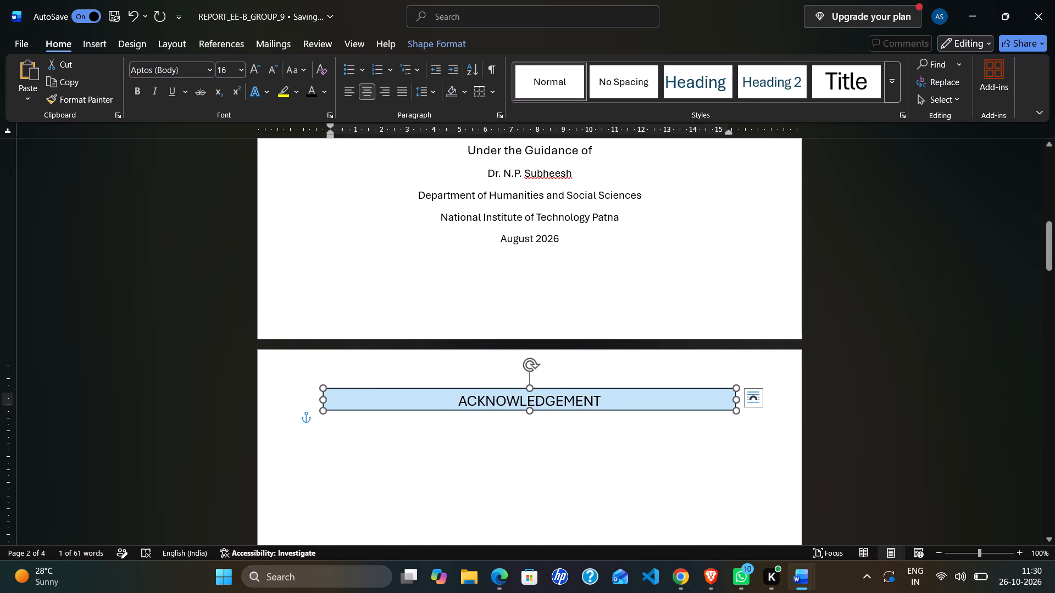
Add two blank lines in the body text beneath the ACKNOWLEDGEMENT box.
scroll(435, 453, down, 2)
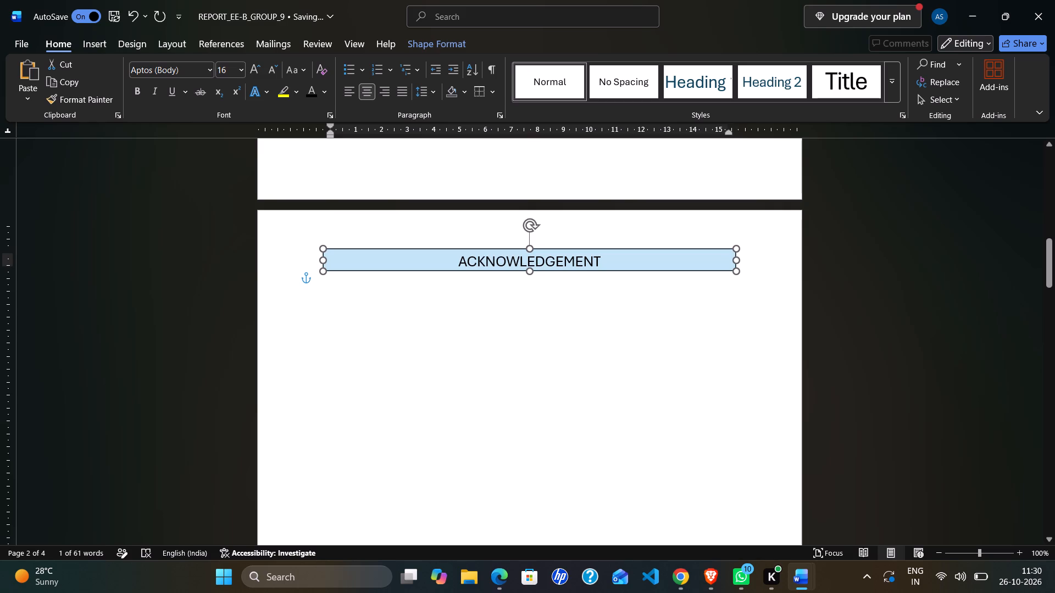
click(326, 287)
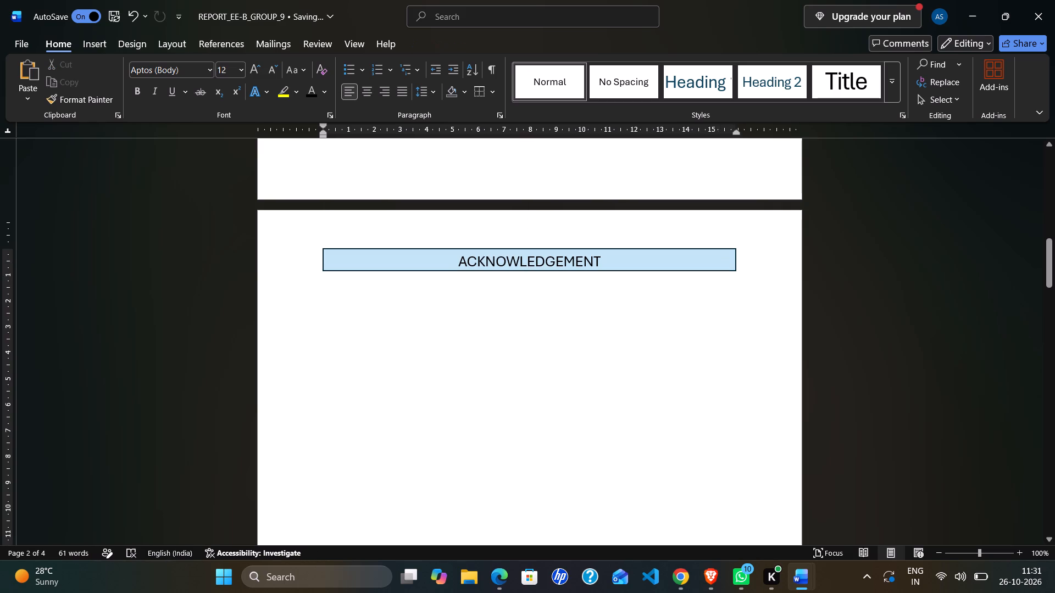
key(Return)
key(Return)
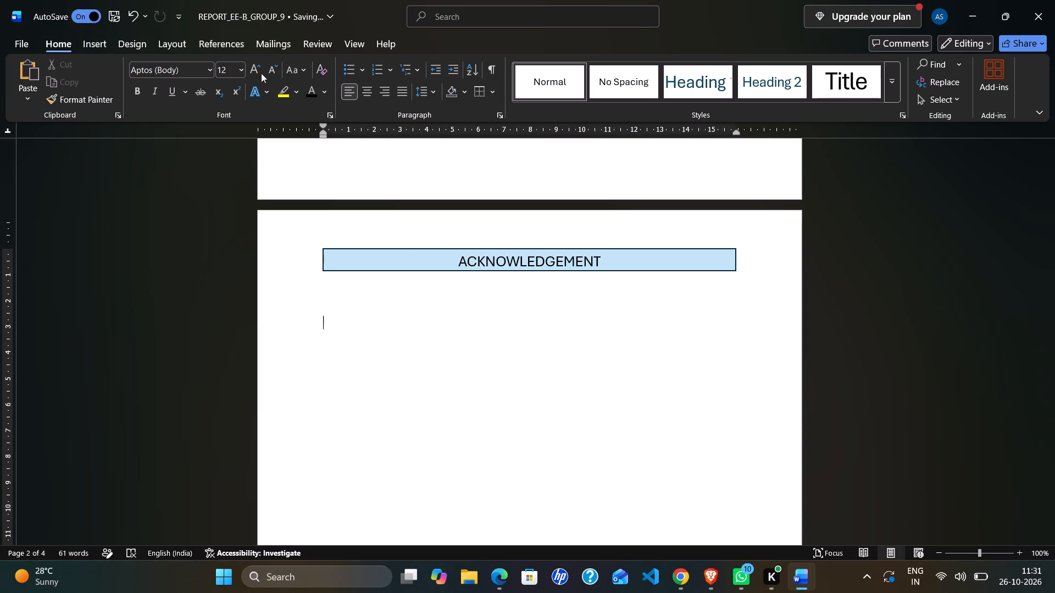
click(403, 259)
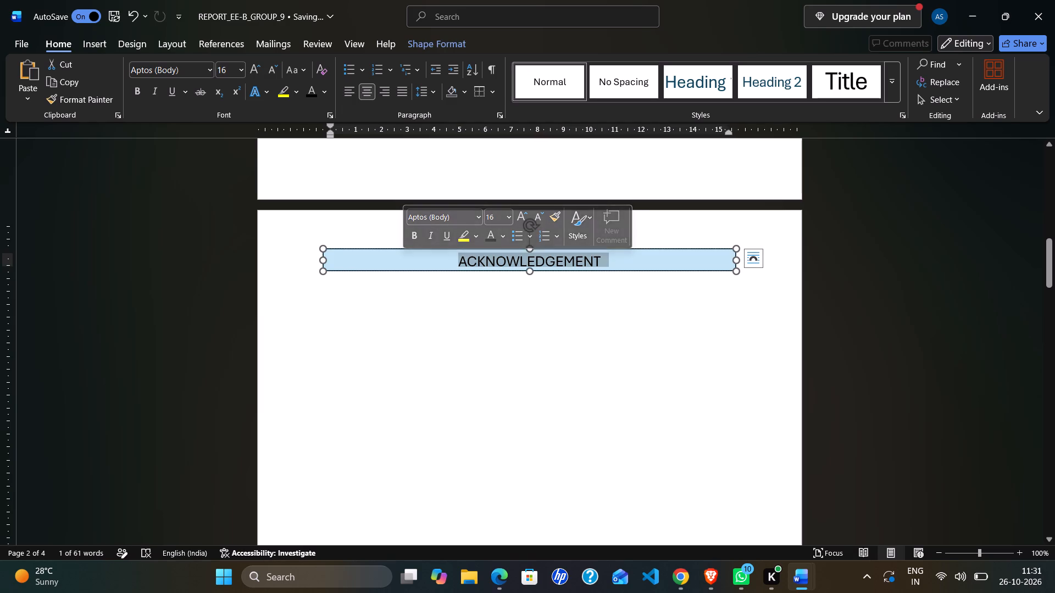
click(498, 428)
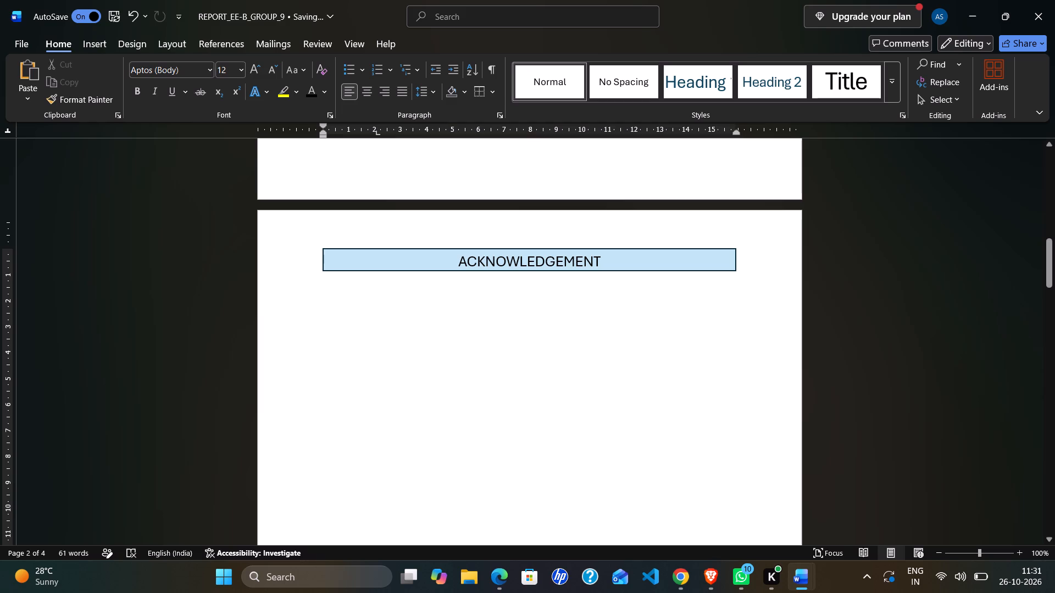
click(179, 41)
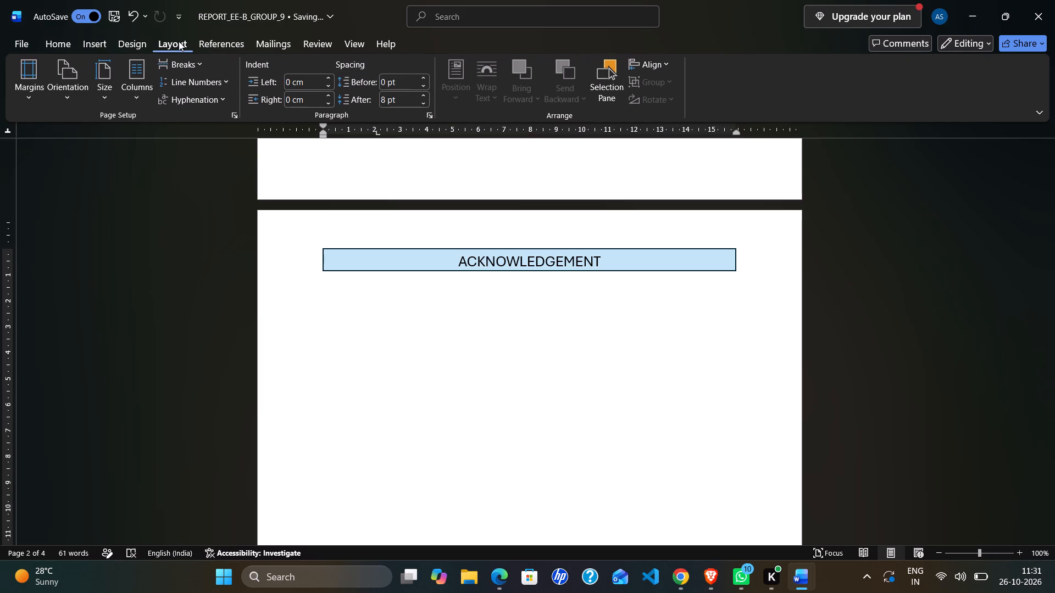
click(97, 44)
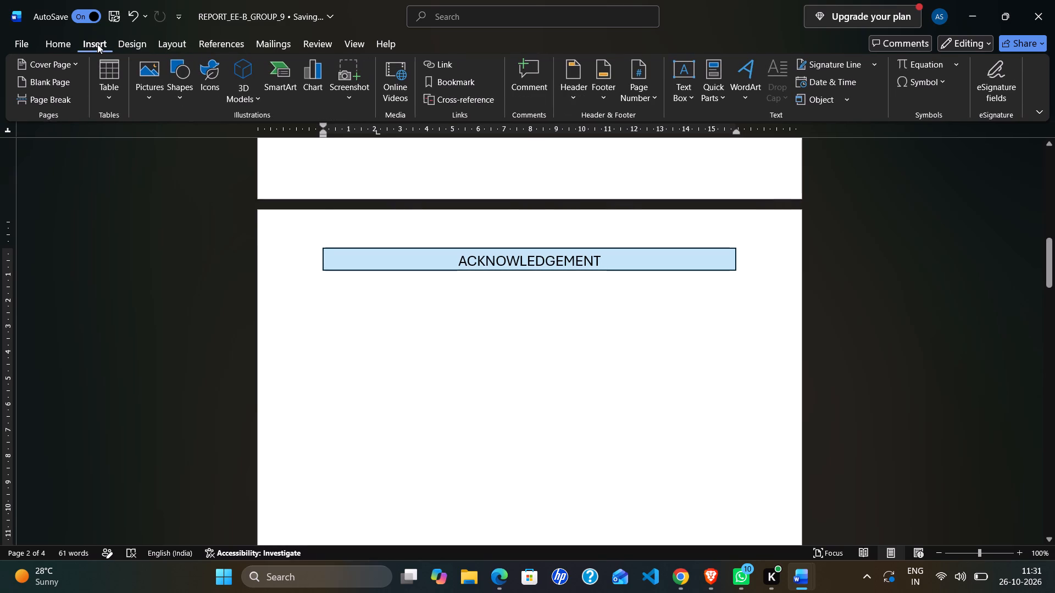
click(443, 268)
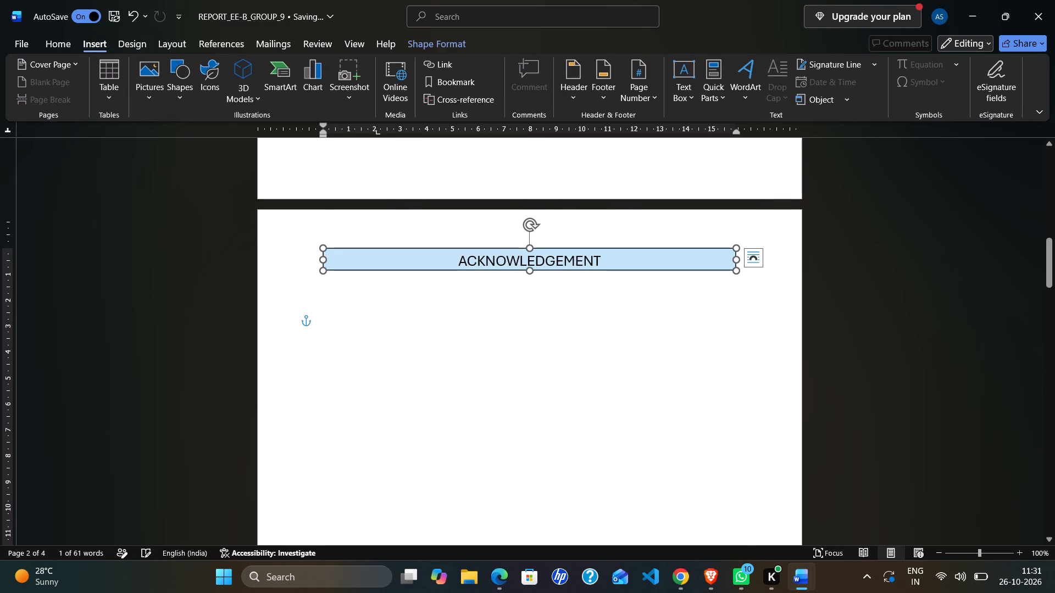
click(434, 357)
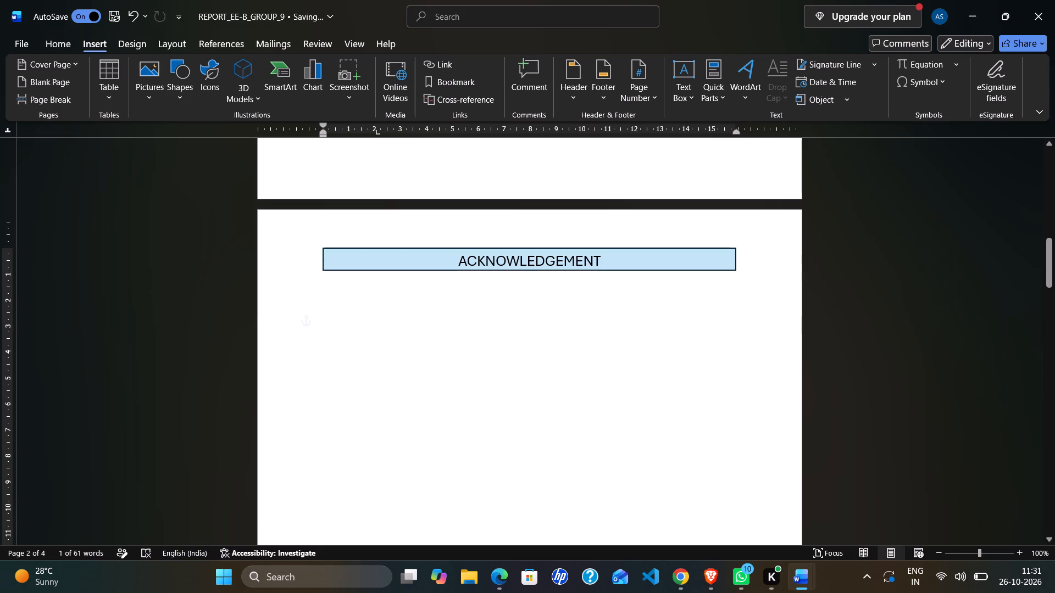
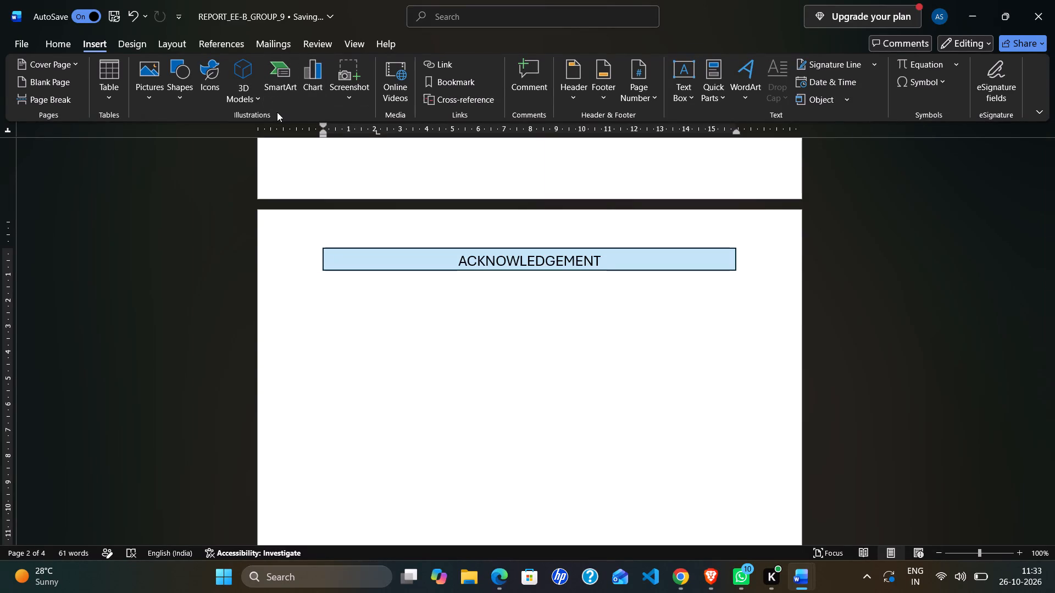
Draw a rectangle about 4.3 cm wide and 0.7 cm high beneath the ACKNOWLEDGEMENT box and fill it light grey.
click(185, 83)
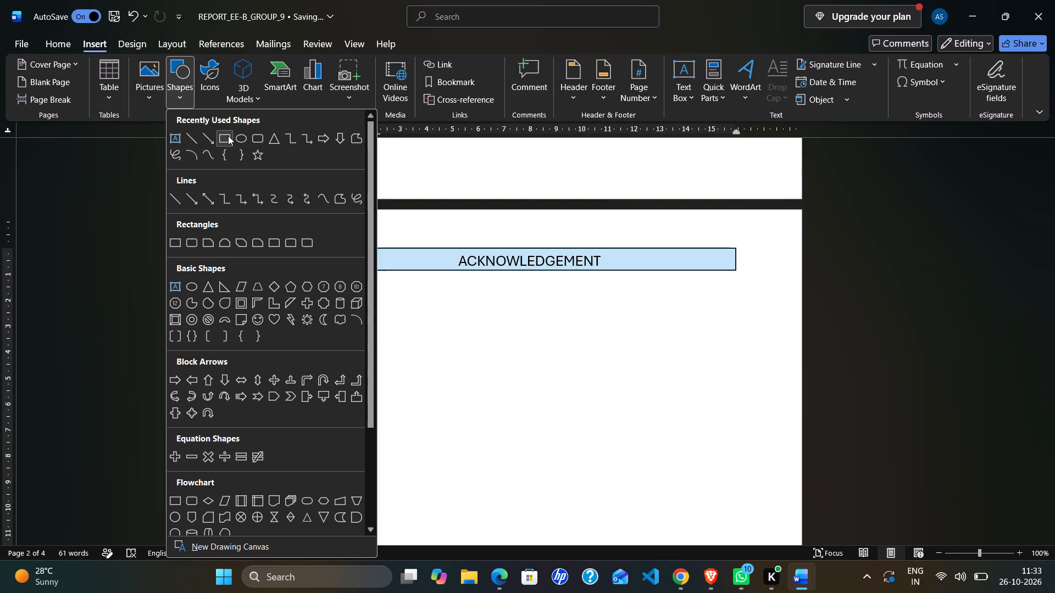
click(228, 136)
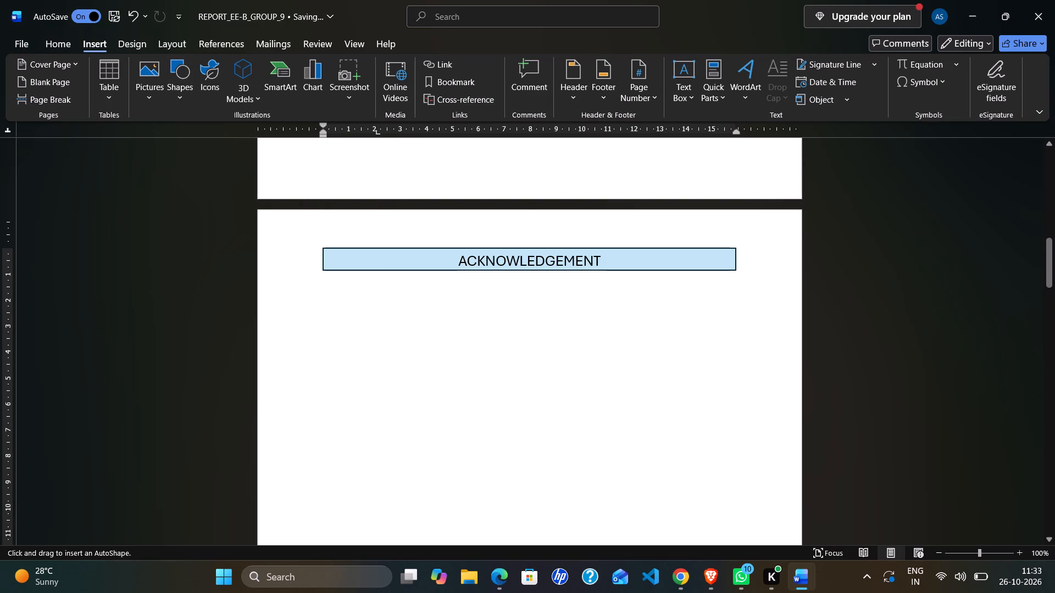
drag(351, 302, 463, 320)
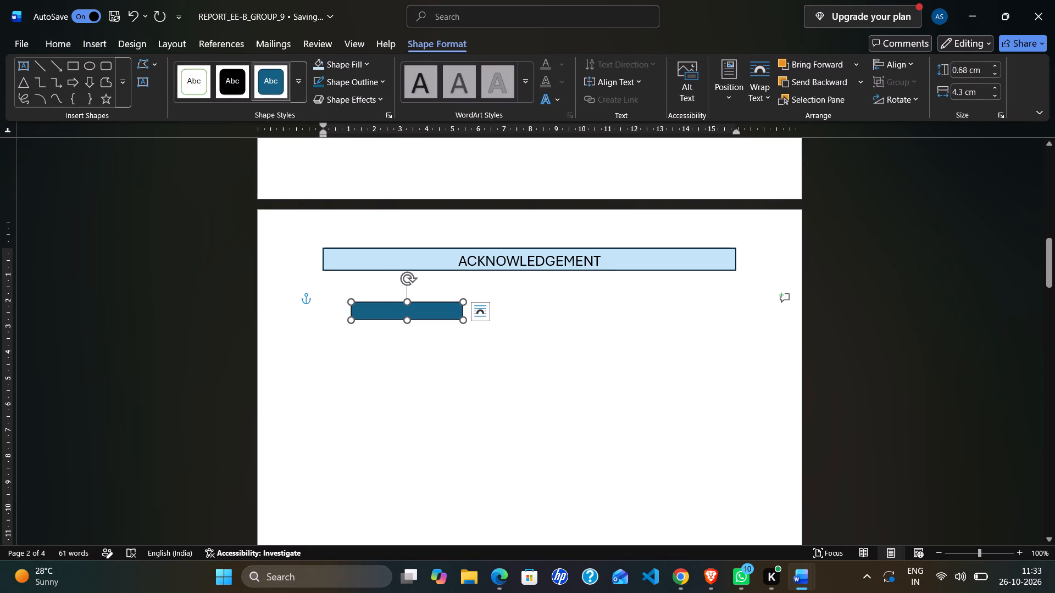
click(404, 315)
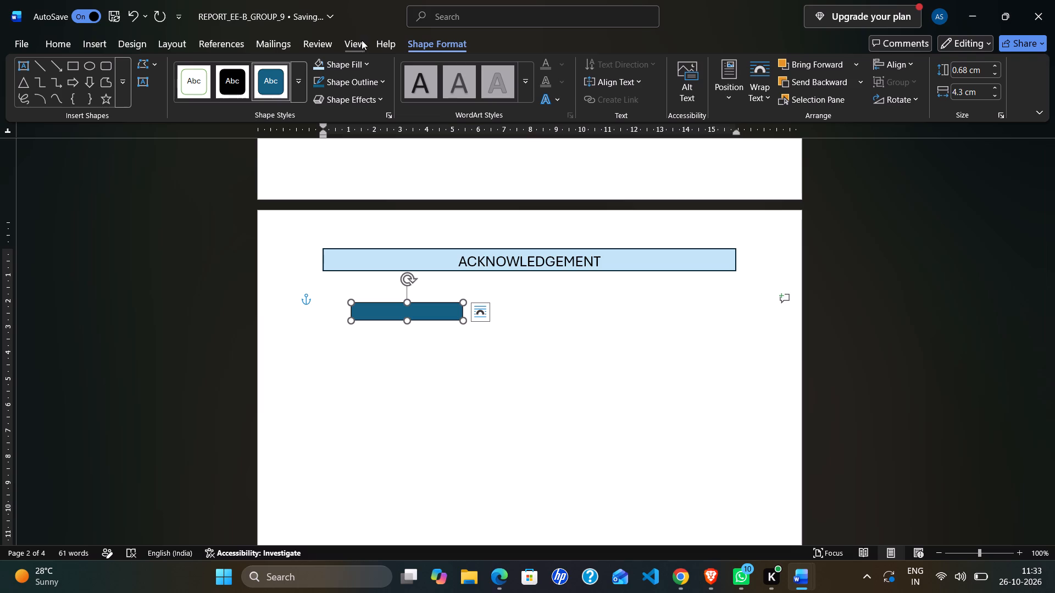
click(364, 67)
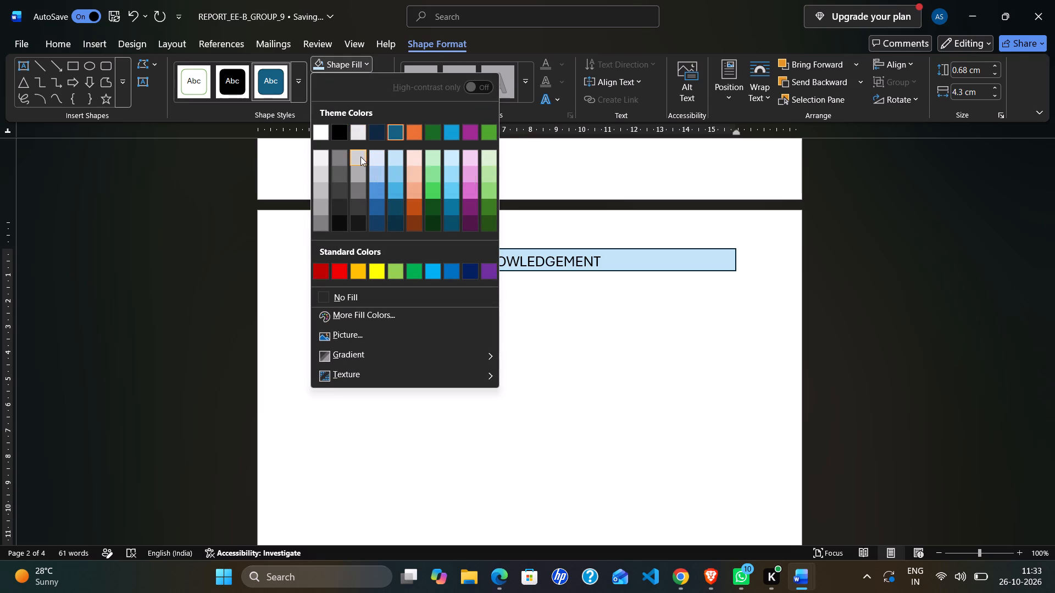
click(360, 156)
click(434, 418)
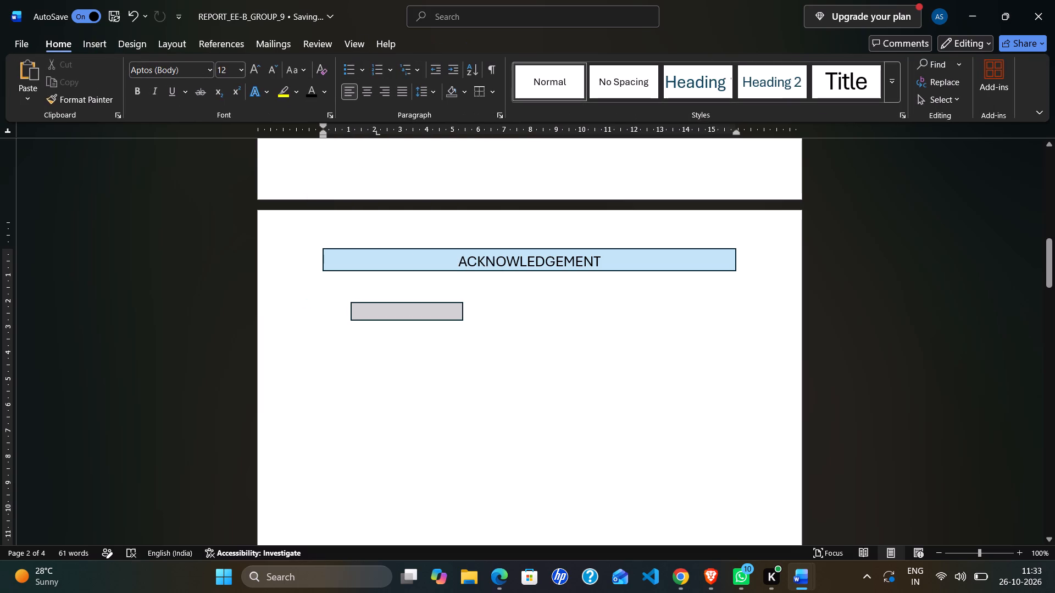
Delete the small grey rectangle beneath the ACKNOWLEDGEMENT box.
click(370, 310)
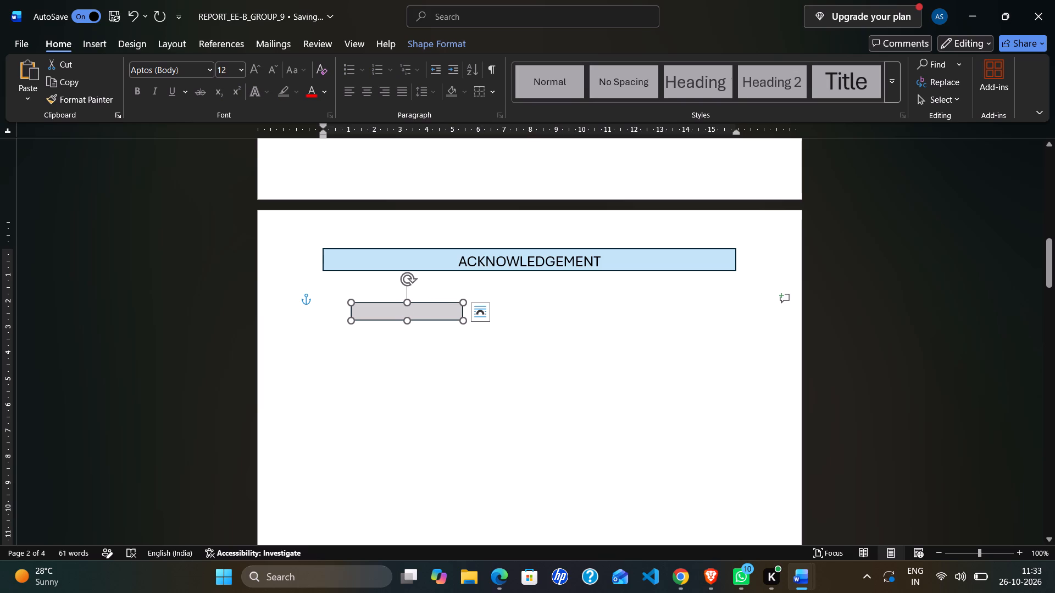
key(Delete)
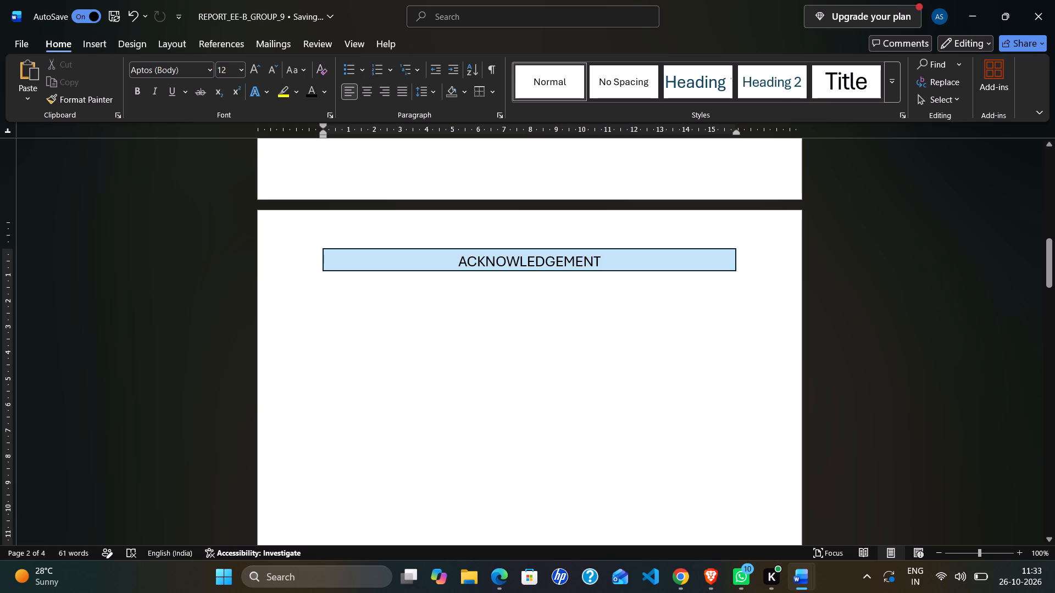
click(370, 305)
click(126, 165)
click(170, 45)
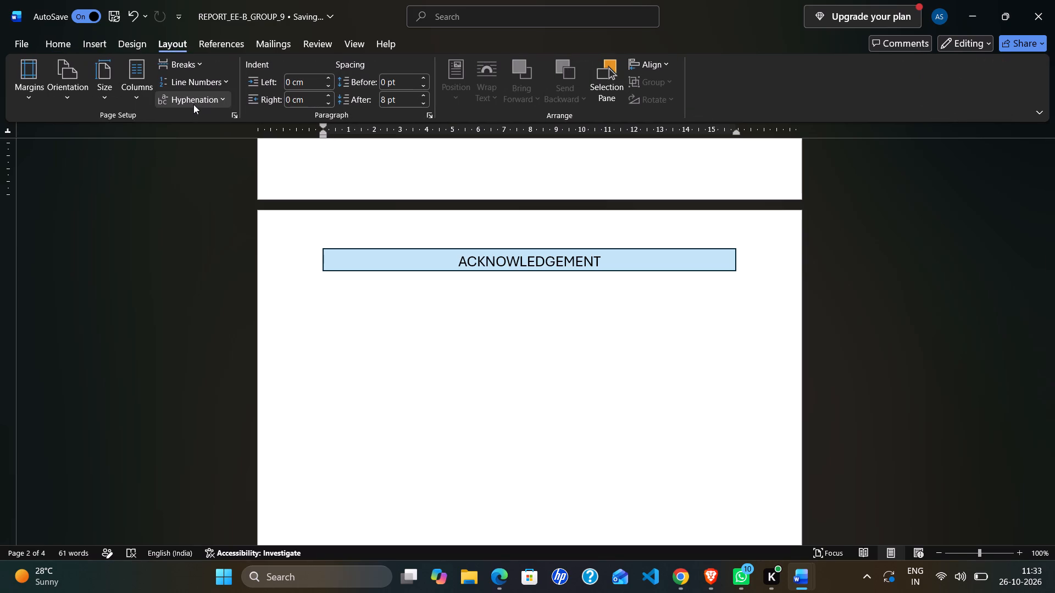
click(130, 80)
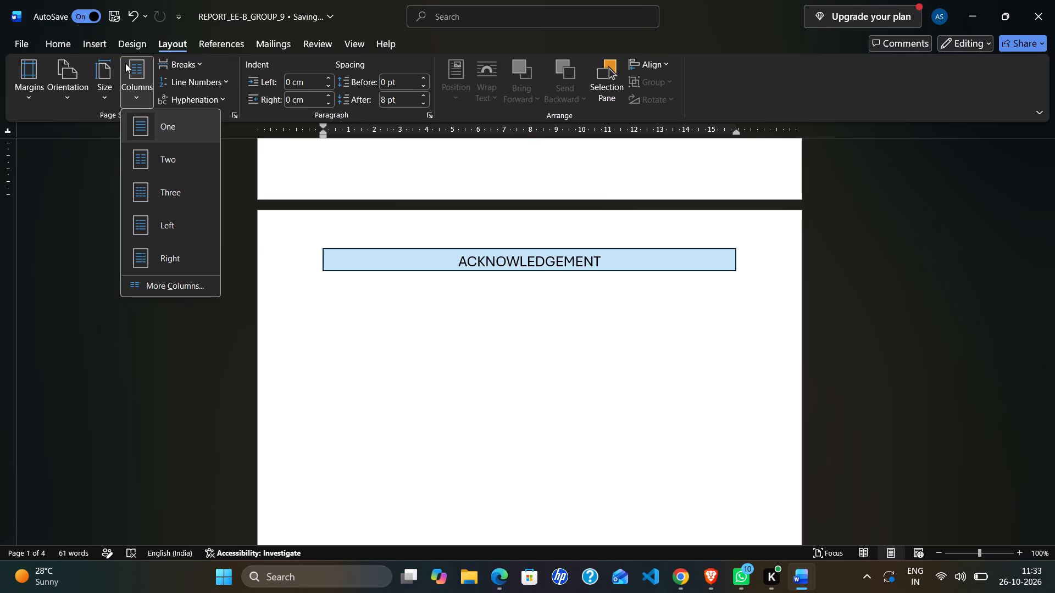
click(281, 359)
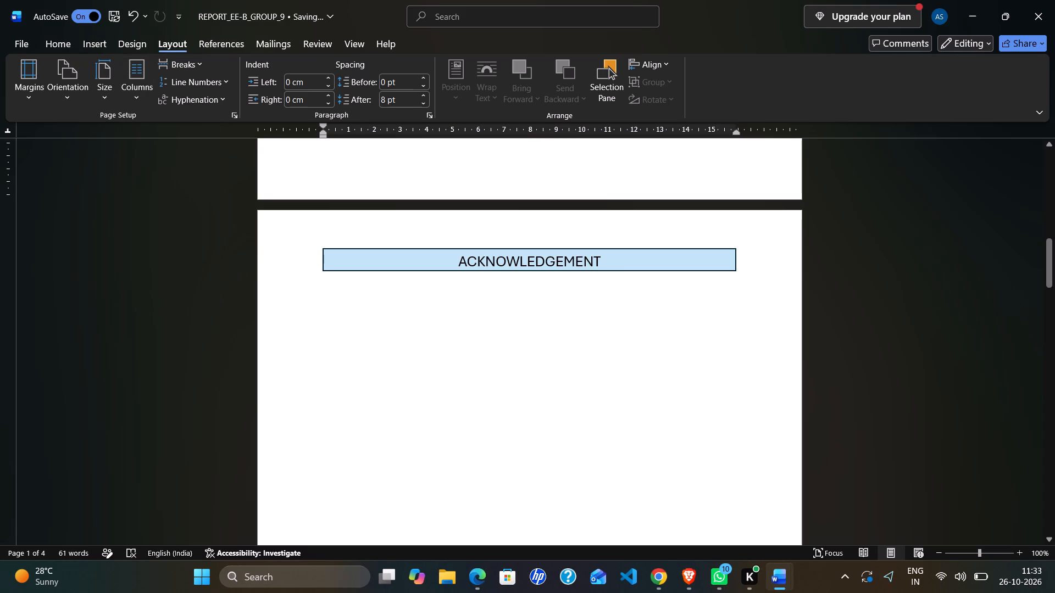
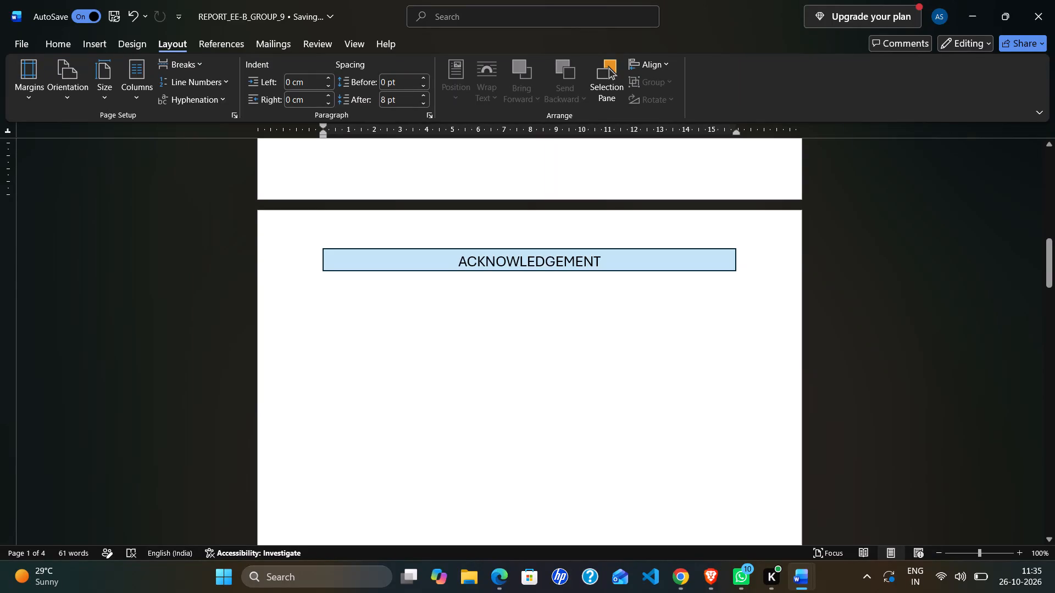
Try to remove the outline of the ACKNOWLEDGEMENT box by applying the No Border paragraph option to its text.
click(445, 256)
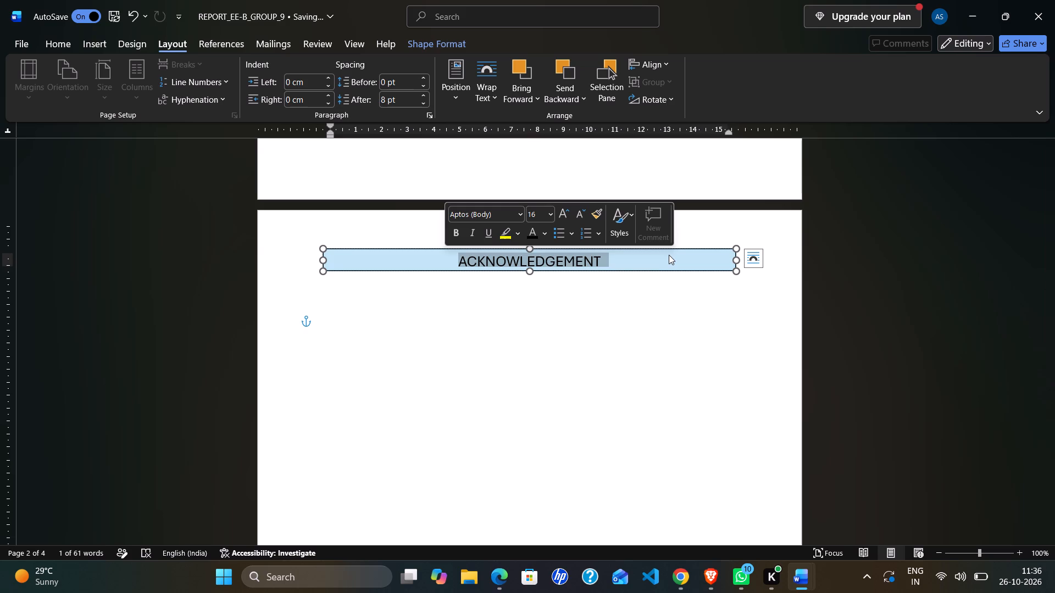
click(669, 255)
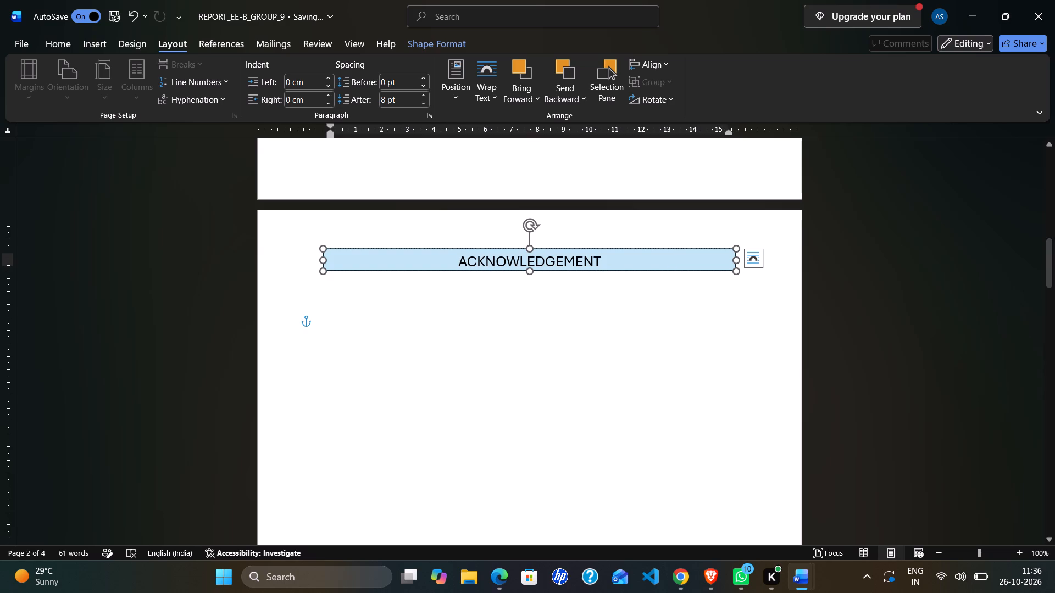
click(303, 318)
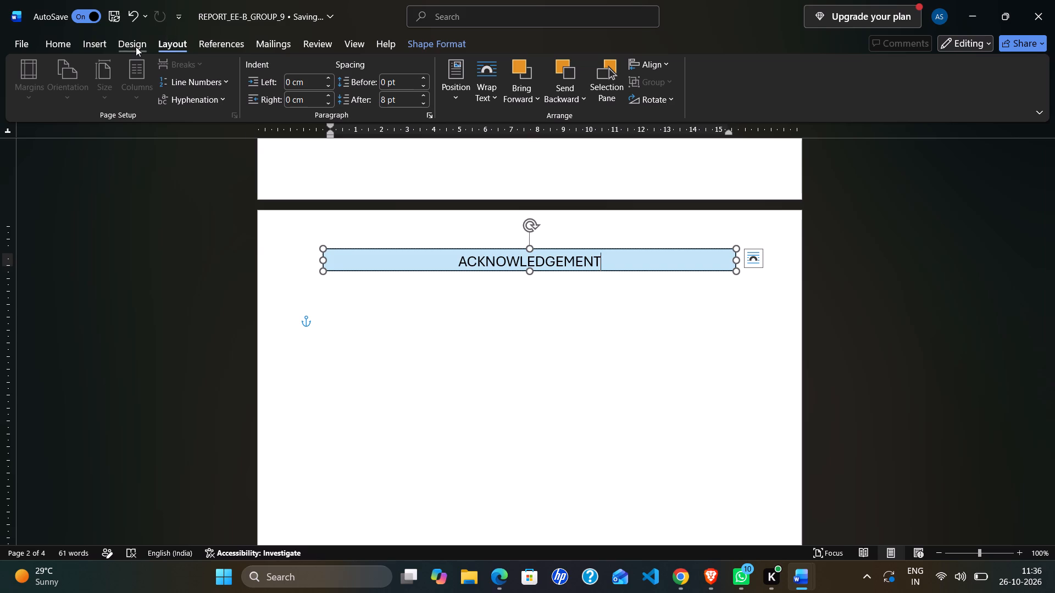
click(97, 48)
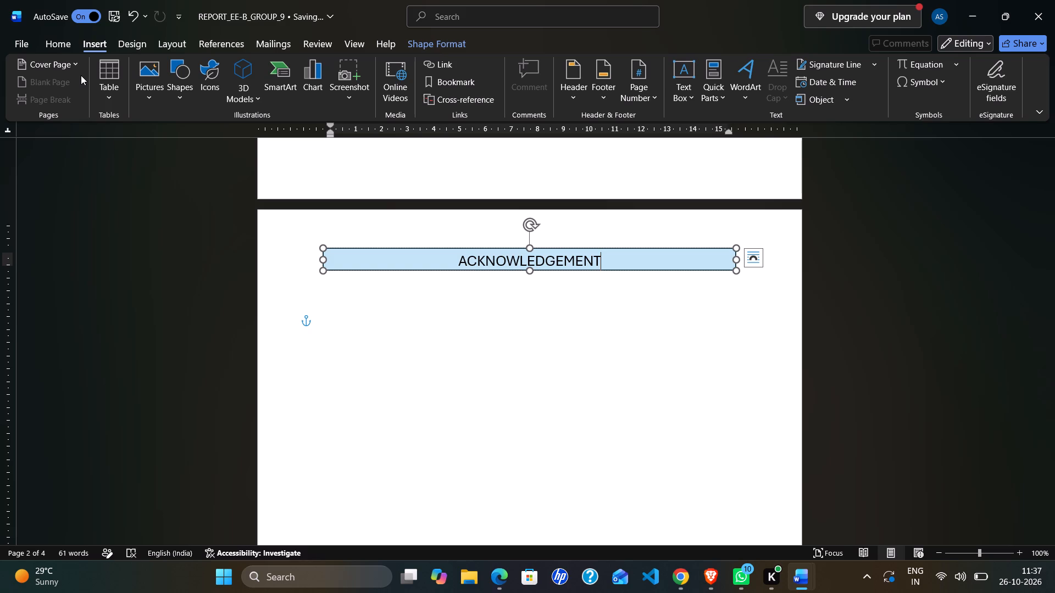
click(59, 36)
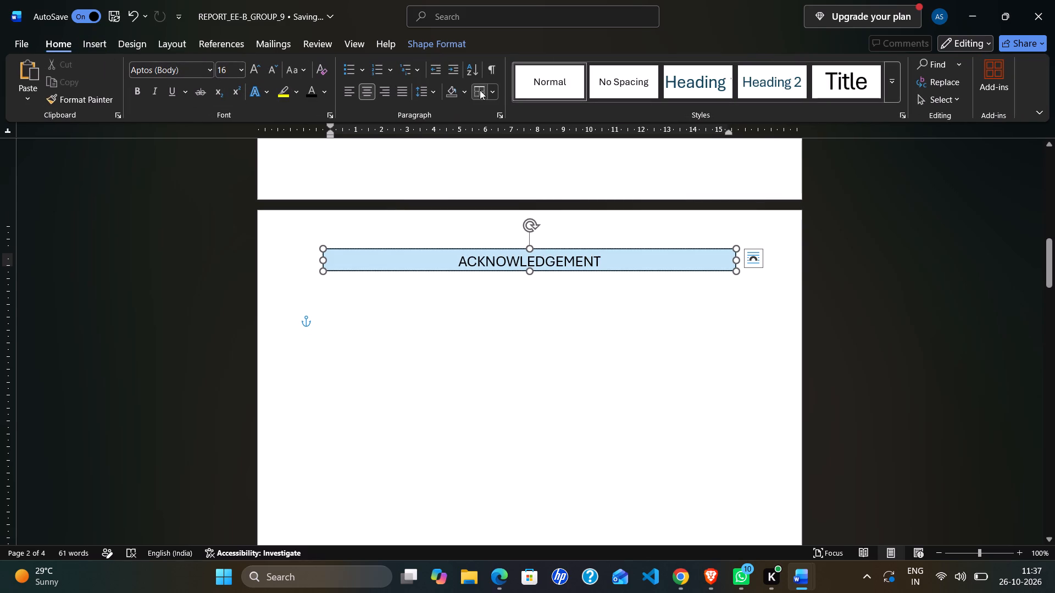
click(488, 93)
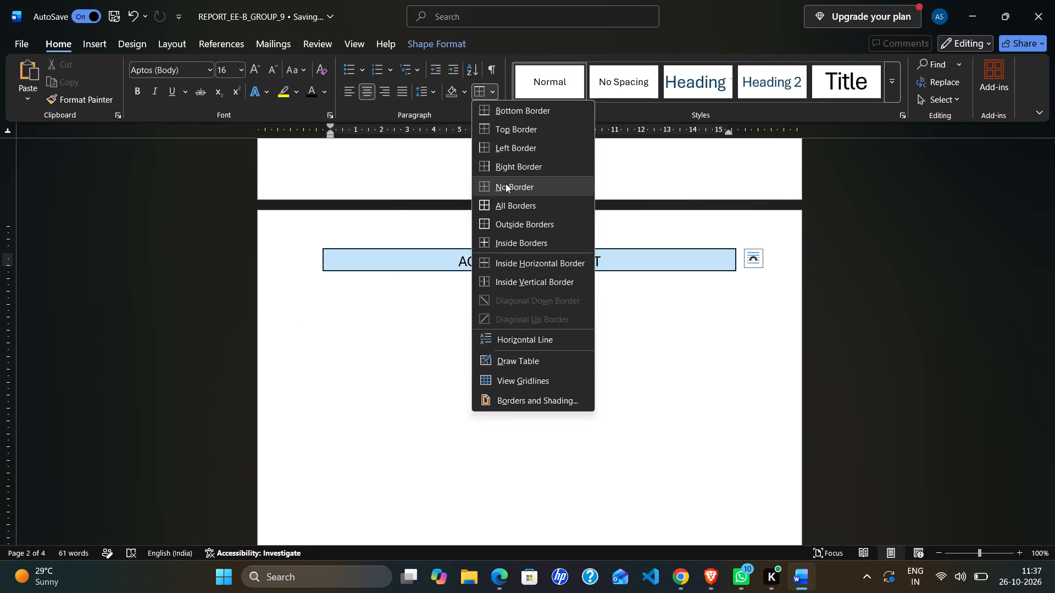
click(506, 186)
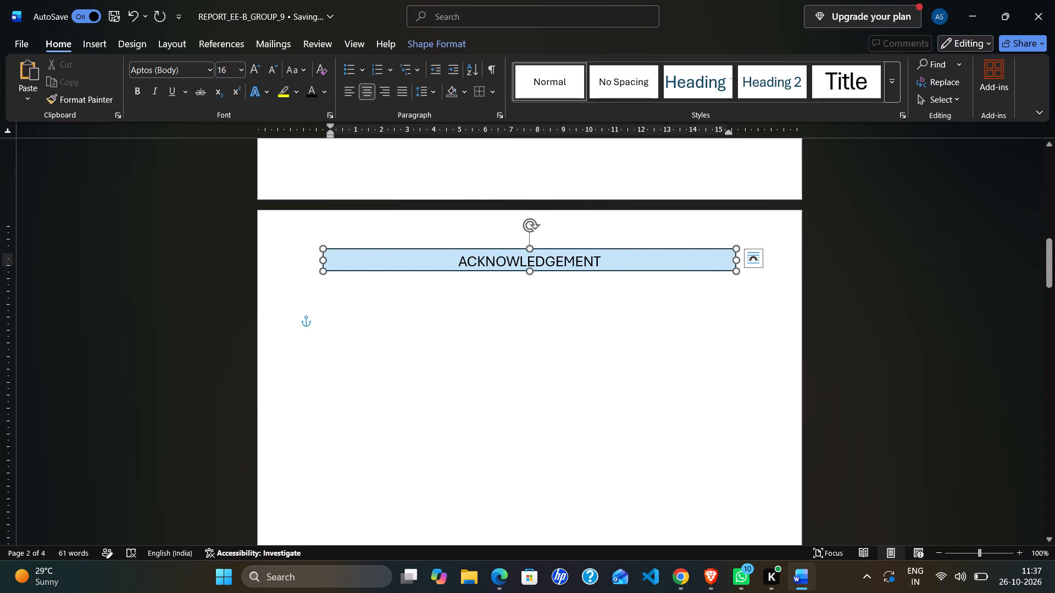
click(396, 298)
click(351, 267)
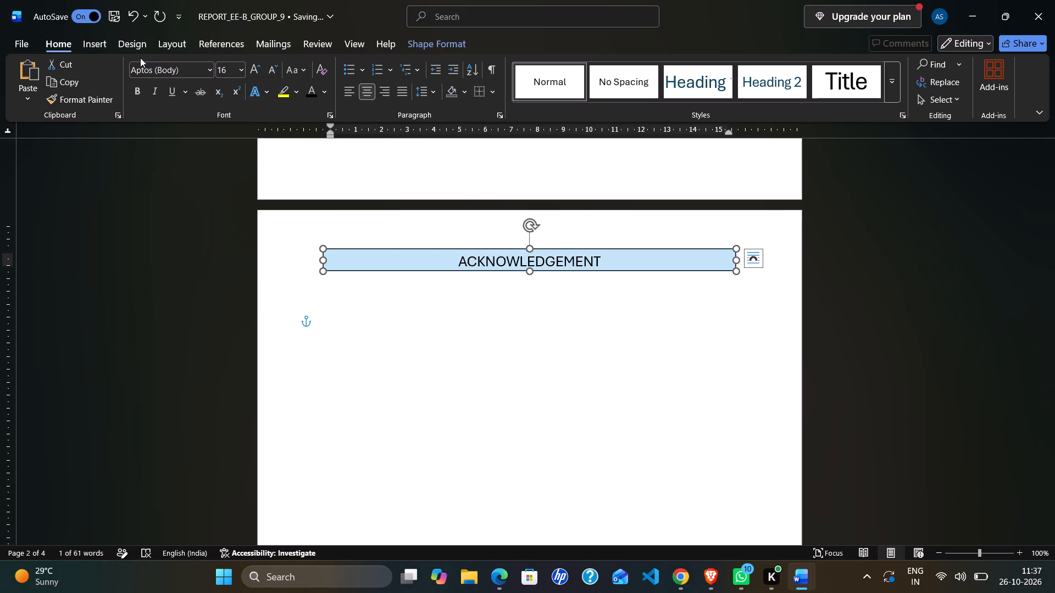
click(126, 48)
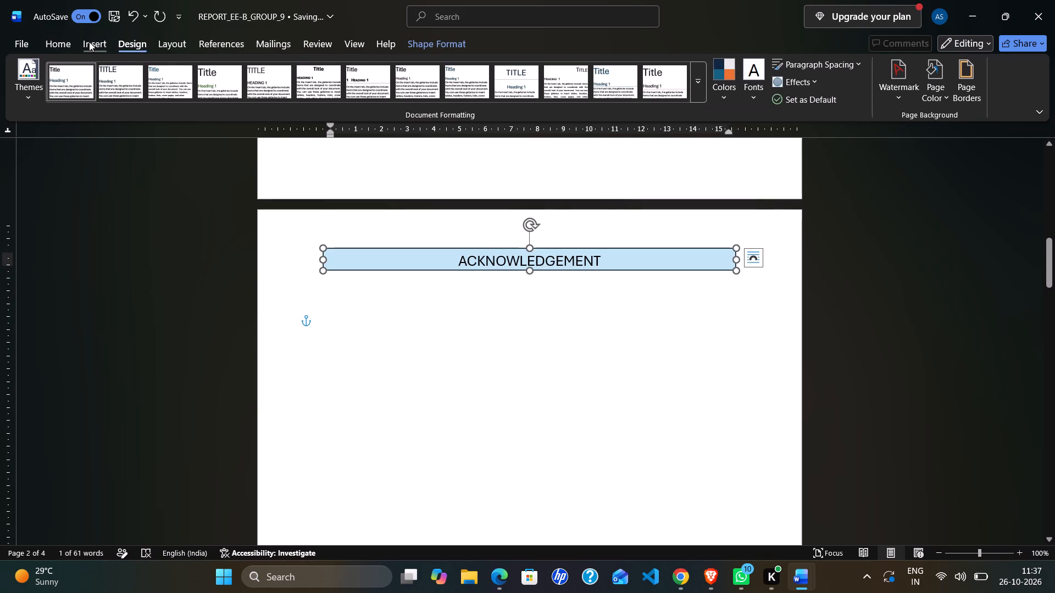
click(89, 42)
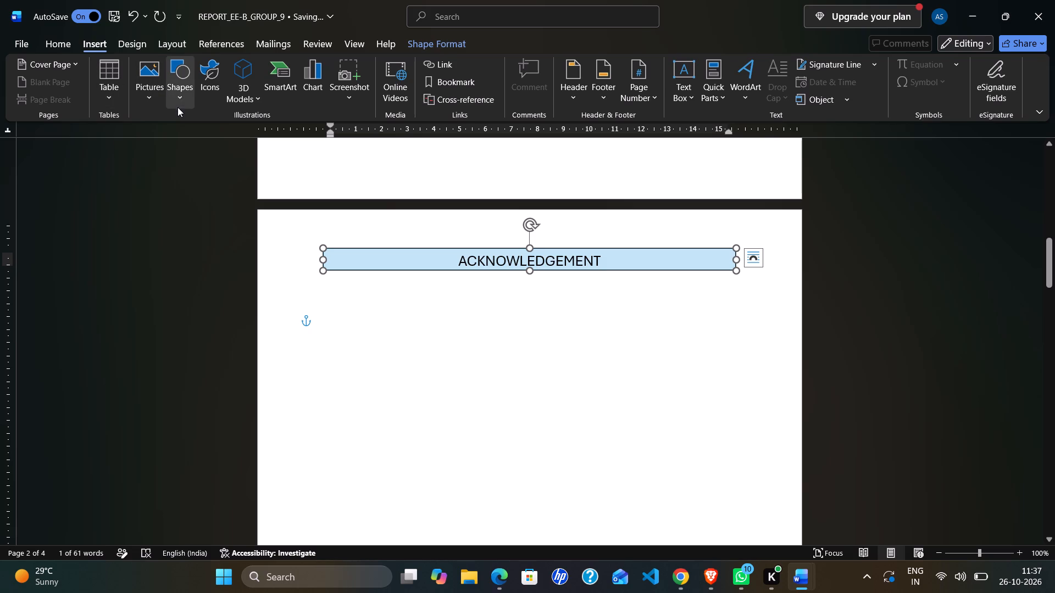
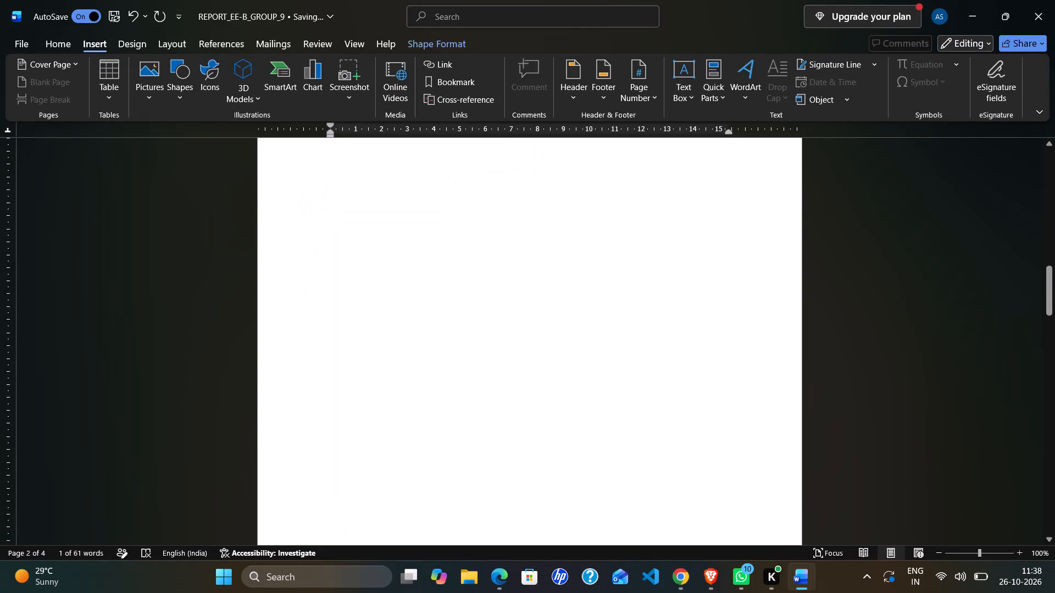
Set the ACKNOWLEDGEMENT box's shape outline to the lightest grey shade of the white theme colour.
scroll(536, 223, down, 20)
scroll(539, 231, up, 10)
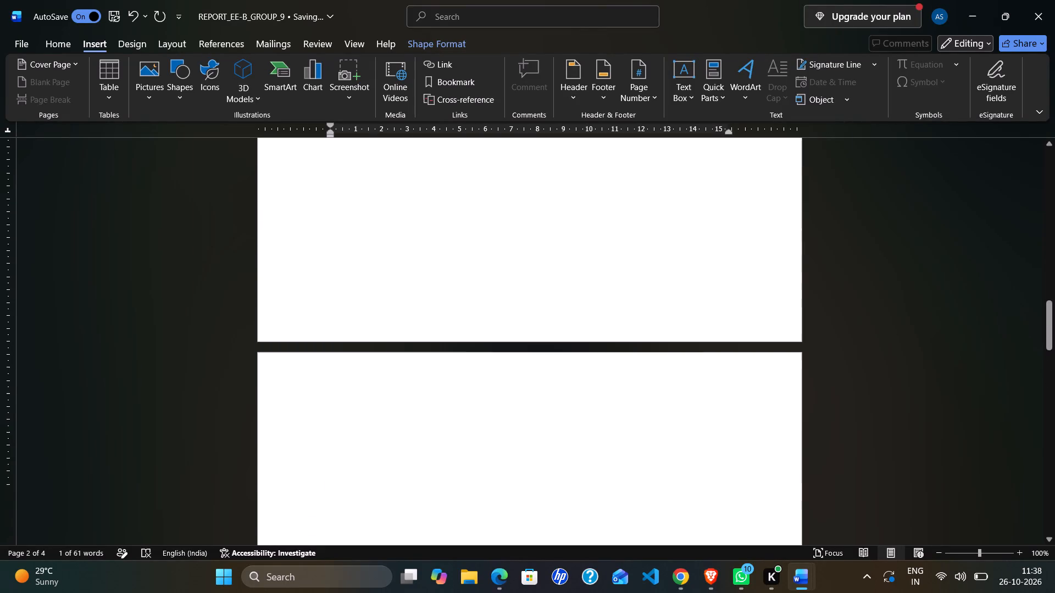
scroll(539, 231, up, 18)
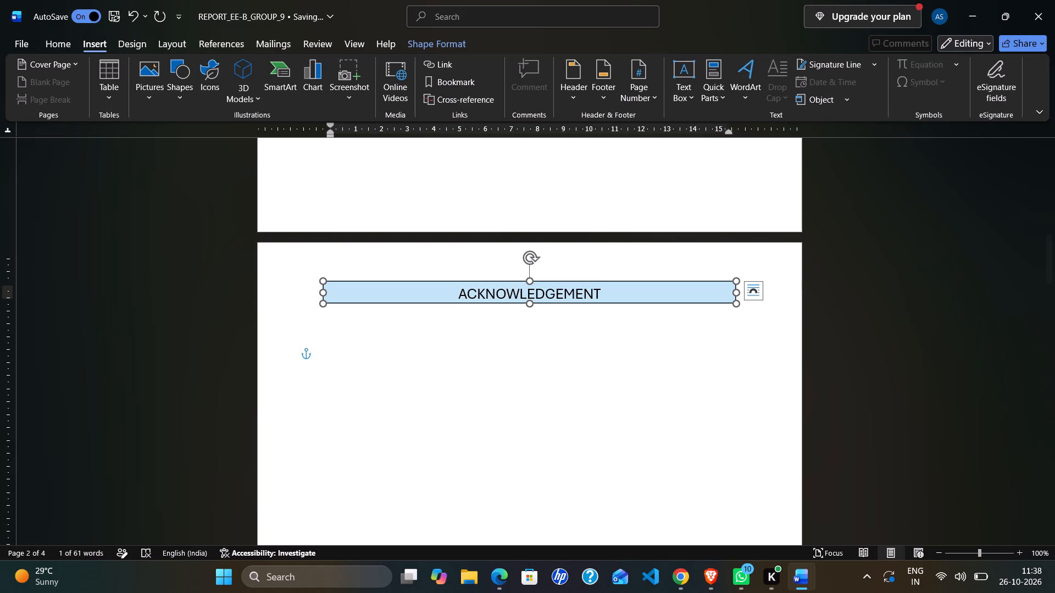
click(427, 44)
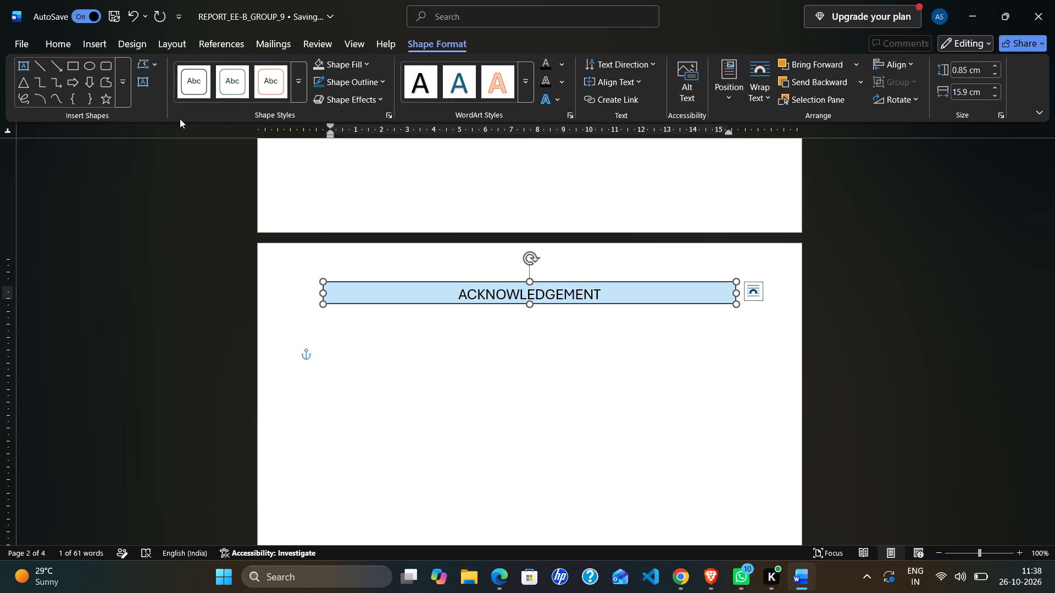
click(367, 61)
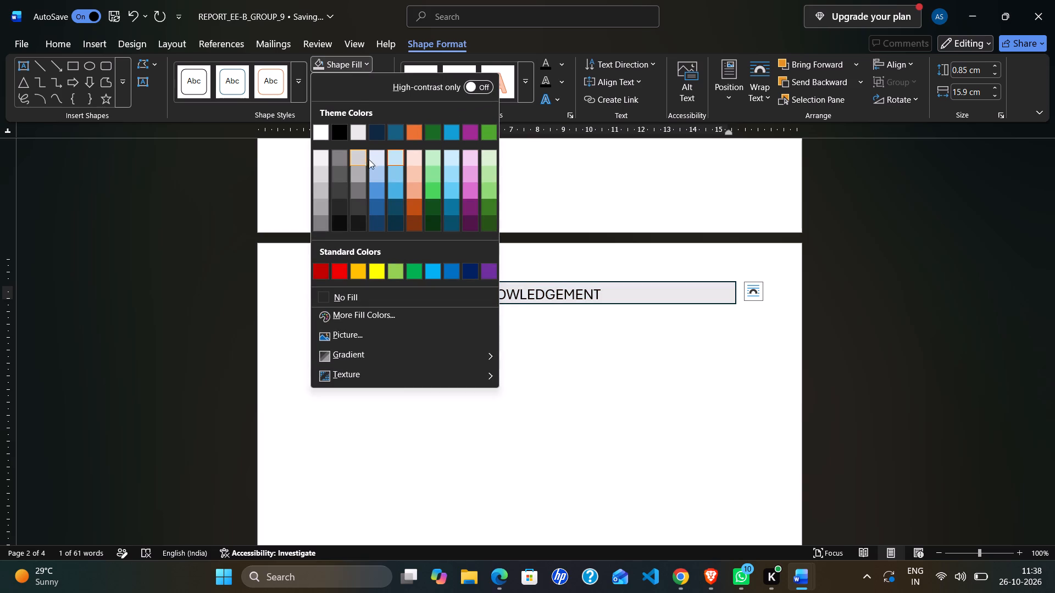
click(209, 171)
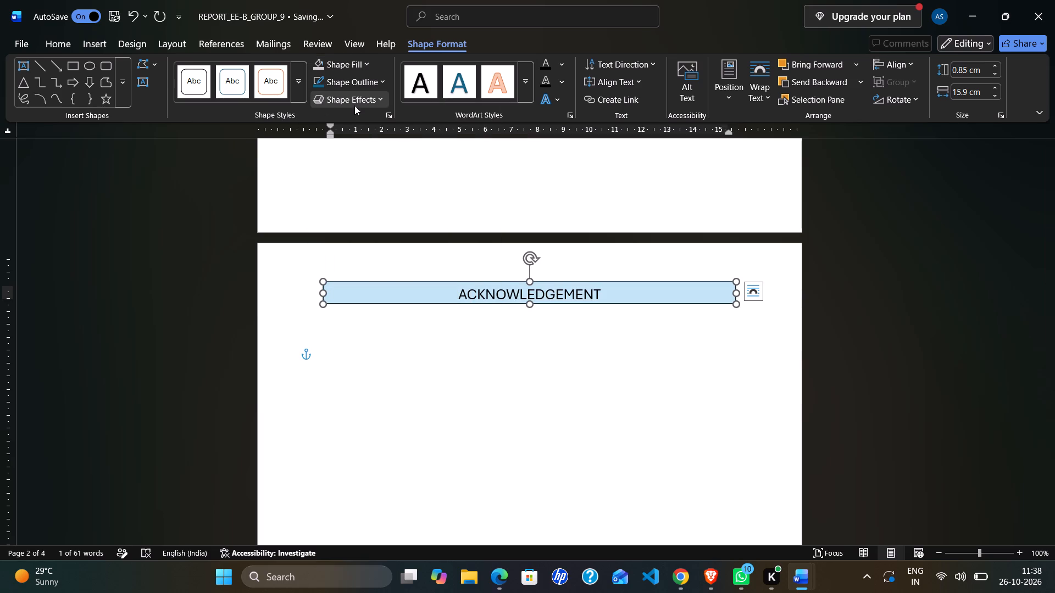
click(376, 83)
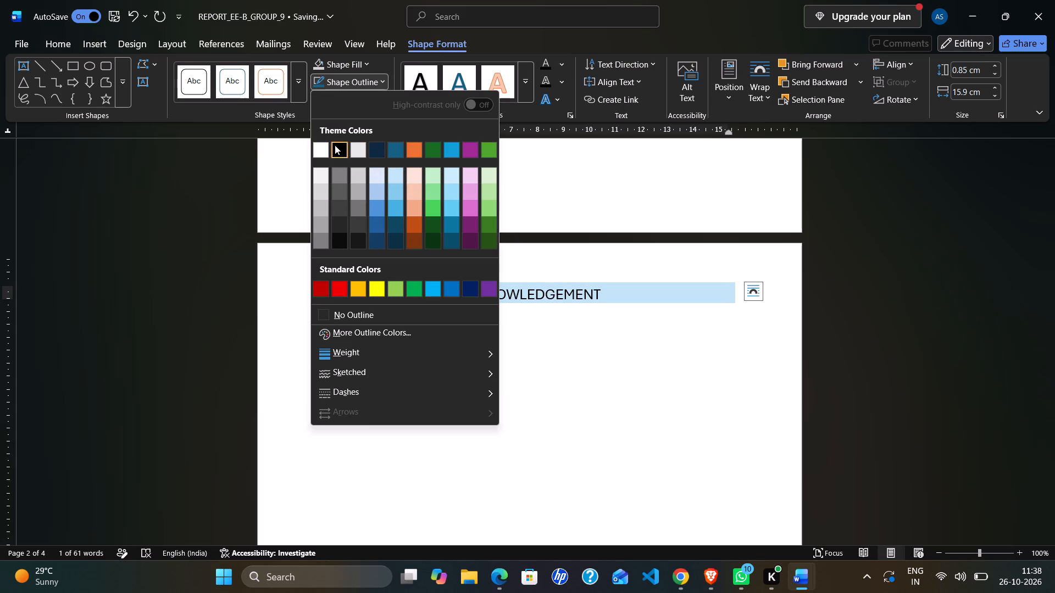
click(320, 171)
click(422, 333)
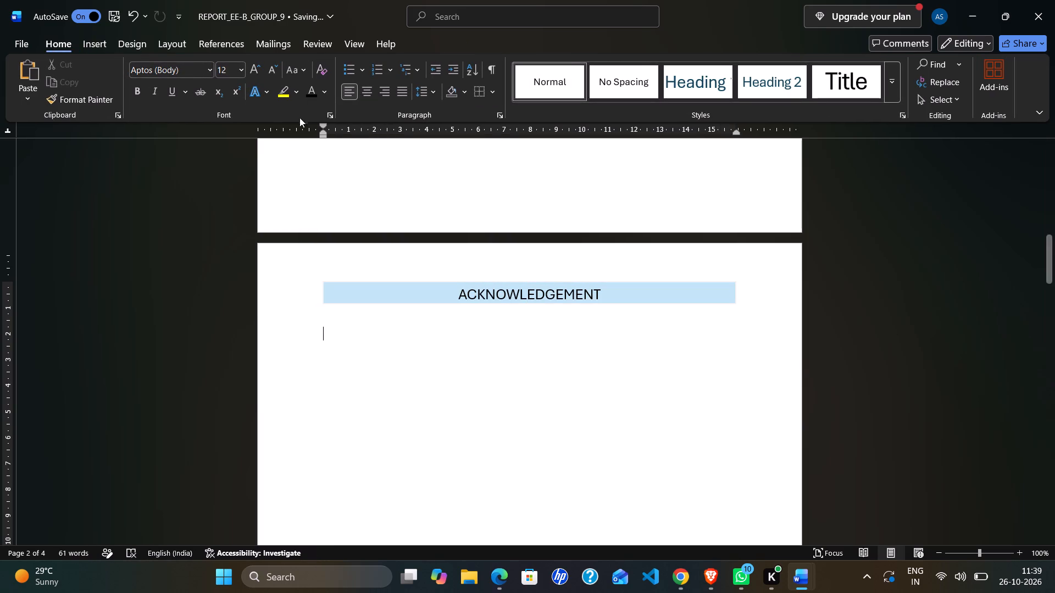
Change the ACKNOWLEDGEMENT box's shape outline to the plain white theme colour, keeping the light blue fill.
click(461, 294)
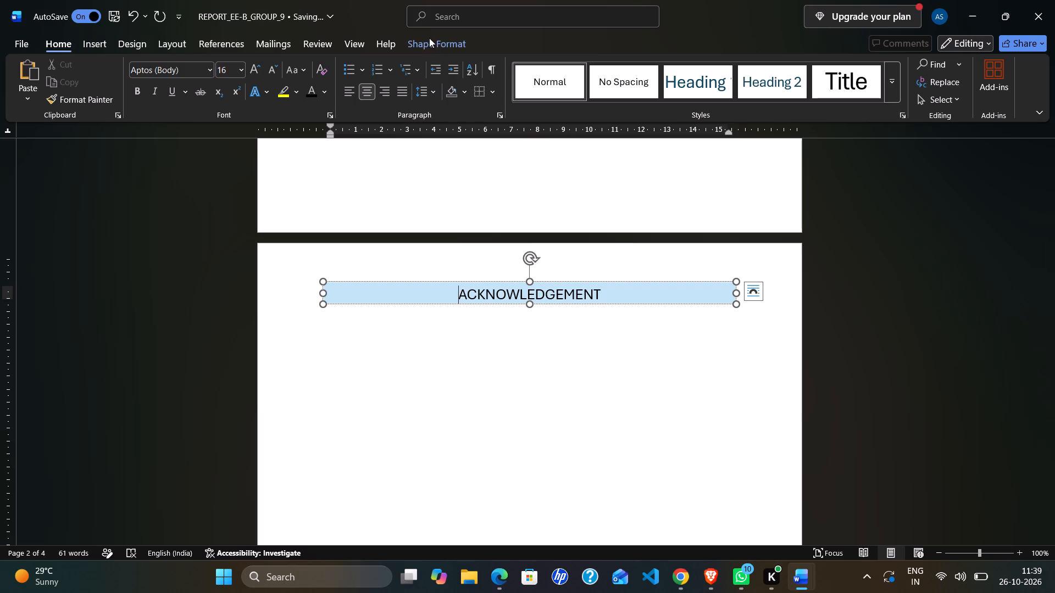
click(429, 38)
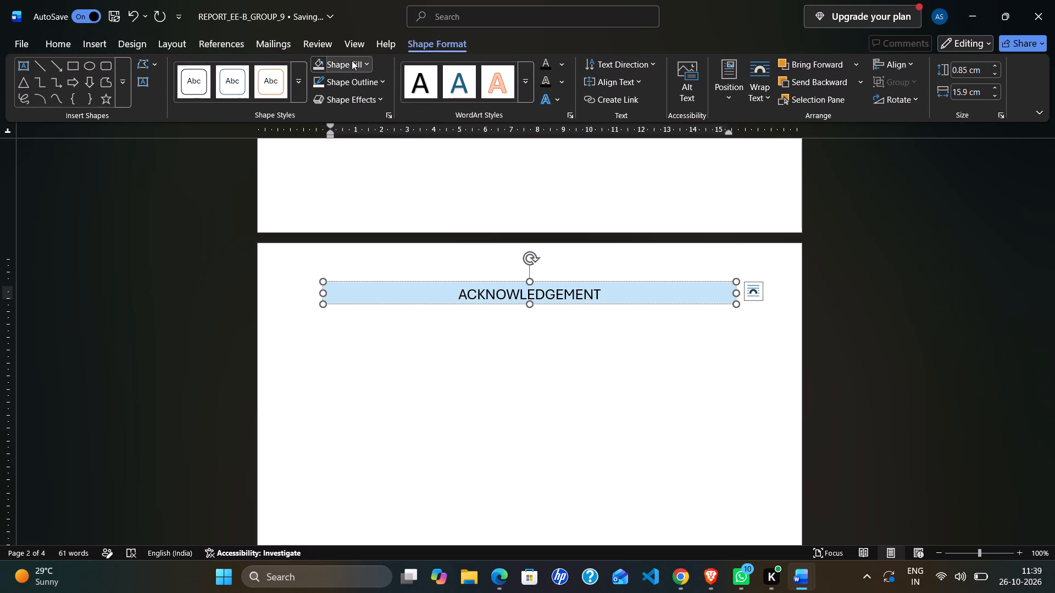
click(359, 65)
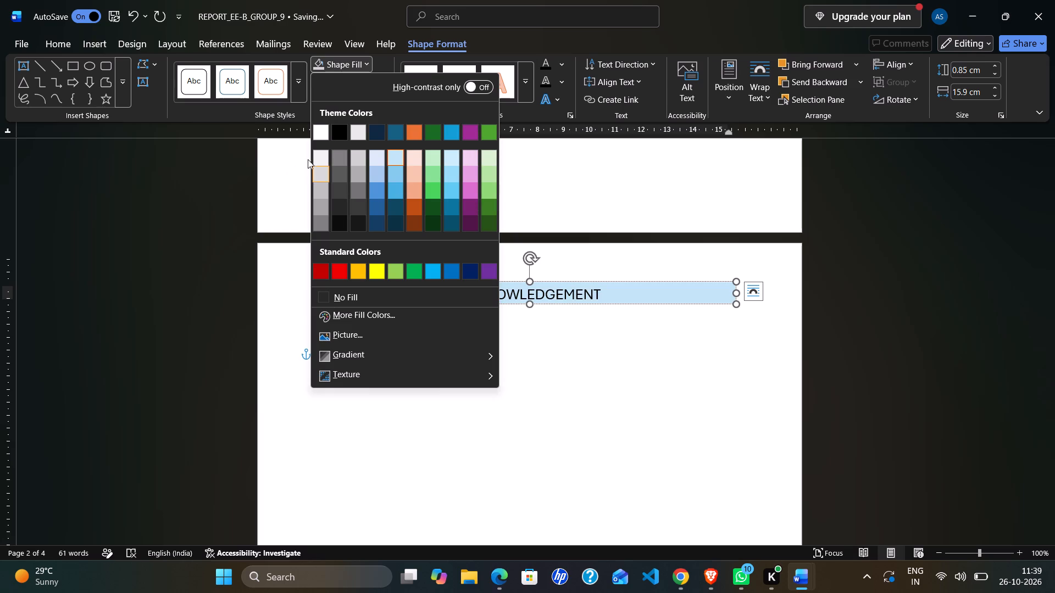
click(132, 195)
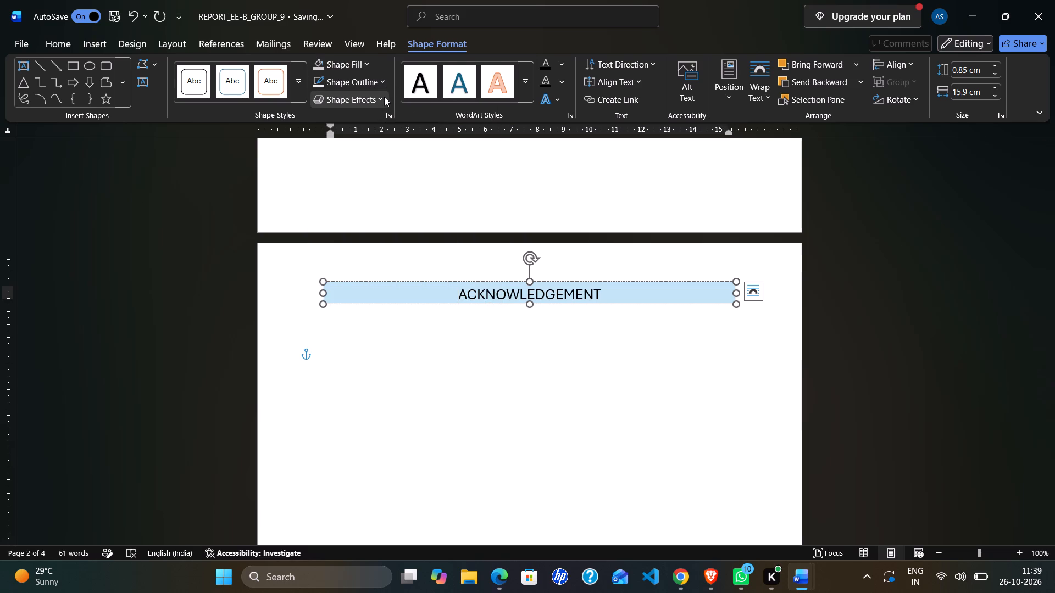
click(382, 78)
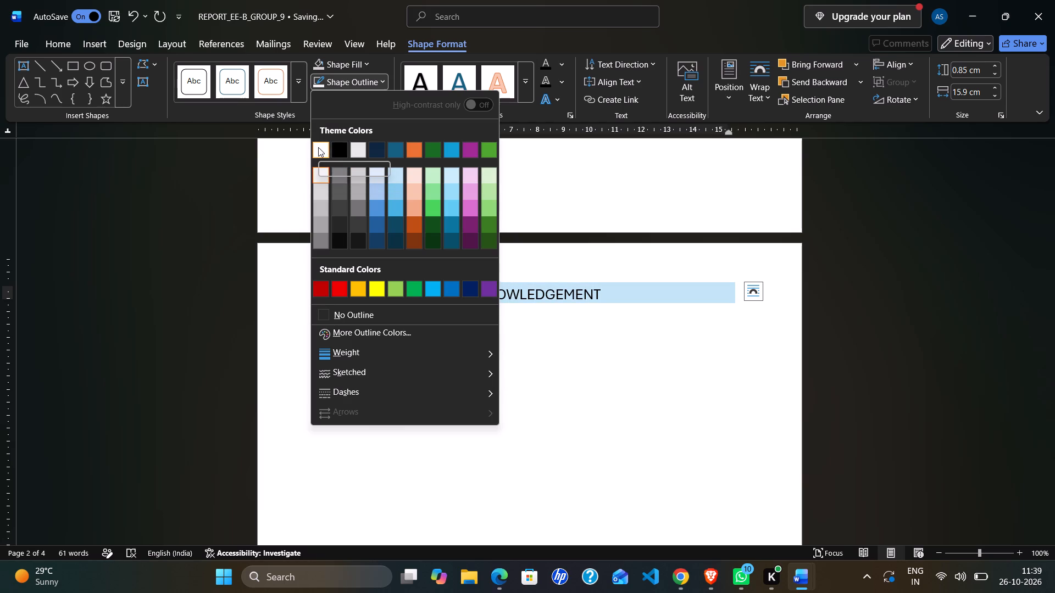
scroll(389, 304, down, 1)
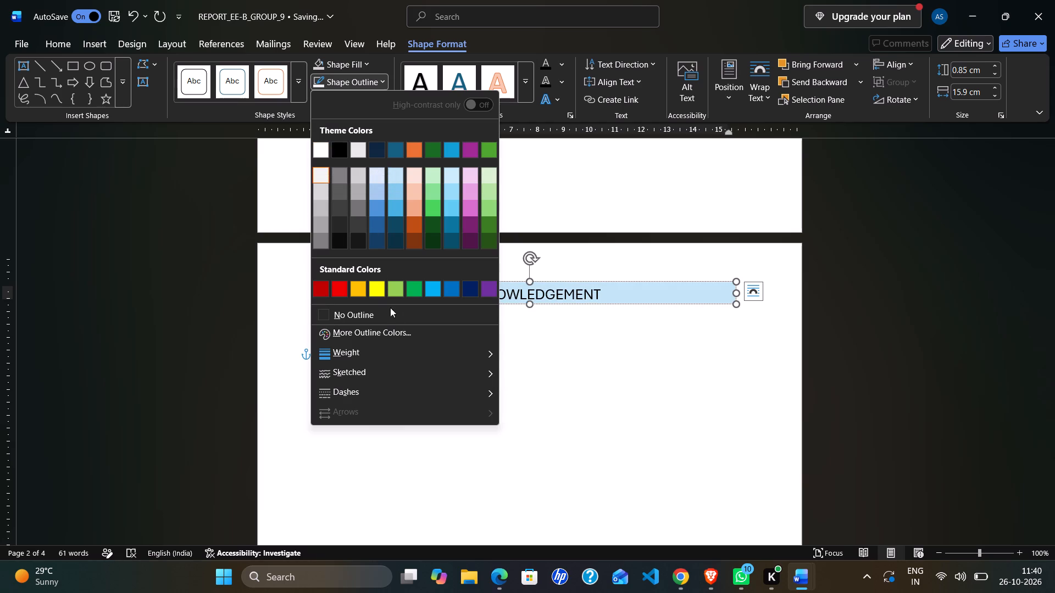
scroll(390, 307, down, 1)
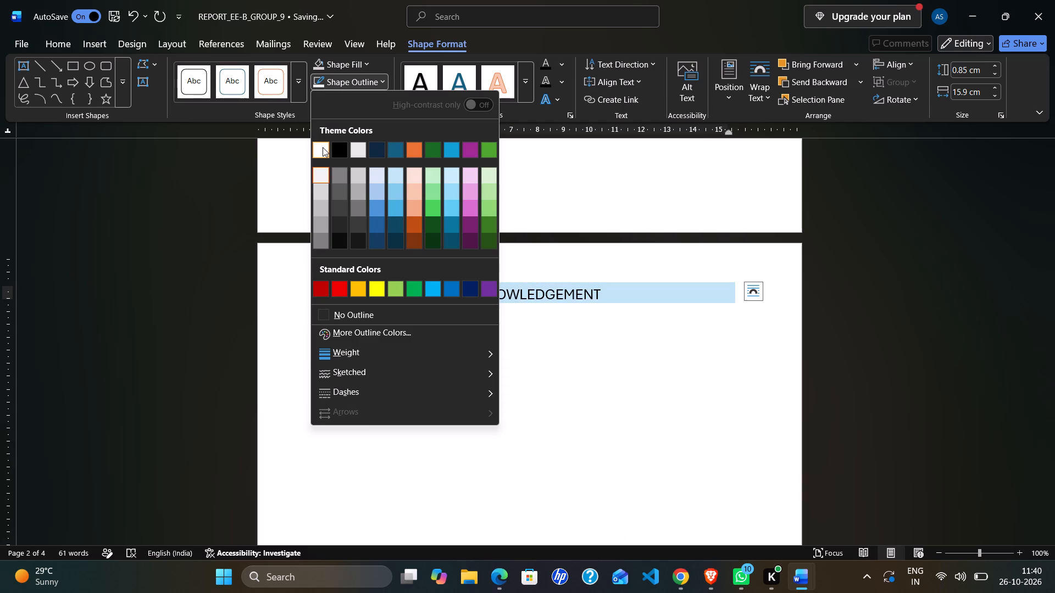
click(323, 147)
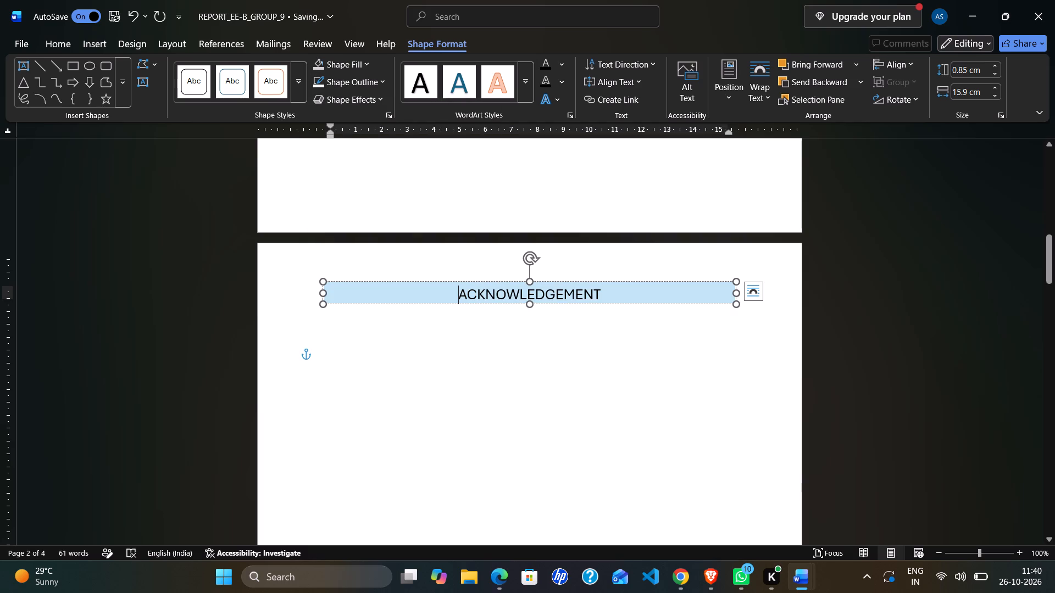
click(387, 351)
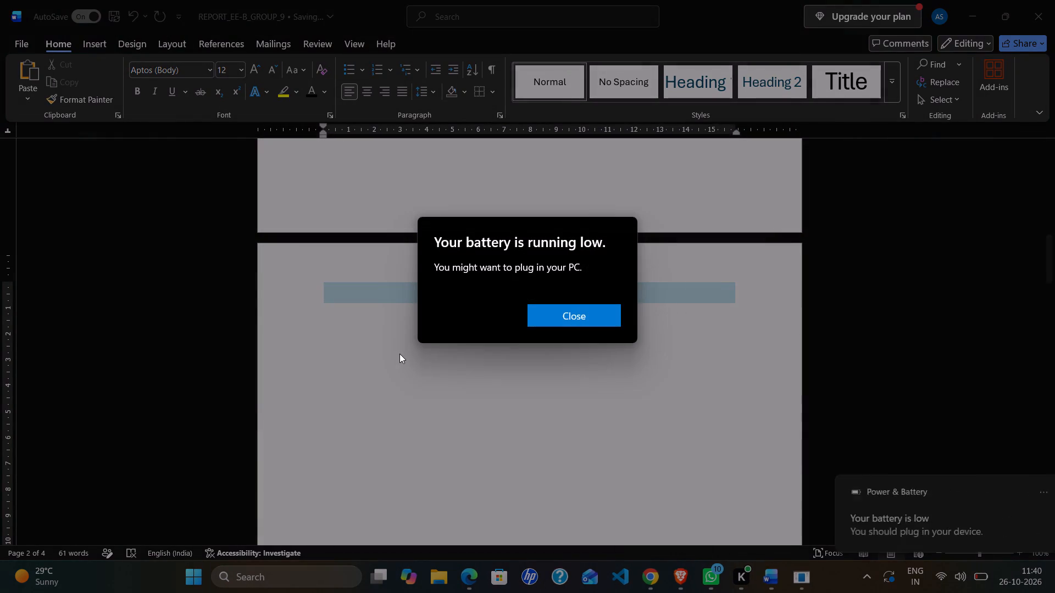
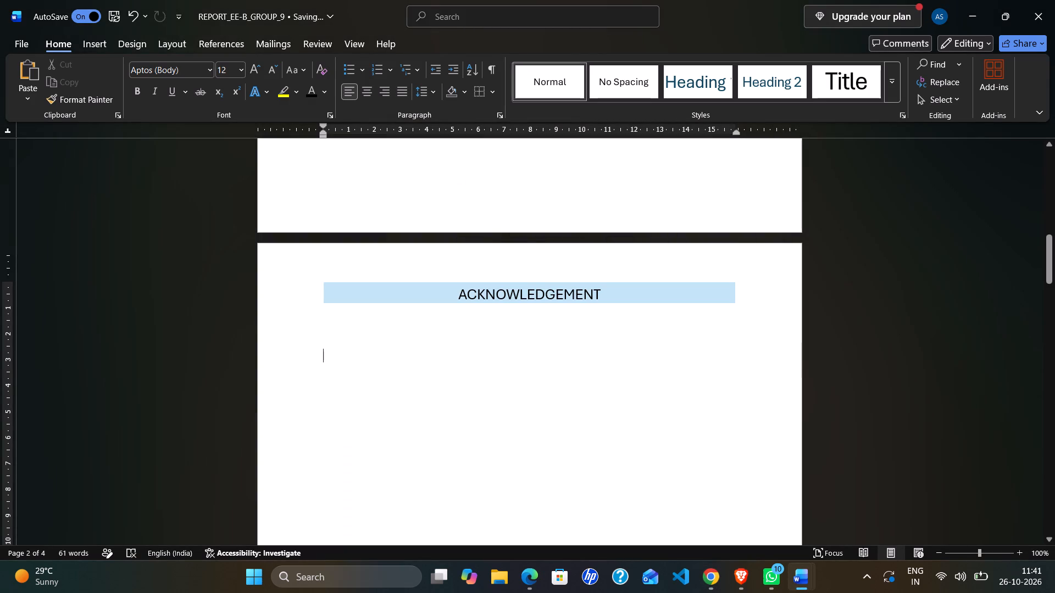
key(BackSpace)
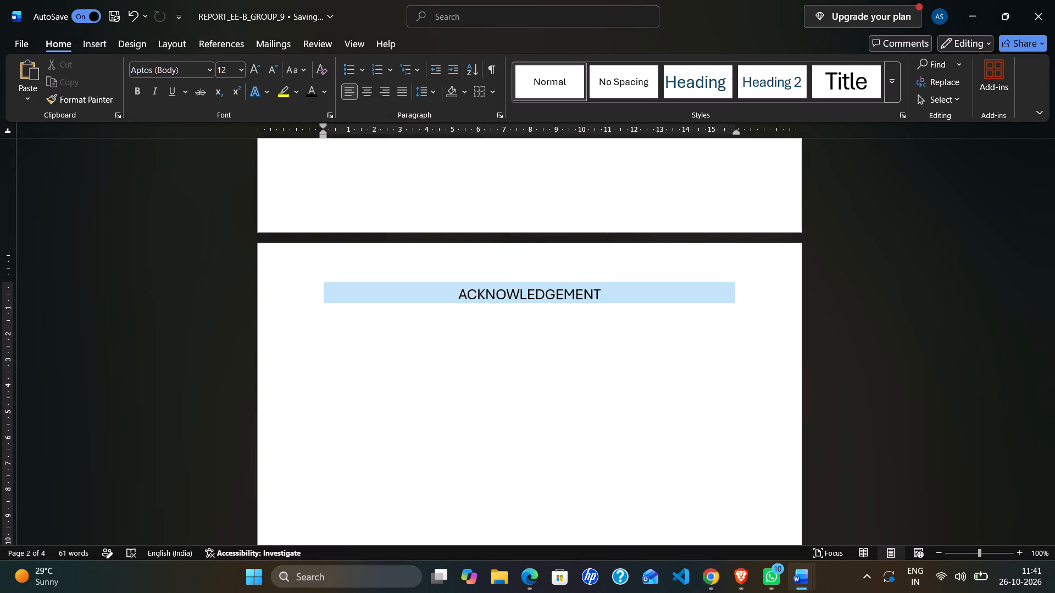
key(ctrl+v)
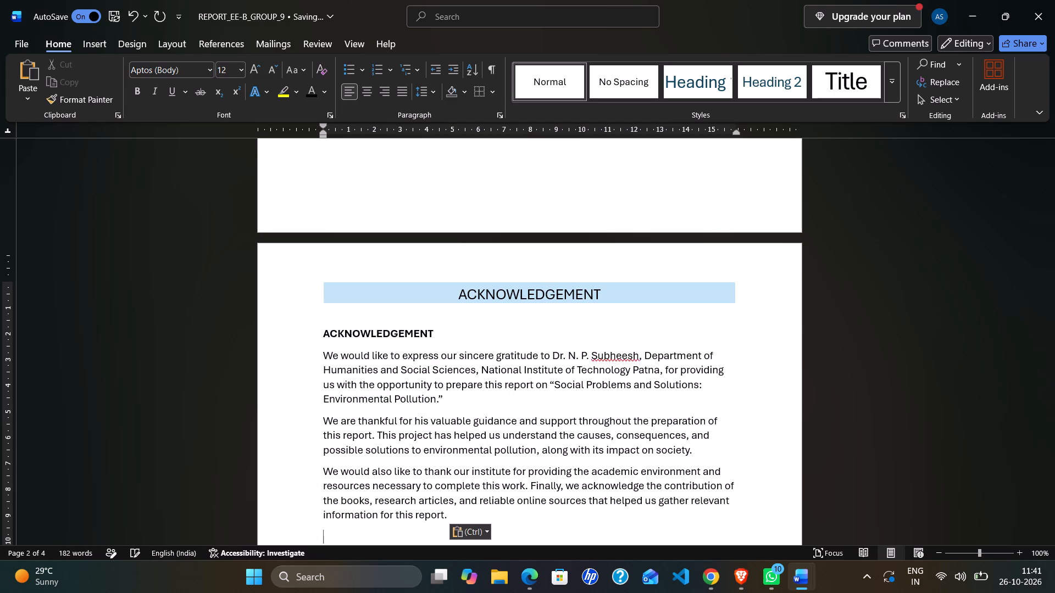
Delete the duplicate bold ACKNOWLEDGEMENT heading from the pasted text, along with the blank lines above the first paragraph.
click(495, 340)
key(BackSpace)
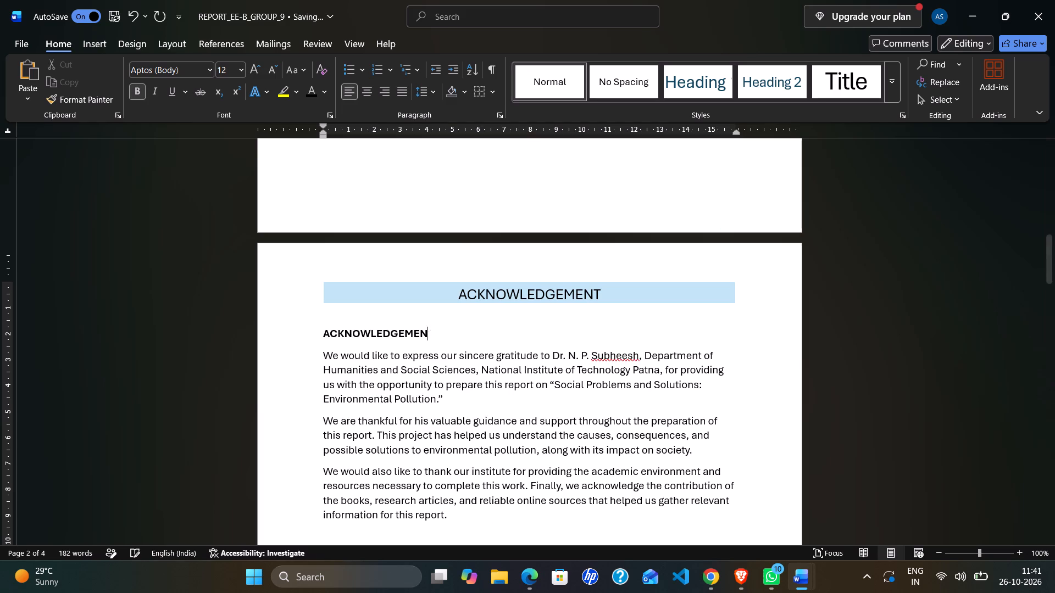
key(BackSpace)
key(BackSpace)
key(BackSpace)
key(BackSpace)
key(BackSpace)
key(BackSpace)
key(BackSpace)
key(BackSpace)
key(BackSpace)
key(BackSpace)
key(BackSpace)
key(BackSpace)
key(BackSpace)
key(BackSpace)
key(BackSpace)
key(BackSpace)
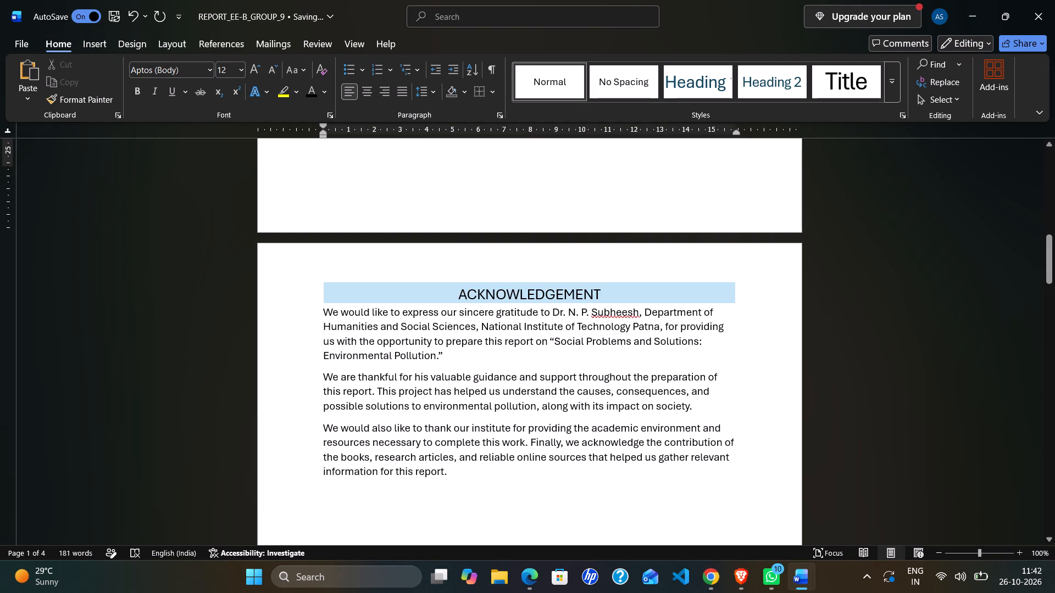
Insert two blank lines between the ACKNOWLEDGEMENT box and the first acknowledgement paragraph.
click(320, 309)
key(Return)
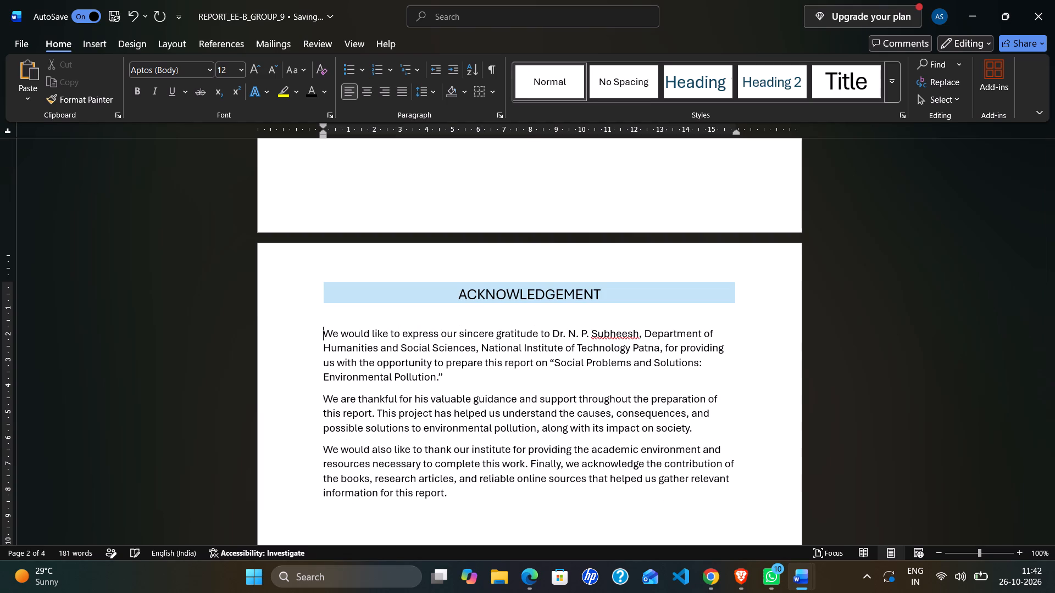
key(Return)
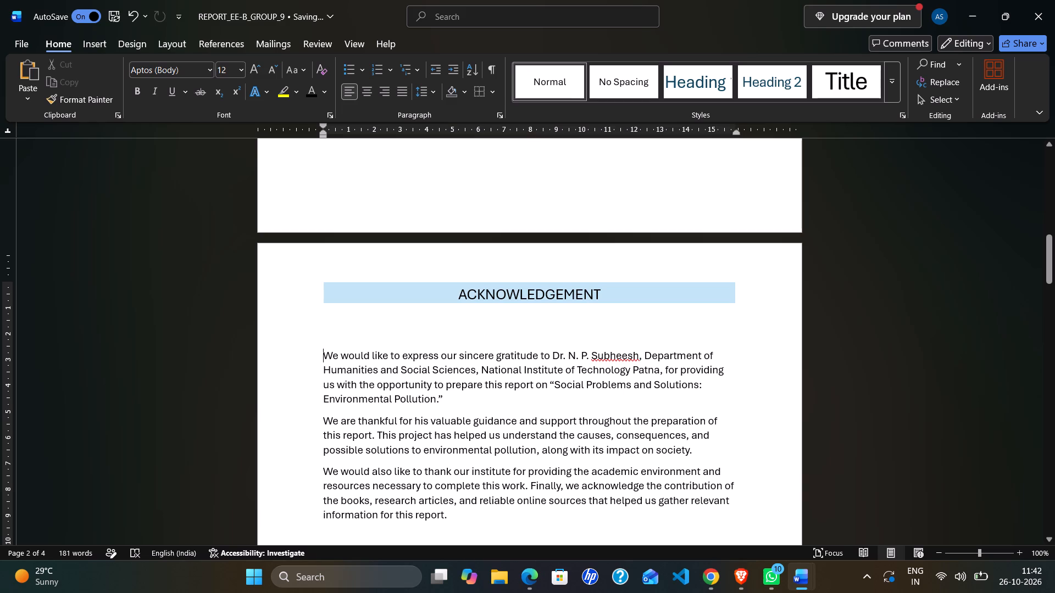
Look over the report's acknowledgement page, the blank pages after it and the cover page.
scroll(558, 405, down, 1)
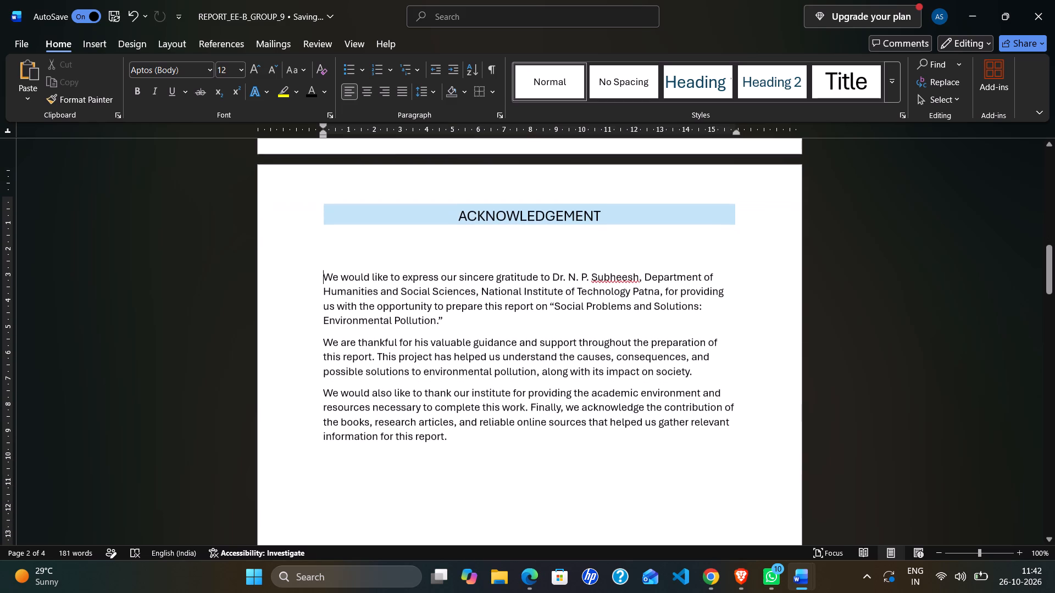
scroll(558, 405, down, 4)
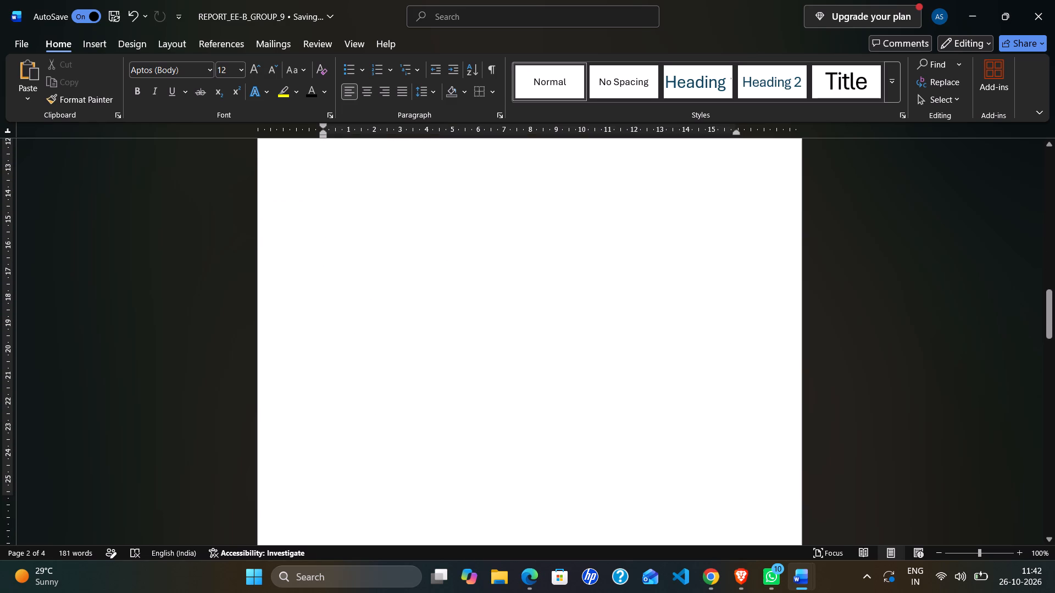
scroll(558, 405, up, 1)
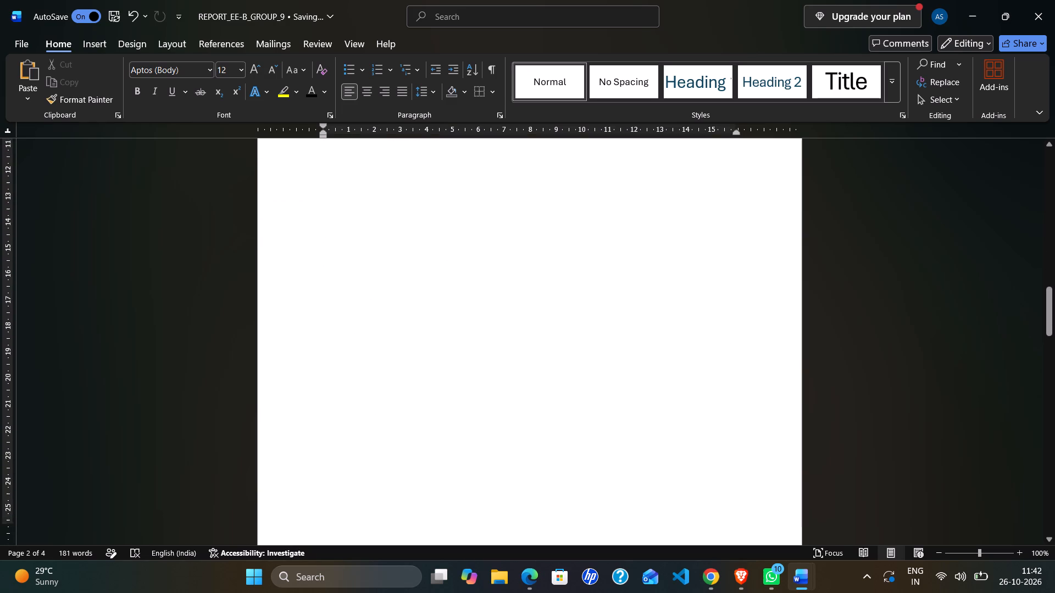
scroll(558, 405, up, 1)
right_click(558, 405)
scroll(558, 405, up, 1)
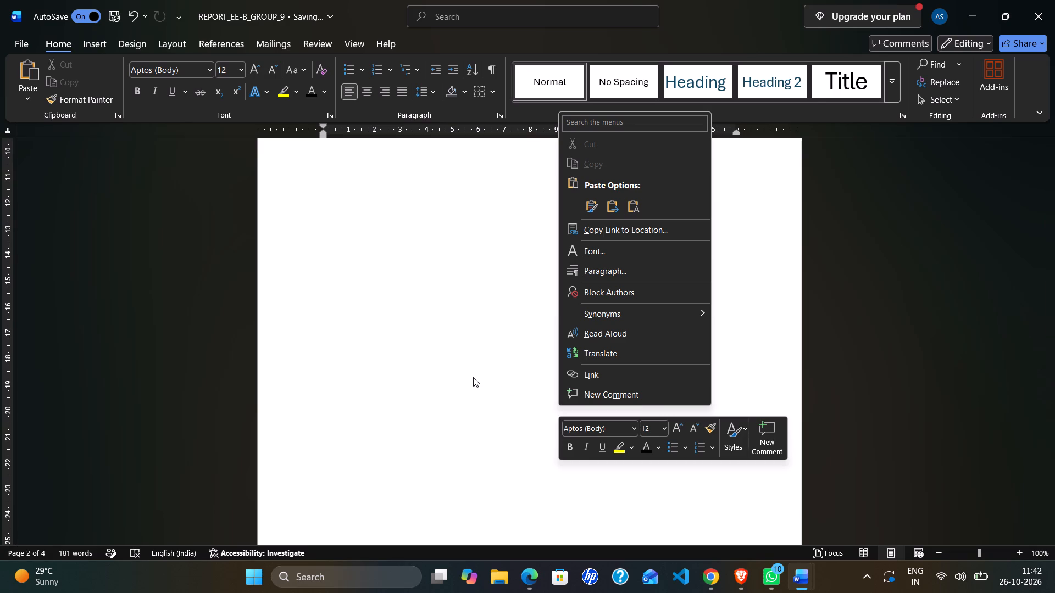
click(478, 372)
scroll(478, 372, down, 3)
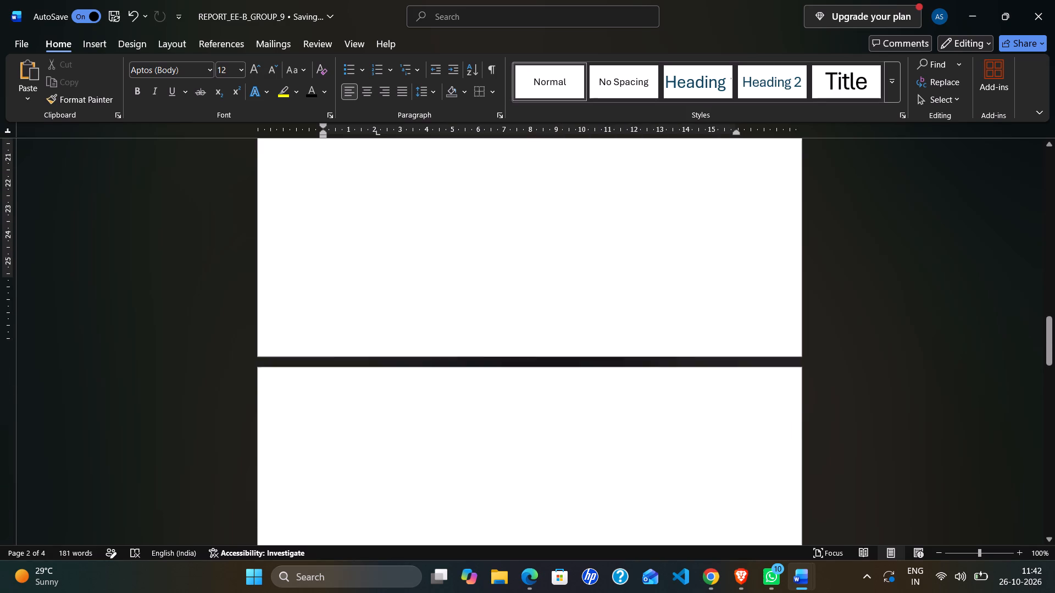
scroll(478, 372, down, 1)
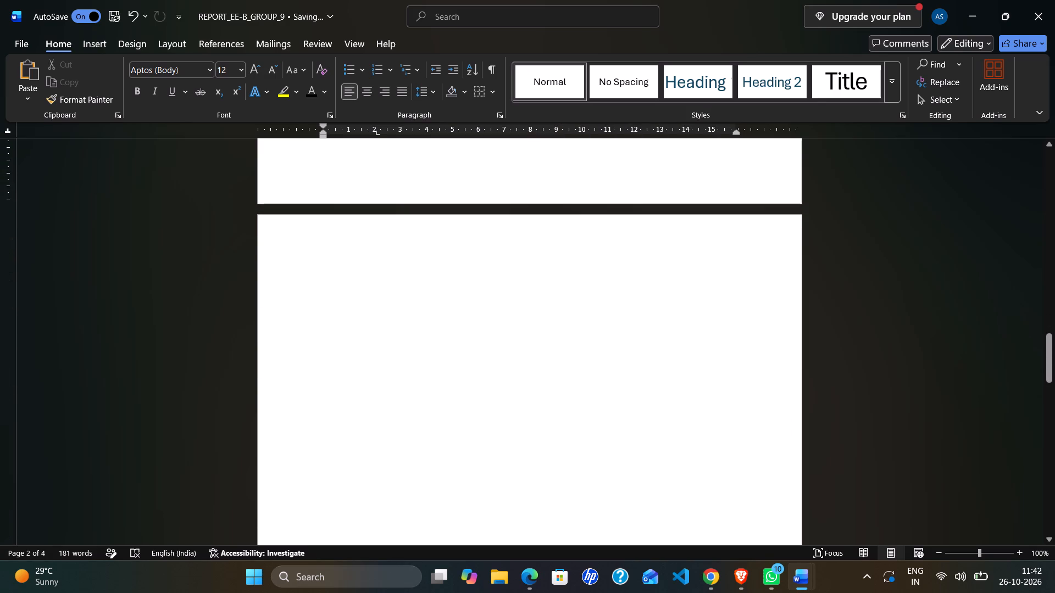
scroll(478, 372, up, 9)
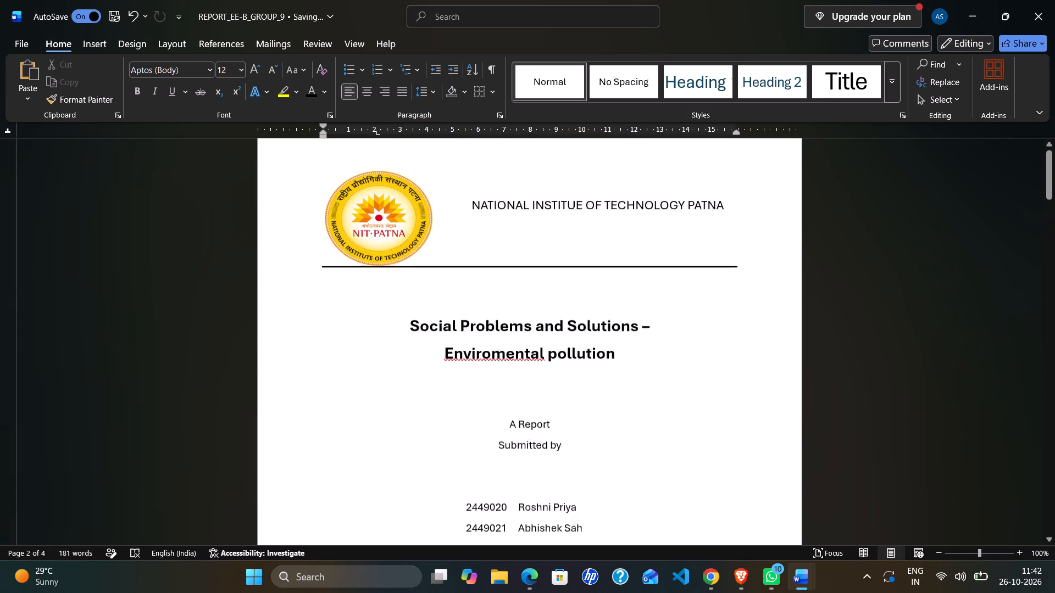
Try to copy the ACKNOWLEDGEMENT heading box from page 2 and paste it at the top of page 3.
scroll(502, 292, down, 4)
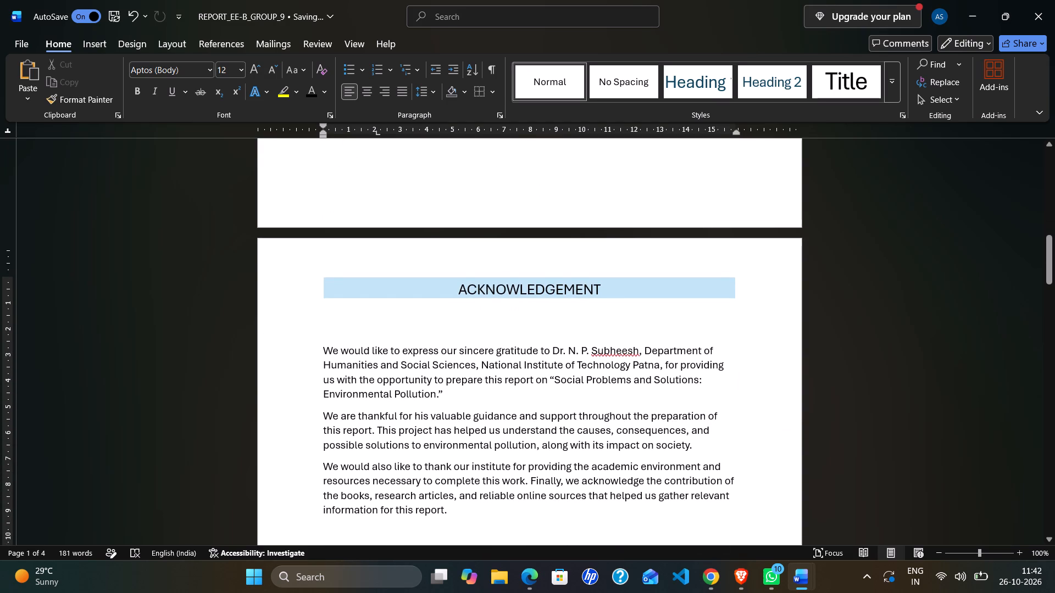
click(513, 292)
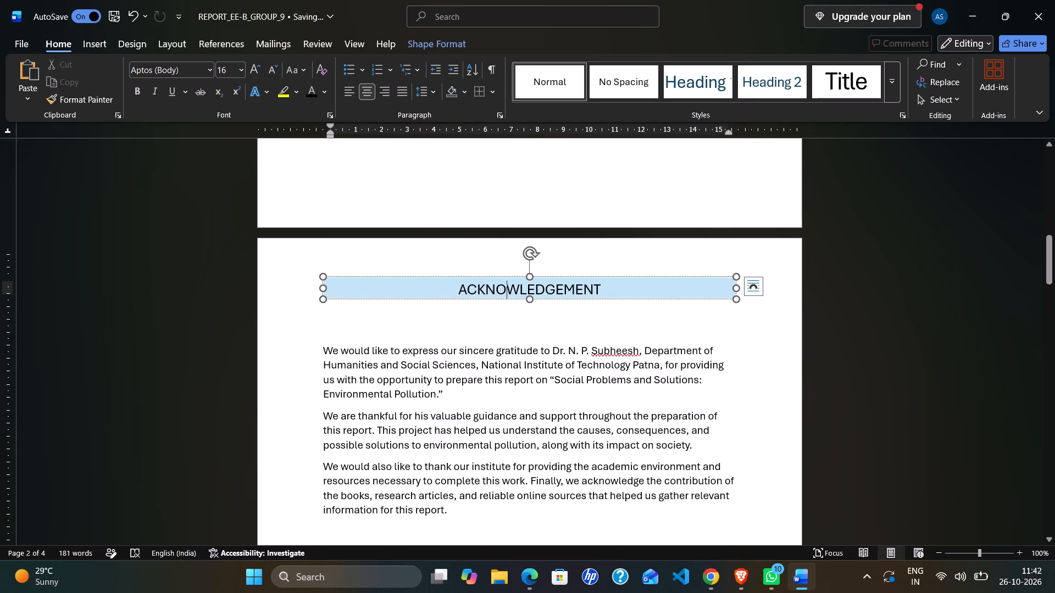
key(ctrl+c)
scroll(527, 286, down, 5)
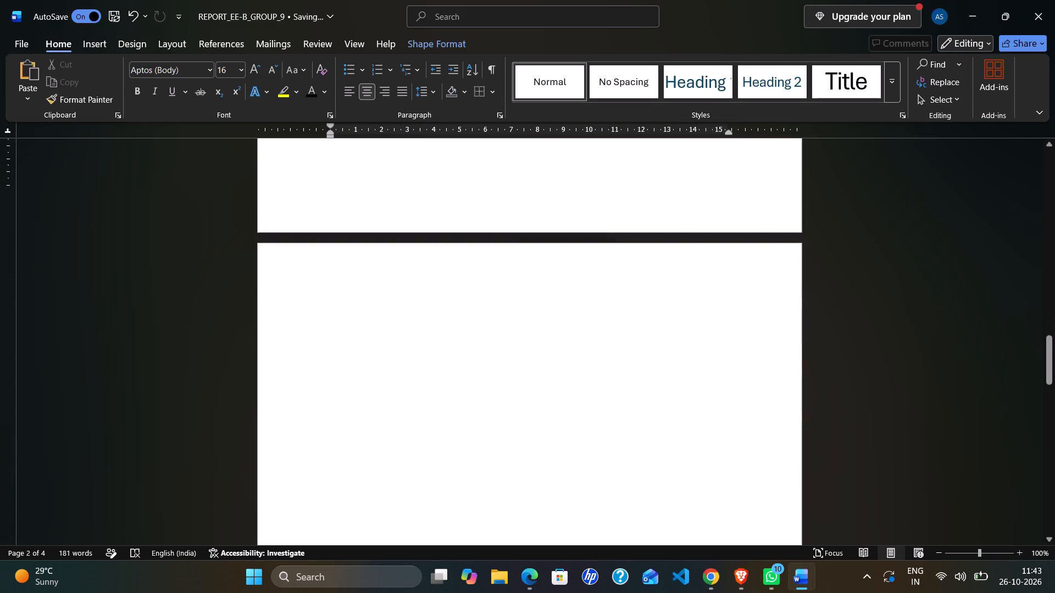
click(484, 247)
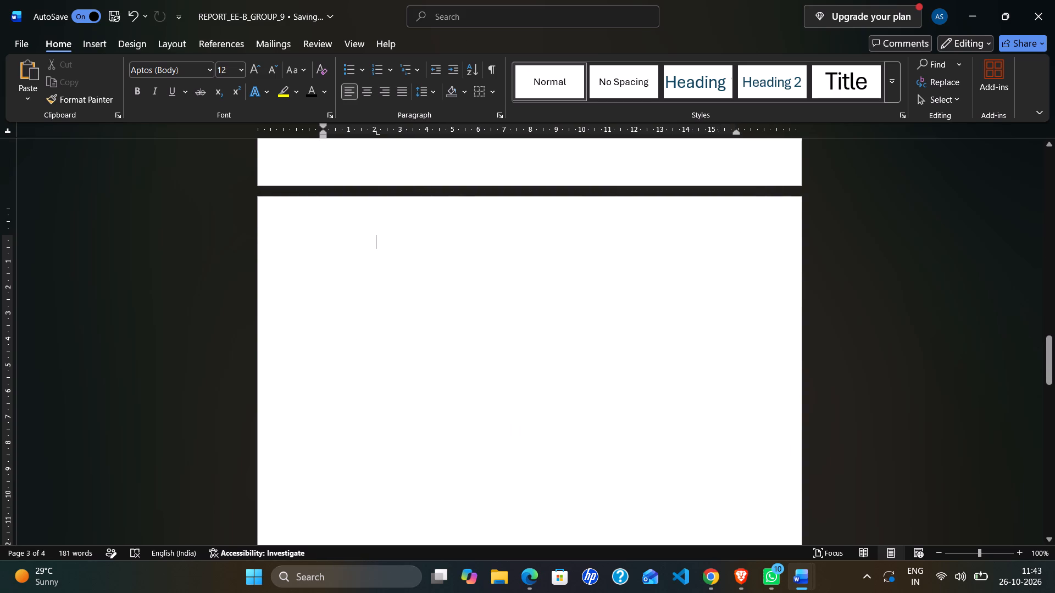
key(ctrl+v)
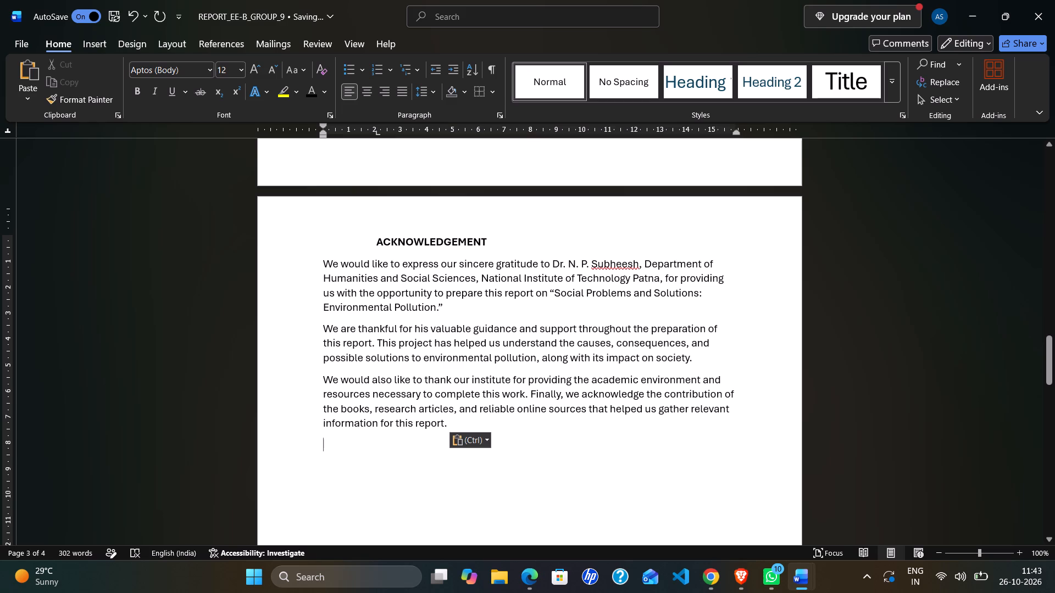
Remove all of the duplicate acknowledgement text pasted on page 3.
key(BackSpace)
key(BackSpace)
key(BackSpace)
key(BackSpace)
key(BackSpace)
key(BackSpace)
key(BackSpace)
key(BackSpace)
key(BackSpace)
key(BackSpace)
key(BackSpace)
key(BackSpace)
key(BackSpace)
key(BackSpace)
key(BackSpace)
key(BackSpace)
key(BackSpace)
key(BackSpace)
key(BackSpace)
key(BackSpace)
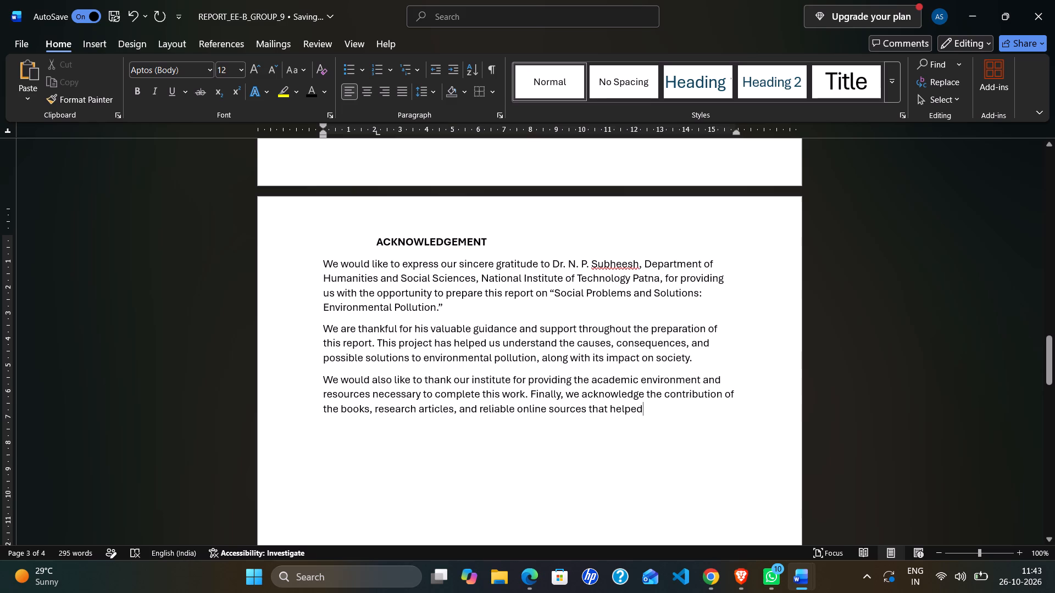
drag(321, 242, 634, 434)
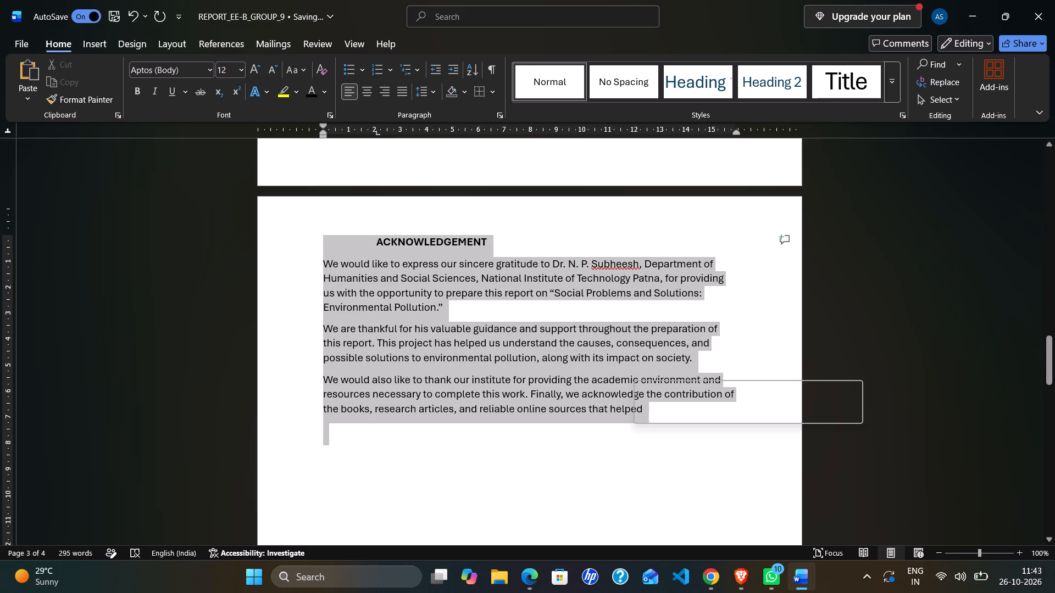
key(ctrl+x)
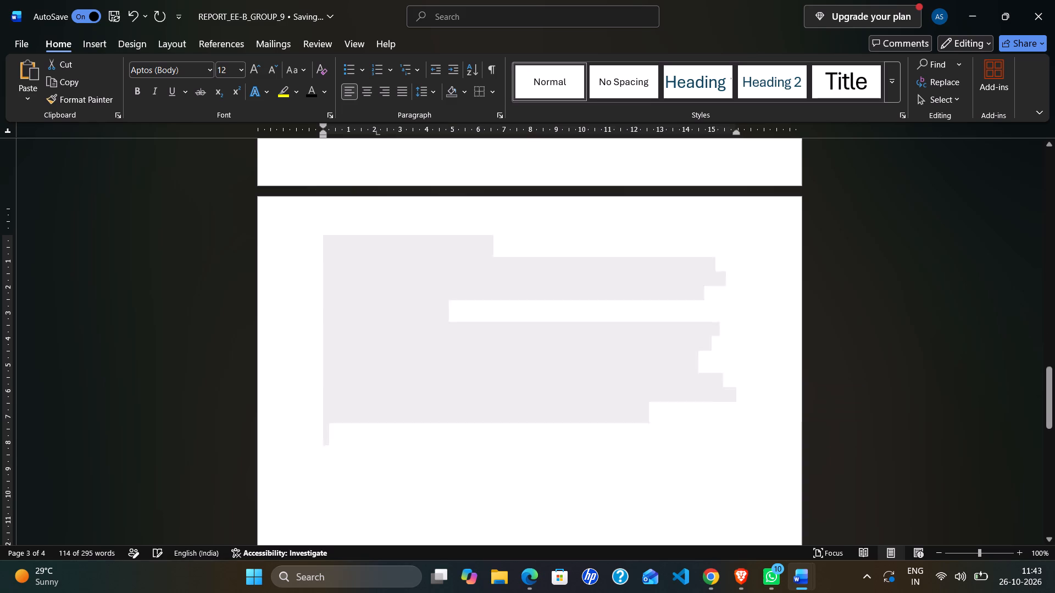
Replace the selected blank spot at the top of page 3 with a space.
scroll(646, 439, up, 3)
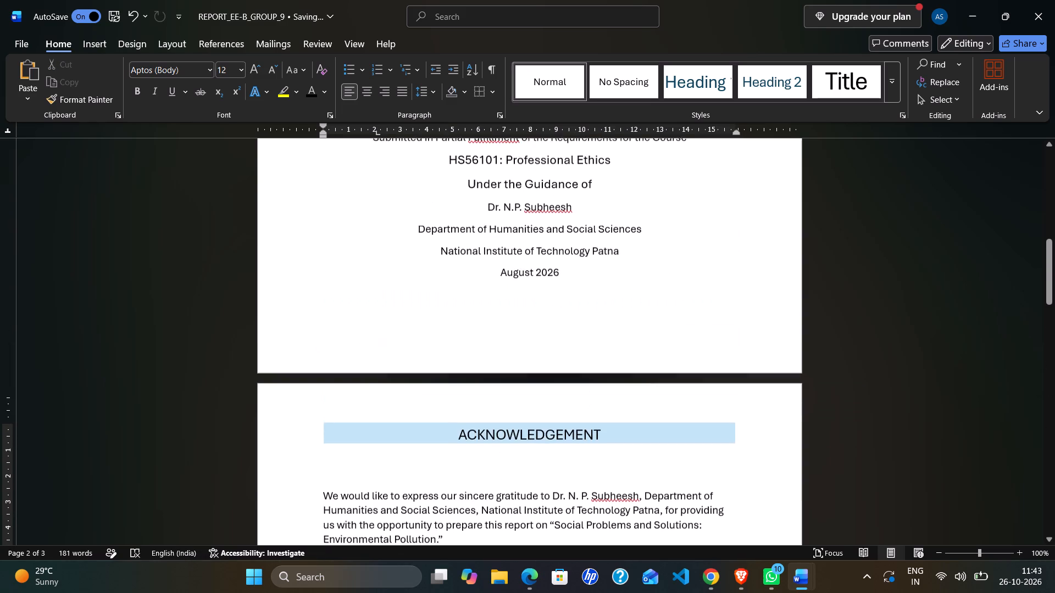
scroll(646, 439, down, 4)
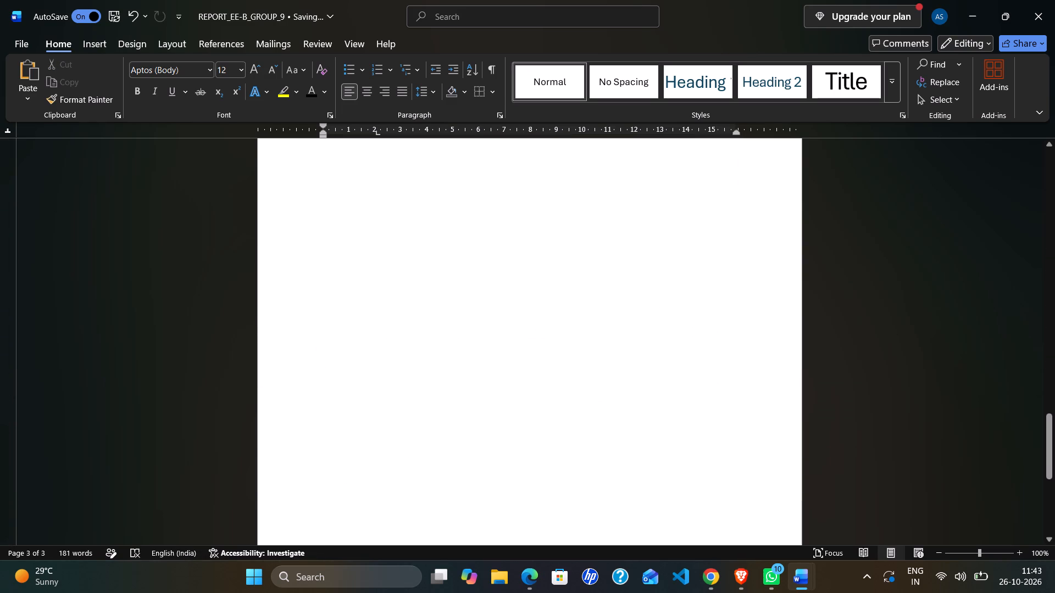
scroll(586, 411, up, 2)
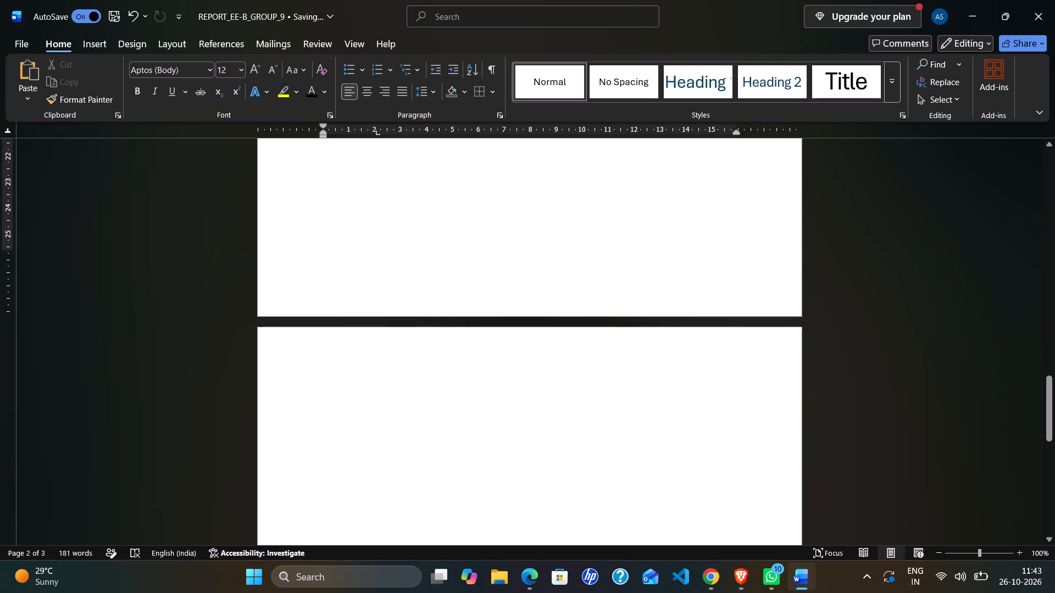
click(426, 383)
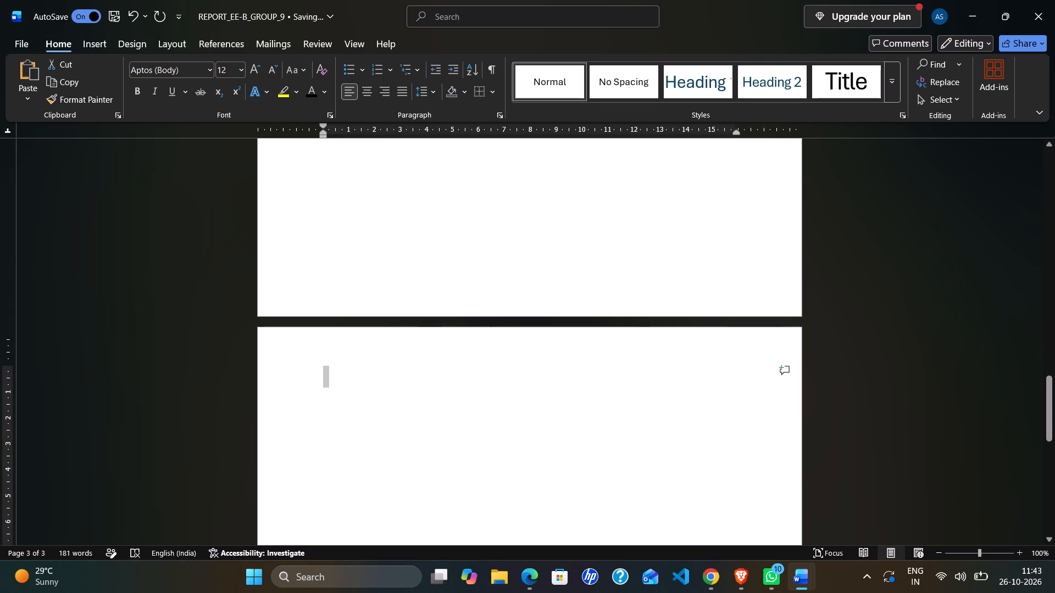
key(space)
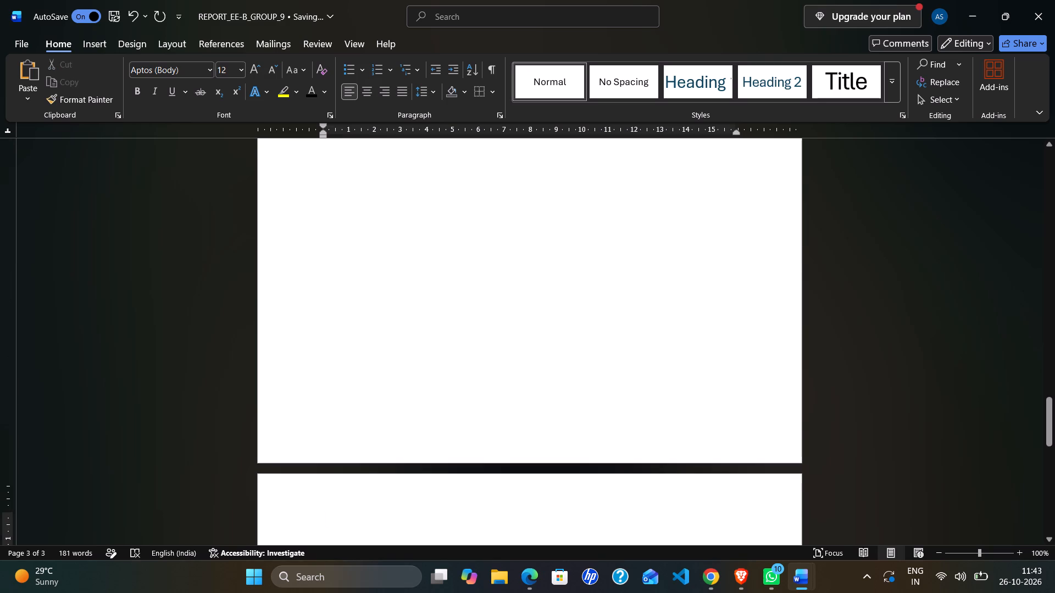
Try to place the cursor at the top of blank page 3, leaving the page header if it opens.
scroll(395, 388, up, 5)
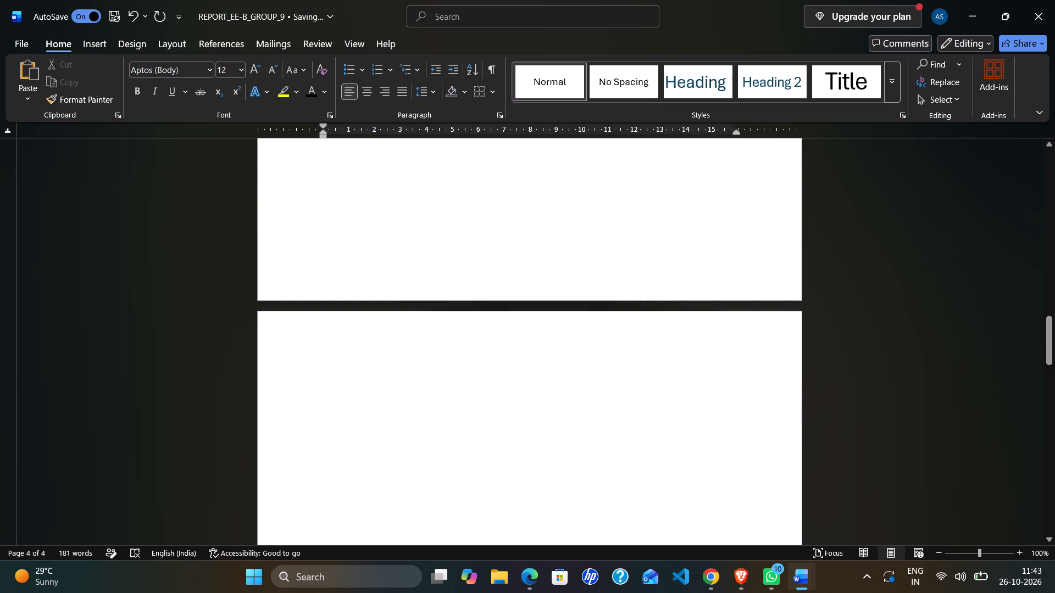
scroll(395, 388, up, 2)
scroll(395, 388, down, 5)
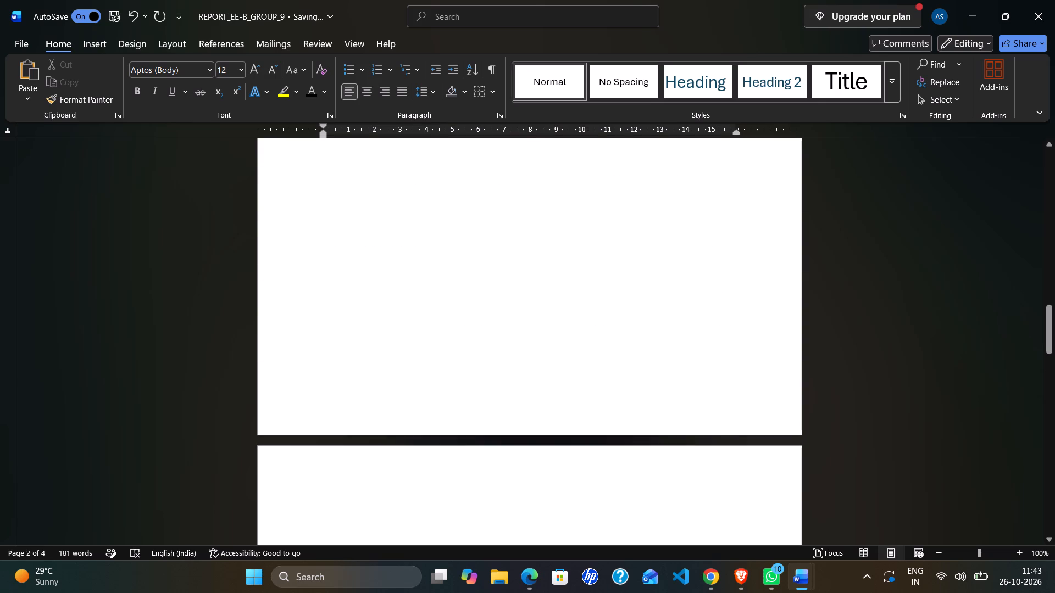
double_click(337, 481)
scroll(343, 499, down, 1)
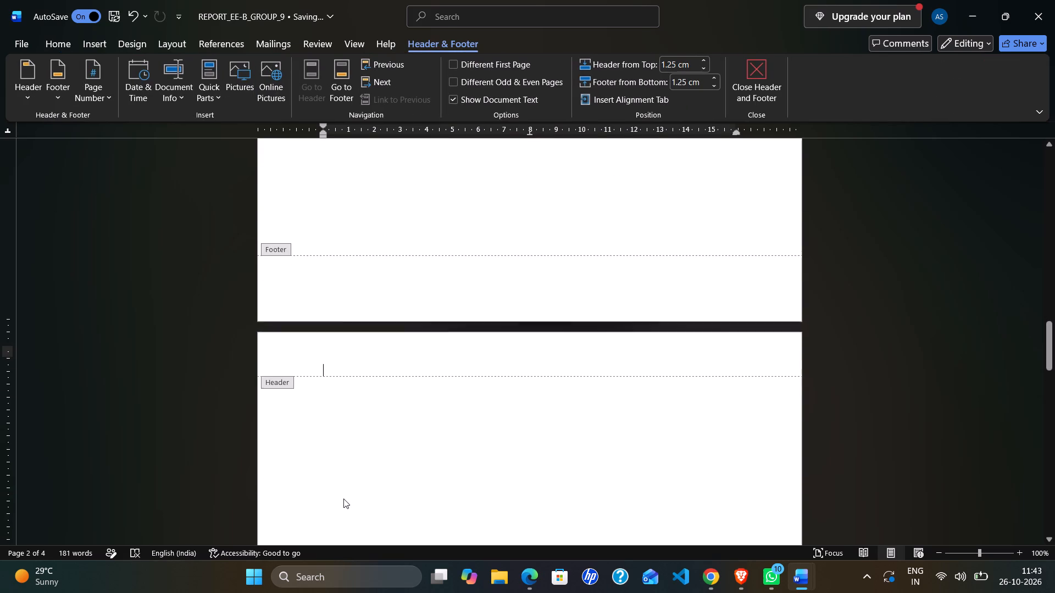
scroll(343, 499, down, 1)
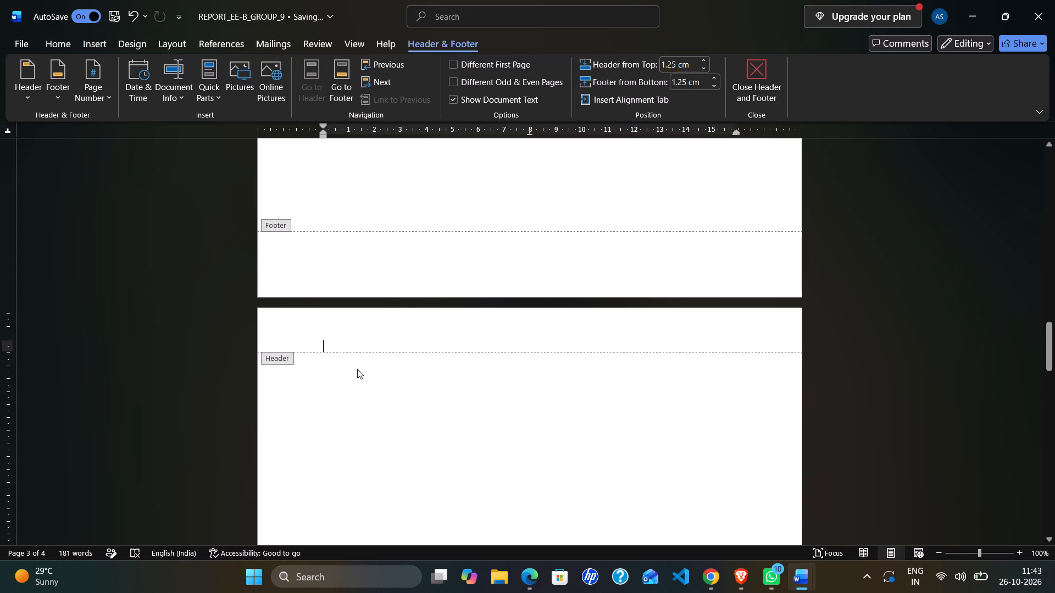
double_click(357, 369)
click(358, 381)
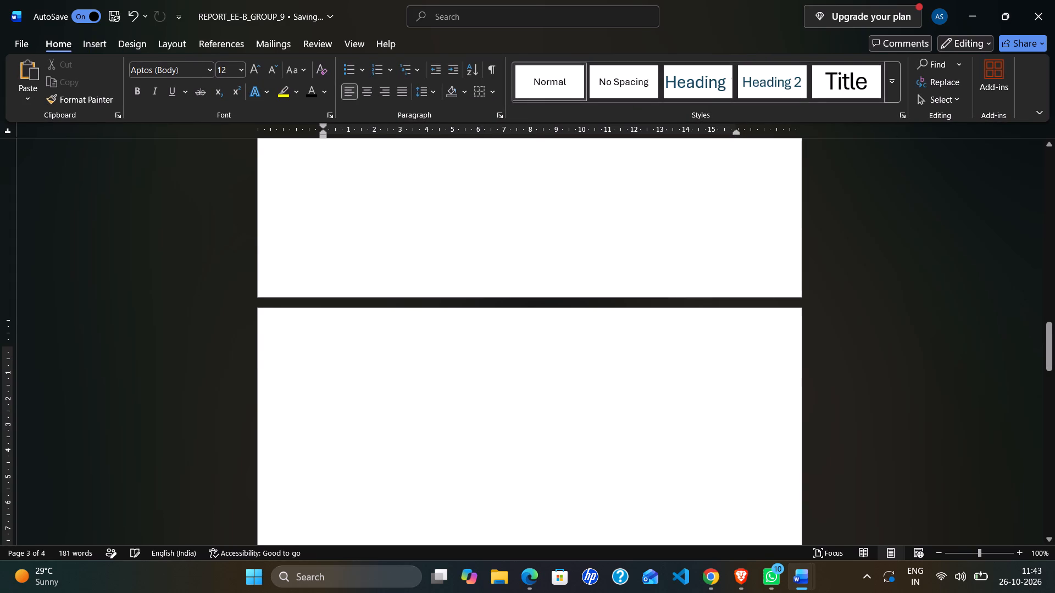
Look over blank page 3 and the end of the acknowledgement text on page 2.
scroll(358, 381, up, 4)
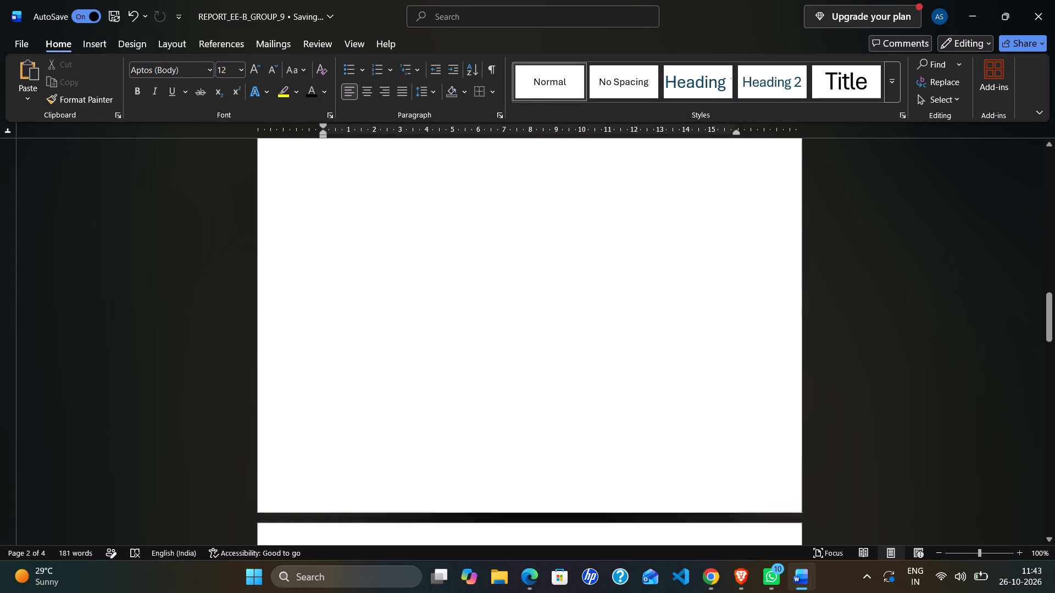
scroll(358, 381, up, 5)
scroll(358, 381, down, 12)
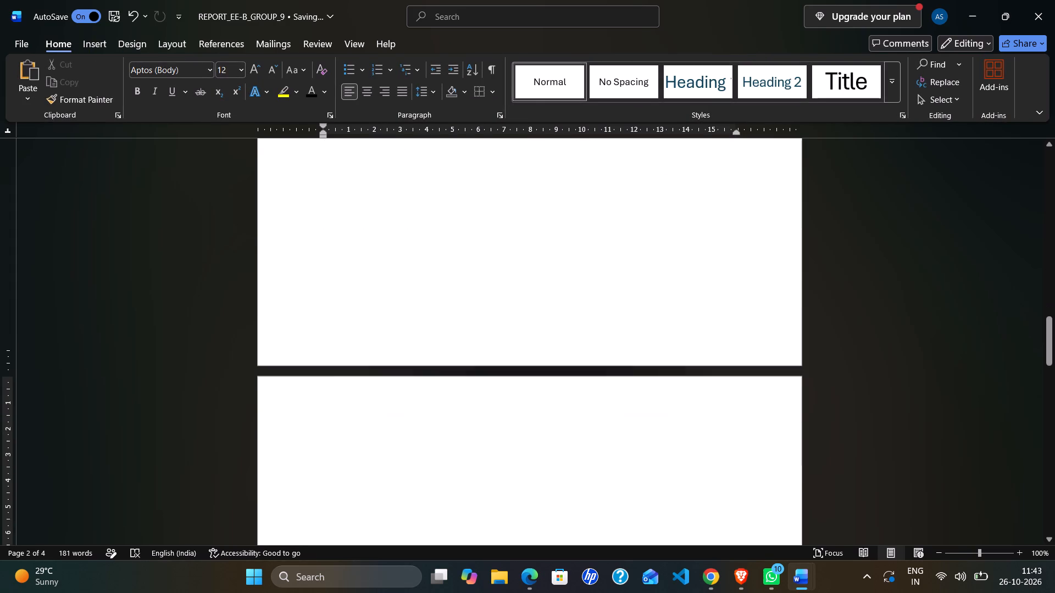
click(363, 419)
click(363, 420)
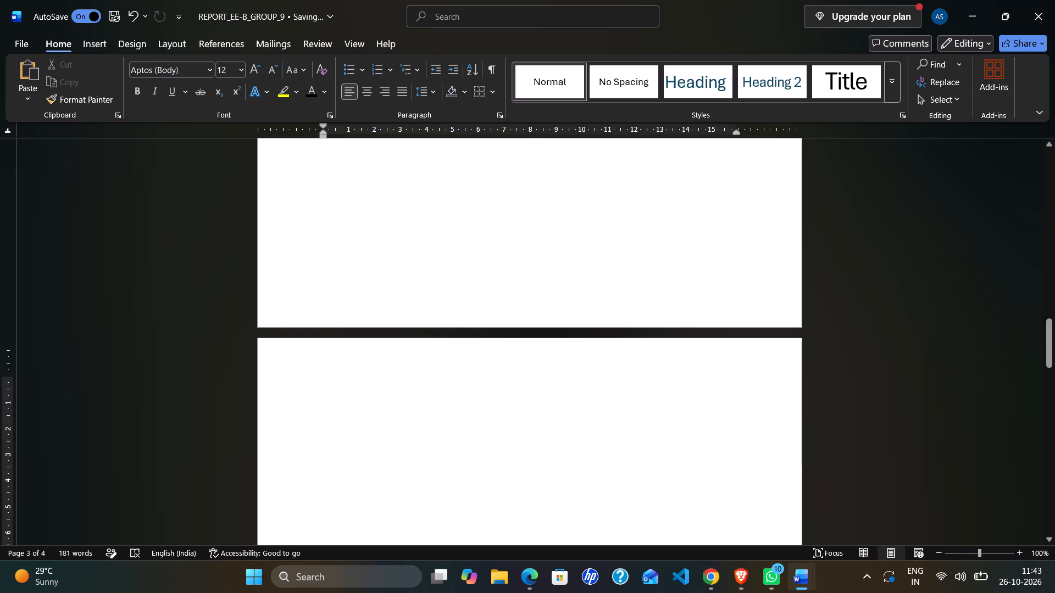
scroll(415, 429, down, 2)
scroll(415, 429, up, 11)
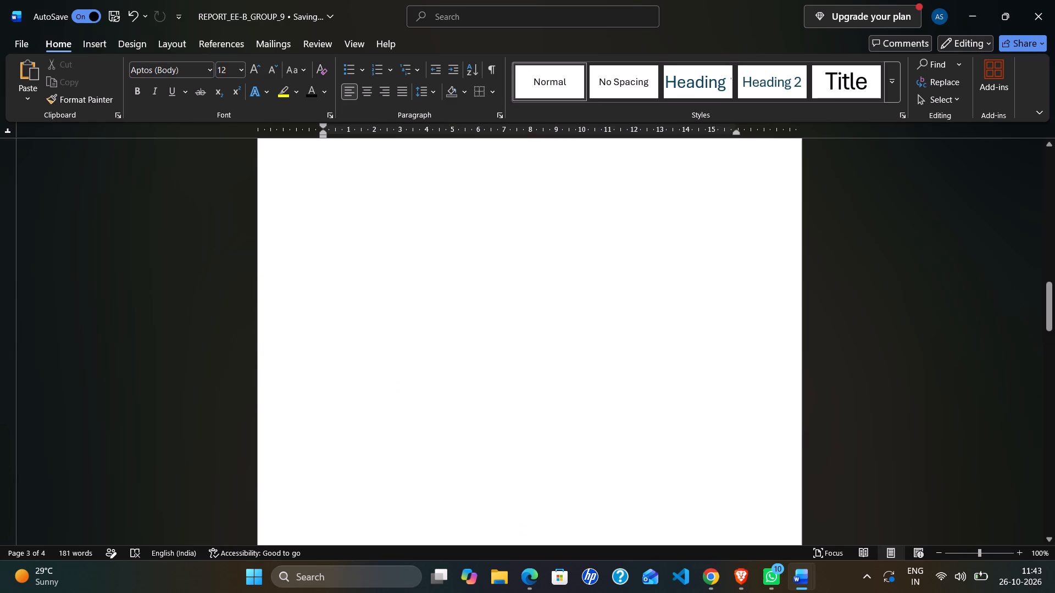
scroll(397, 407, up, 2)
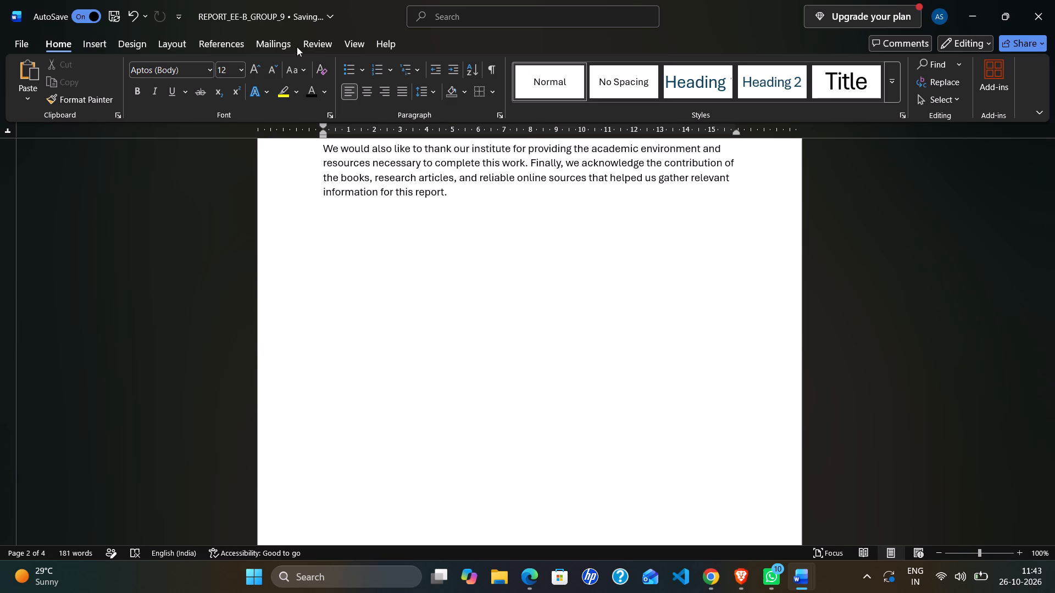
Show the Navigation pane with page thumbnails and go to page 3.
click(323, 43)
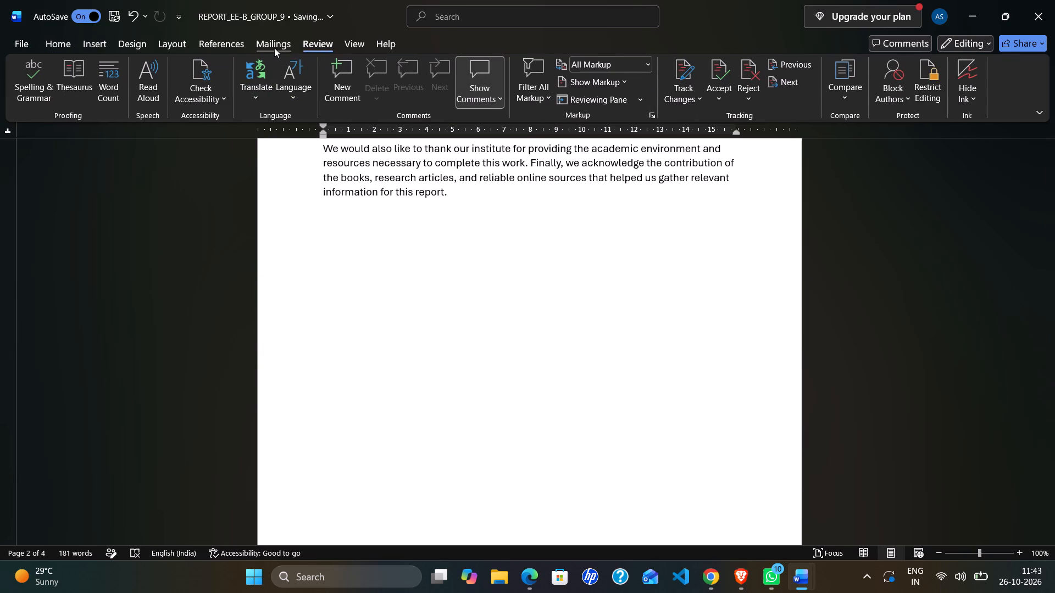
click(359, 43)
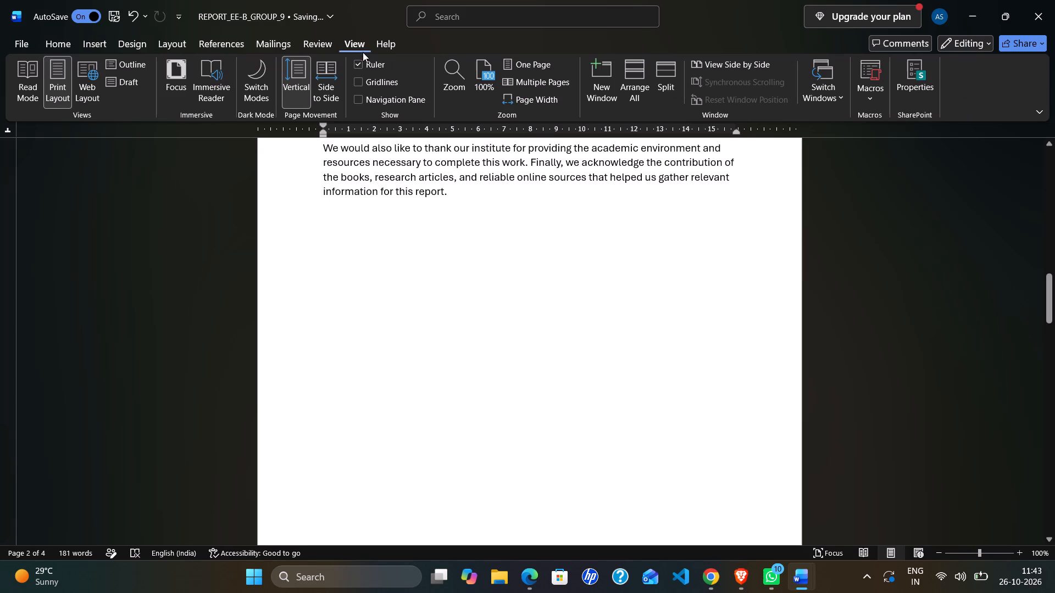
click(356, 99)
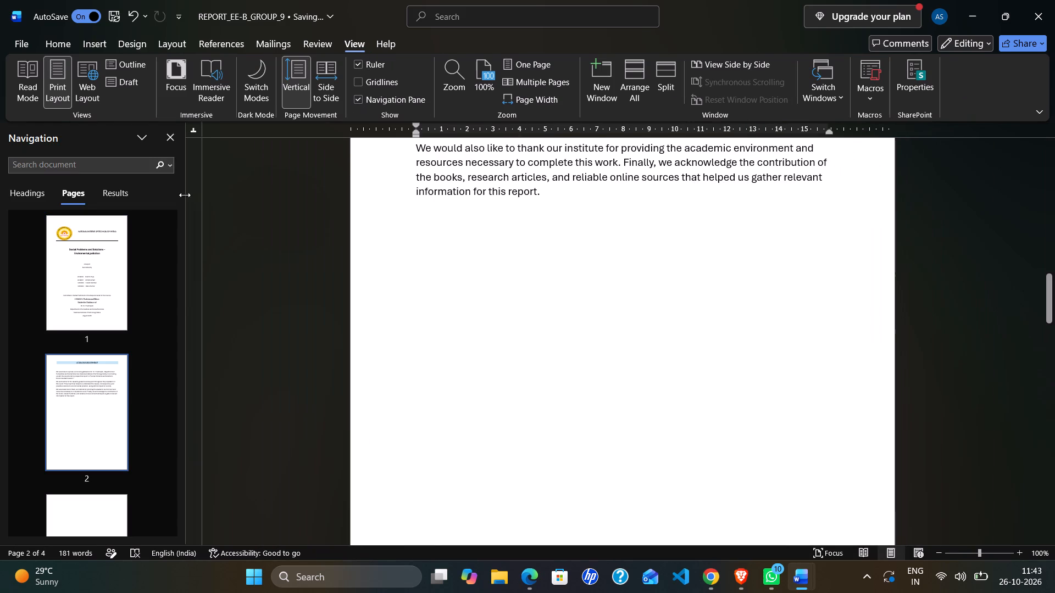
scroll(80, 327, down, 2)
click(92, 343)
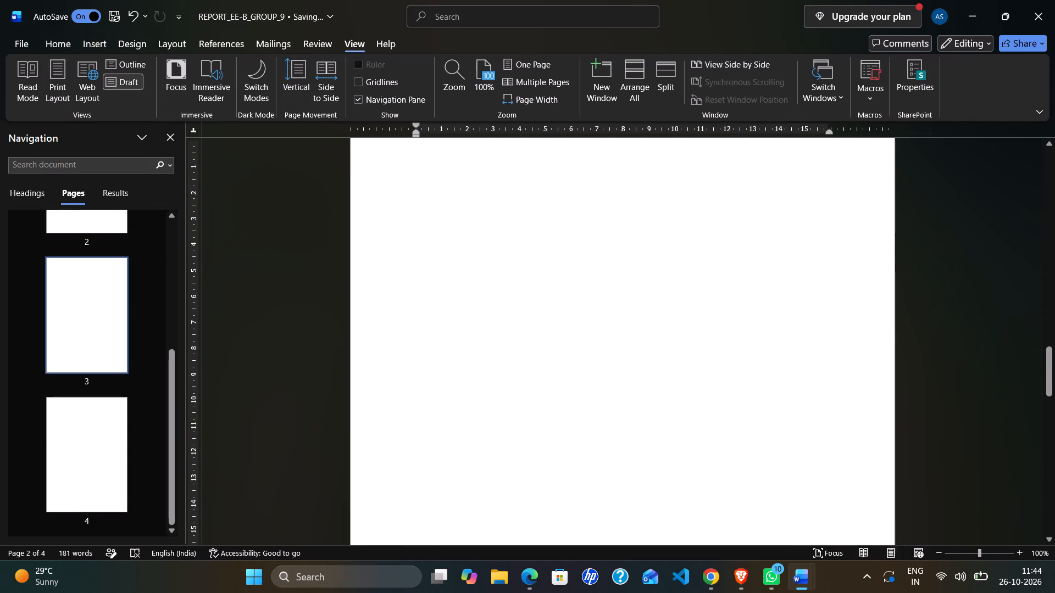
Check blank page 3 and the space below the acknowledgement text on page 2.
scroll(365, 203, up, 2)
click(448, 222)
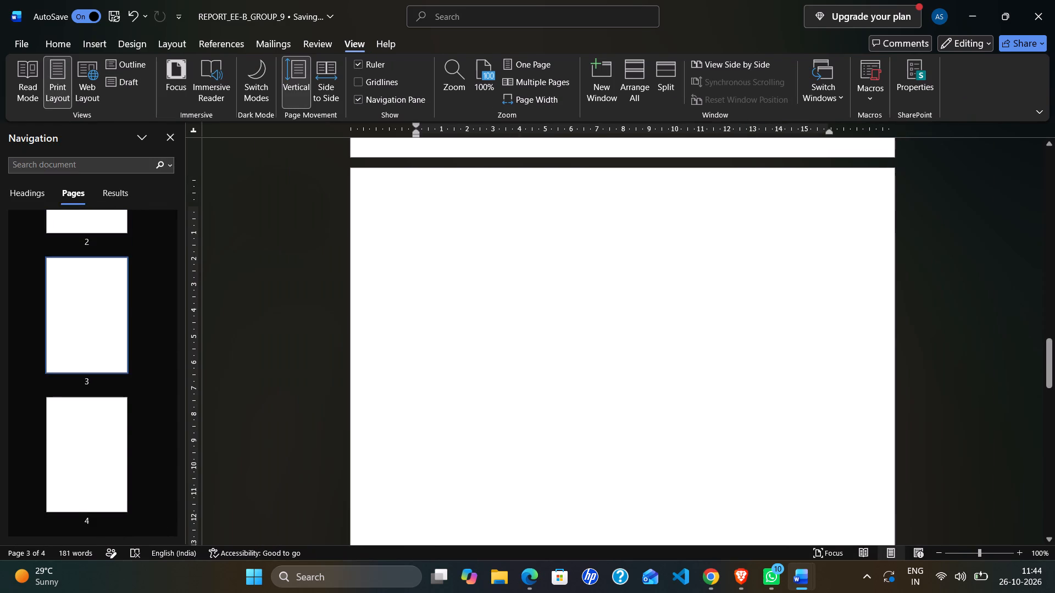
click(458, 228)
scroll(458, 228, up, 9)
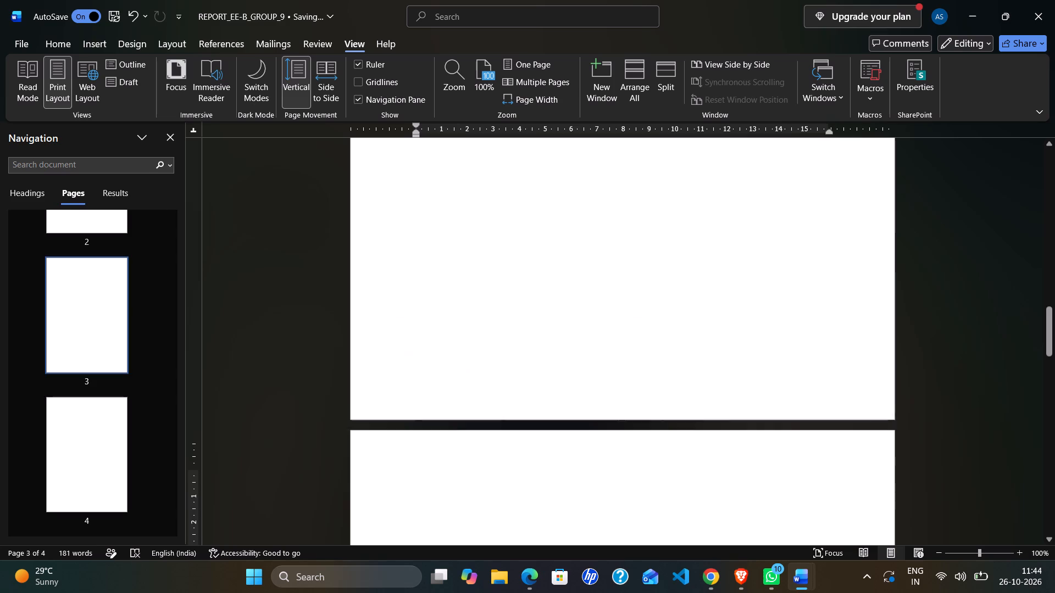
scroll(458, 228, up, 10)
scroll(458, 228, down, 4)
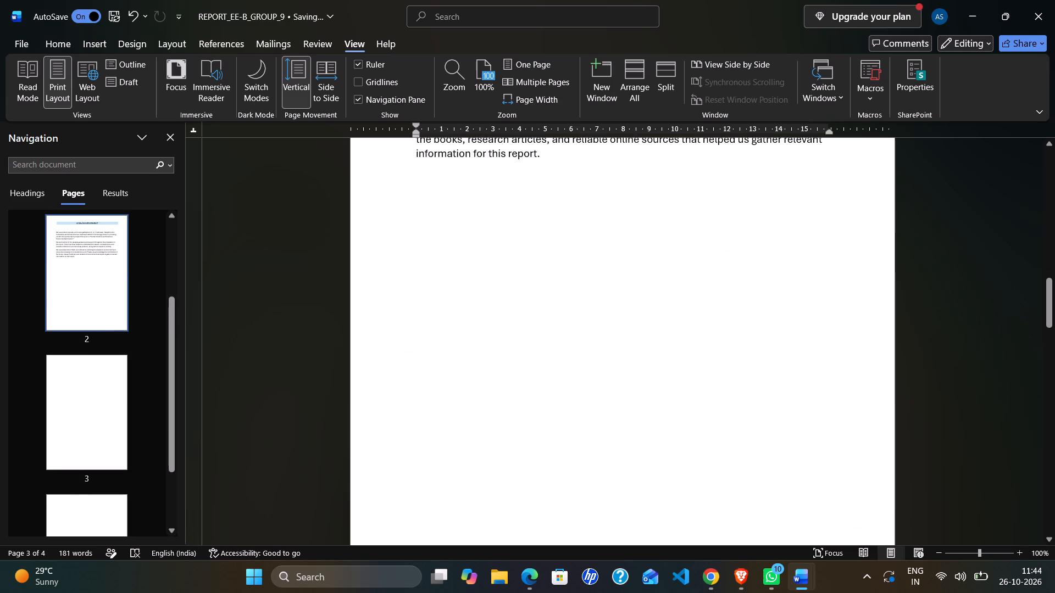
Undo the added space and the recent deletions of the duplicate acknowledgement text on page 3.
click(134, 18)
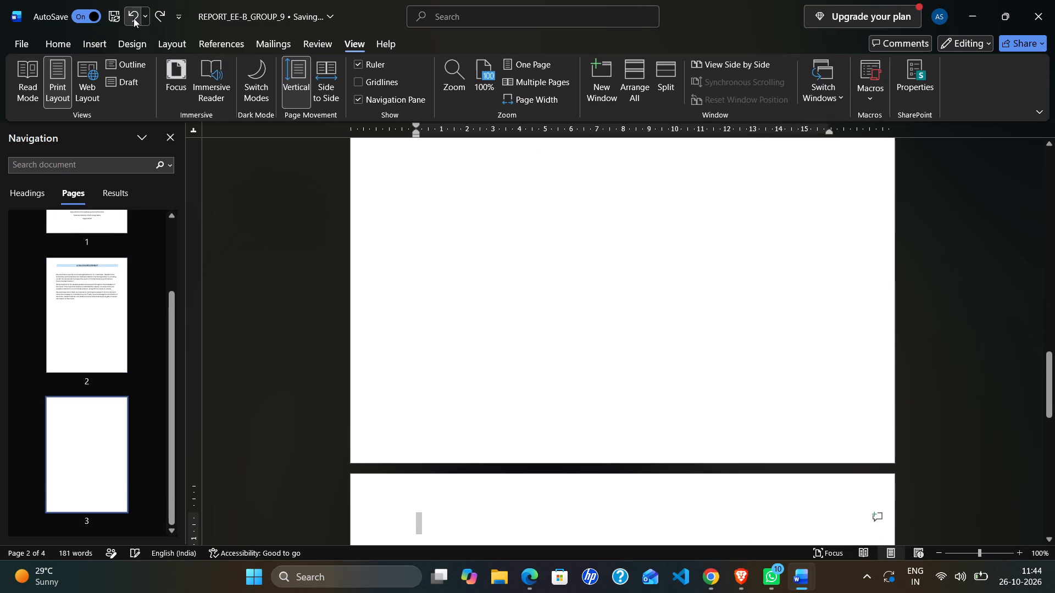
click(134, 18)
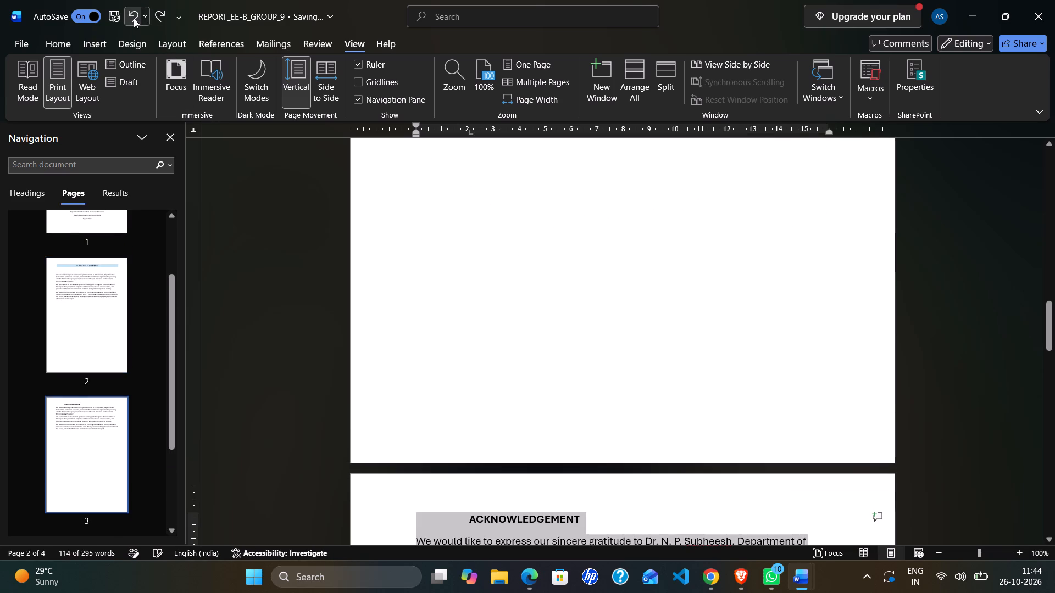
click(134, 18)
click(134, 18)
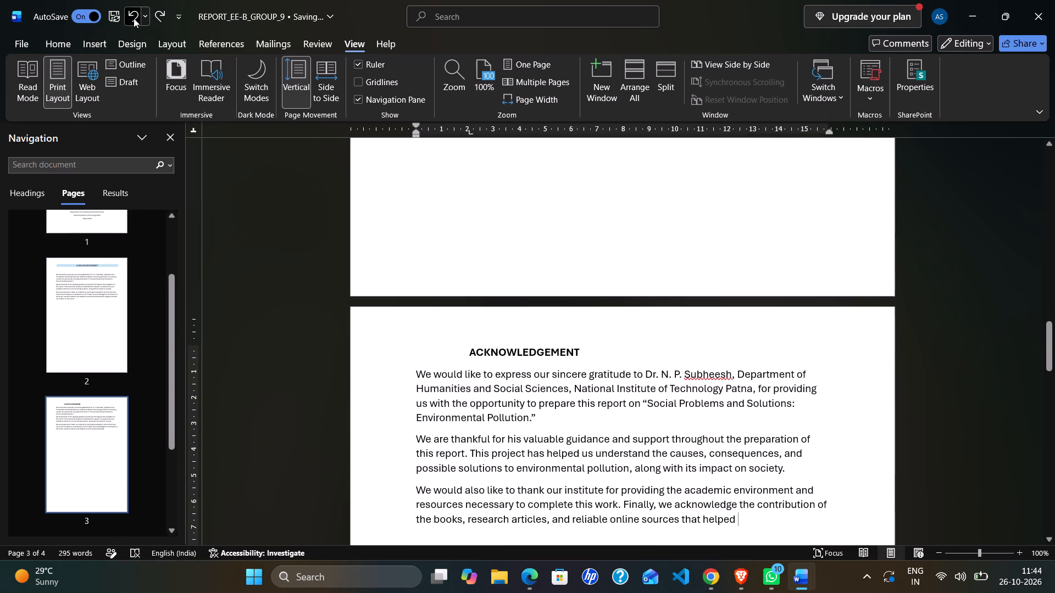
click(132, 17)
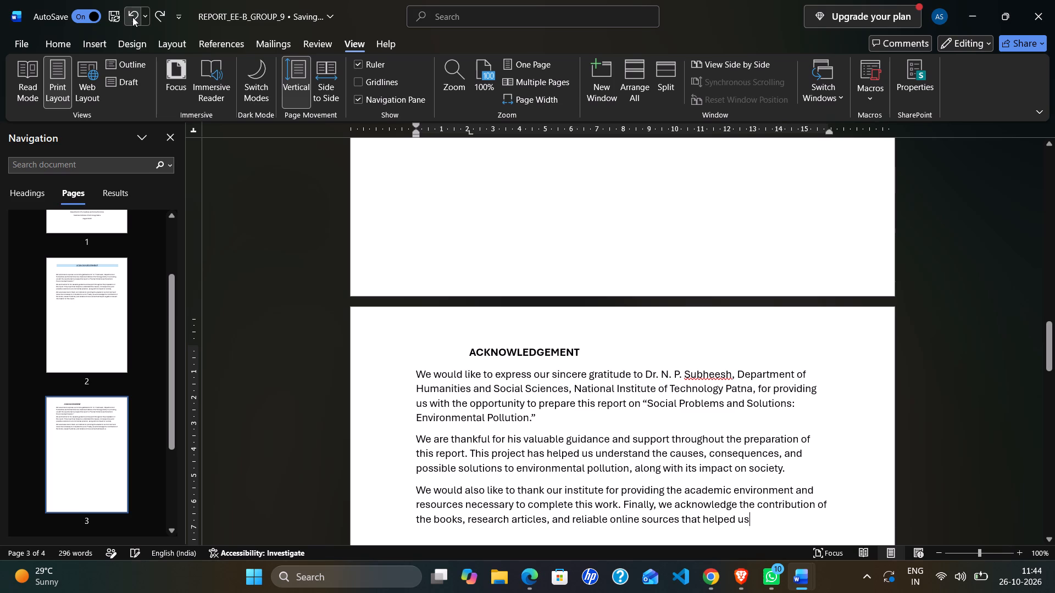
Delete the duplicate acknowledgement heading and text on page 3, back to the line below the last paragraph on page 2.
scroll(660, 468, down, 2)
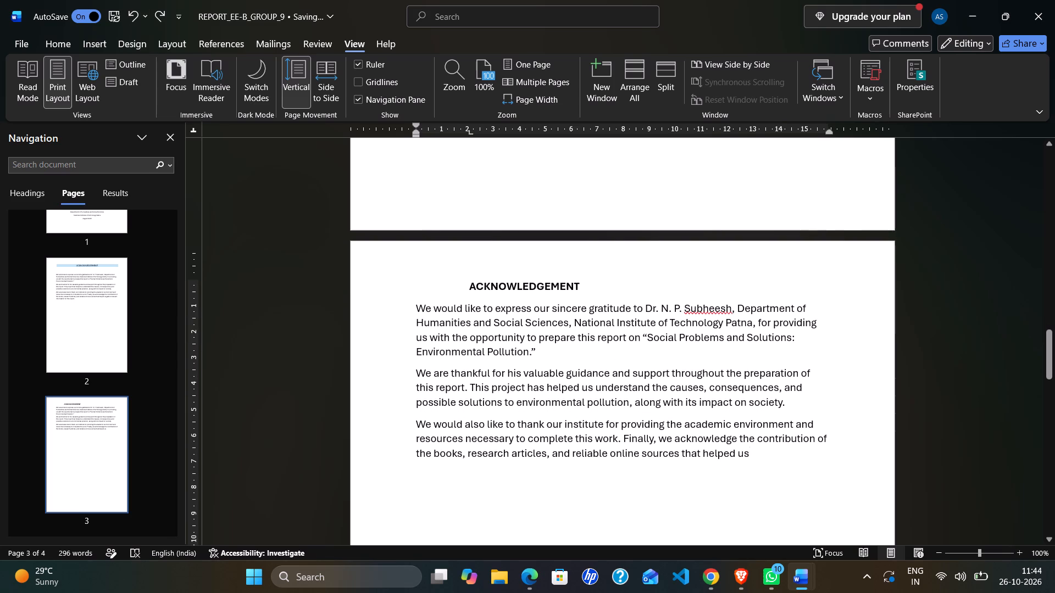
key(BackSpace)
key(BackSpace)
key(BackSpace)
key(BackSpace)
key(BackSpace)
key(BackSpace)
key(BackSpace)
key(BackSpace)
key(BackSpace)
key(BackSpace)
key(BackSpace)
key(BackSpace)
key(BackSpace)
key(BackSpace)
key(BackSpace)
key(BackSpace)
key(BackSpace)
key(BackSpace)
key(BackSpace)
key(BackSpace)
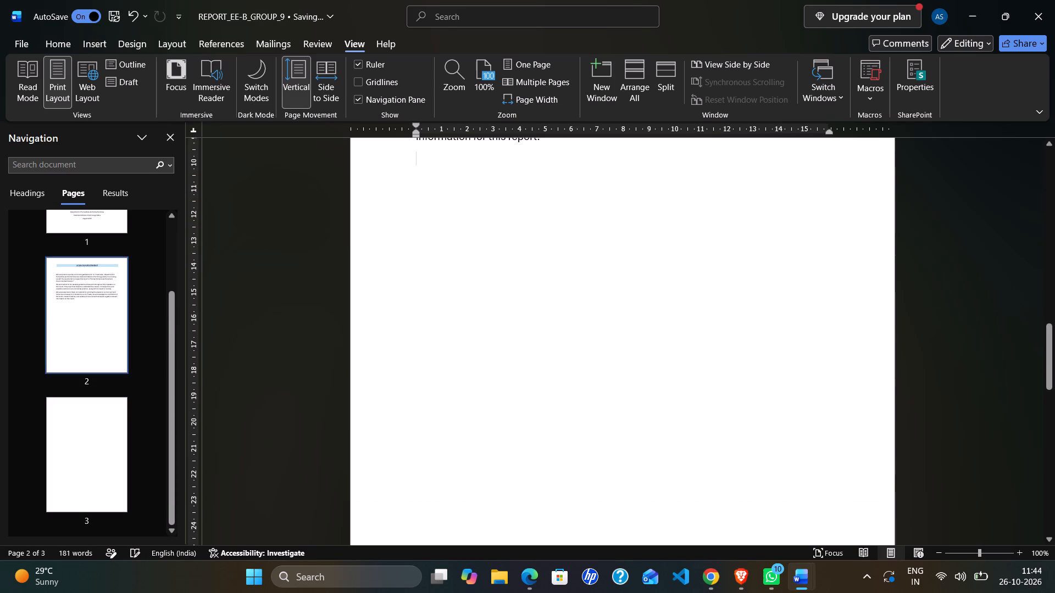
Add blank lines below the acknowledgement text on page 2 until the cursor reaches the top of page 3.
key(Return)
key(Return)
key(Return)
key(Return)
key(Return)
key(Return)
key(Return)
key(Return)
key(Return)
key(Return)
key(Return)
key(Return)
key(Return)
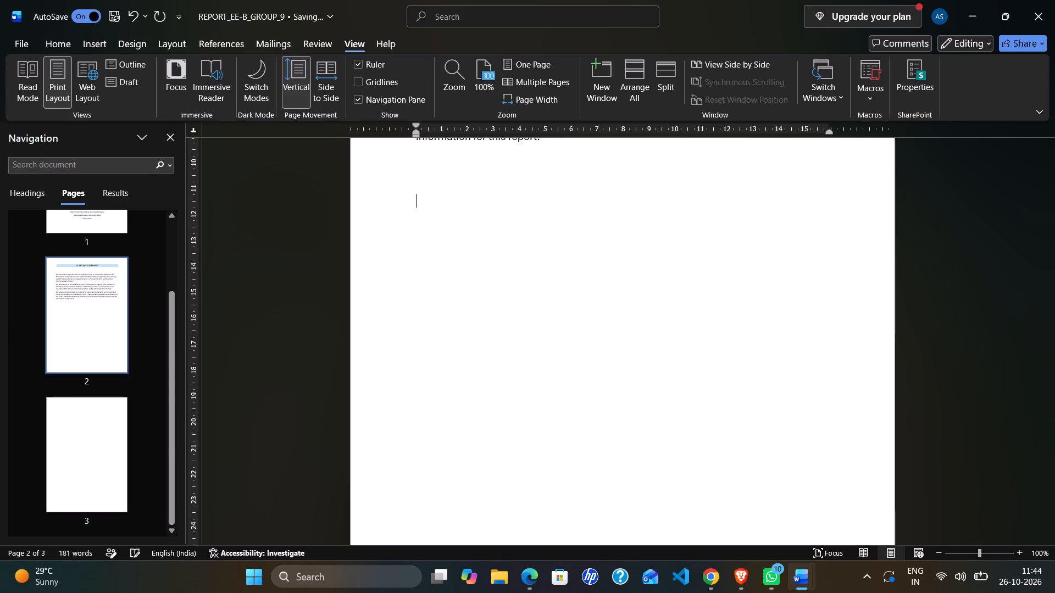
key(Return)
key(Return)
key(Return)
key(Return)
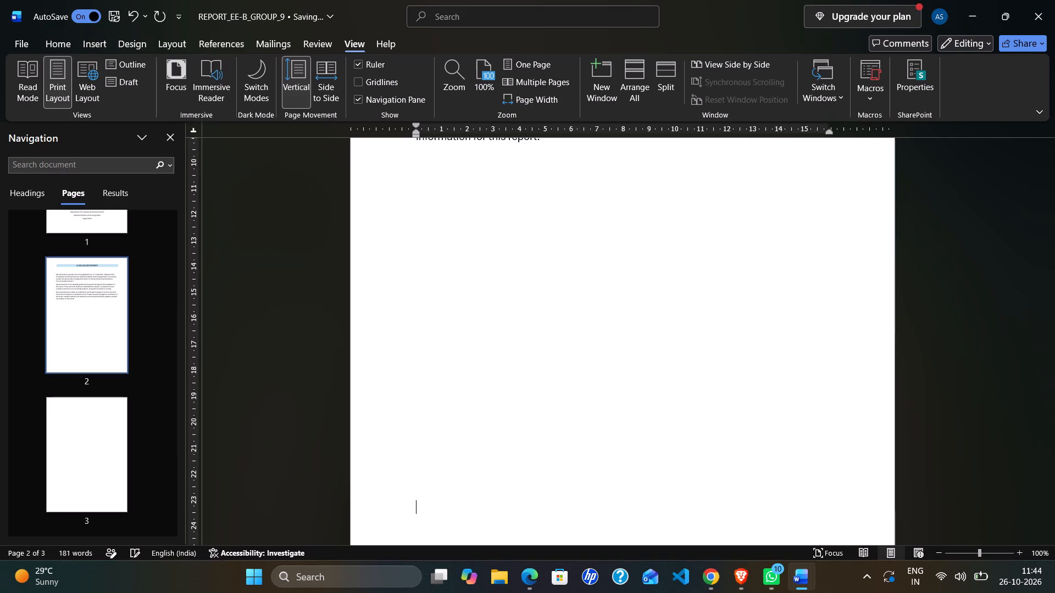
key(Return)
key(Return)
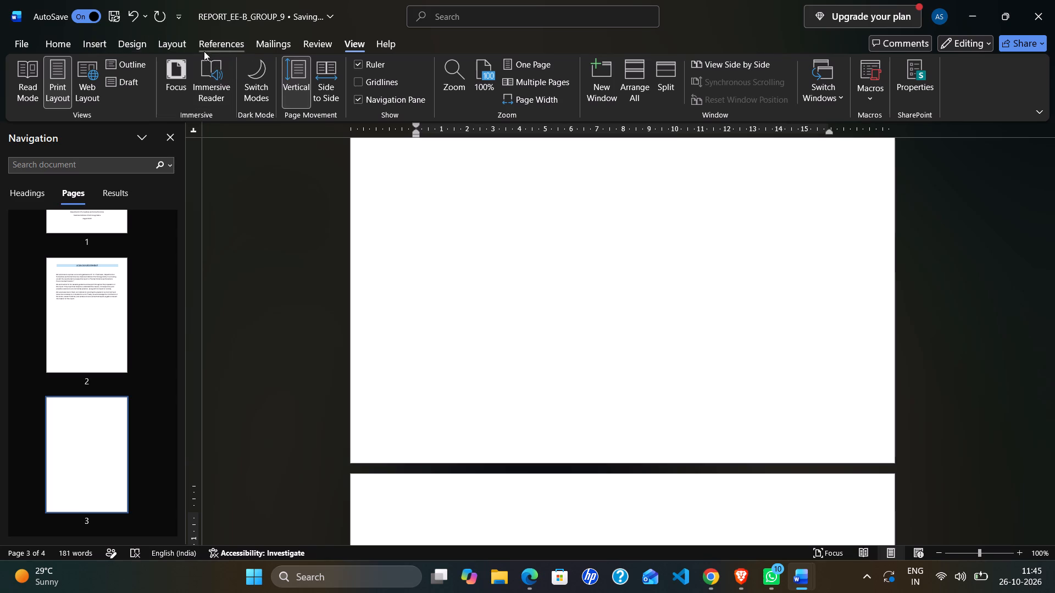
Draw a rectangle about 15.9 cm wide and 1.55 cm high at the top of page 3, spanning the text margins.
click(98, 41)
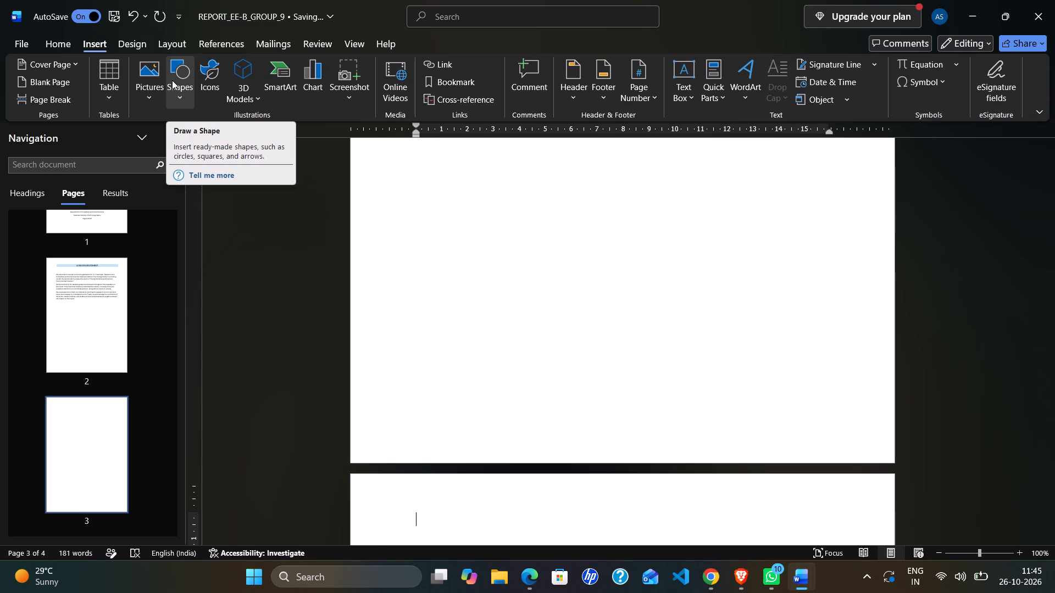
click(172, 80)
click(219, 138)
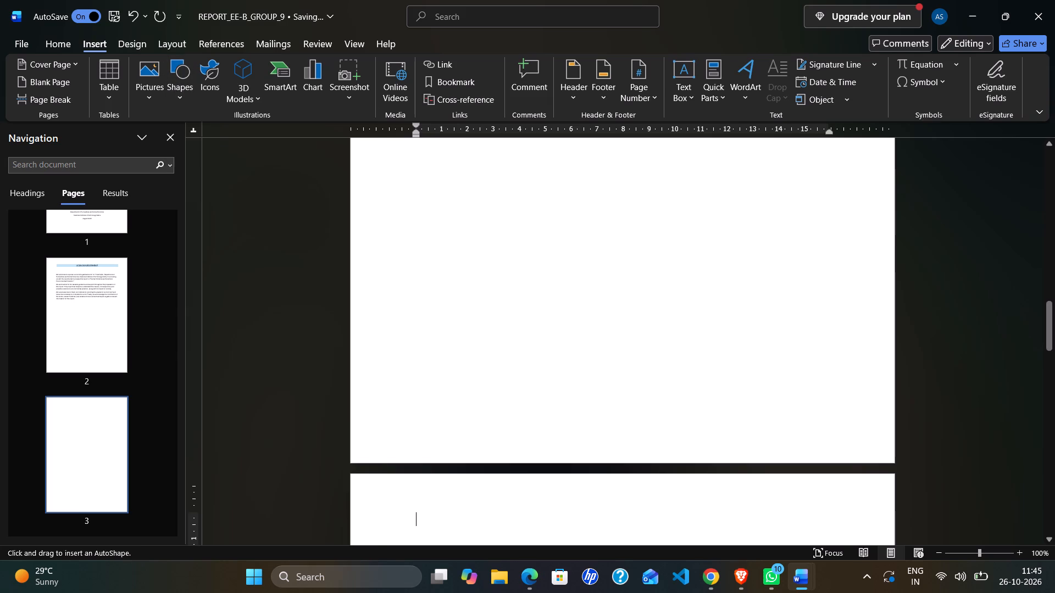
scroll(219, 138, down, 2)
scroll(288, 193, down, 2)
scroll(305, 211, up, 1)
scroll(305, 211, down, 1)
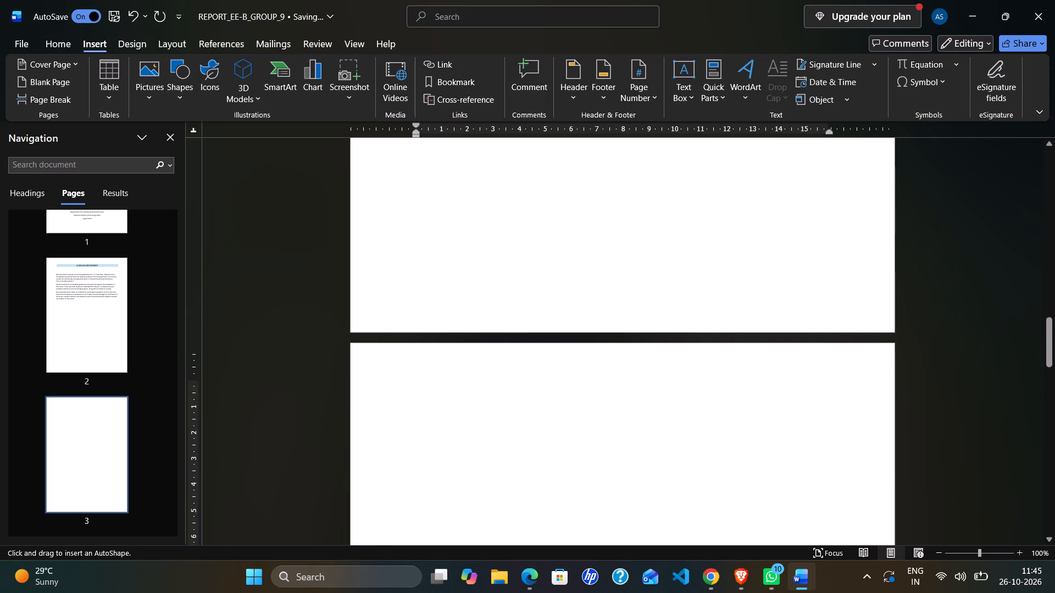
scroll(307, 214, down, 2)
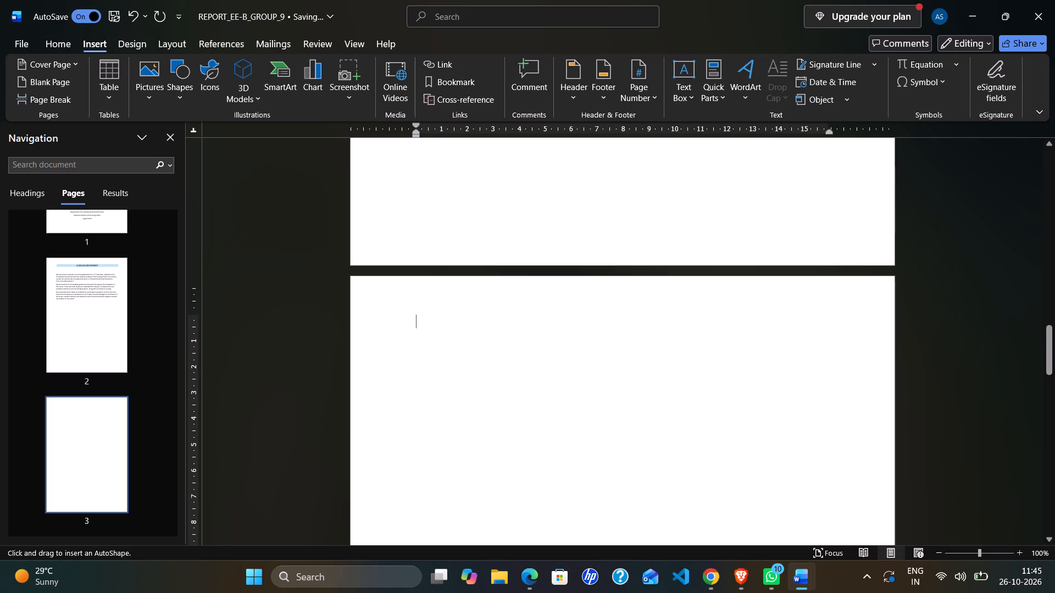
drag(417, 316, 678, 348)
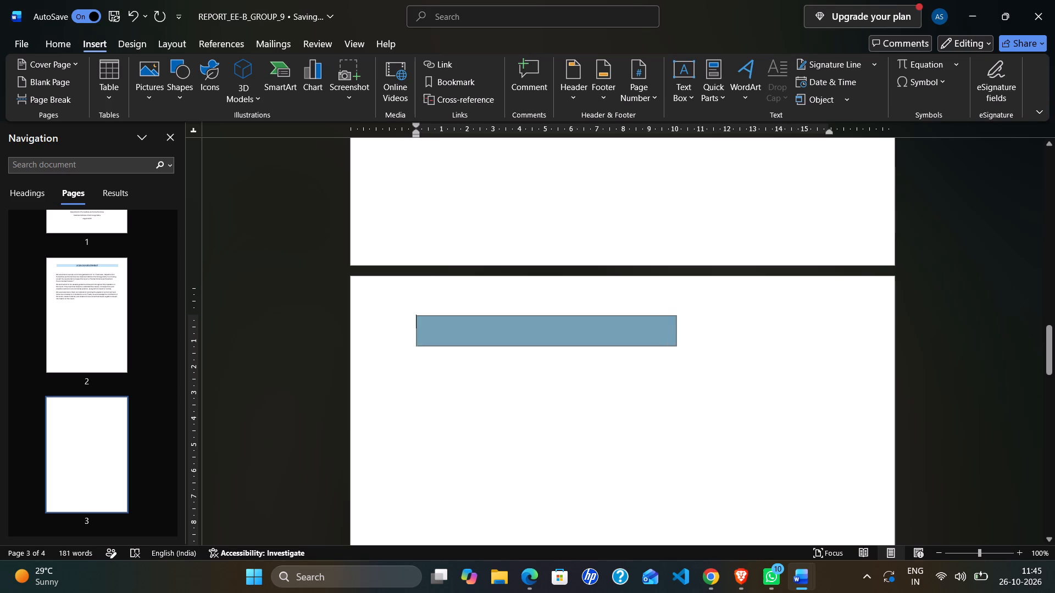
drag(678, 348, 722, 349)
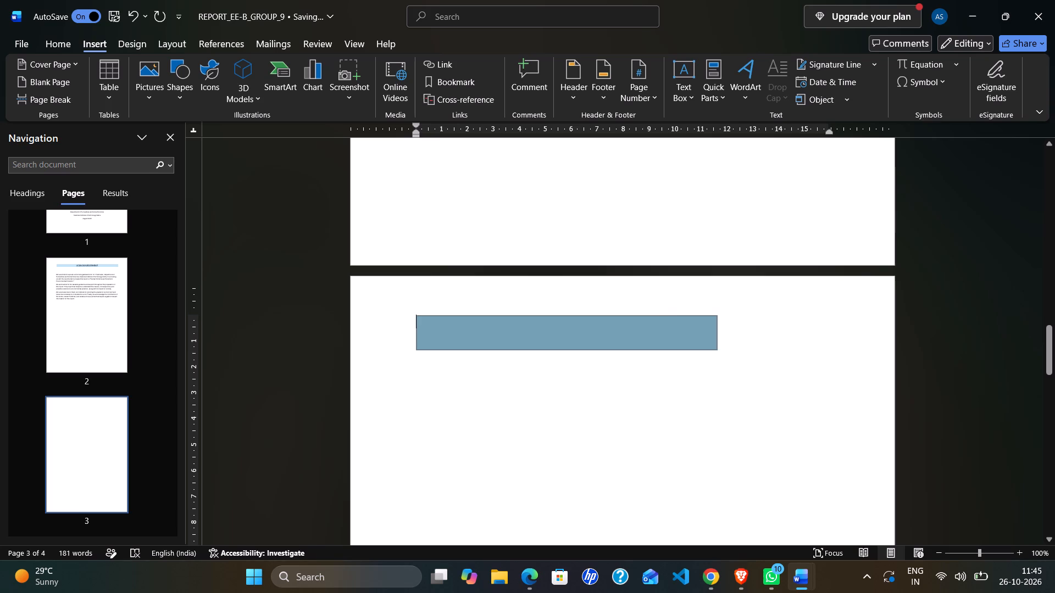
drag(722, 349, 840, 343)
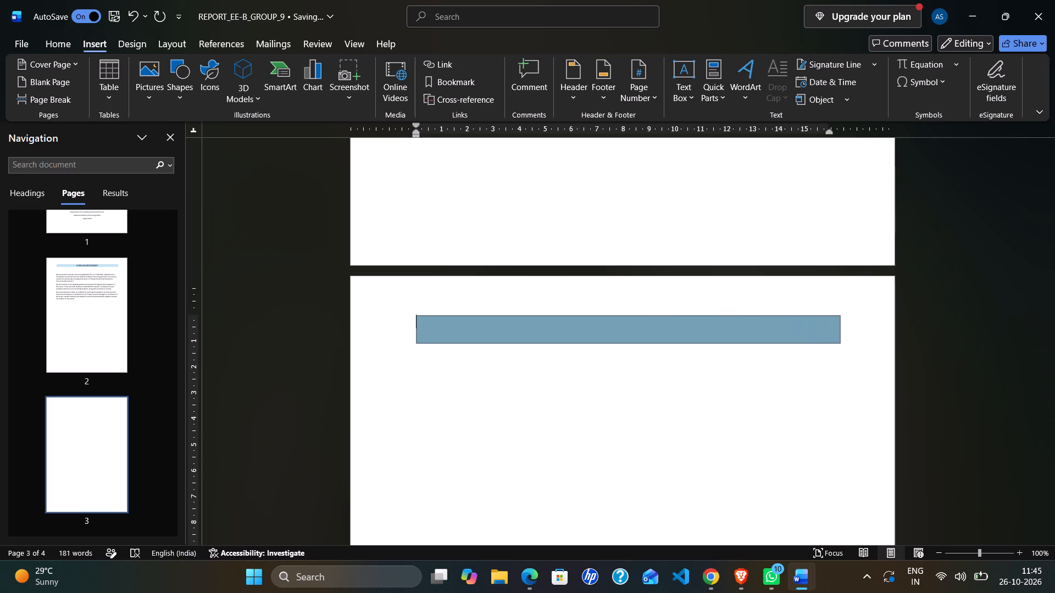
drag(840, 343, 826, 356)
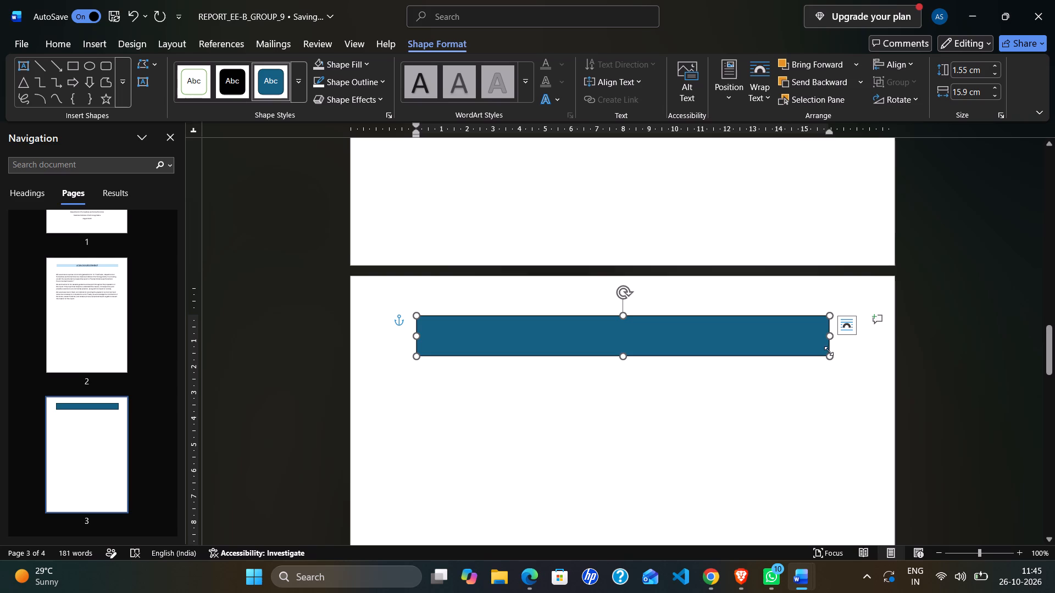
Adjust the page 3 rectangle's width to about 15.8 cm so its edge lines up with the right text margin.
drag(828, 334, 850, 331)
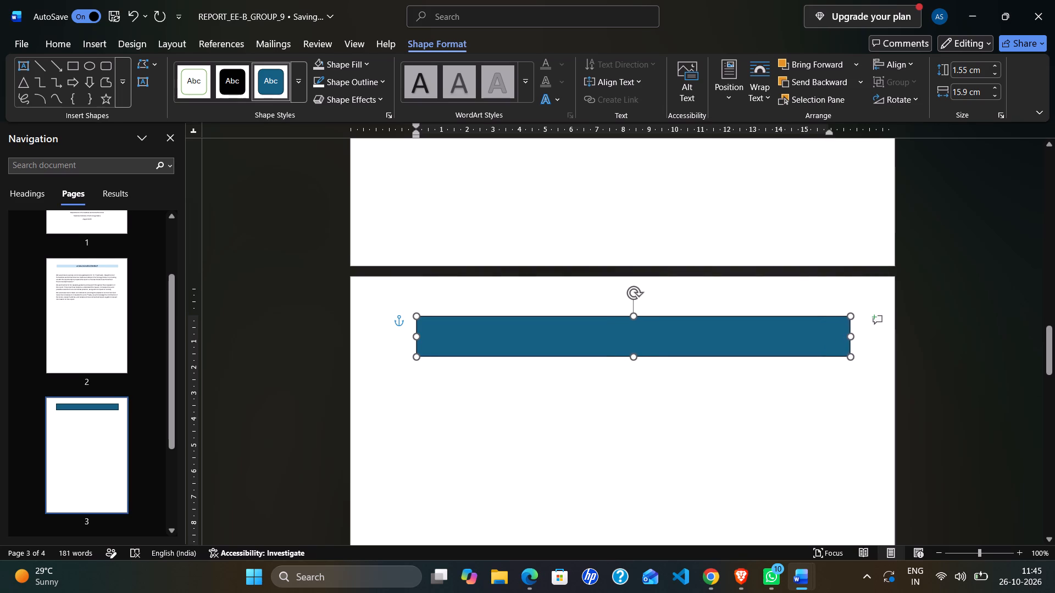
drag(850, 331, 870, 333)
drag(870, 333, 849, 326)
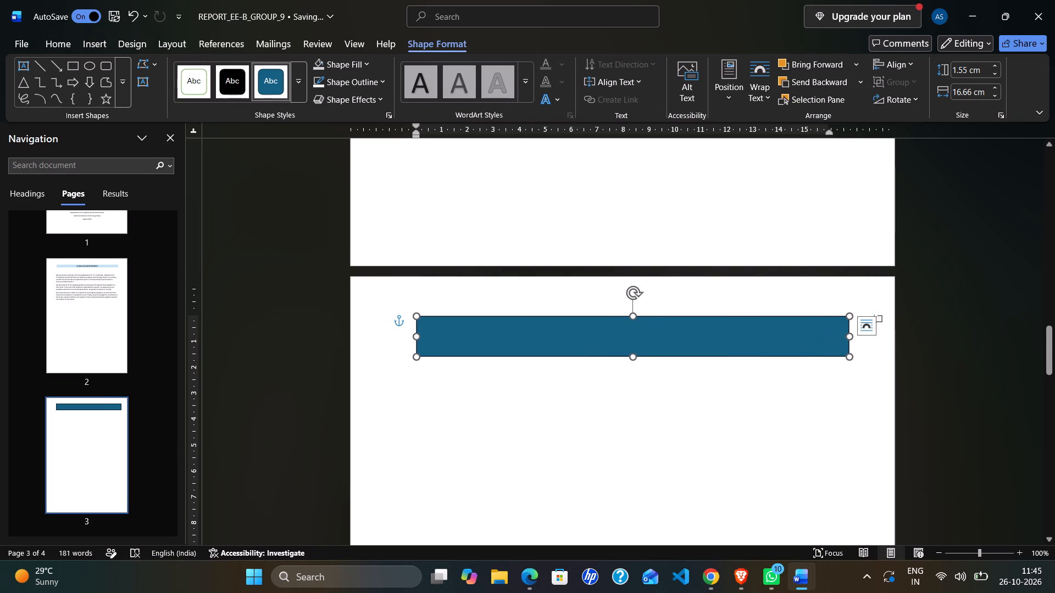
click(823, 132)
drag(847, 334, 845, 334)
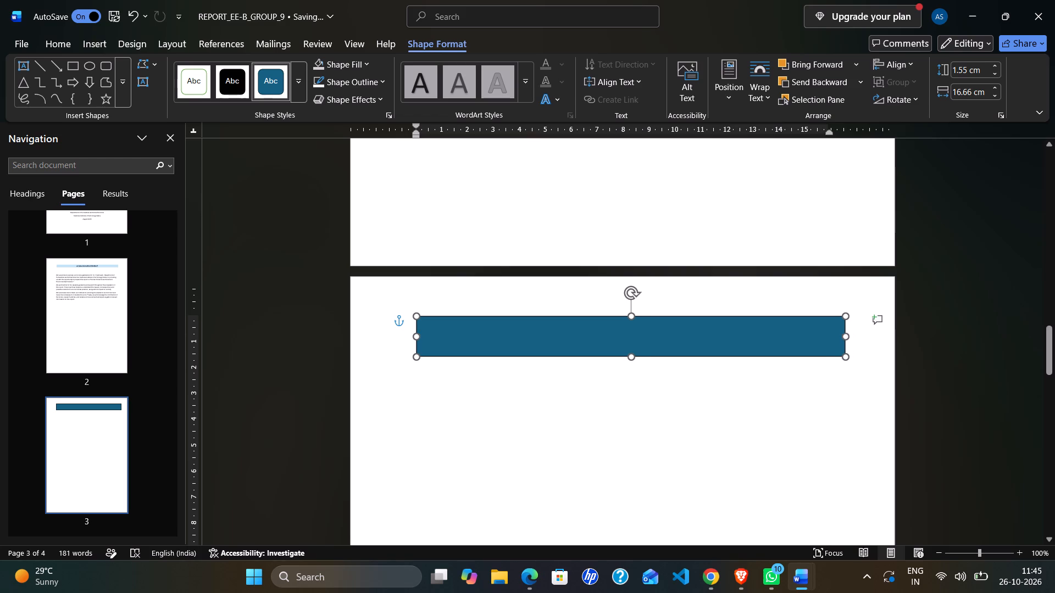
drag(845, 334, 825, 340)
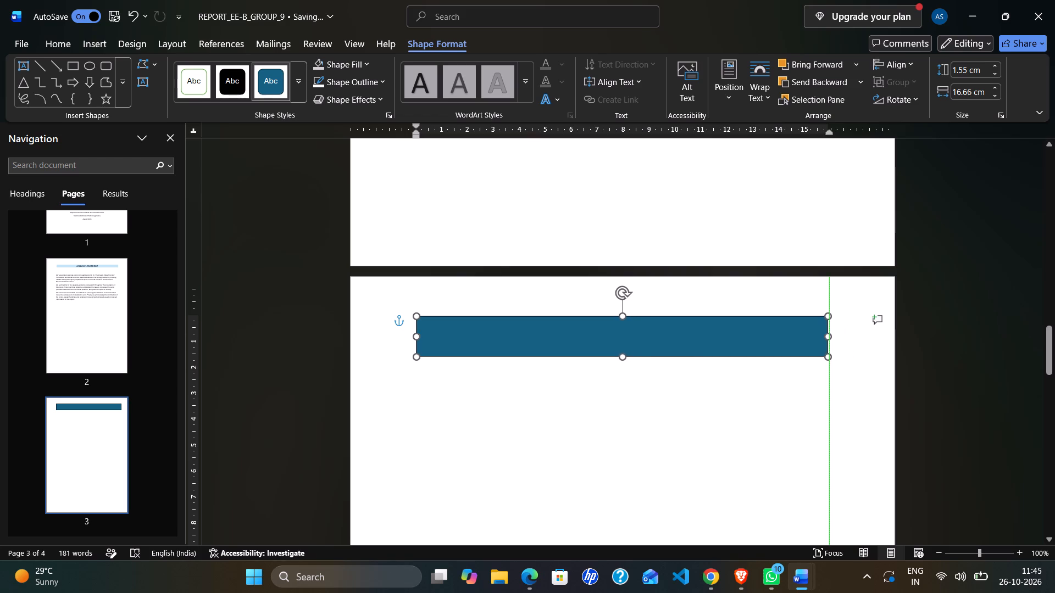
drag(825, 340, 819, 341)
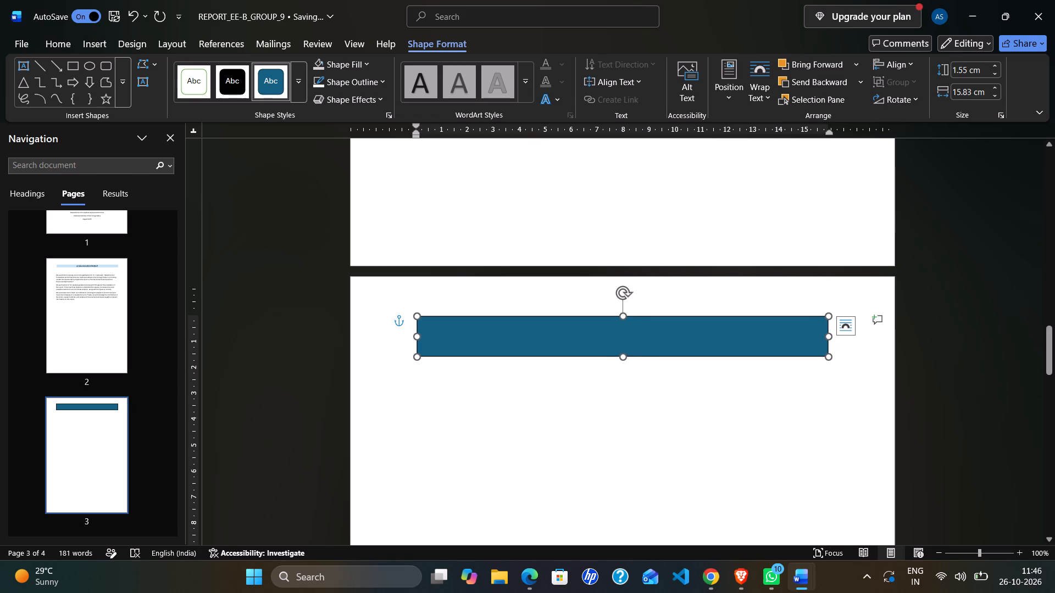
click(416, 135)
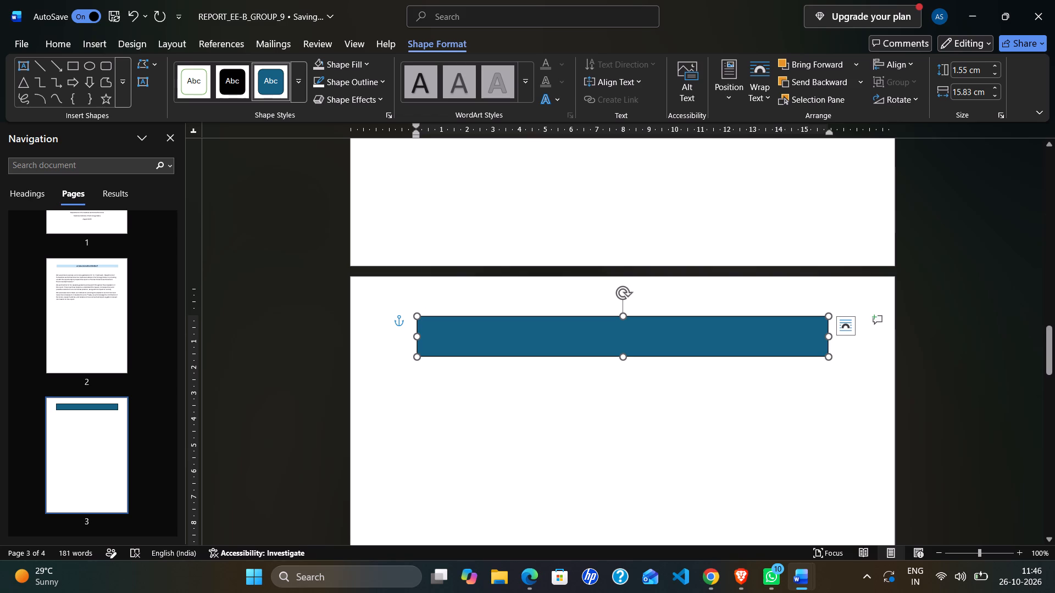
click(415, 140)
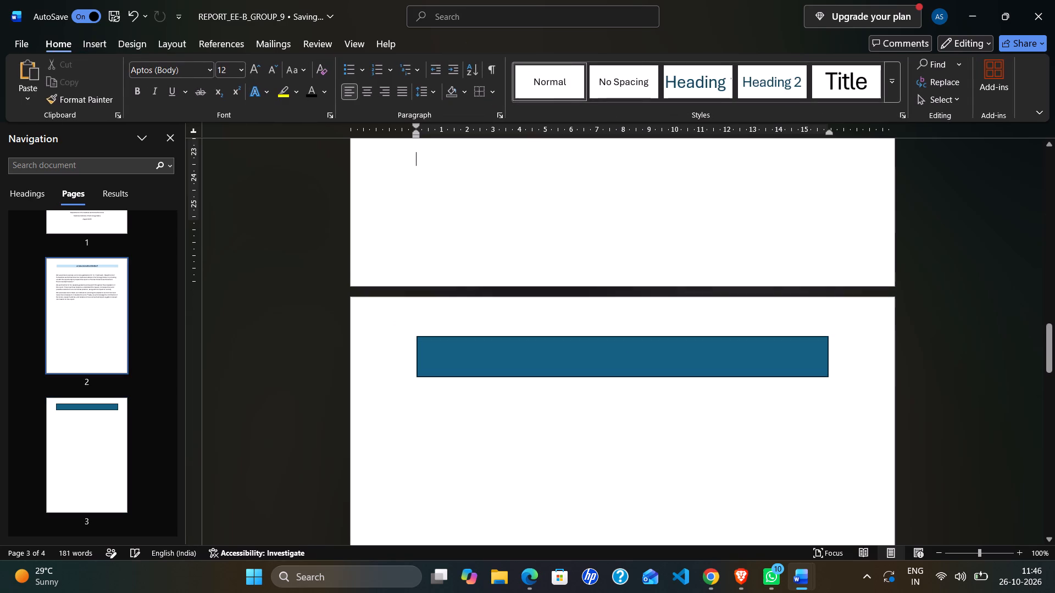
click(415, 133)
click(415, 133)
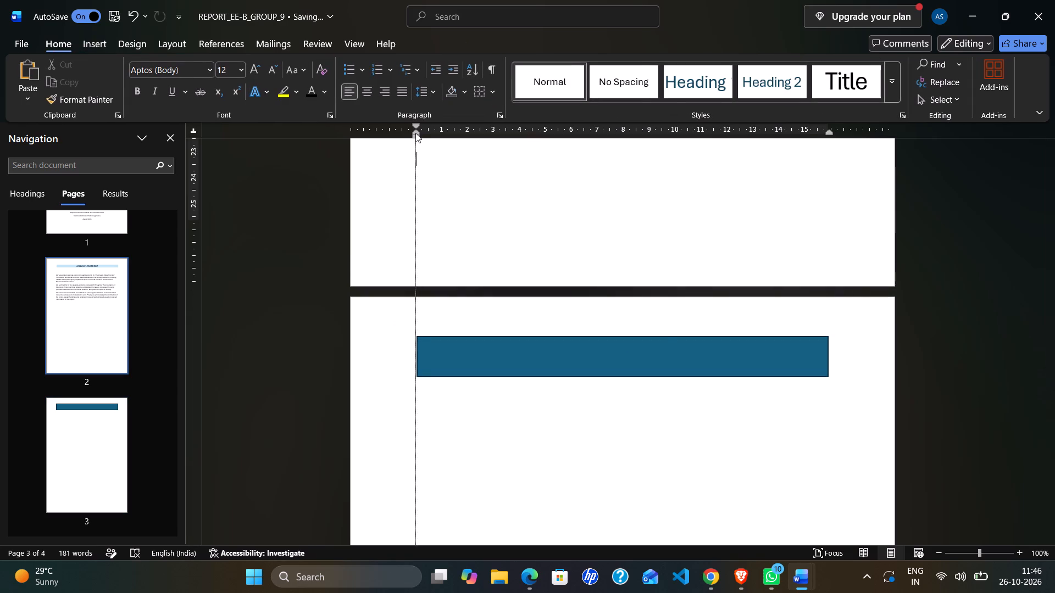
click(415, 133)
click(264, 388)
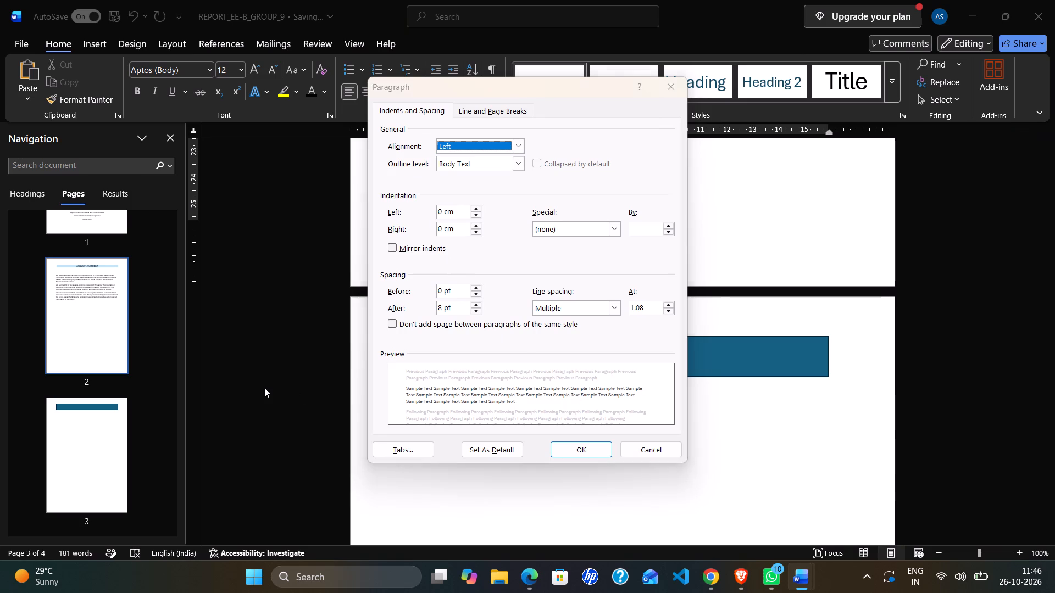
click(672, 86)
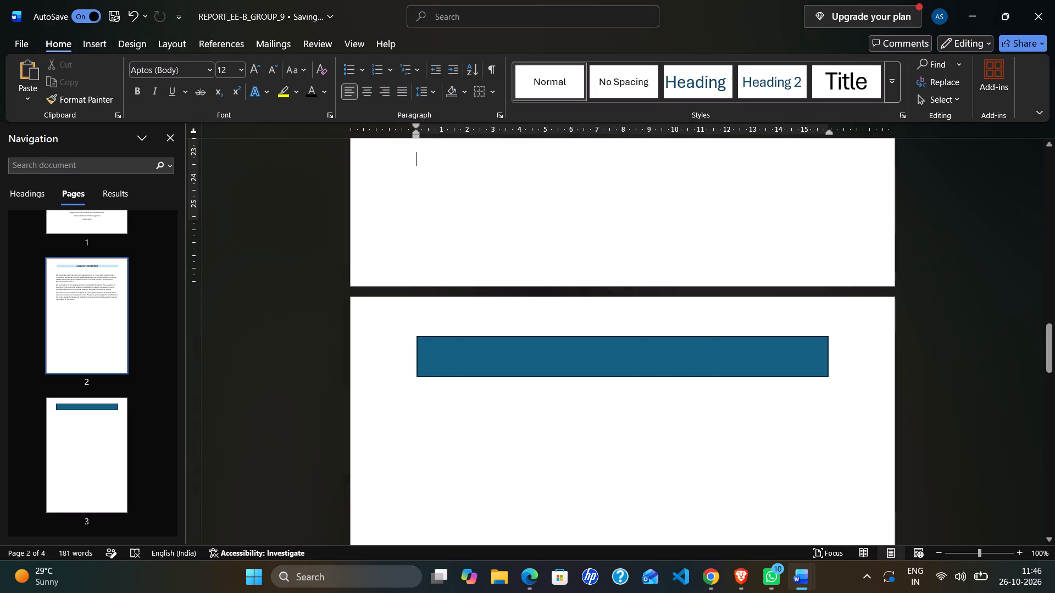
Reduce the height of the page 3 rectangle to about 1.2 cm from its bottom edge.
click(561, 365)
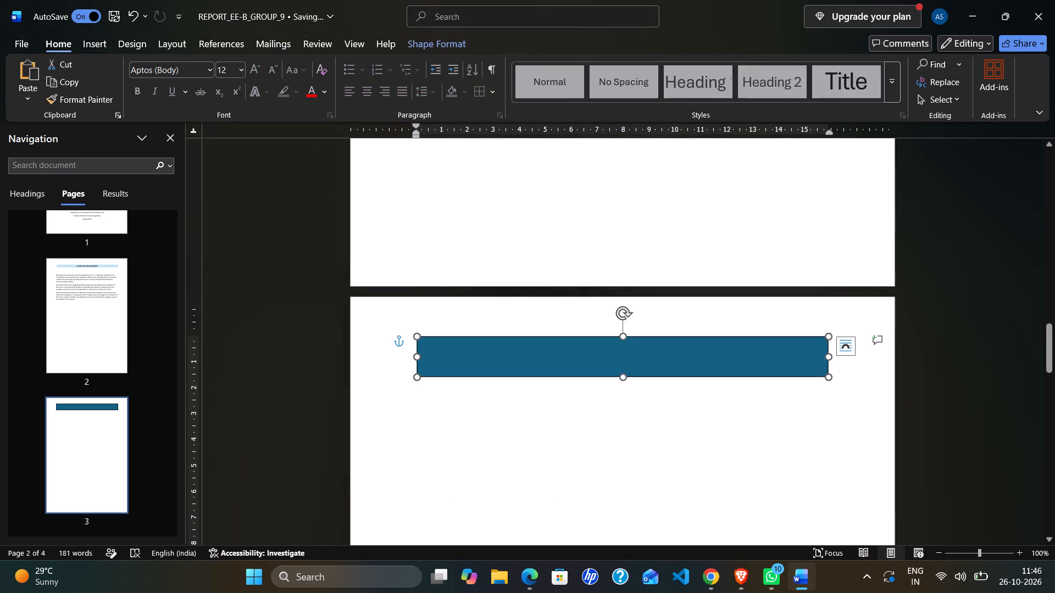
drag(624, 379, 623, 367)
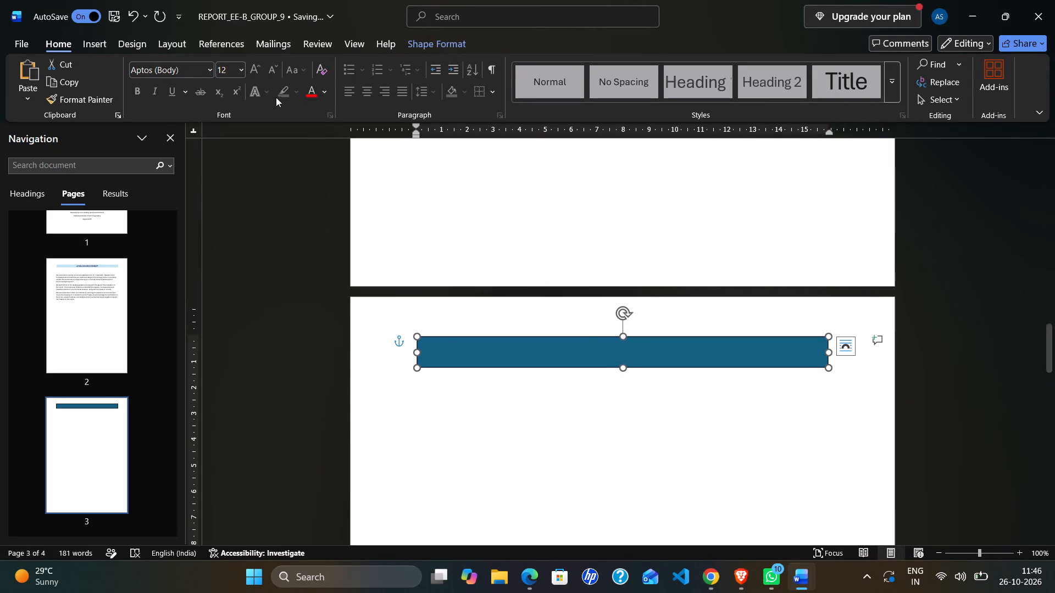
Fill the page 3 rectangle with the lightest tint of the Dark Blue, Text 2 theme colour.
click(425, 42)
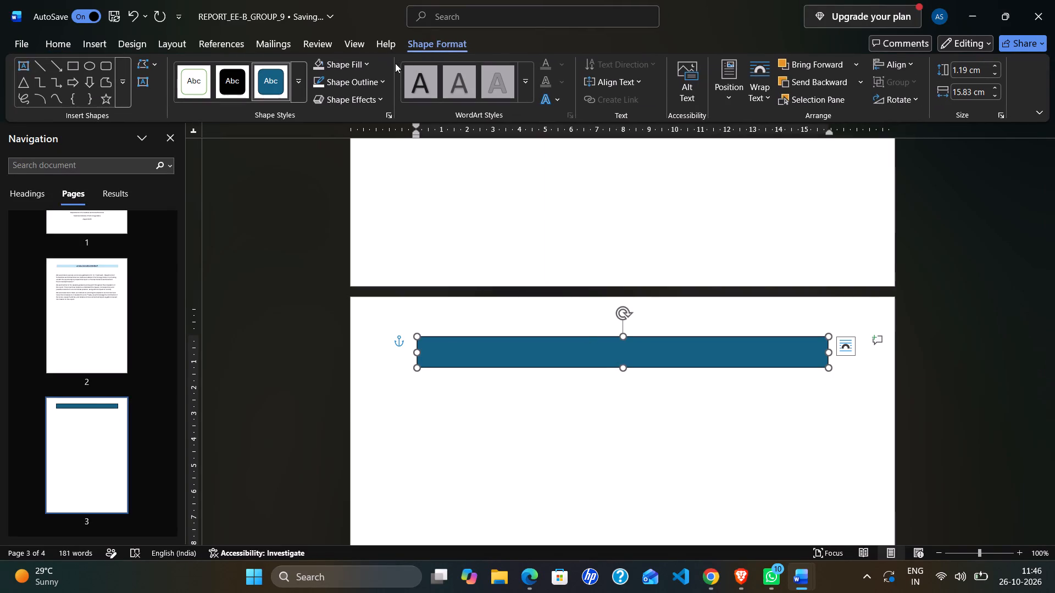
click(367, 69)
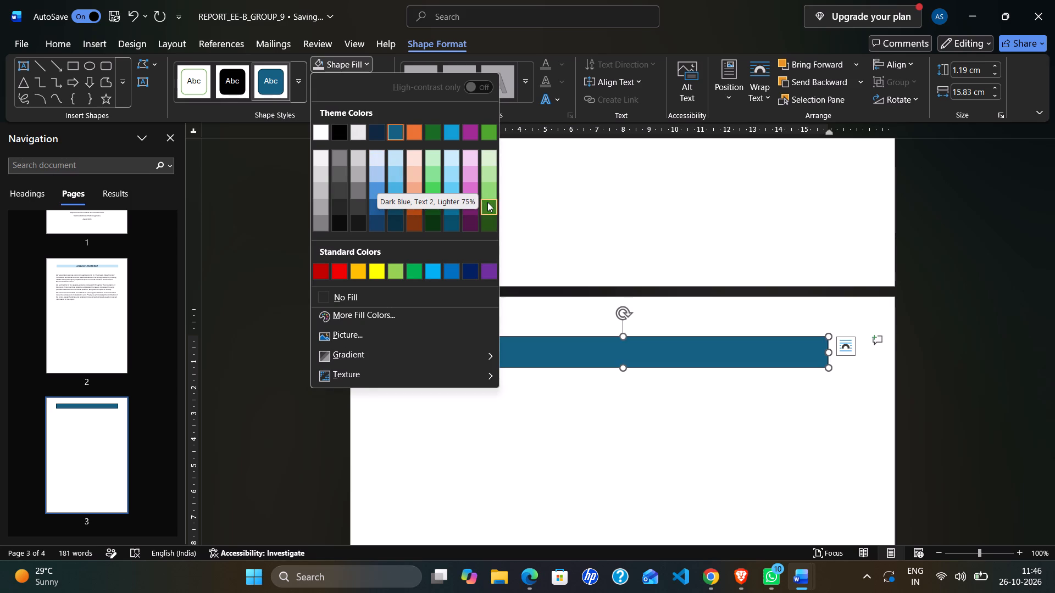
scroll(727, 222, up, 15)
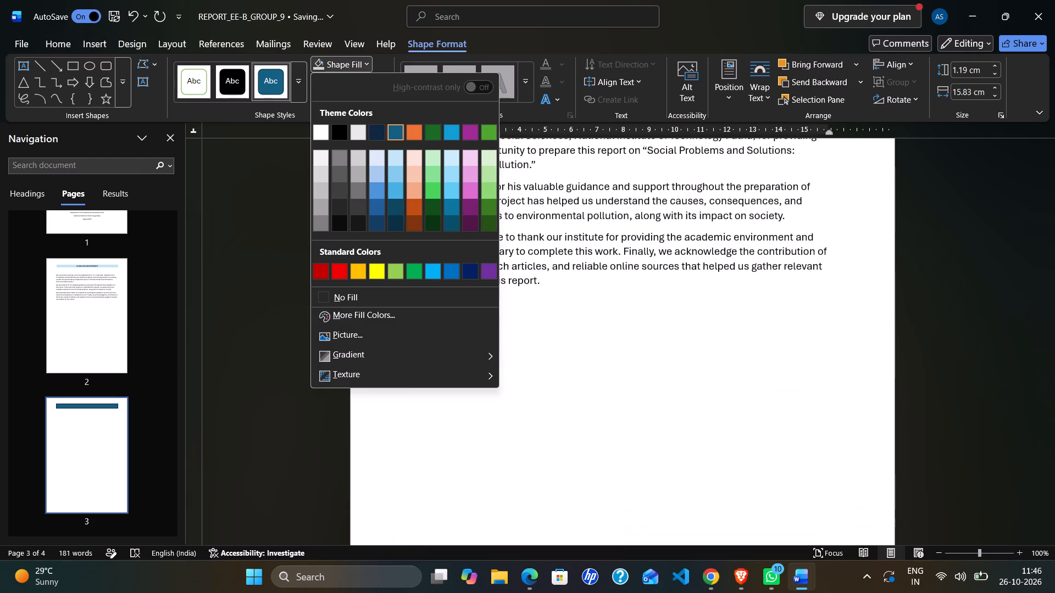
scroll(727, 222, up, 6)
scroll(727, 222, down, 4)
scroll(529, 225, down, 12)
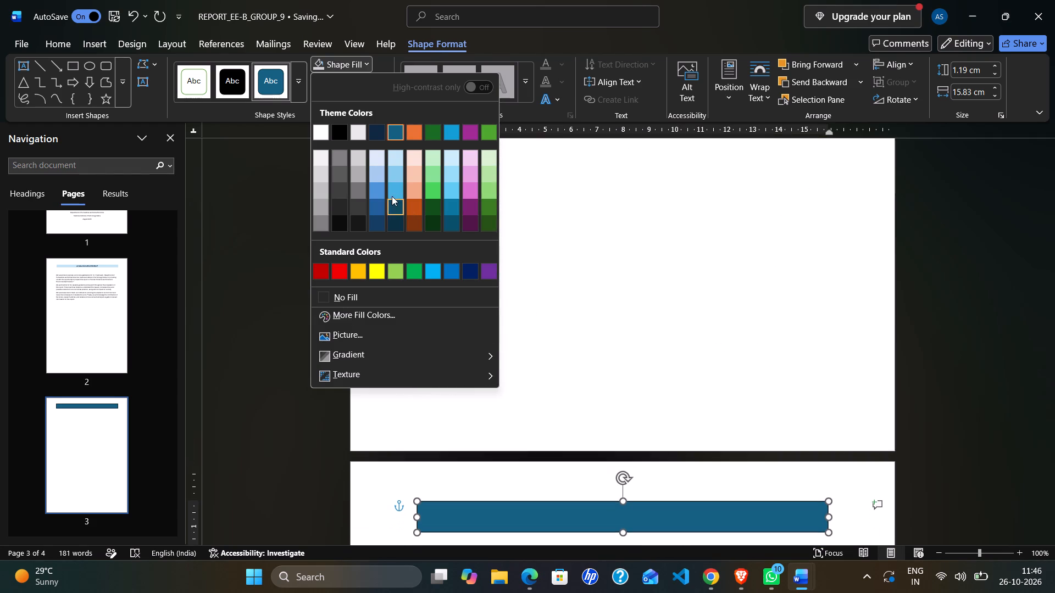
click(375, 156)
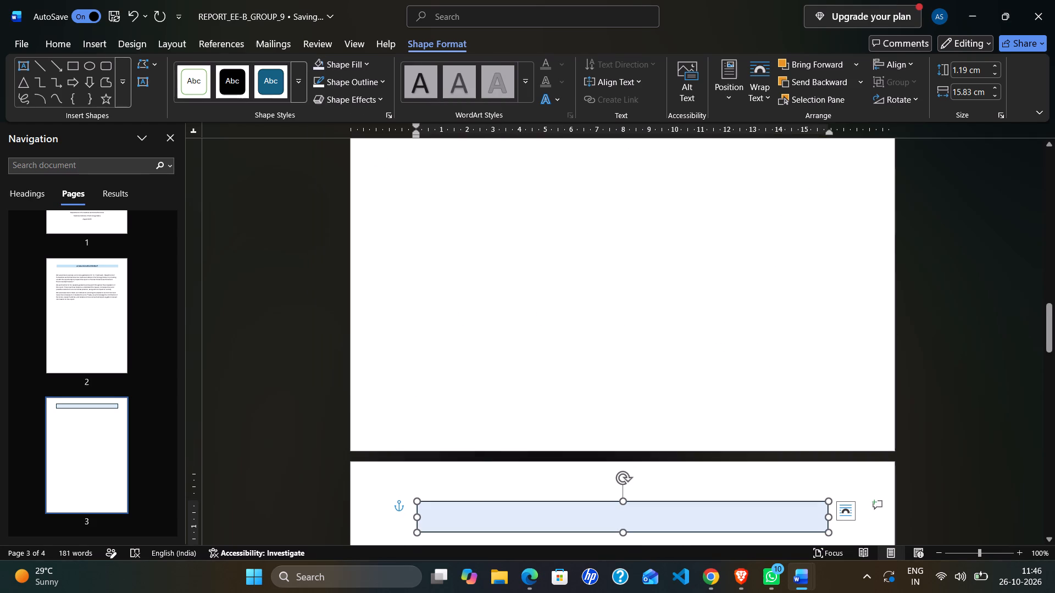
Fill the page 3 rectangle with the lightest tint of the teal-blue theme colour, matching the ACKNOWLEDGEMENT heading box.
scroll(527, 281, down, 2)
scroll(575, 414, down, 1)
scroll(575, 414, up, 10)
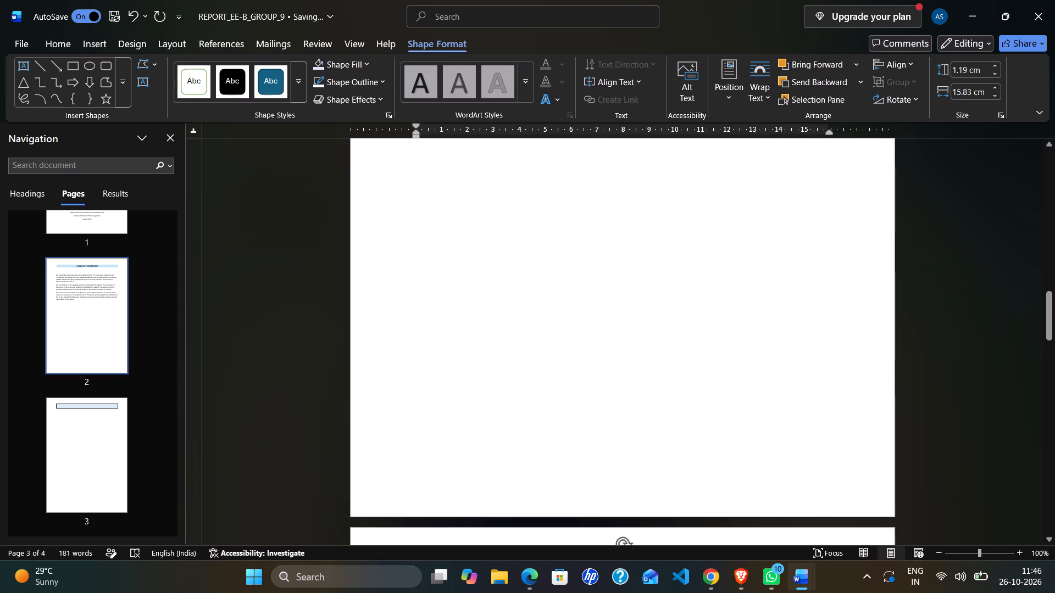
scroll(575, 414, up, 6)
scroll(575, 414, down, 5)
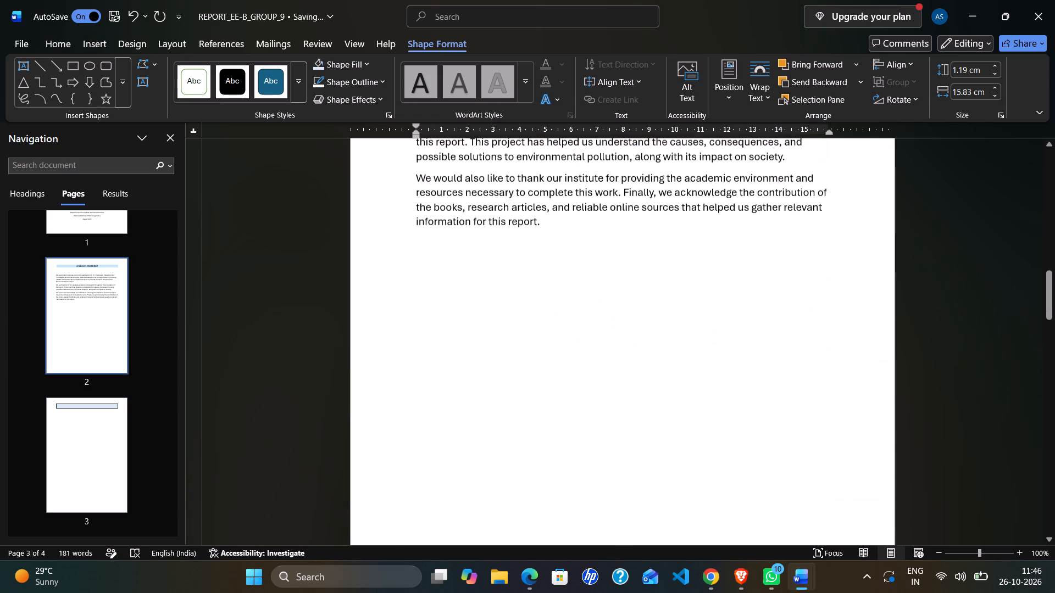
scroll(575, 414, down, 3)
scroll(484, 328, down, 3)
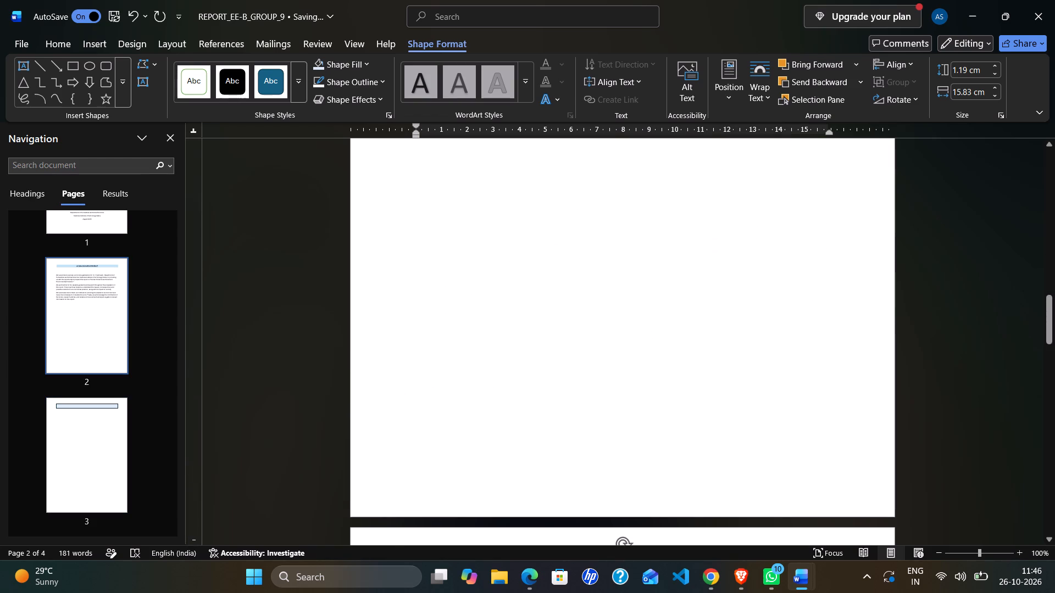
click(367, 58)
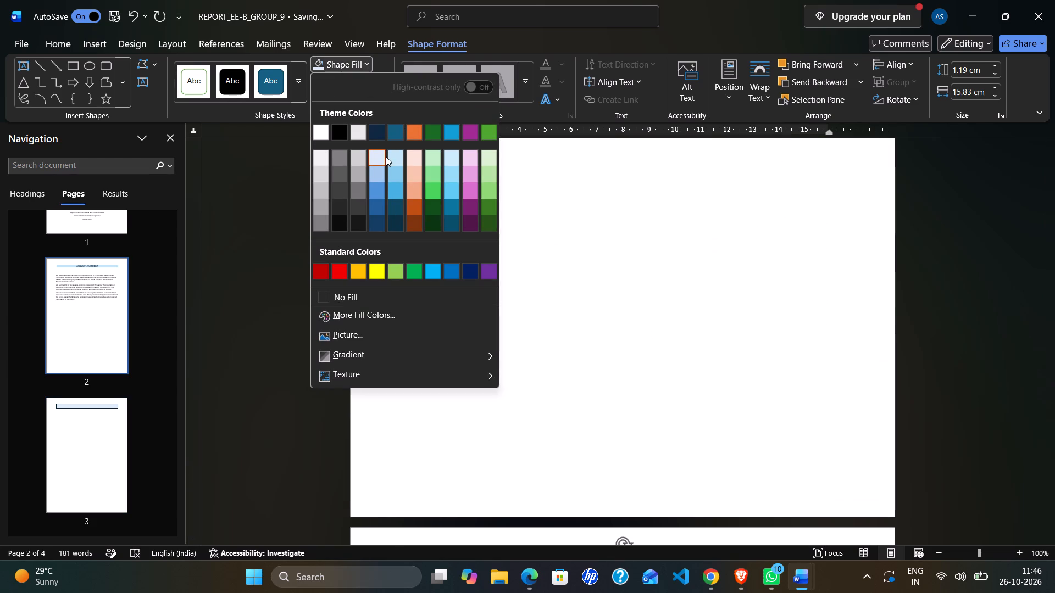
click(388, 158)
Set the page 3 rectangle's outline to white after comparing it with the ACKNOWLEDGEMENT heading box.
scroll(553, 214, down, 4)
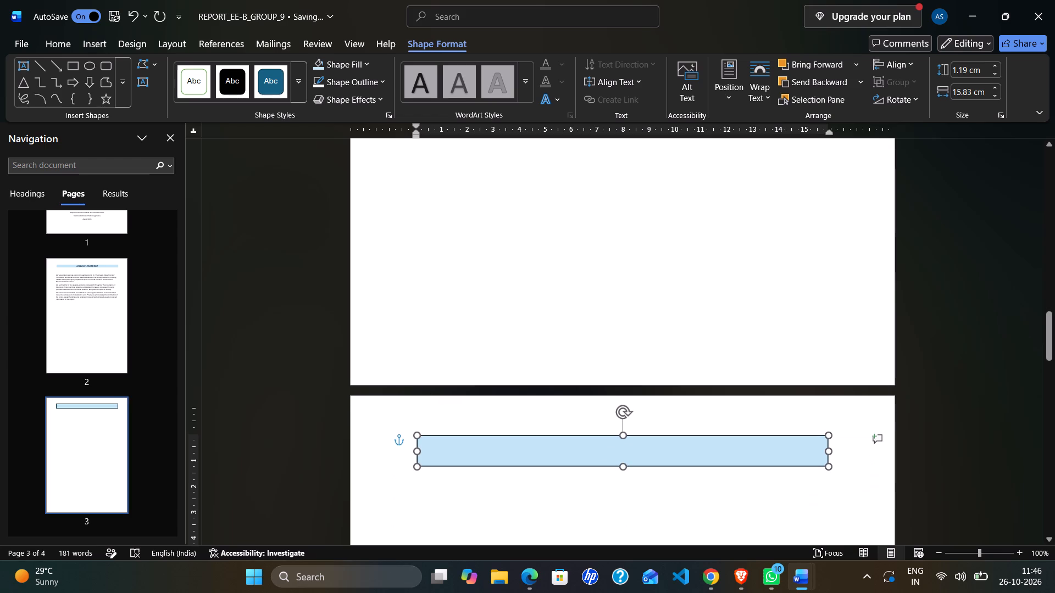
scroll(571, 240, down, 2)
scroll(573, 244, up, 19)
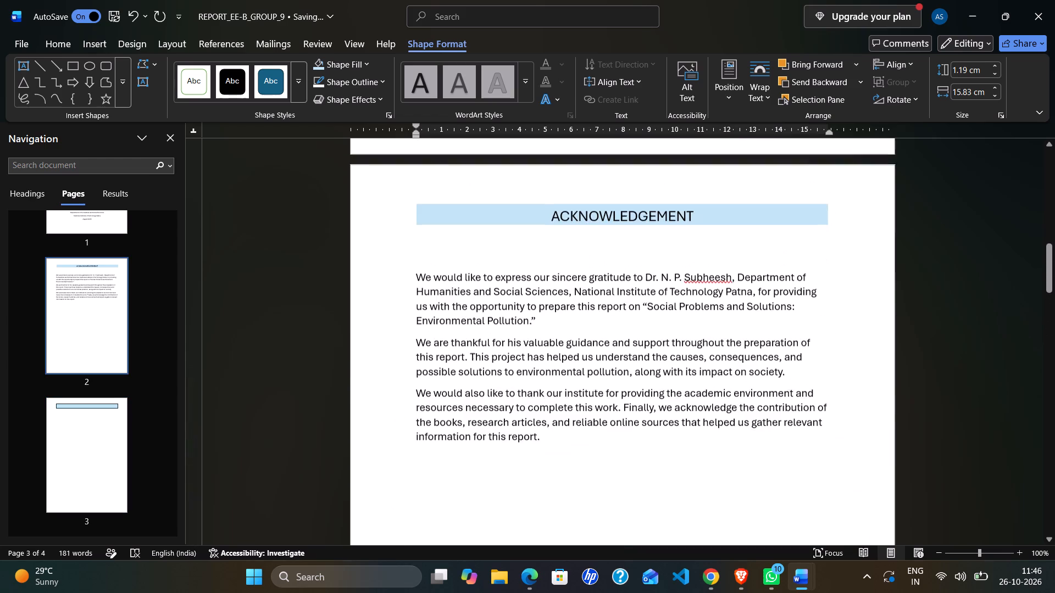
scroll(571, 248, down, 15)
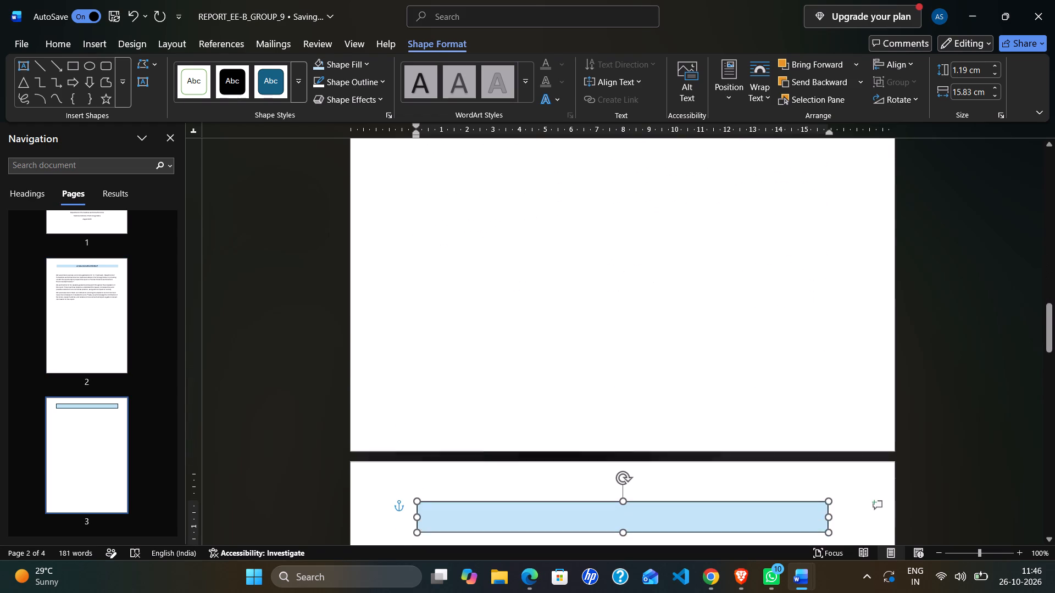
scroll(571, 248, down, 2)
click(385, 80)
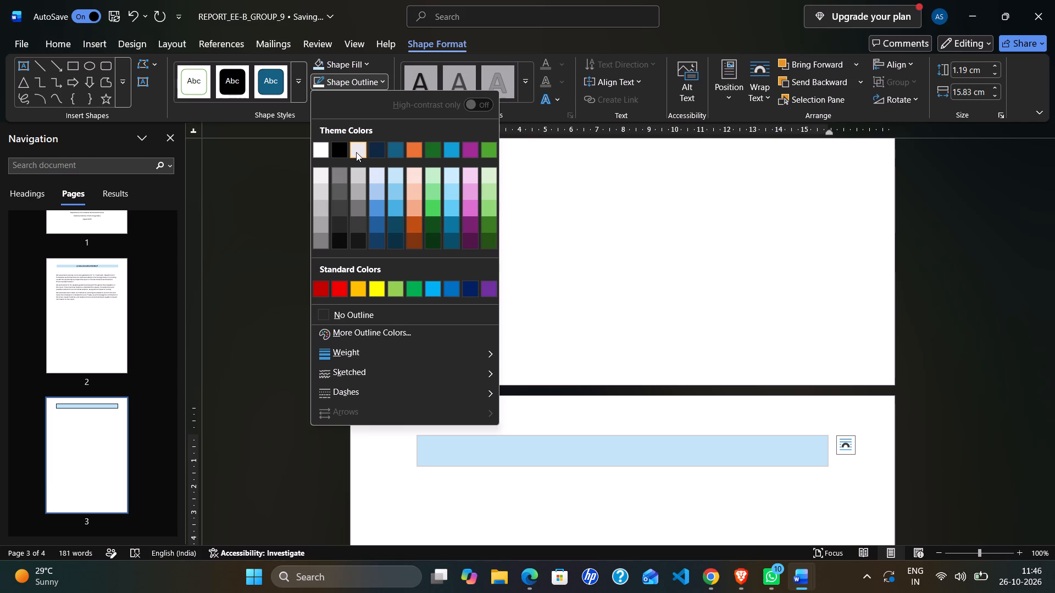
click(324, 142)
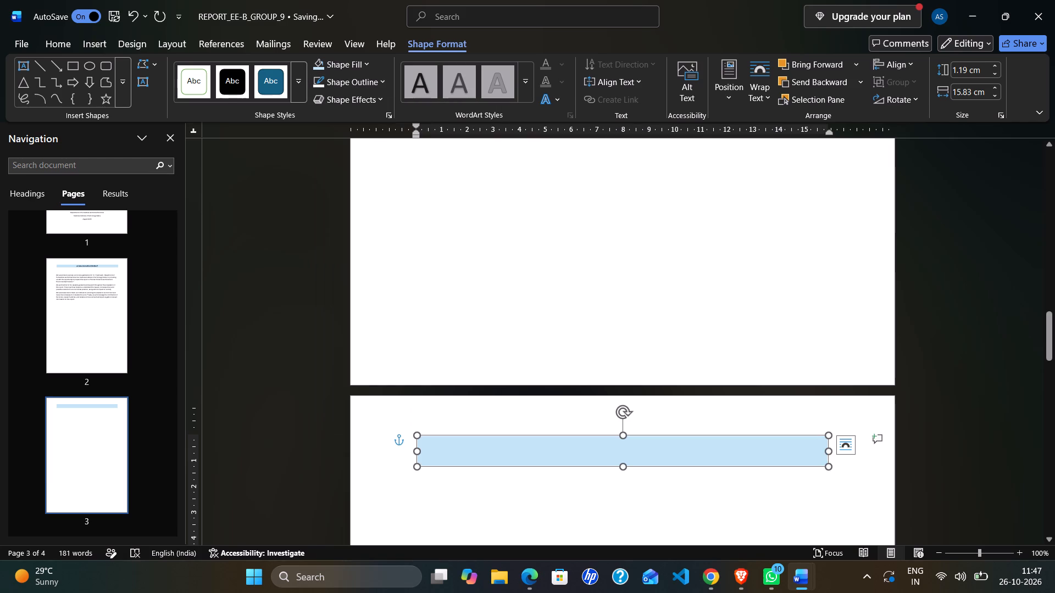
Fine-tune the page 3 rectangle's height to about 1.21 cm from its bottom edge.
scroll(681, 307, down, 1)
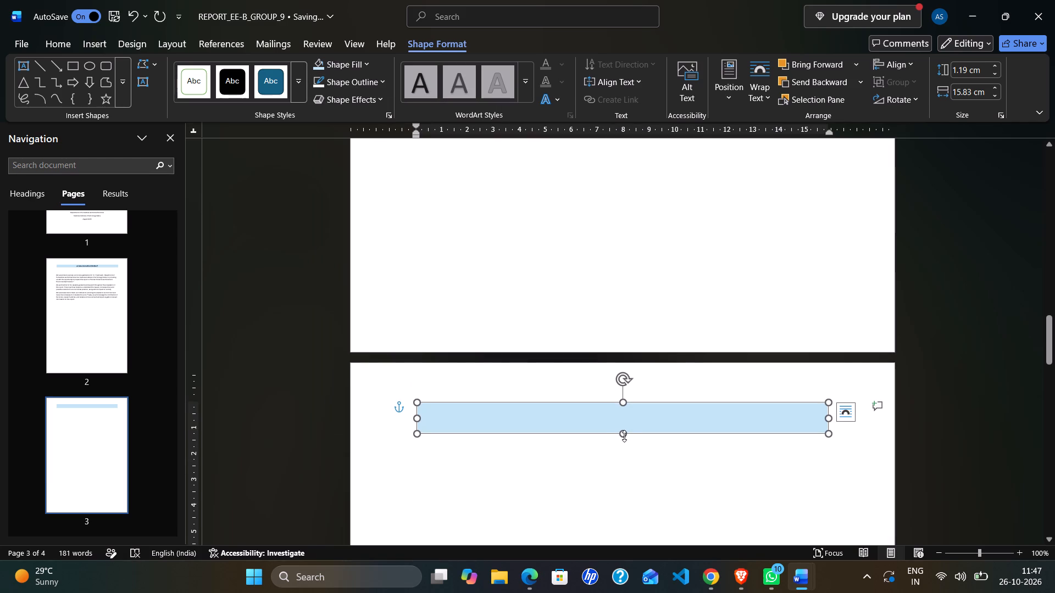
drag(623, 435, 618, 434)
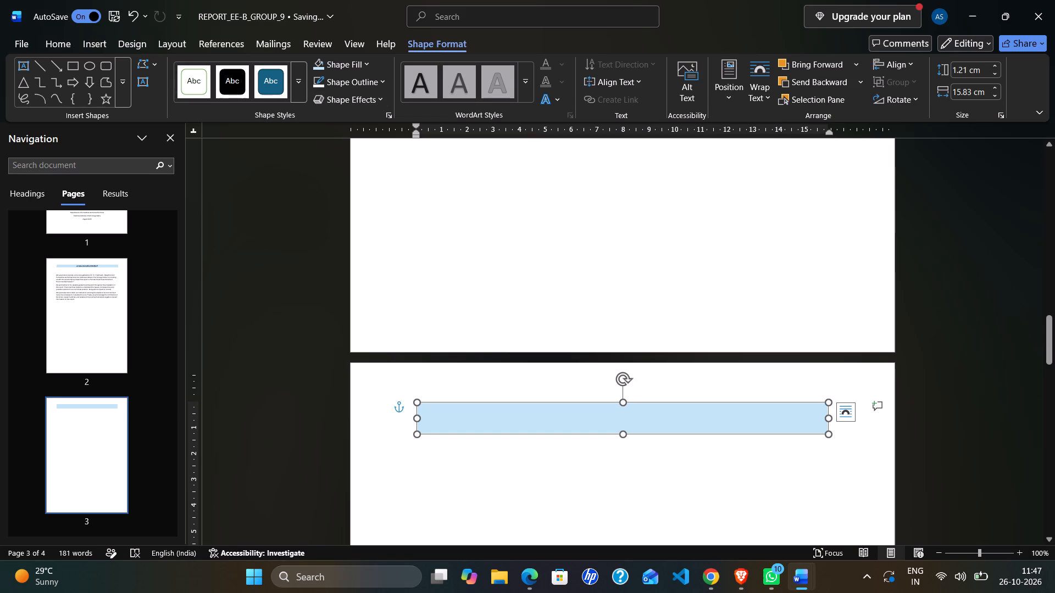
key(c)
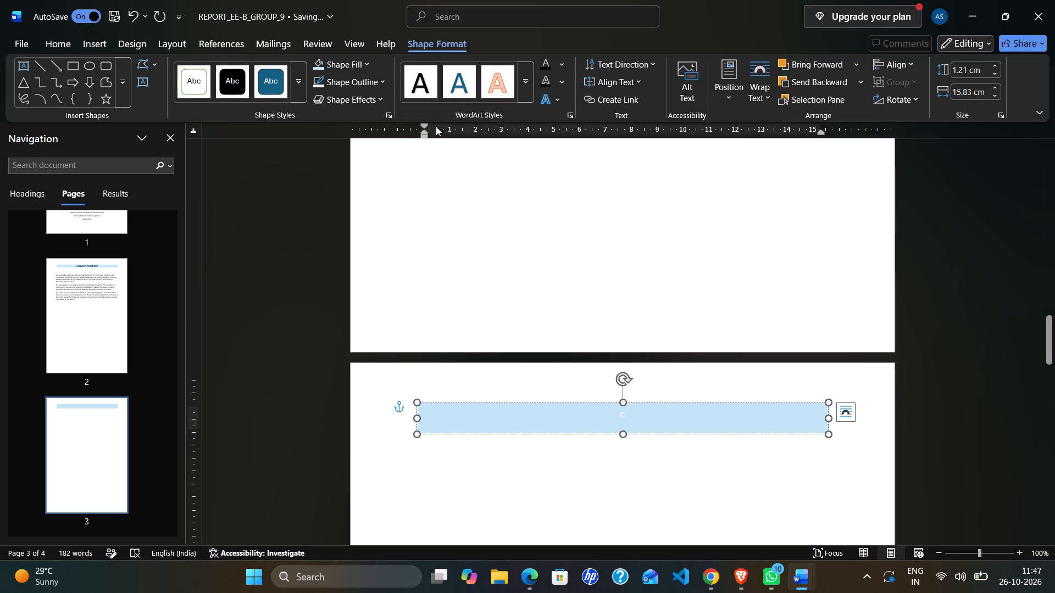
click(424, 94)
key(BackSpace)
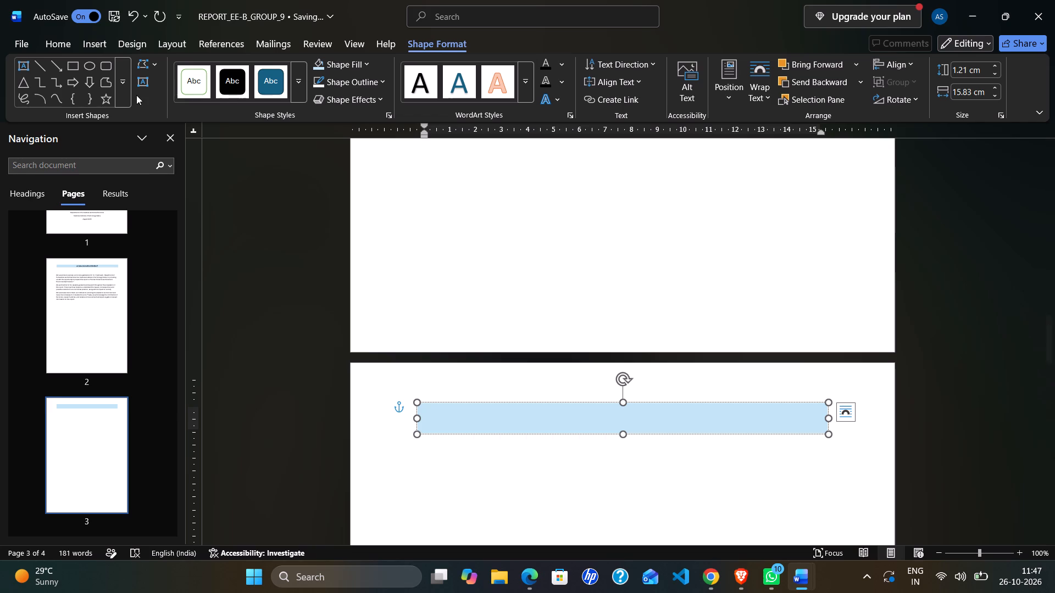
Set the font size for the text inside the page 3 rectangle to 16.
click(53, 39)
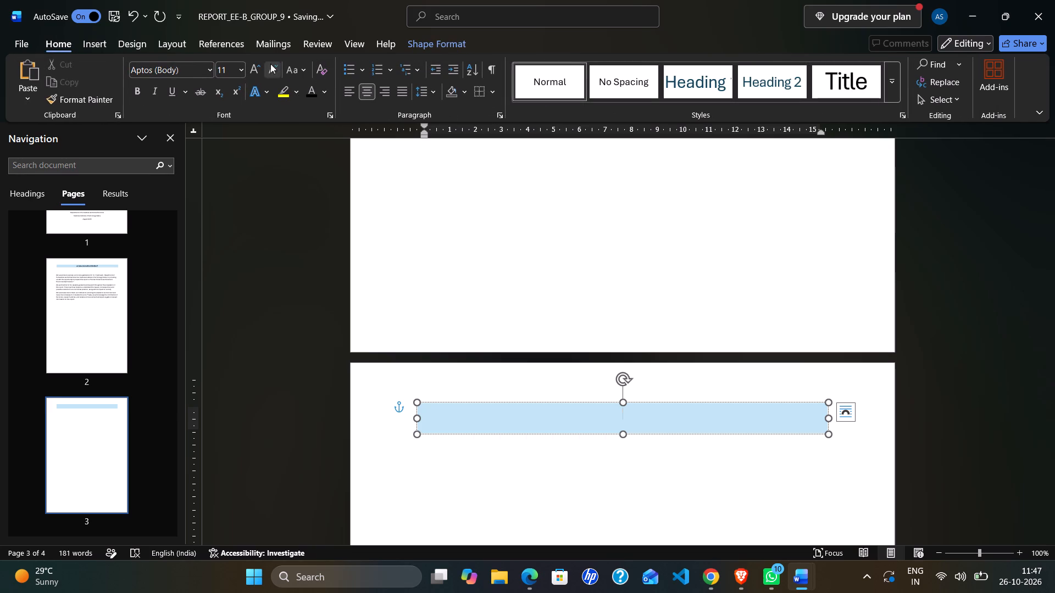
drag(233, 75, 240, 70)
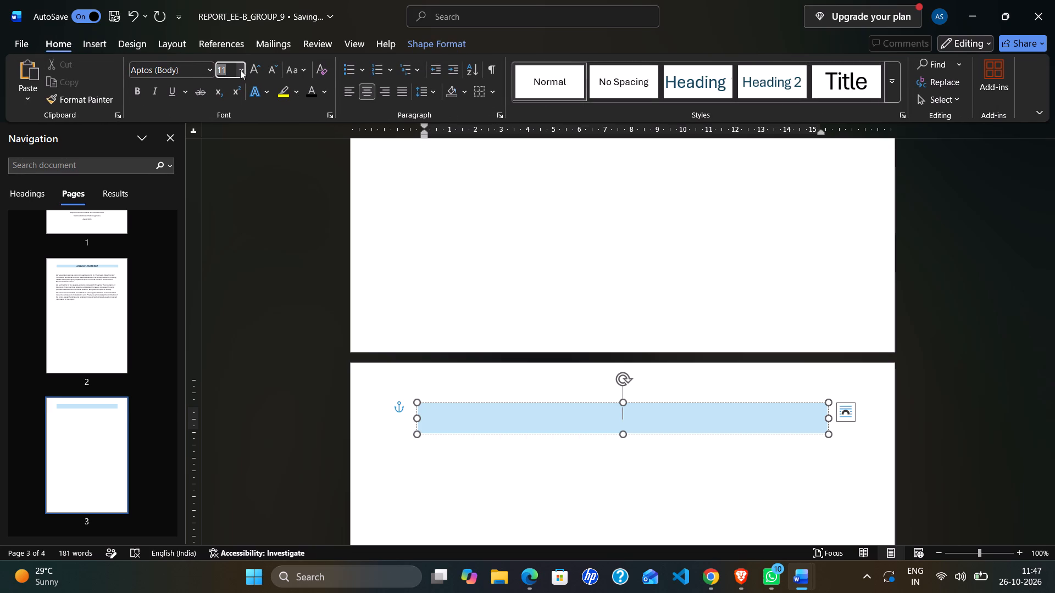
click(240, 70)
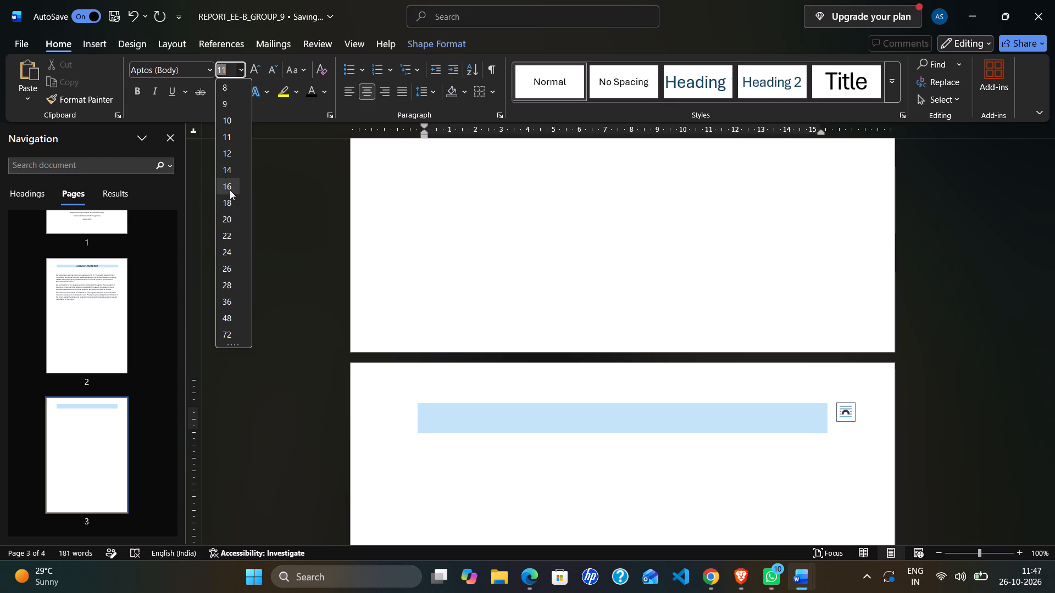
click(230, 190)
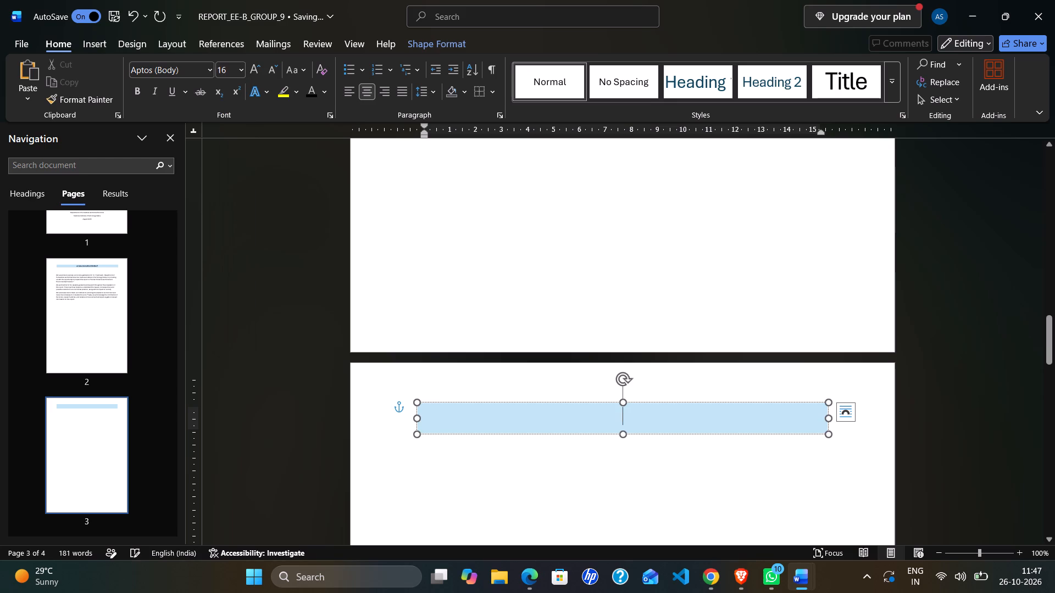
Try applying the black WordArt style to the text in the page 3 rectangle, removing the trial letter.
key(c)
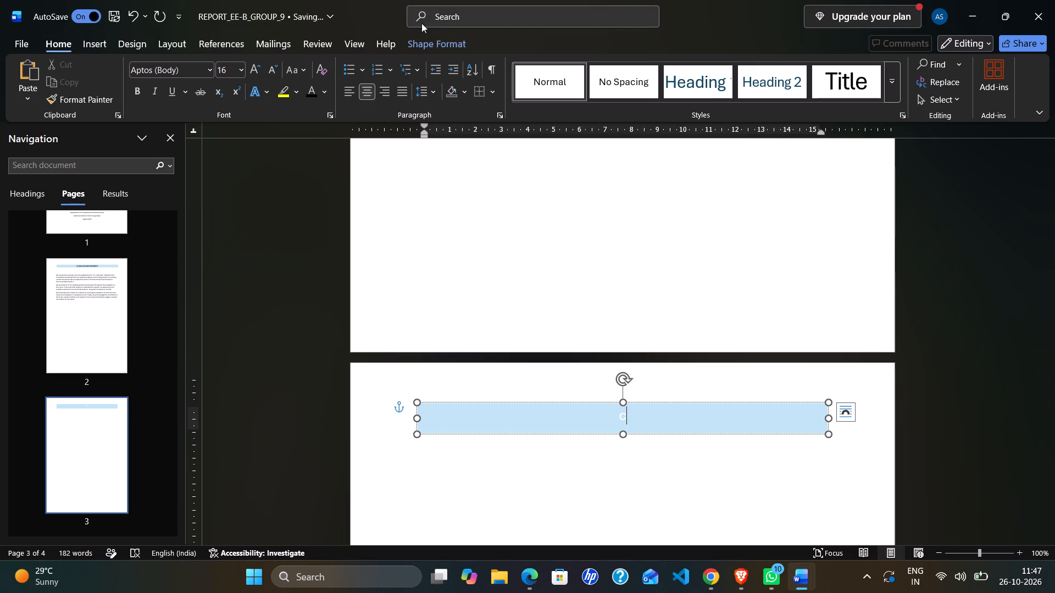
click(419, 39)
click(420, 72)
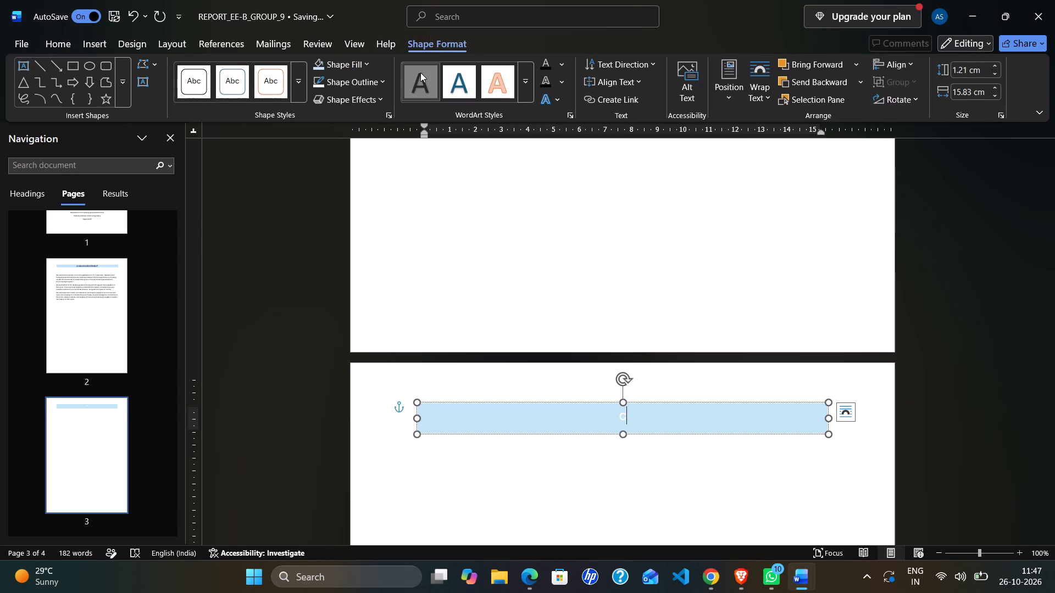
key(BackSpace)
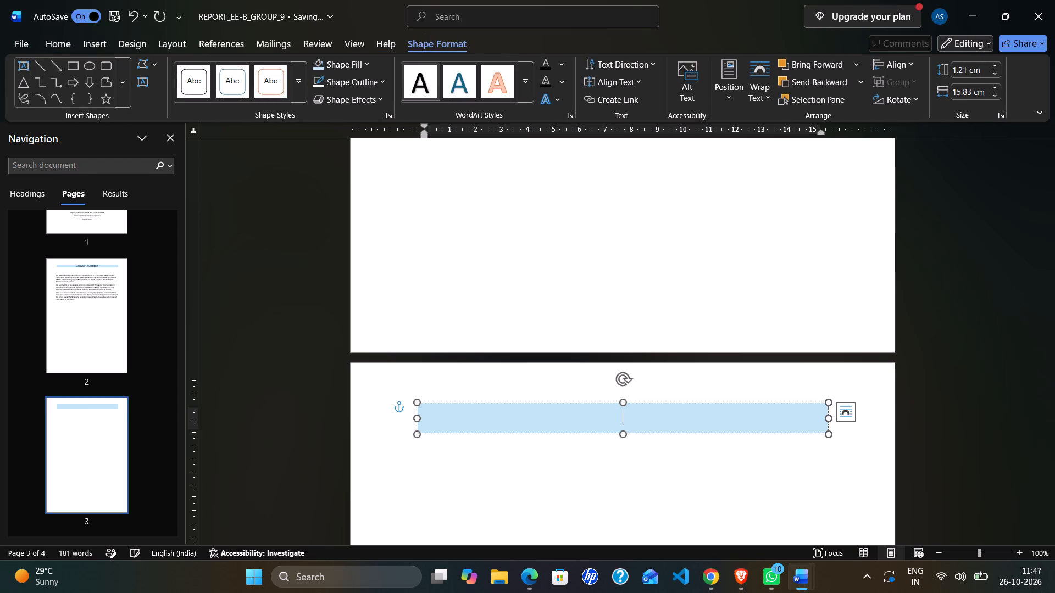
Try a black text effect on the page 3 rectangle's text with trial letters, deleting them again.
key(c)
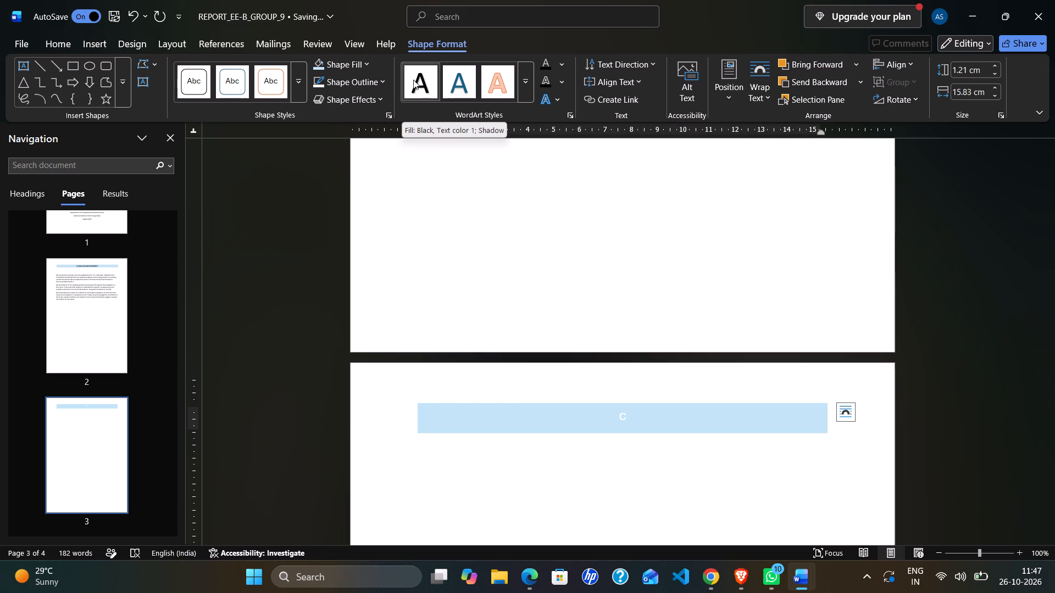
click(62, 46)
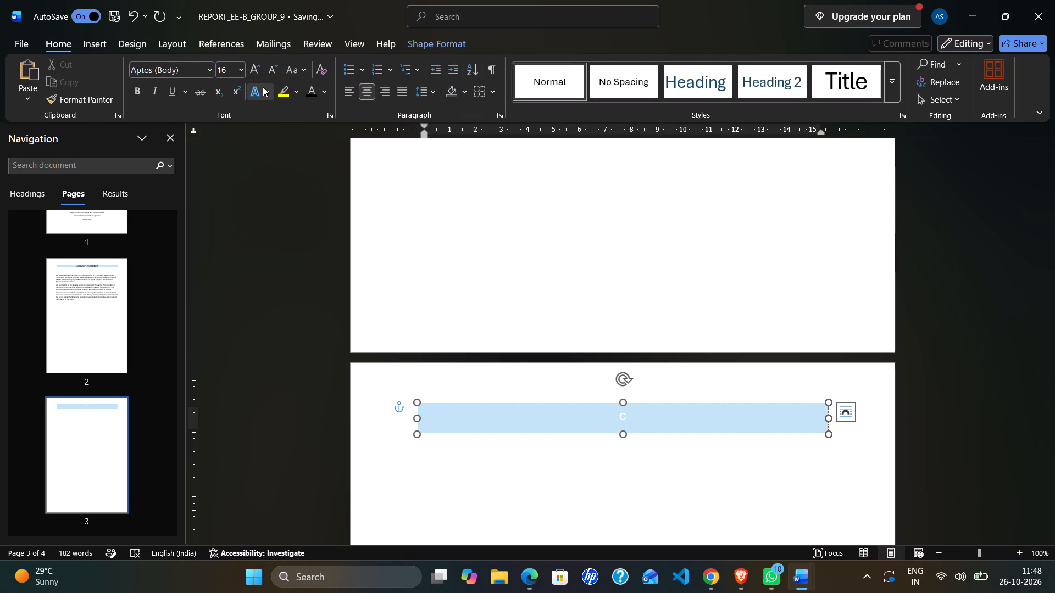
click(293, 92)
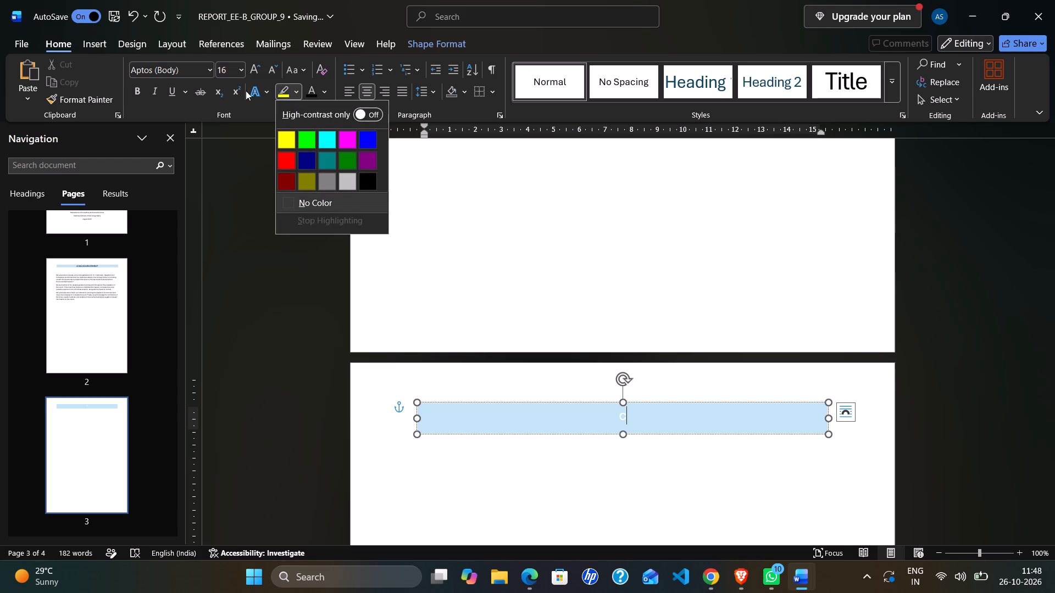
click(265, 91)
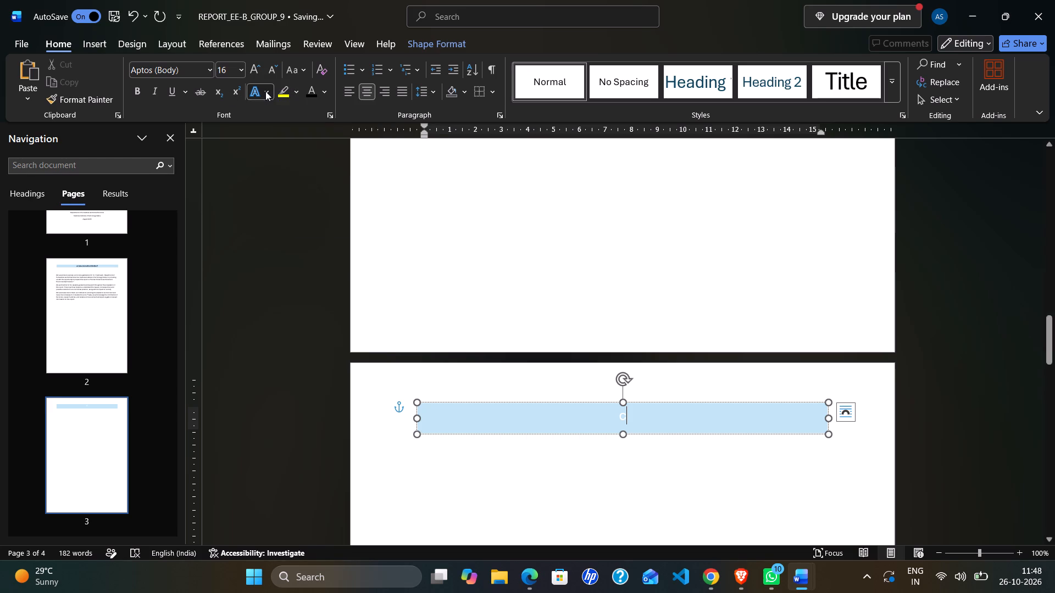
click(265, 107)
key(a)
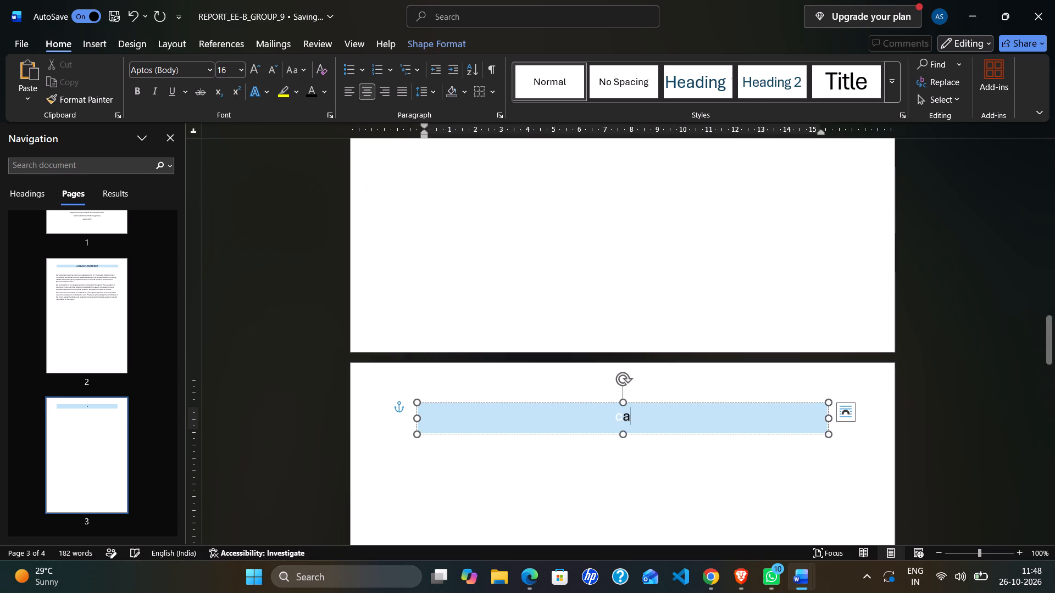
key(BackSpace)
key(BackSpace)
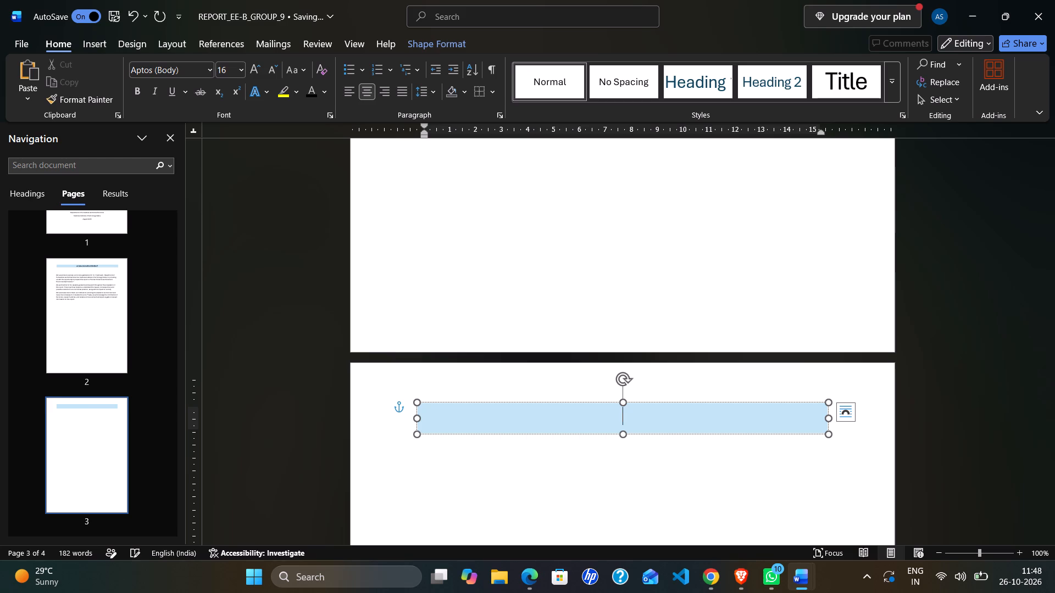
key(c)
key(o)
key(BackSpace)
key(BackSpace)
Apply the black text effect and enter "content" as the heading in the page 3 rectangle.
click(266, 91)
click(265, 104)
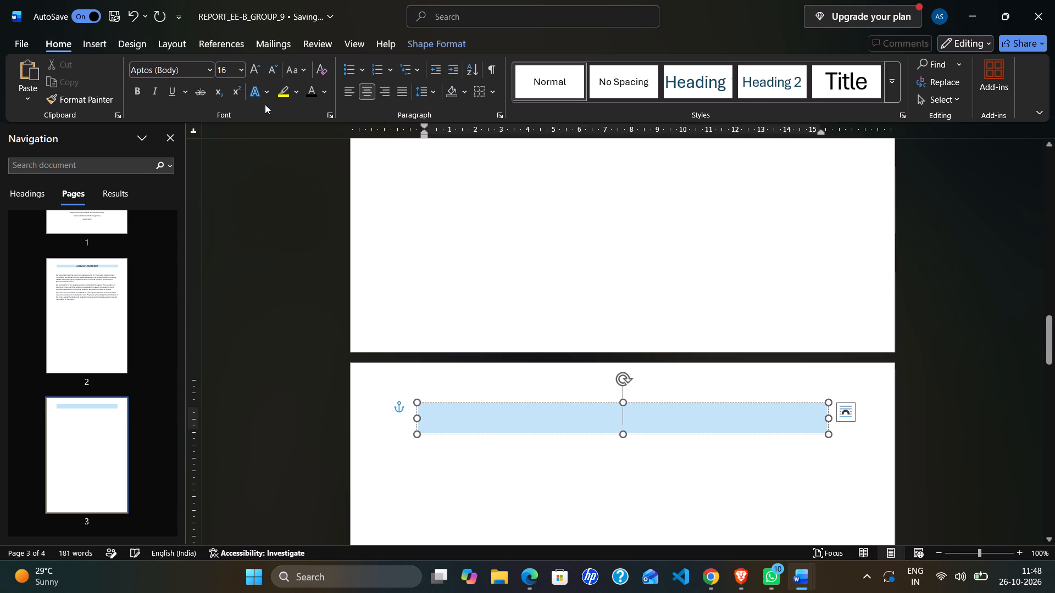
text(co)
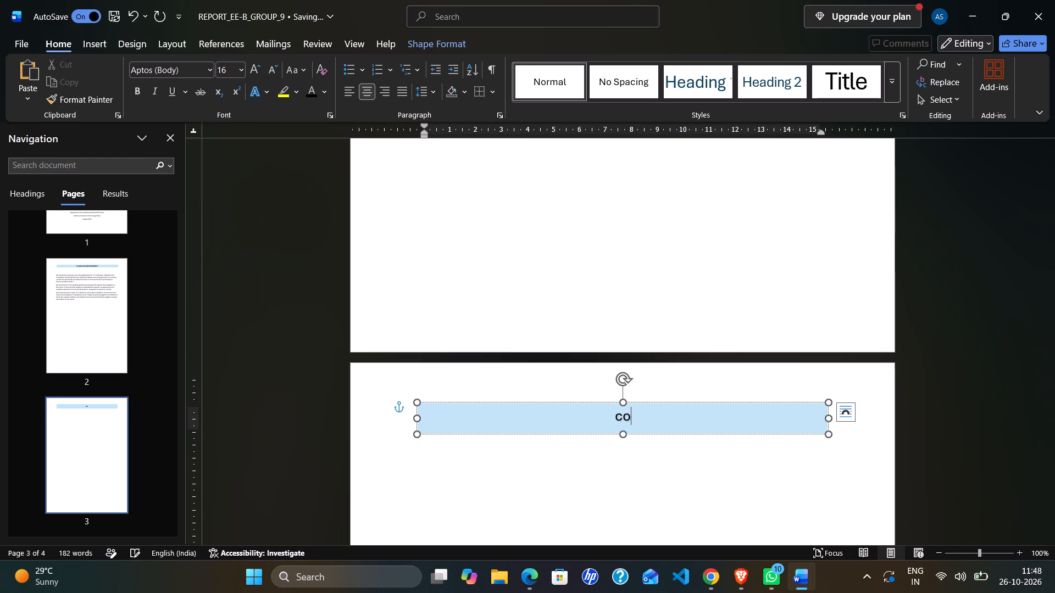
key(n)
key(t)
text(ent)
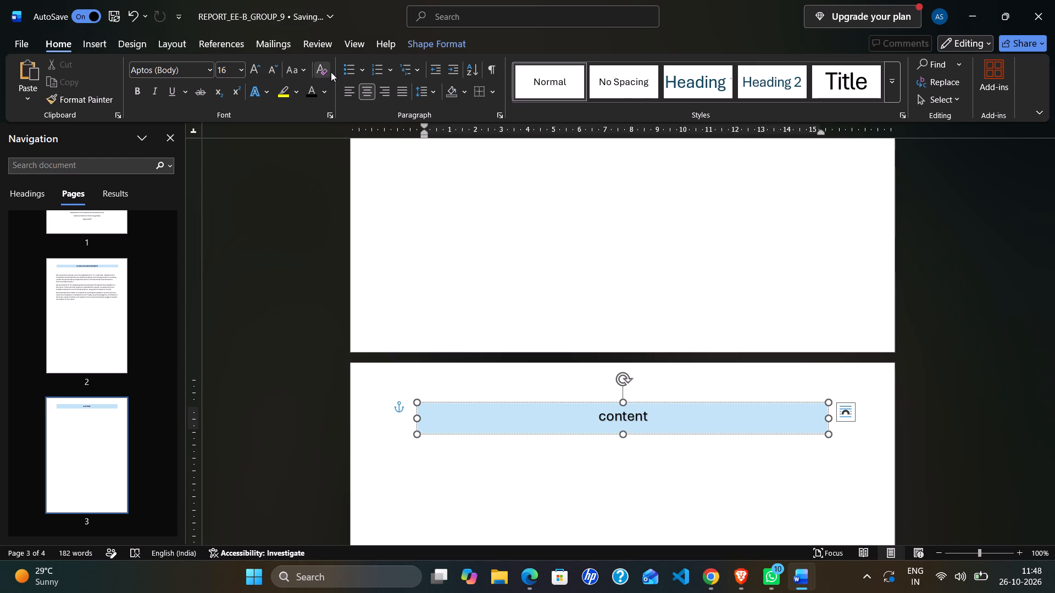
Left-align the heading text in the page 3 rectangle.
click(343, 85)
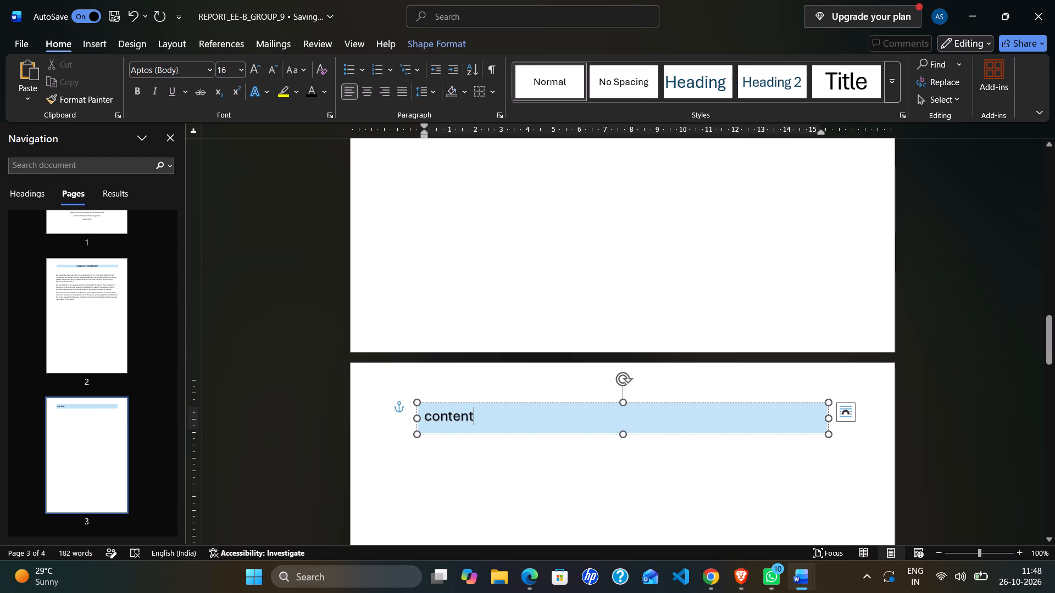
Replace the page 3 rectangle's heading text with "CONTENT" in capital letters.
key(BackSpace)
key(BackSpace)
key(BackSpace)
key(BackSpace)
key(BackSpace)
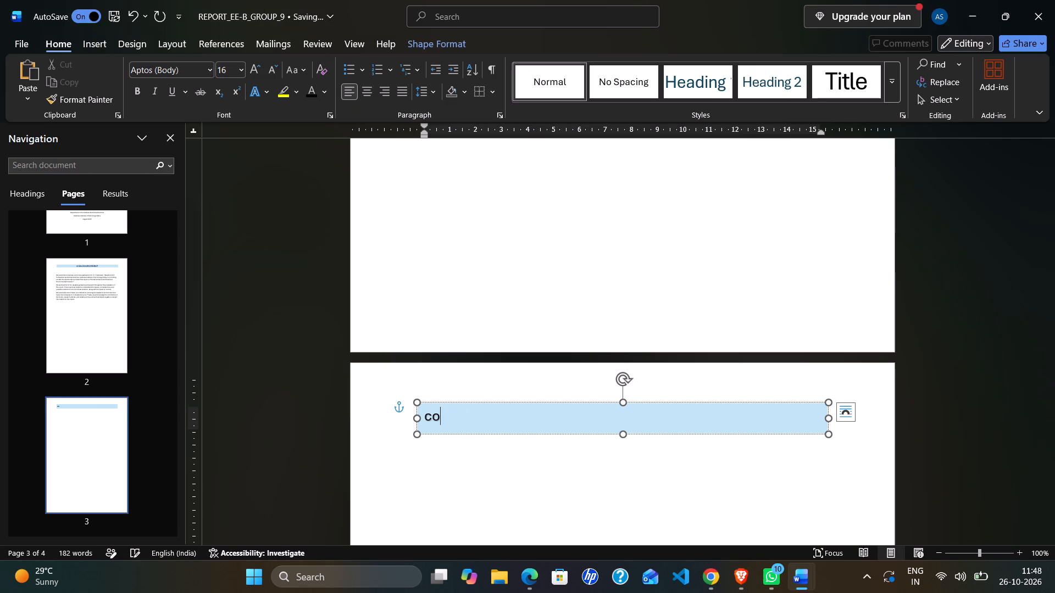
key(BackSpace)
key(shift+o)
key(Left)
key(BackSpace)
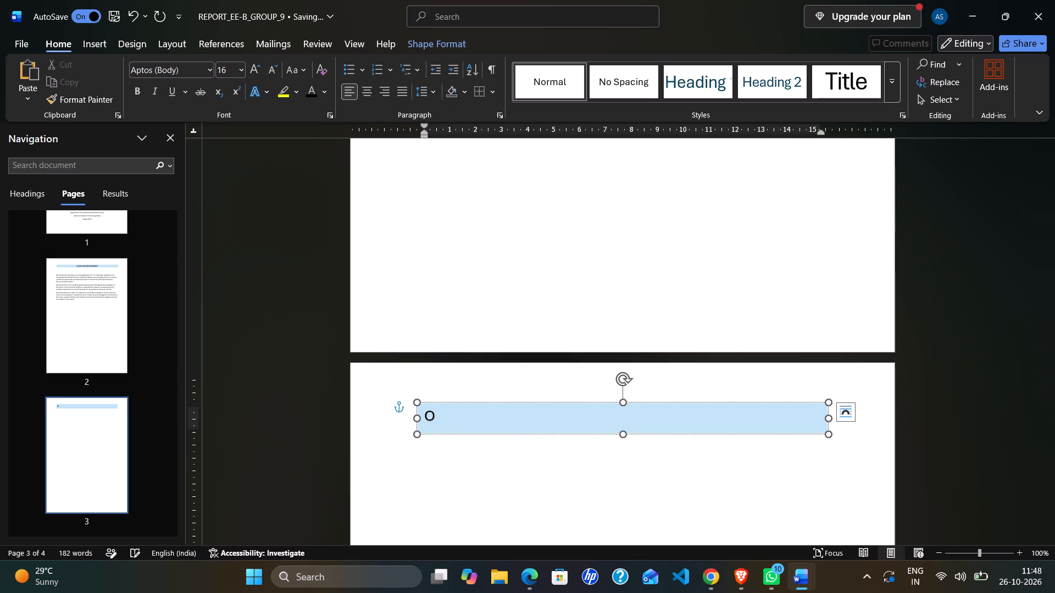
key(shift+c)
key(Right)
text(nt)
key(BackSpace)
key(BackSpace)
key(n)
text(TENT)
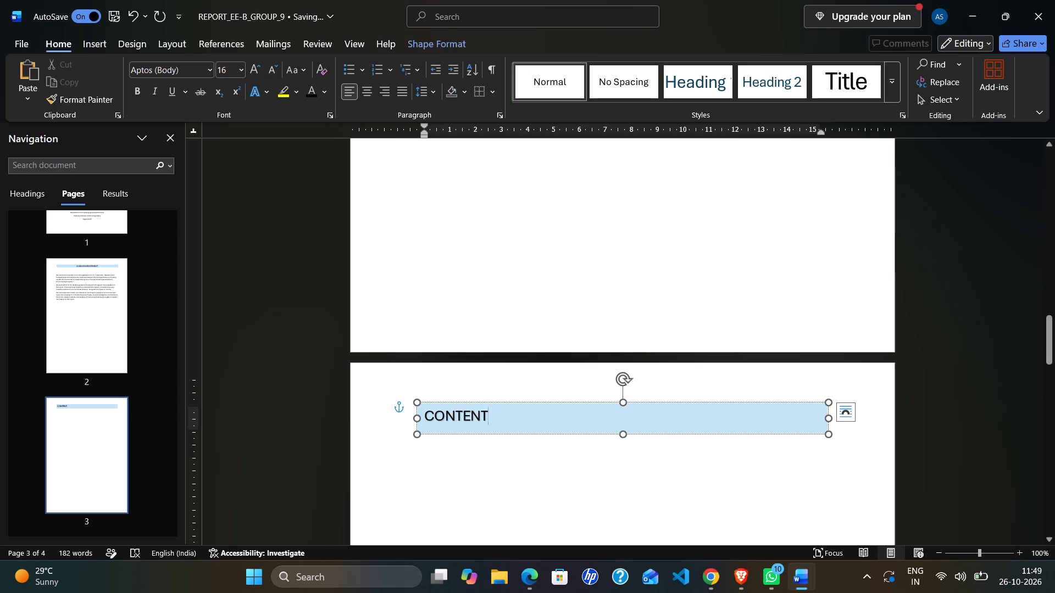
Reduce the height of the CONTENT heading rectangle so it fits more closely around the text.
click(624, 432)
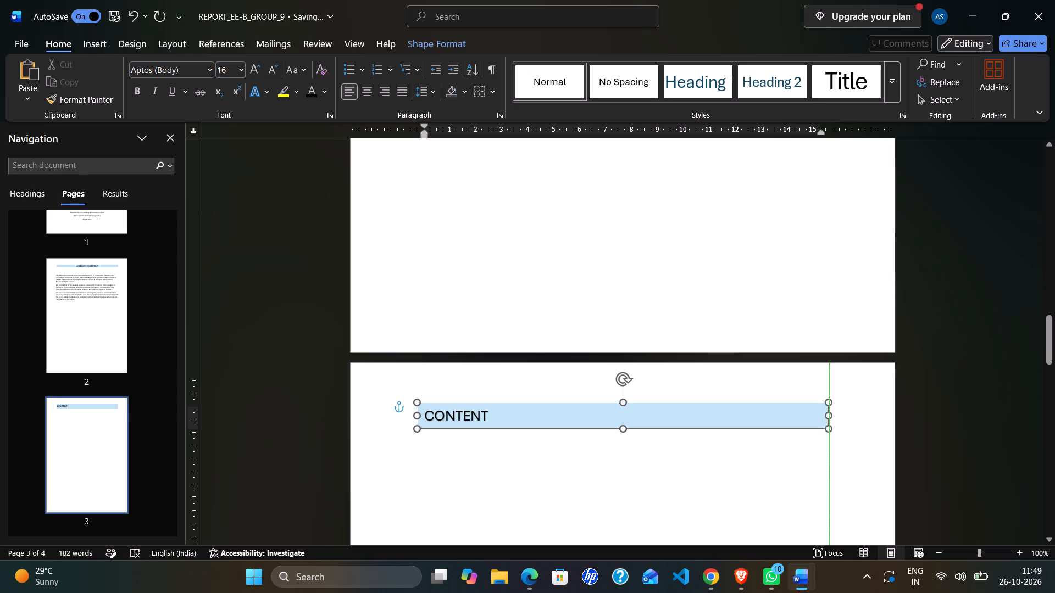
Insert a paragraph break and a line break in the body text below the CONTENT heading box.
click(615, 463)
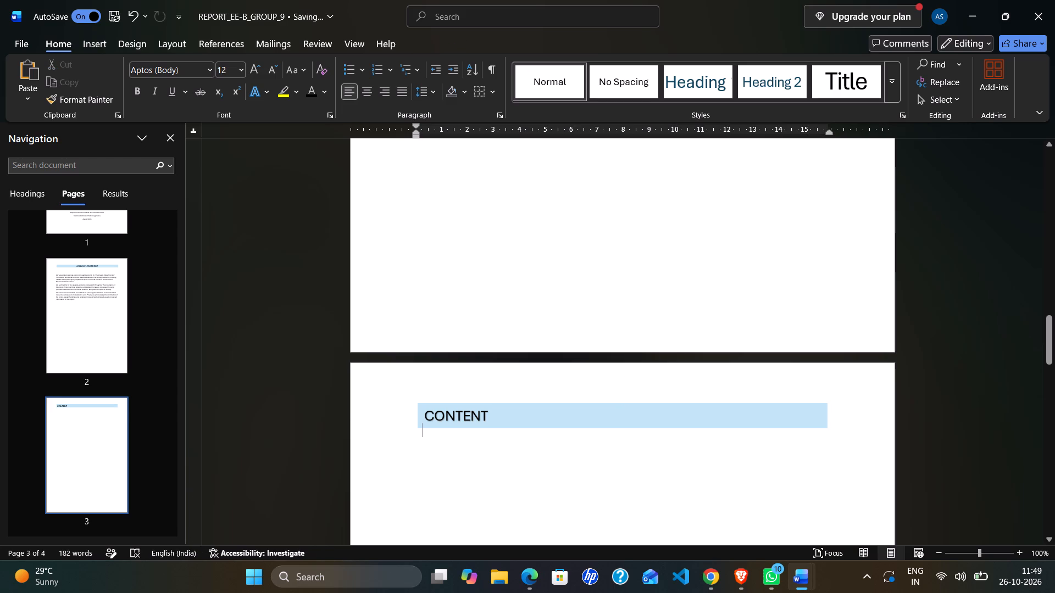
key(Return)
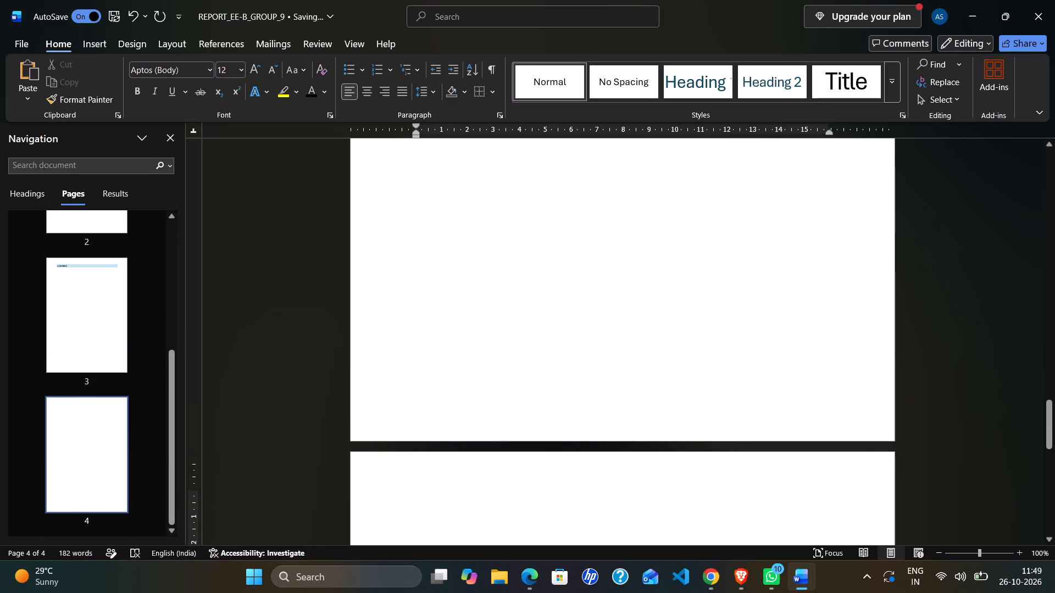
scroll(577, 471, up, 3)
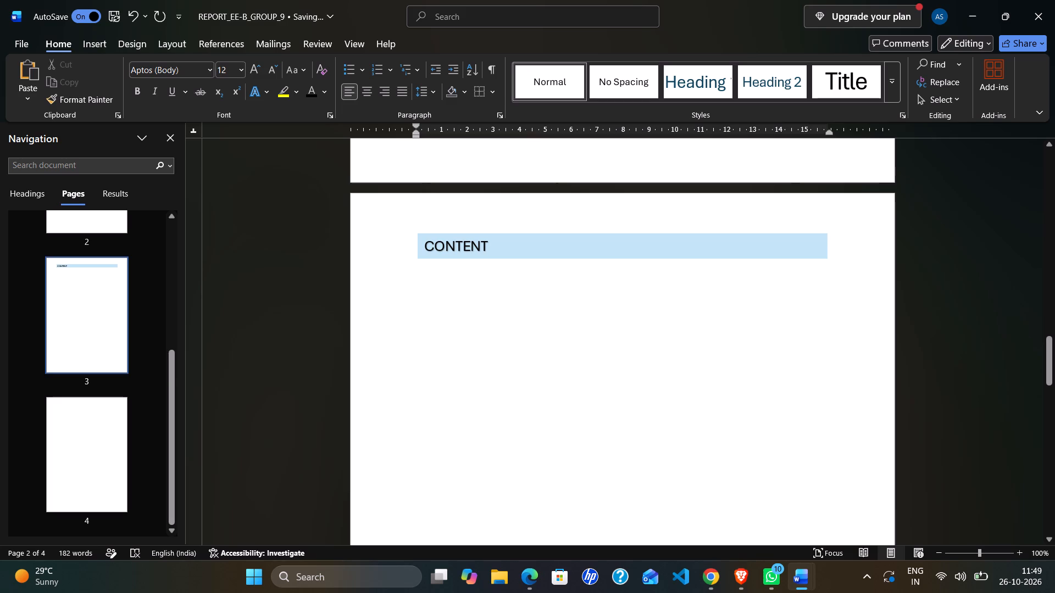
click(504, 258)
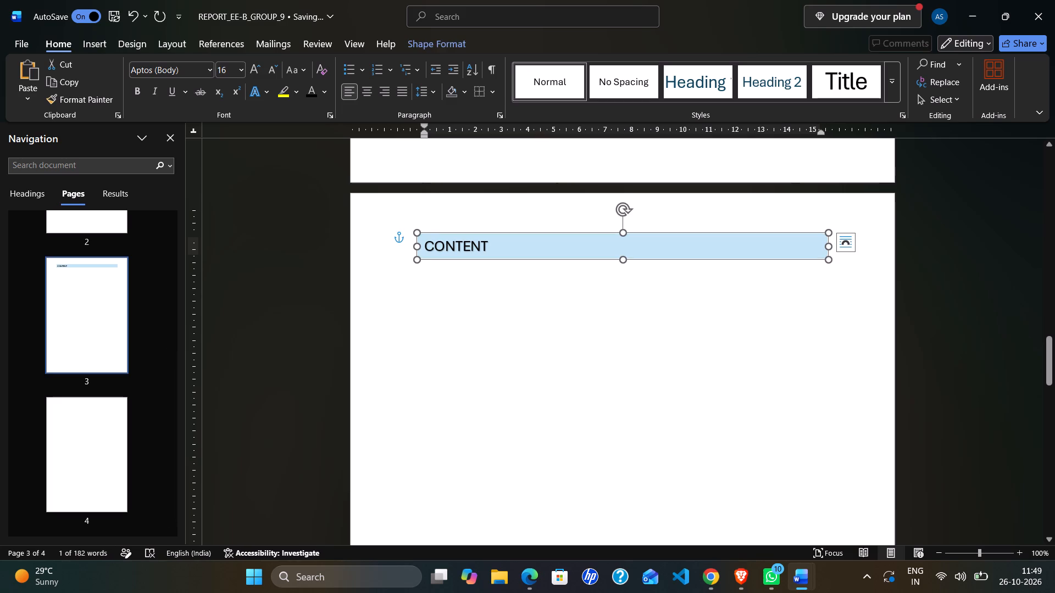
click(445, 275)
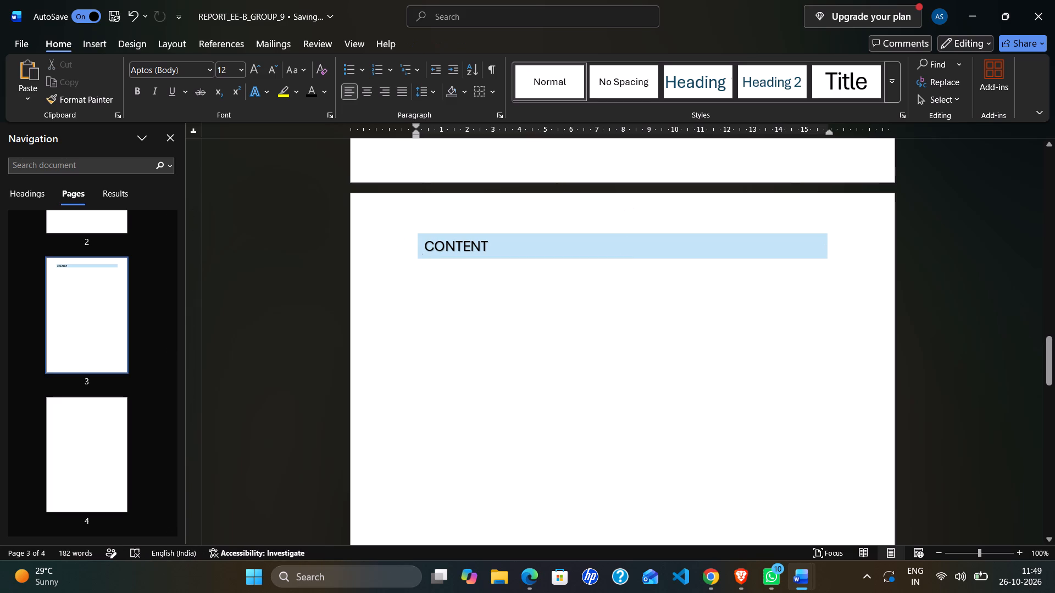
key(shift+Return)
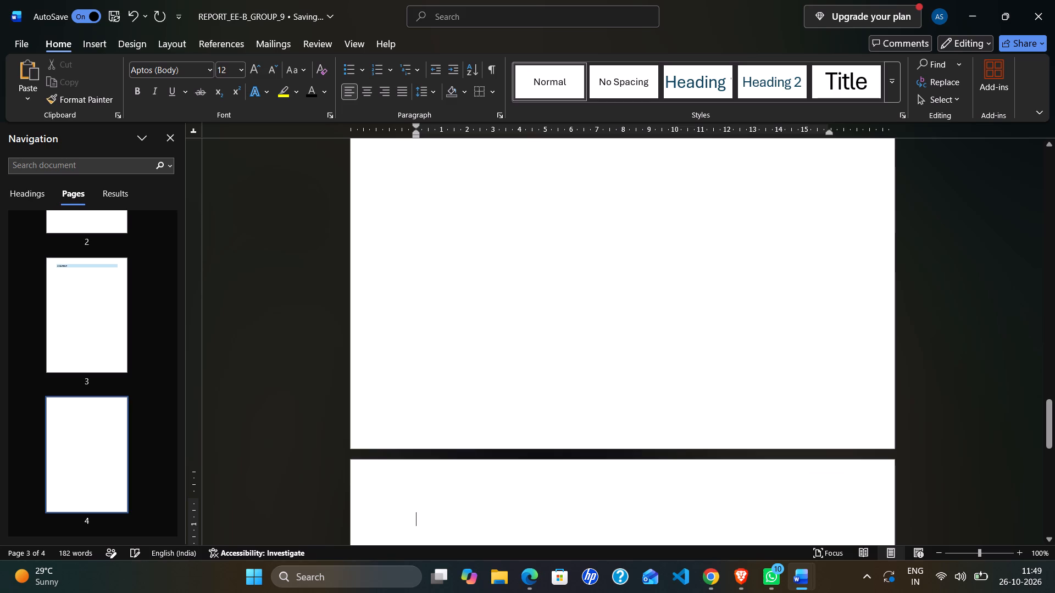
scroll(445, 275, up, 3)
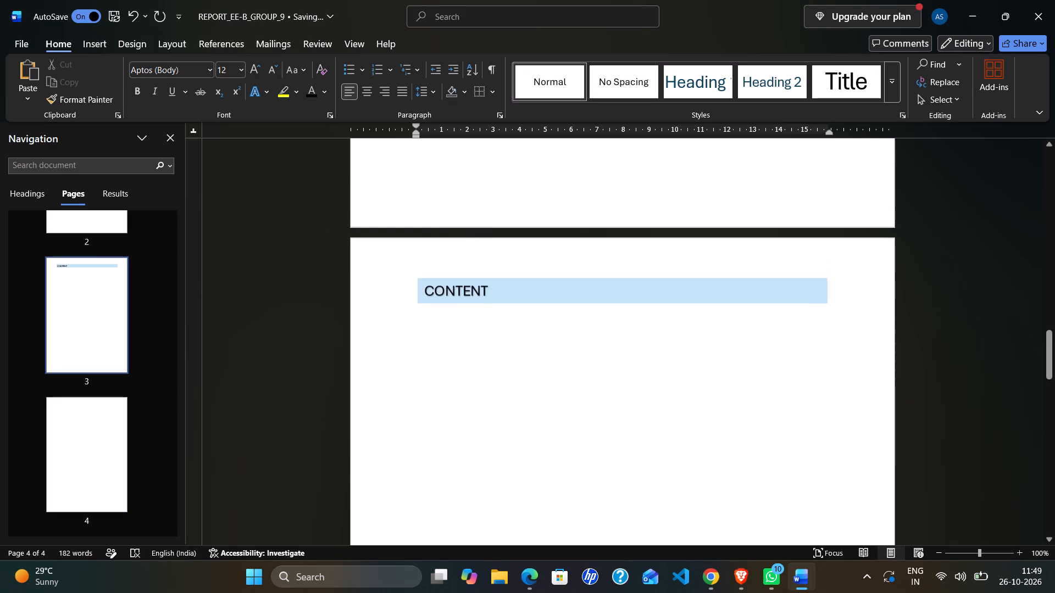
click(435, 312)
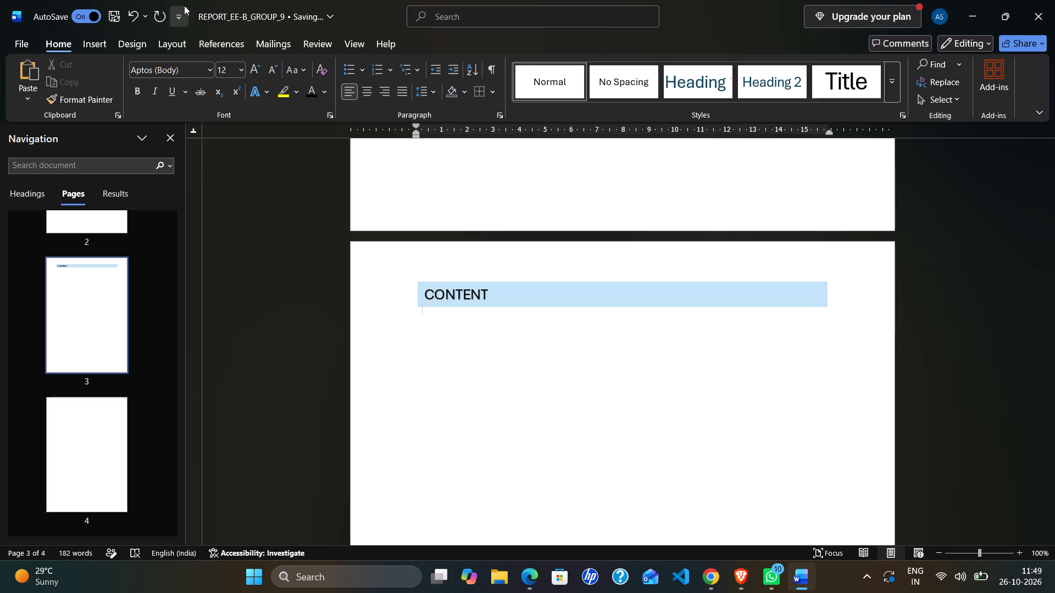
Set the CONTENT heading box to a fixed position on the page.
click(657, 297)
click(843, 298)
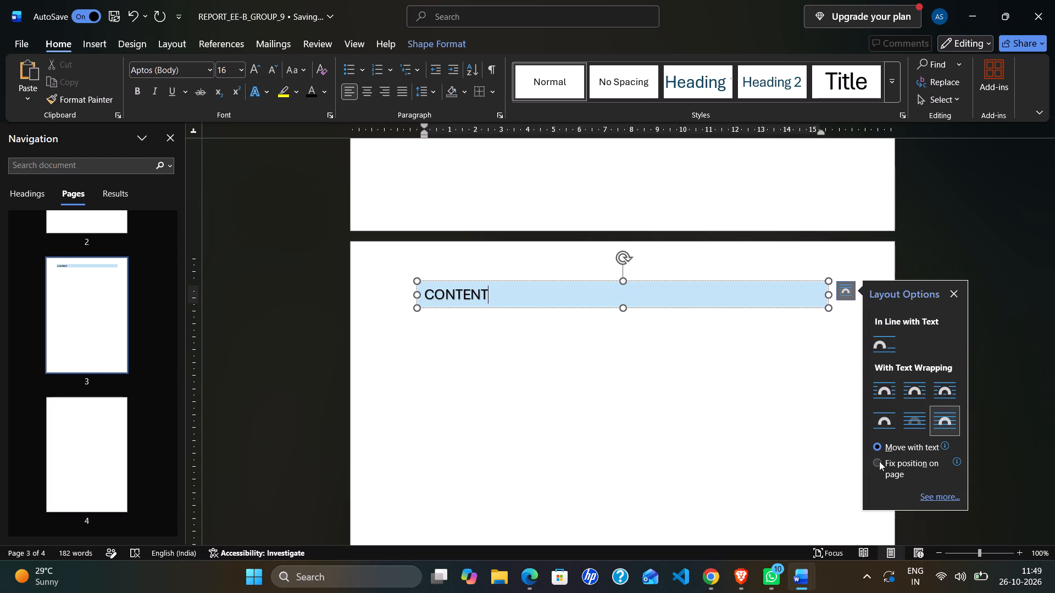
click(879, 461)
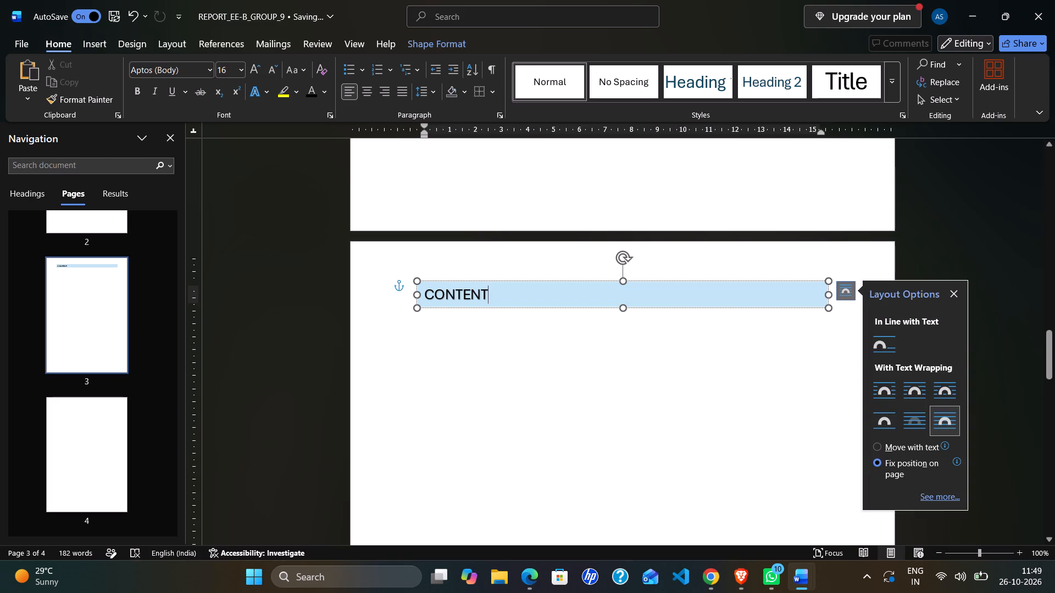
Insert another paragraph break in the body text below the CONTENT heading box.
click(662, 381)
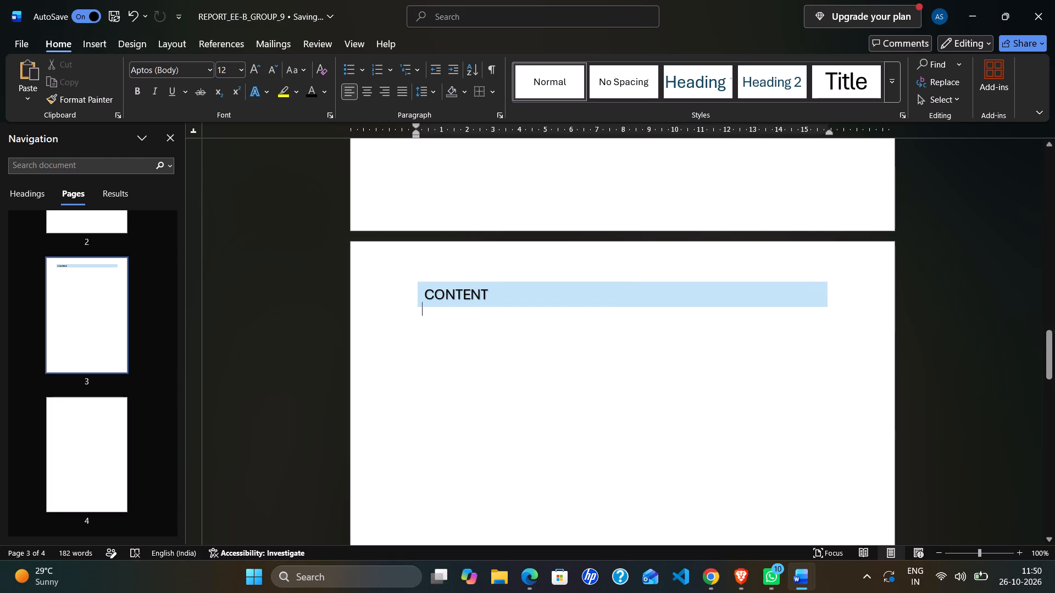
key(Return)
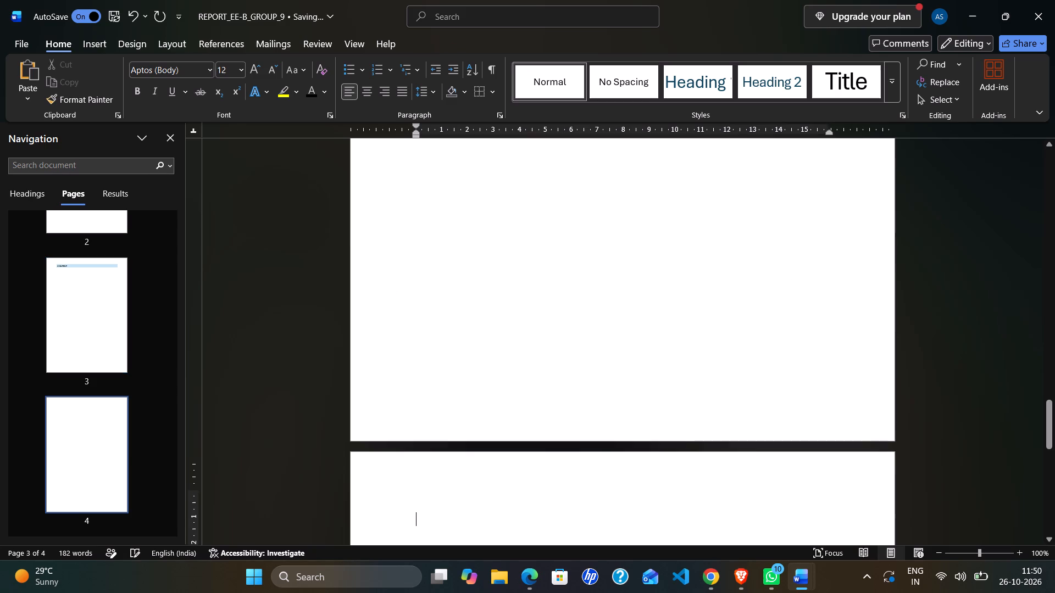
scroll(613, 356, up, 1)
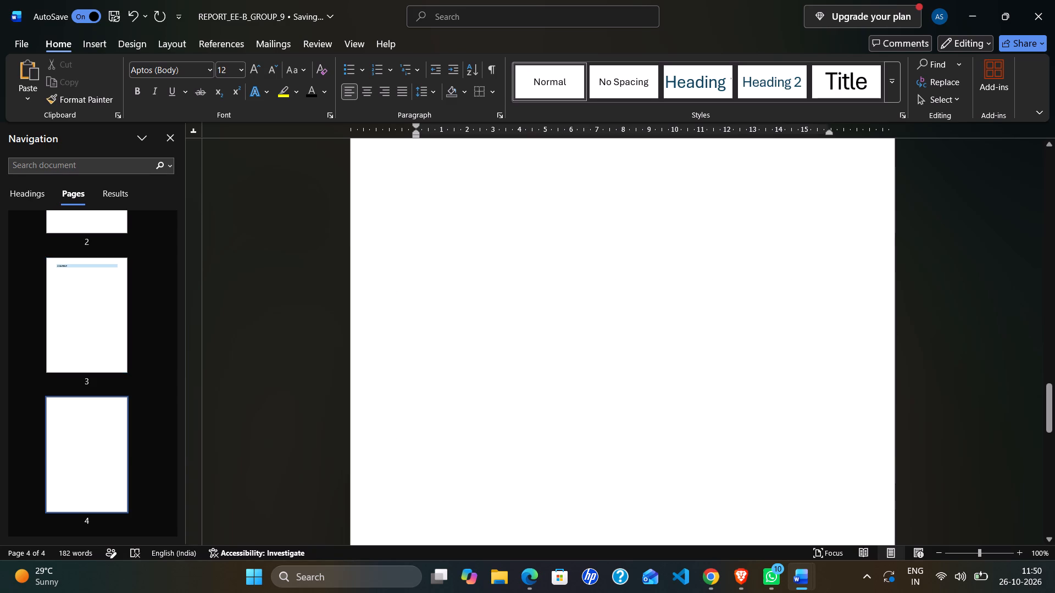
scroll(613, 356, up, 3)
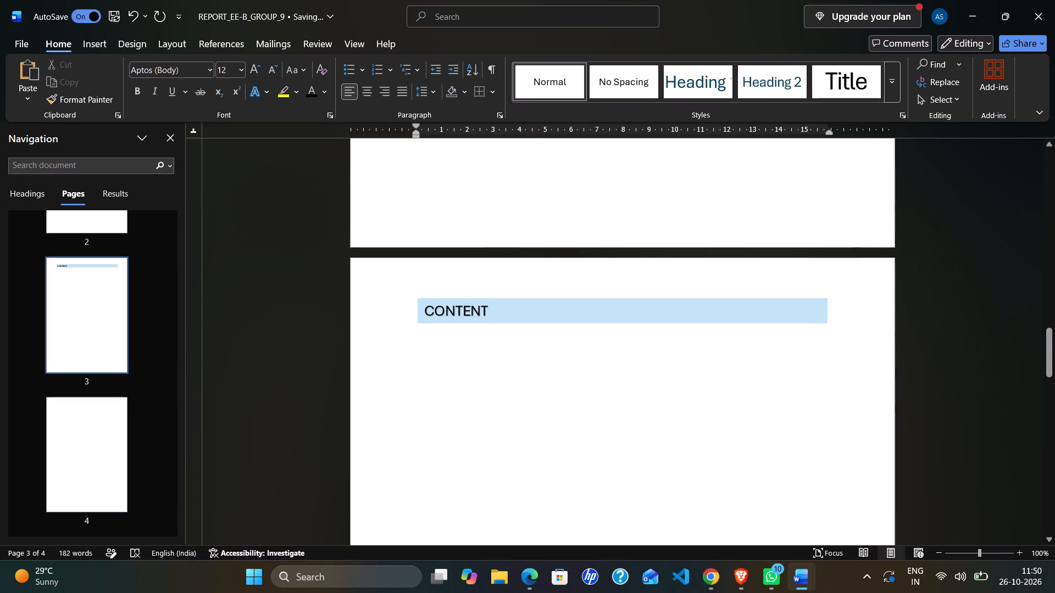
Set the CONTENT heading box's text wrapping to Behind Text.
click(675, 318)
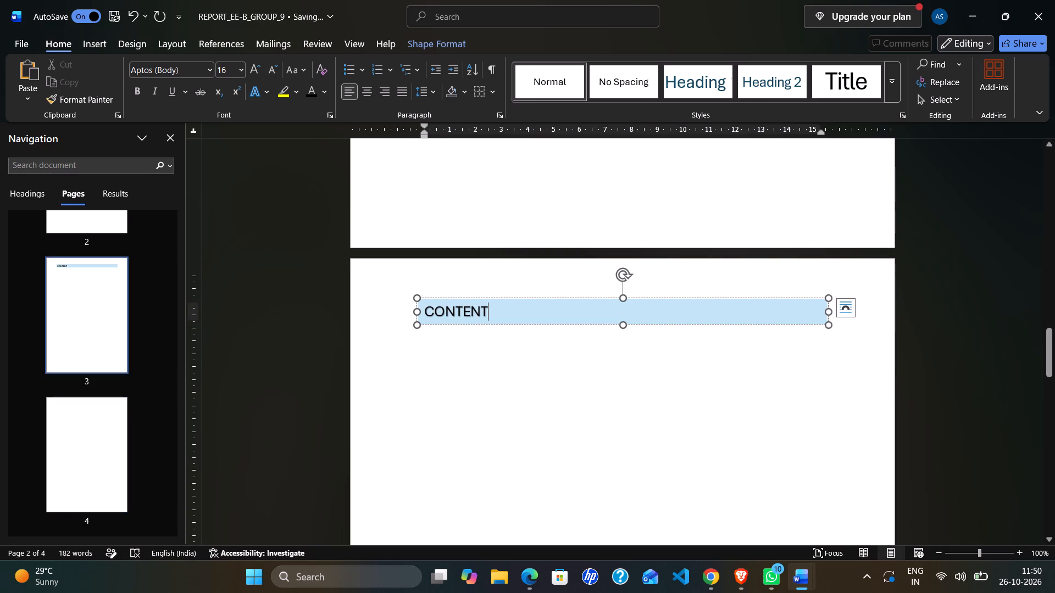
click(837, 309)
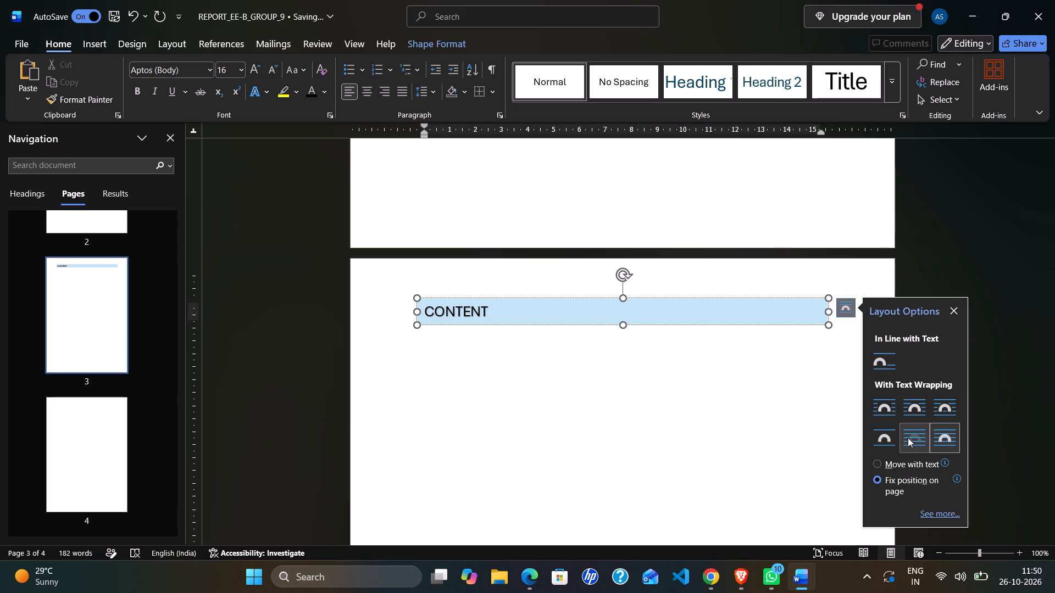
click(908, 438)
Test entering text below the CONTENT box, then delete the trial characters and the break that pushes text onto page 4.
click(609, 372)
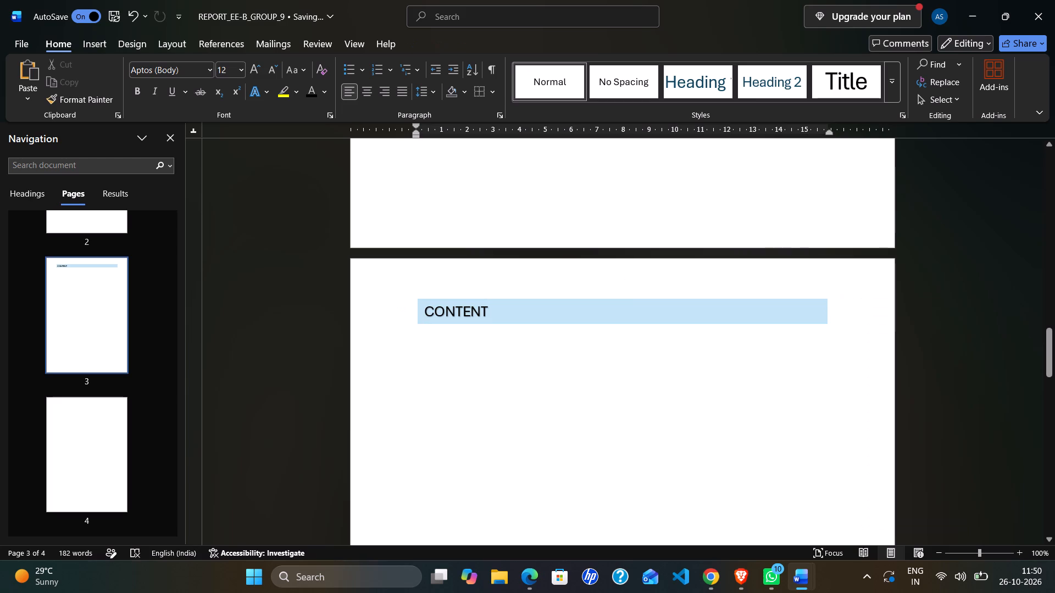
key(space)
scroll(609, 372, up, 3)
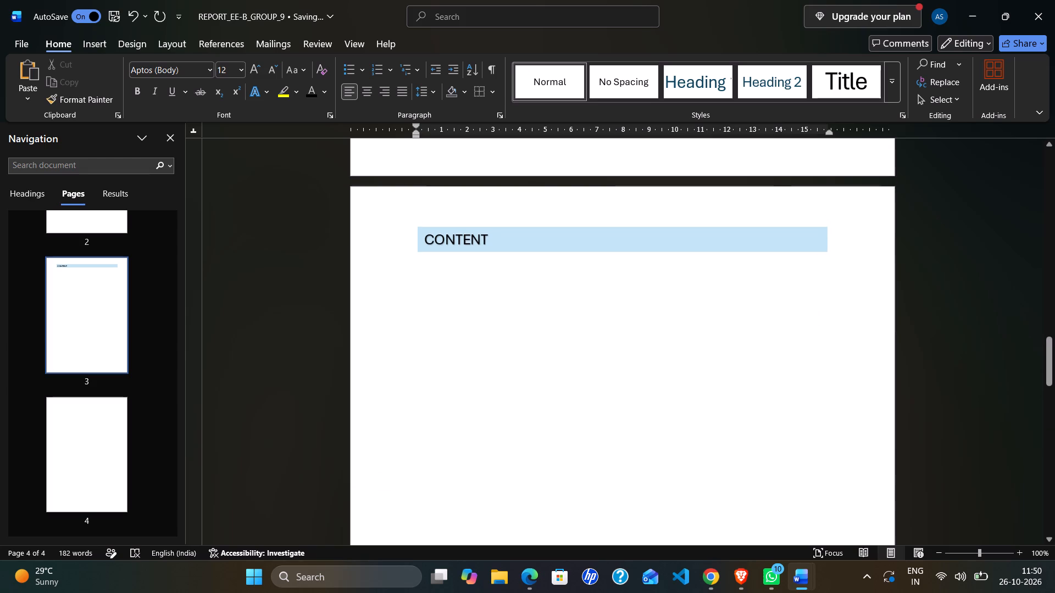
click(429, 261)
key(a)
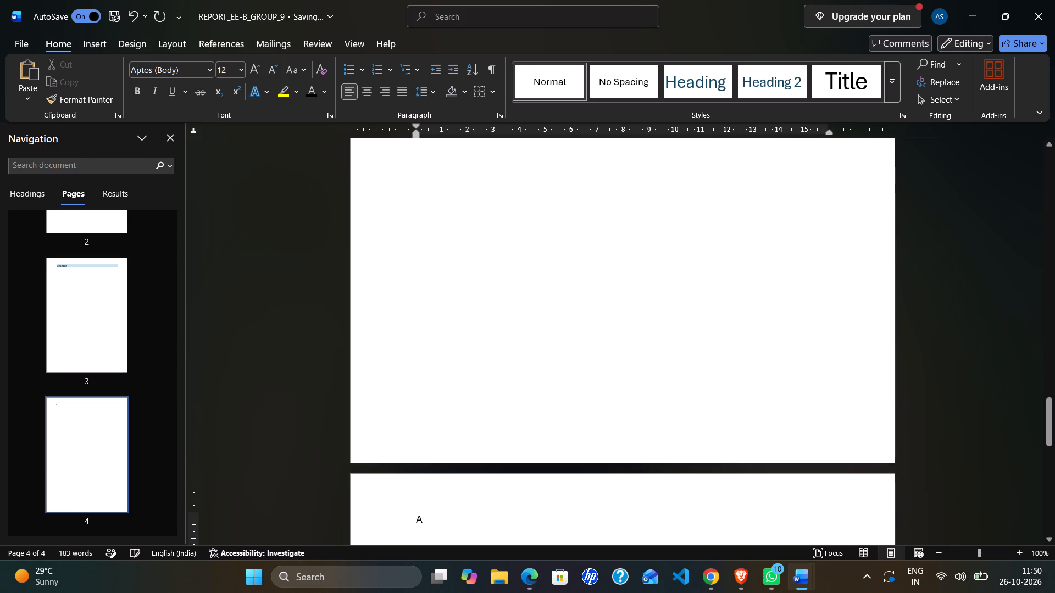
key(BackSpace)
key(BackSpace)
key(BackSpace)
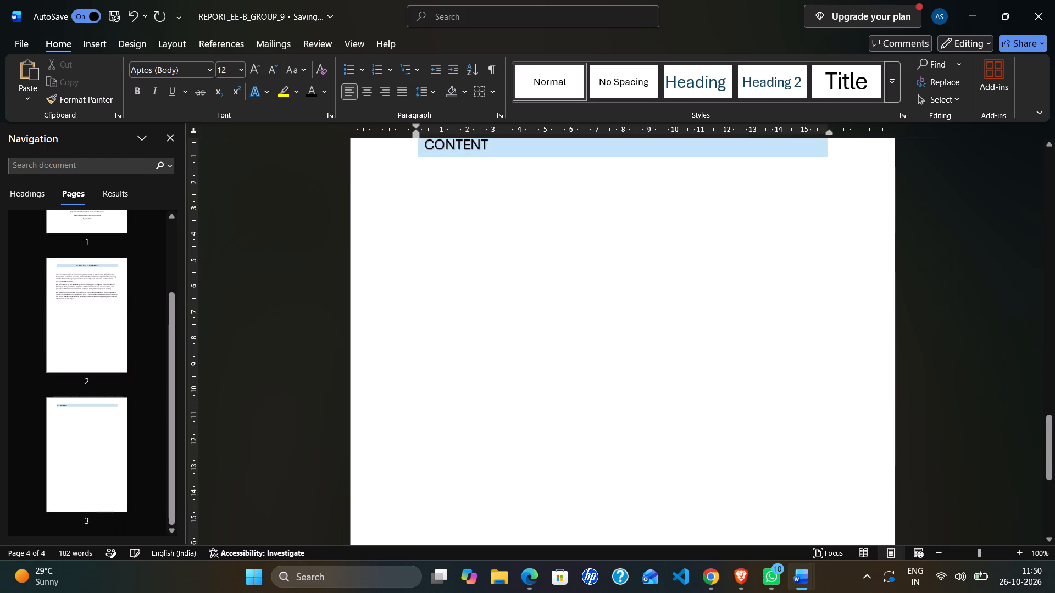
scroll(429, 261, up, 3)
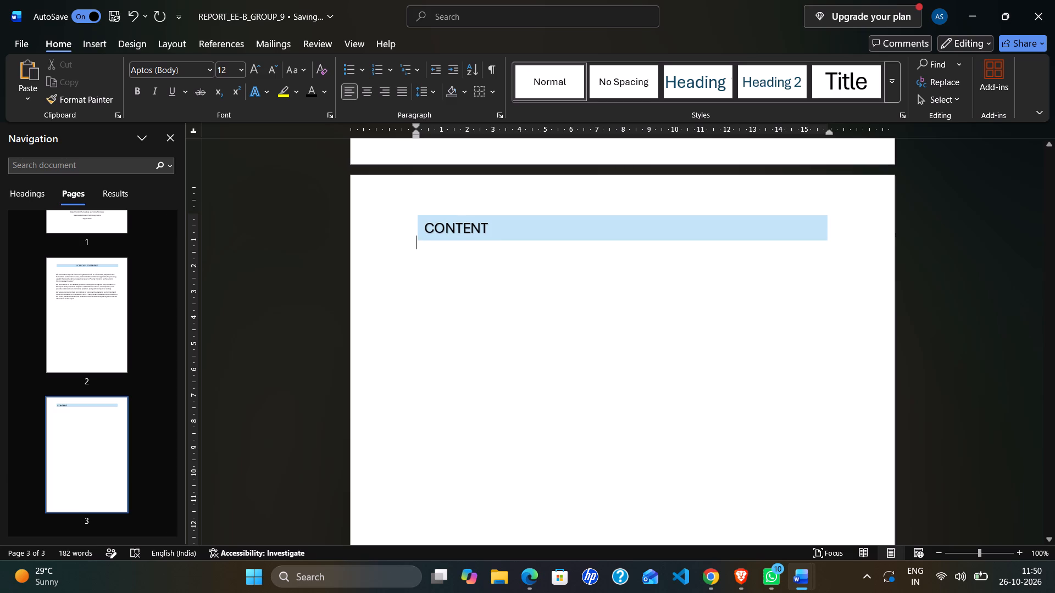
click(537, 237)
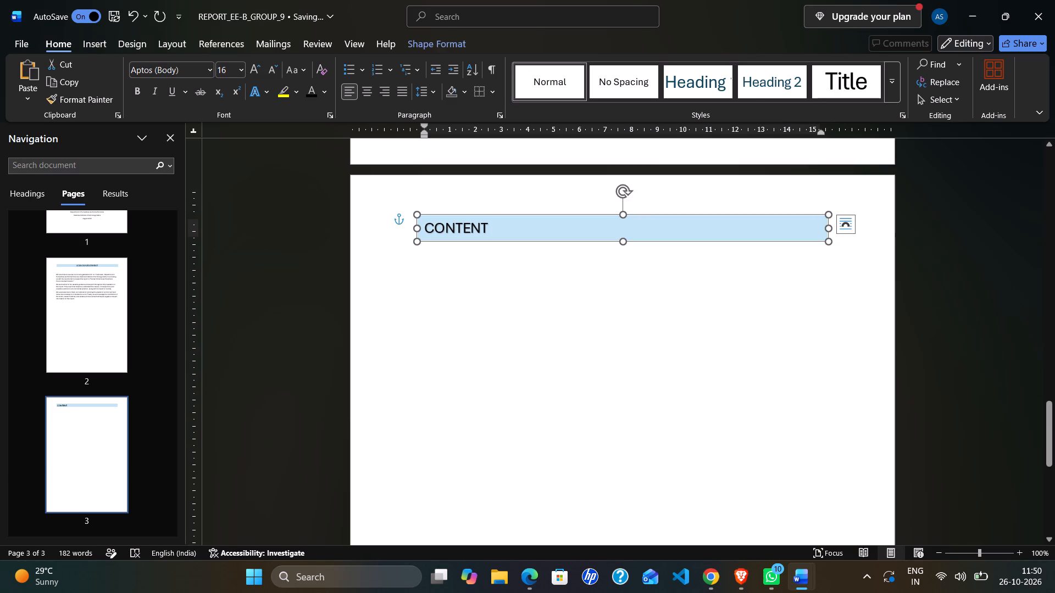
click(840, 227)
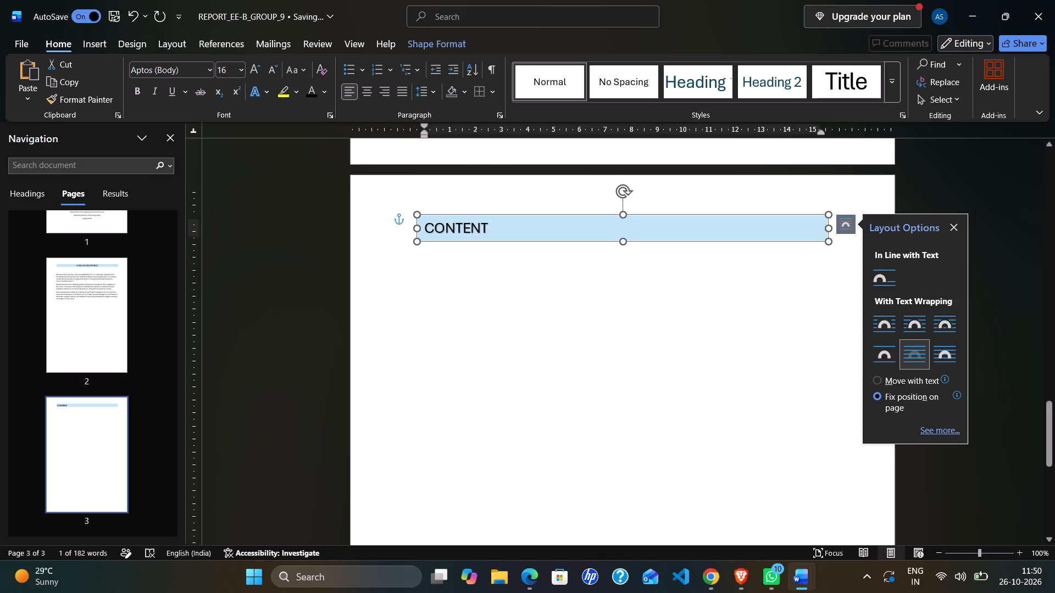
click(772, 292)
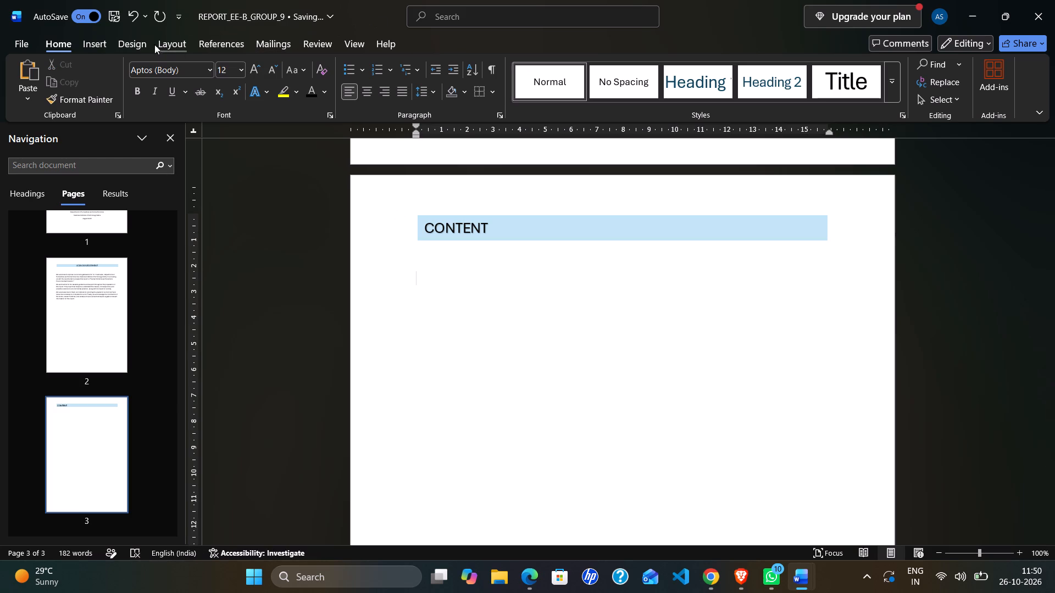
Draw a second rectangle just below the CONTENT heading box, about 0.68 cm high and 15.75 cm wide.
click(95, 38)
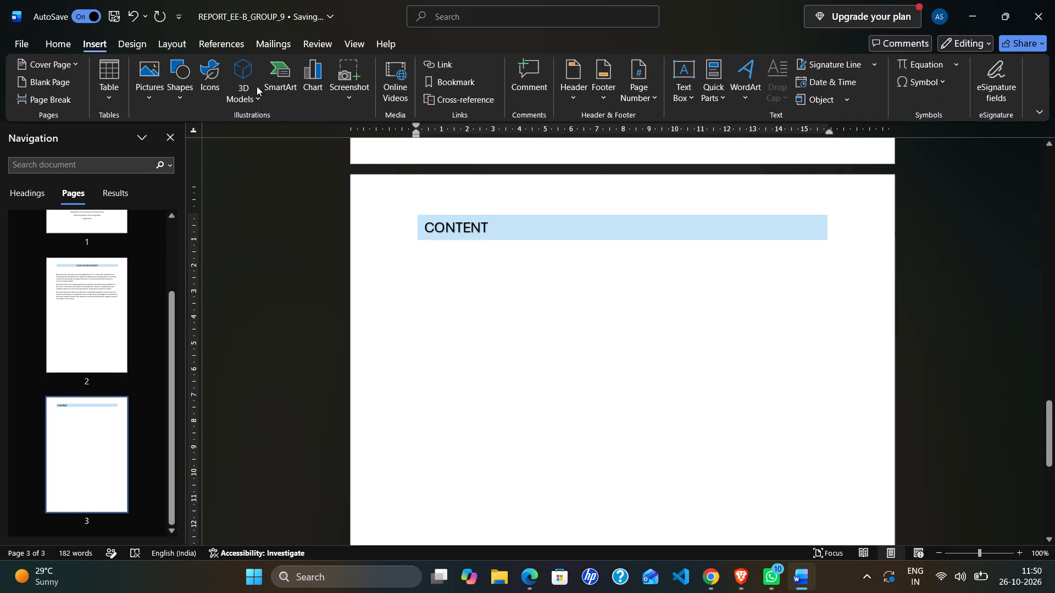
click(173, 76)
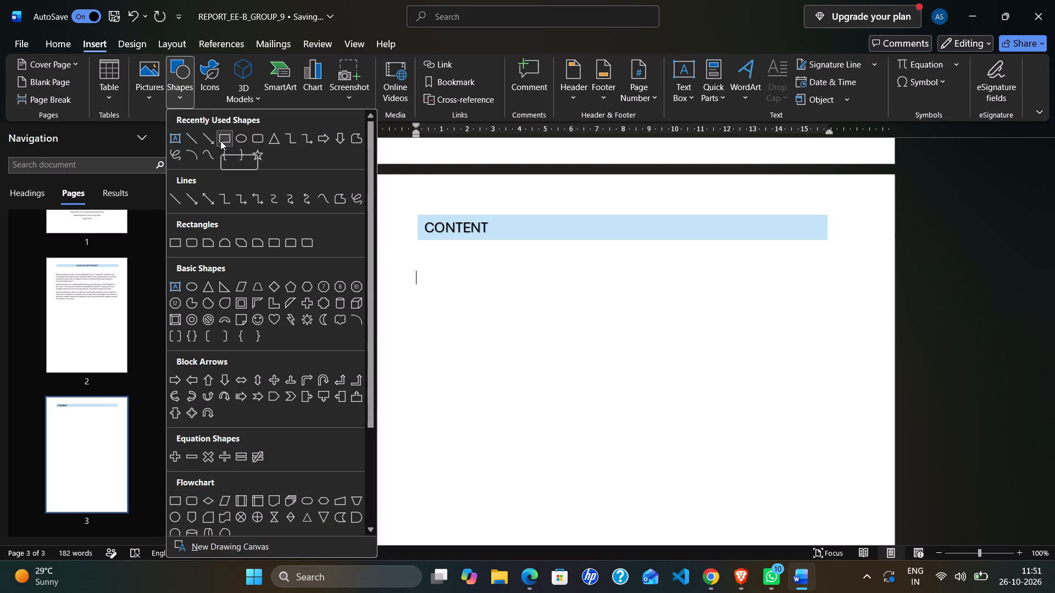
click(220, 141)
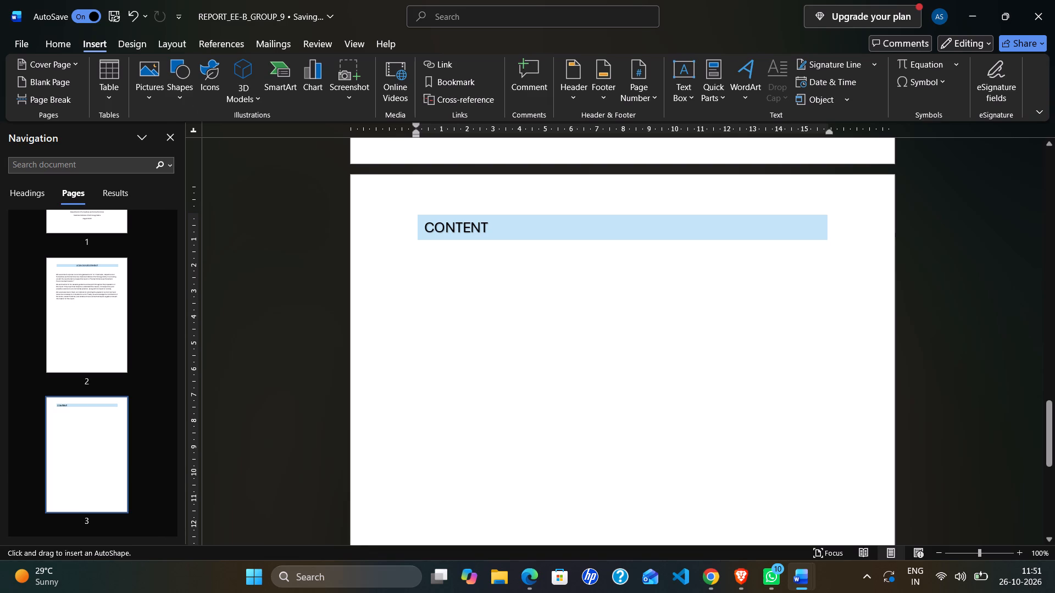
drag(418, 260, 817, 290)
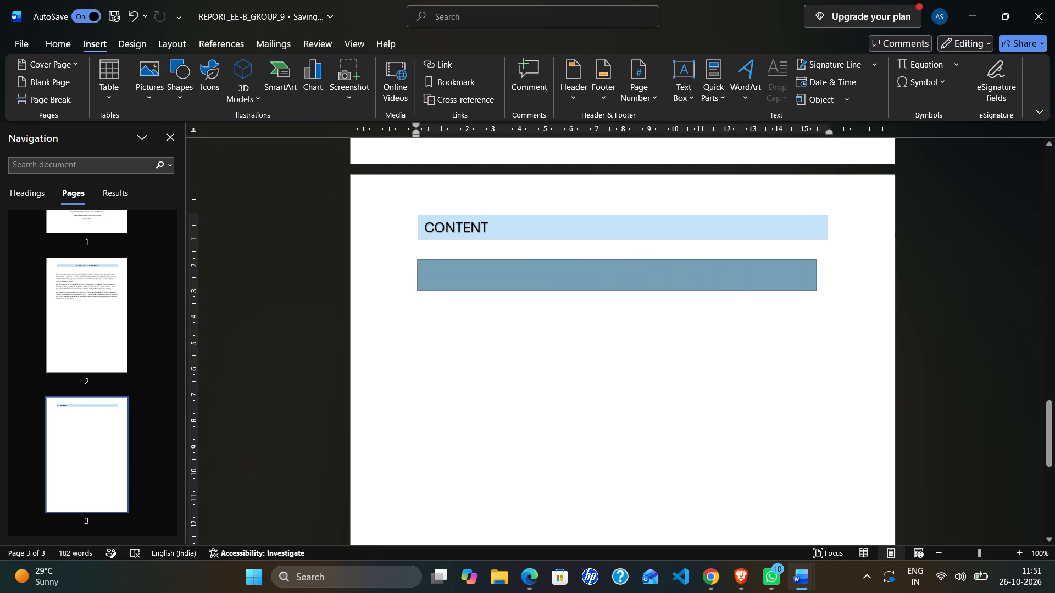
drag(817, 290, 826, 277)
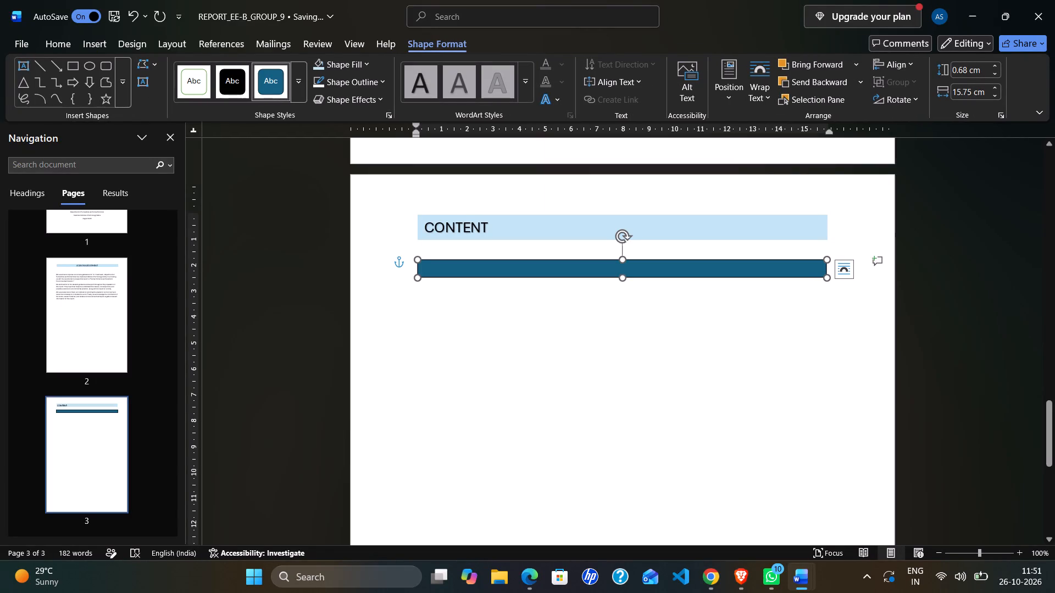
click(418, 304)
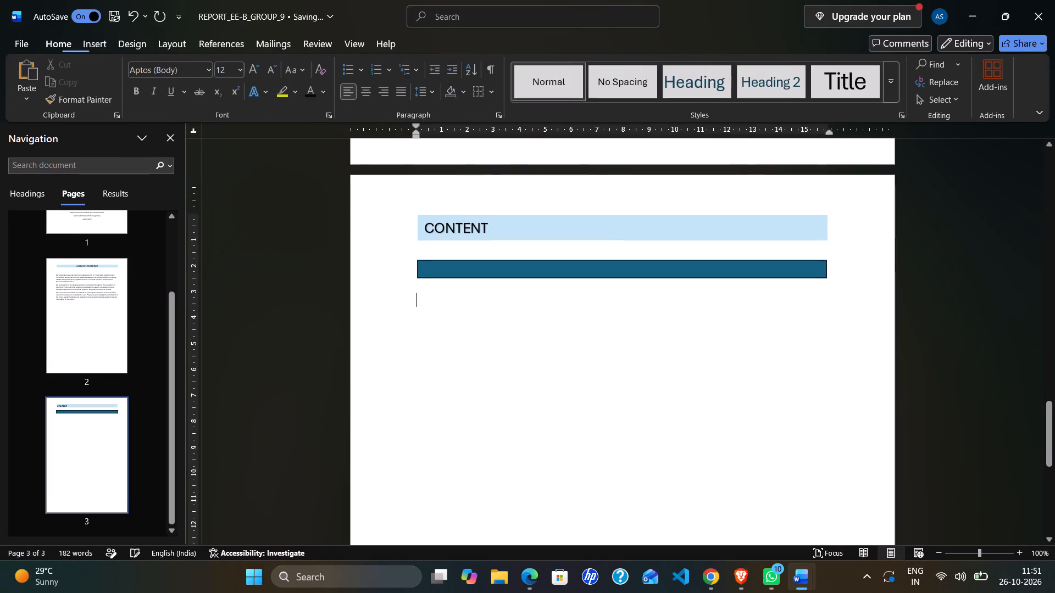
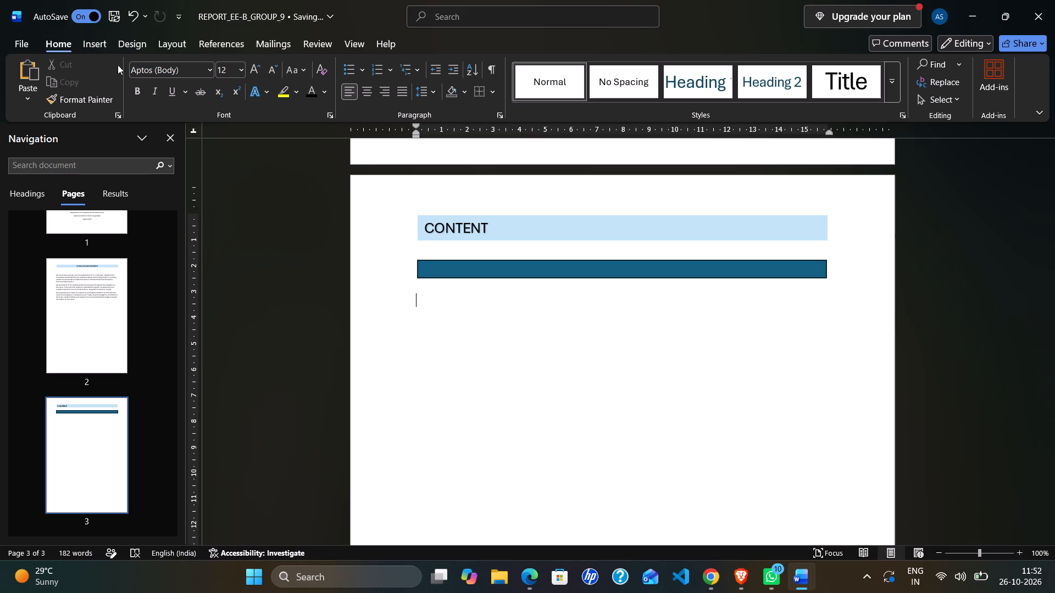
Draw a second rectangle bar below the existing blue bar under CONTENT, about 15.75 cm wide and 0.8 cm high.
click(97, 44)
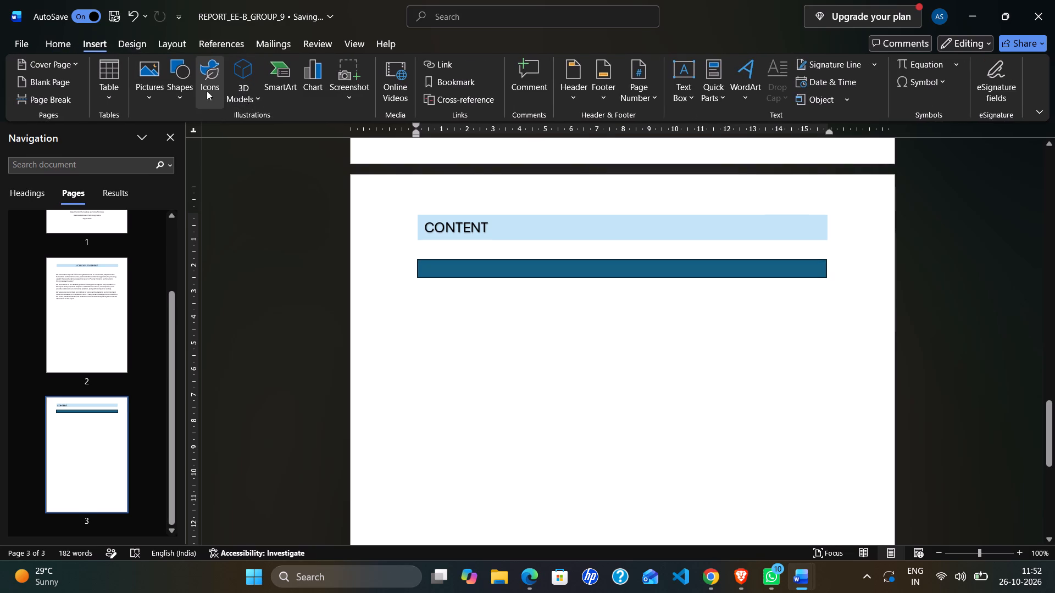
click(182, 82)
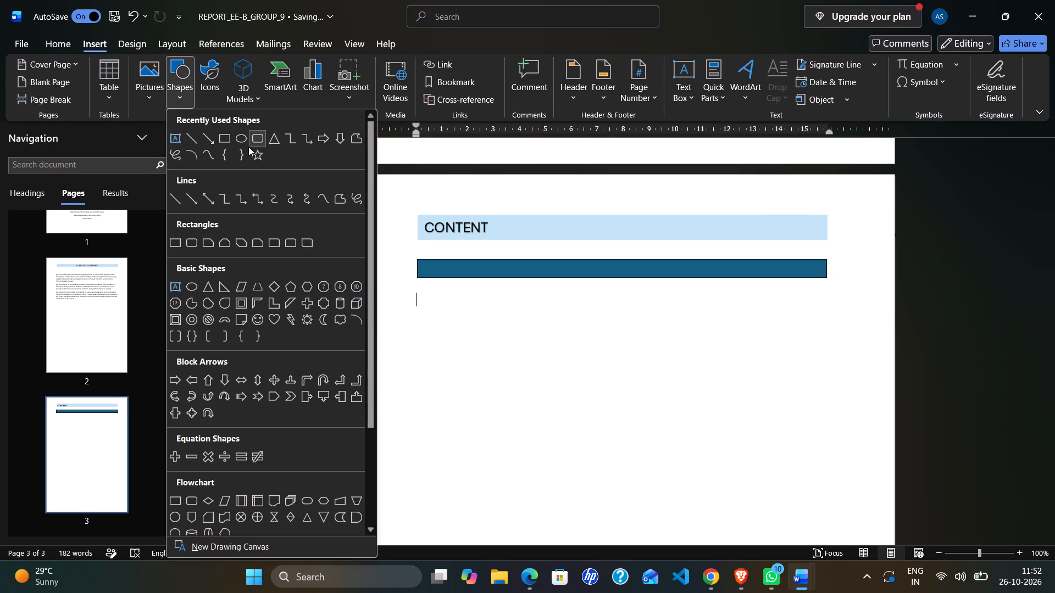
click(219, 144)
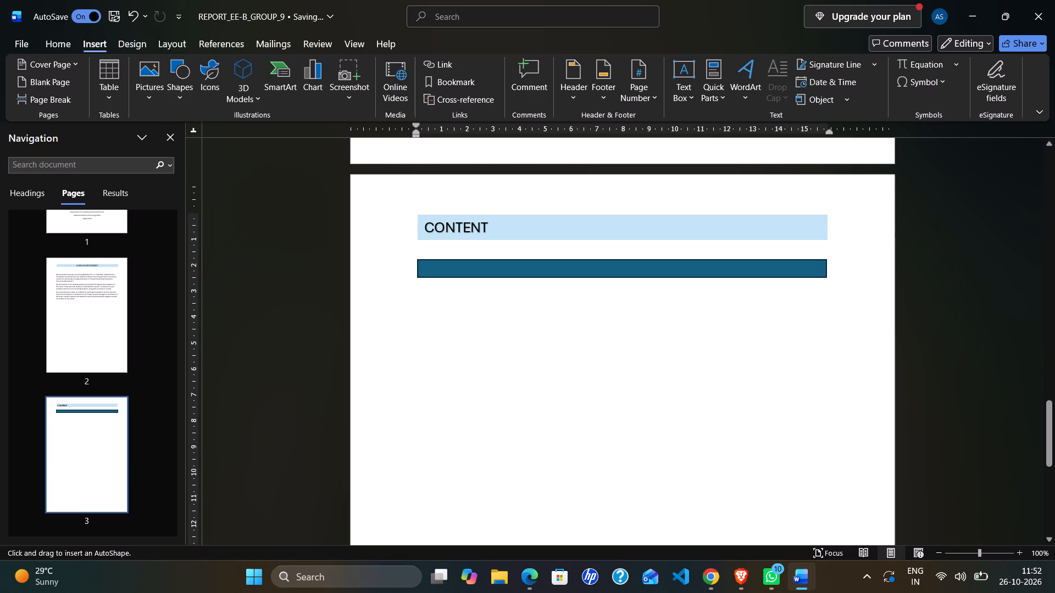
drag(418, 289, 754, 344)
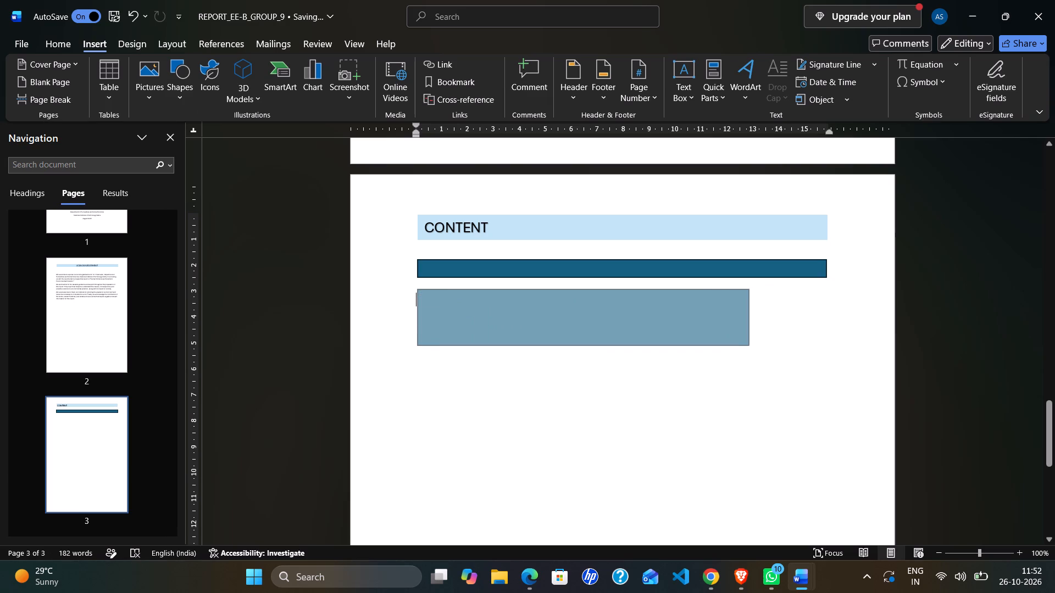
drag(754, 344, 825, 318)
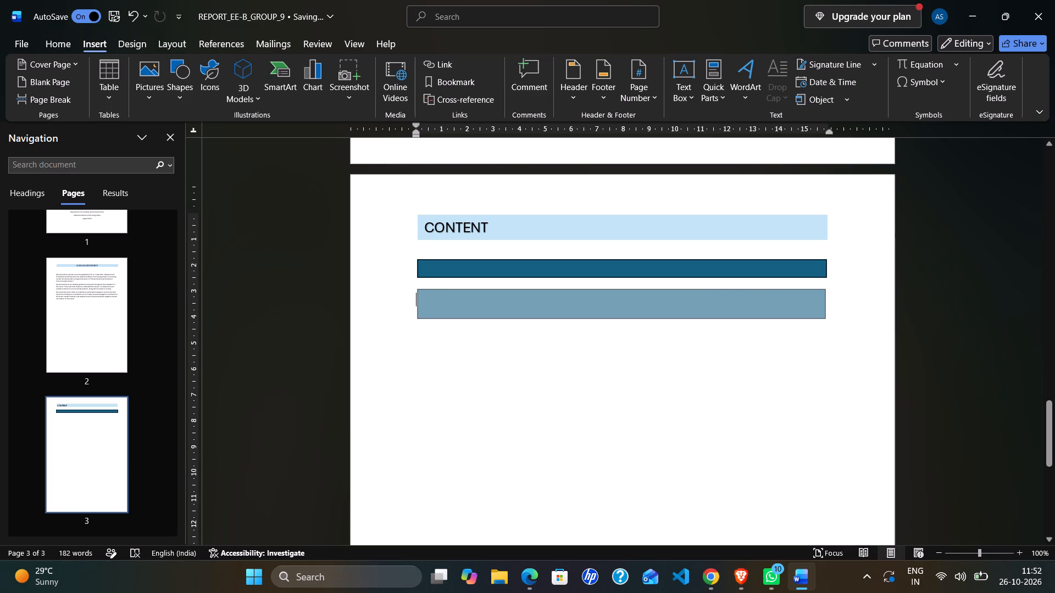
drag(825, 318, 829, 315)
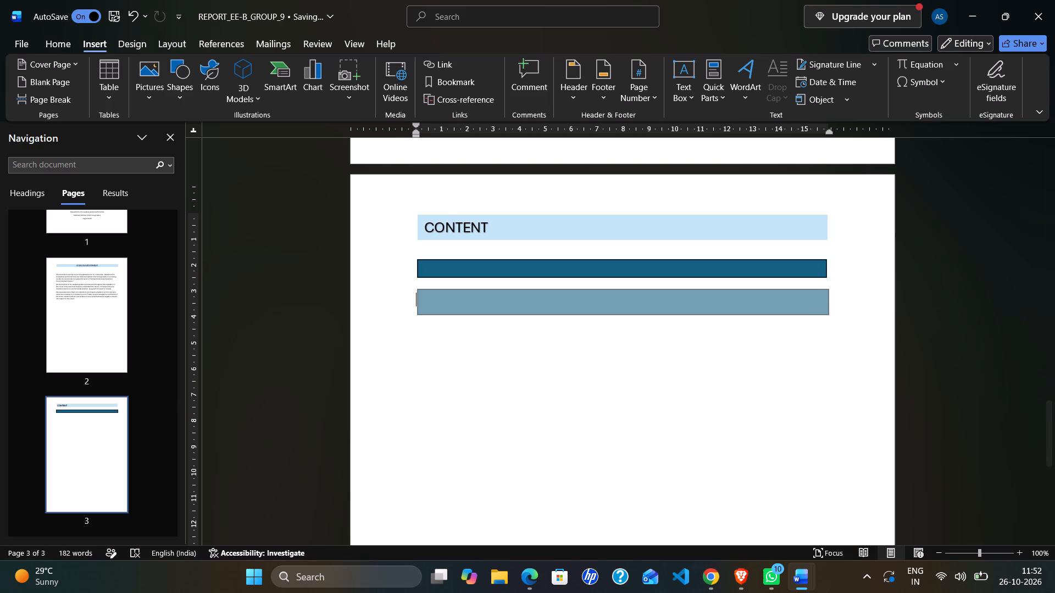
drag(829, 315, 826, 312)
click(623, 374)
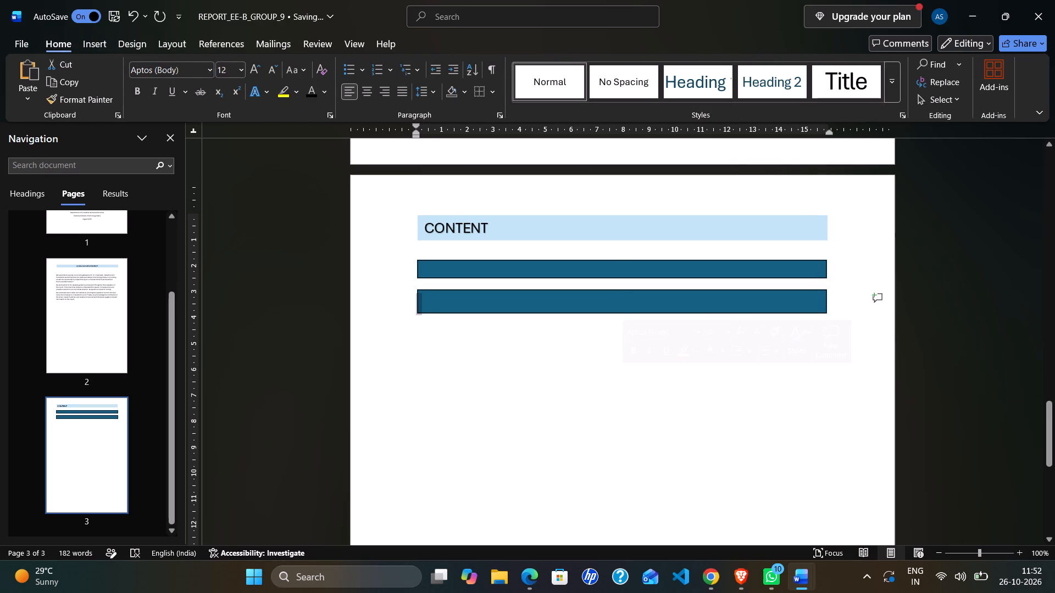
click(562, 306)
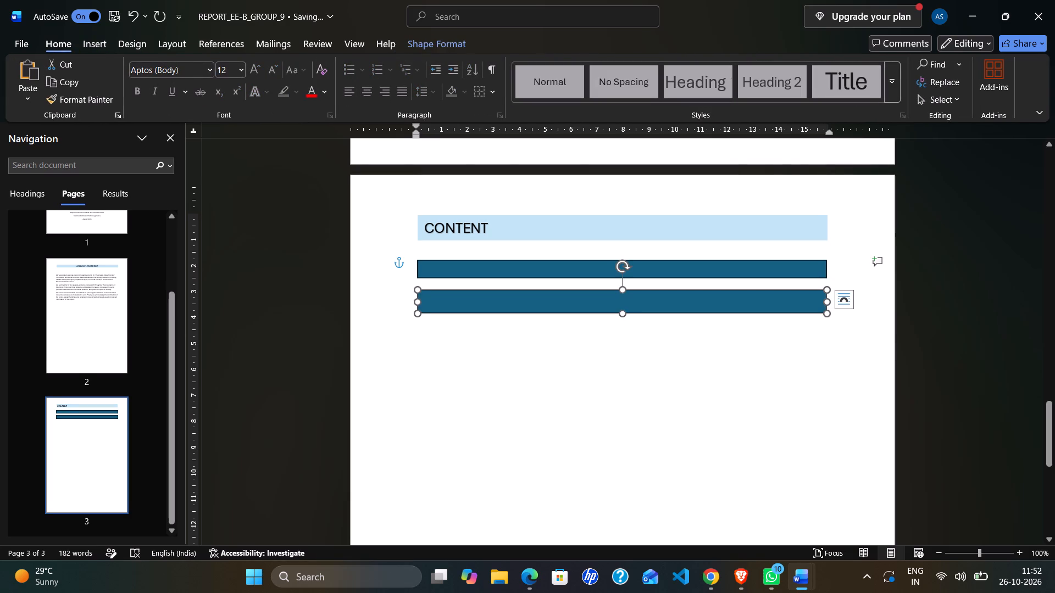
click(622, 314)
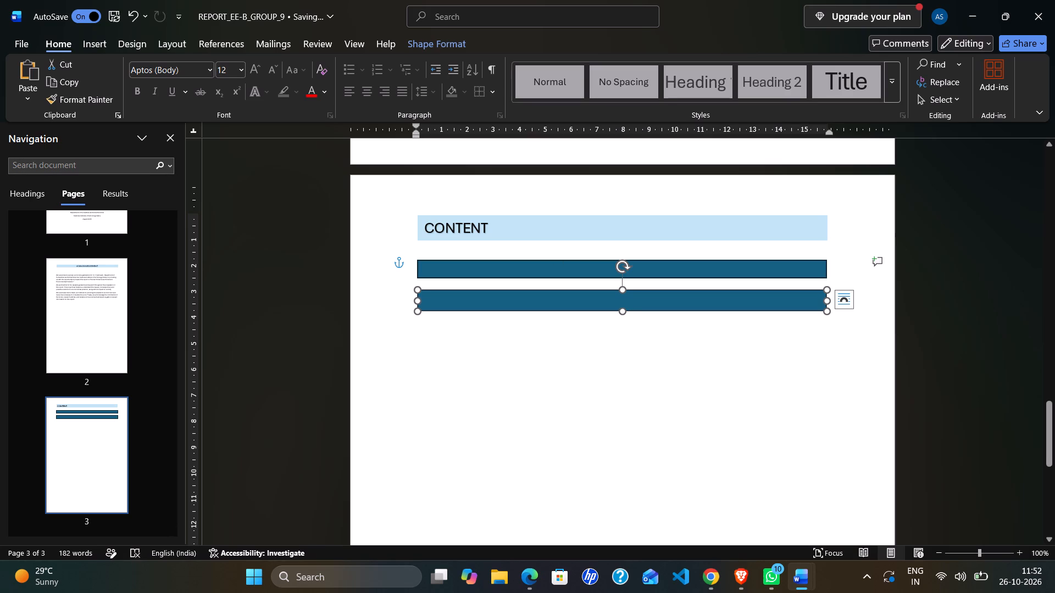
Set the font size of the new lower bar to 14.
click(243, 65)
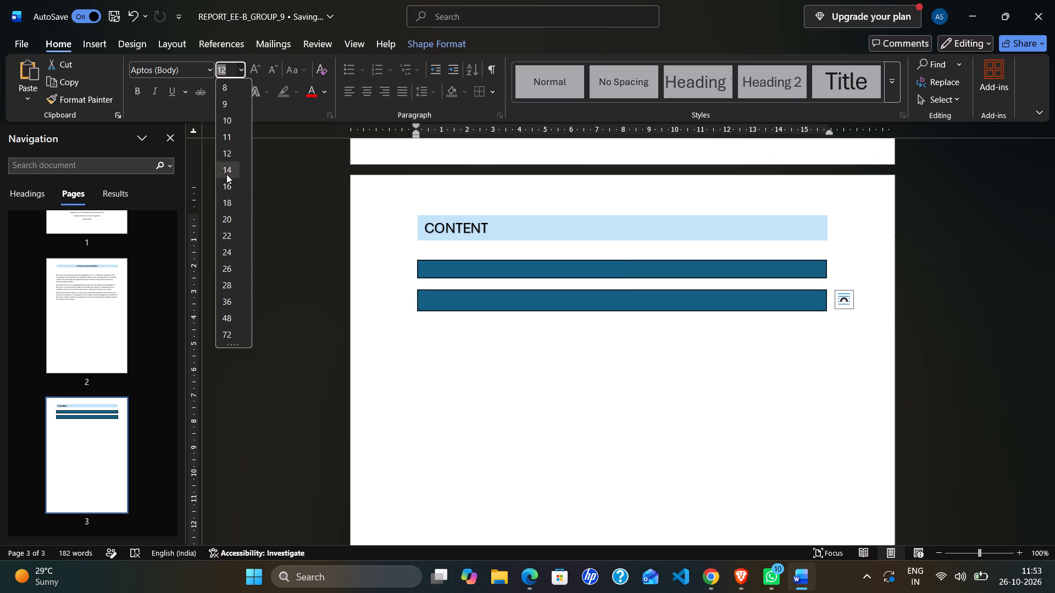
click(226, 174)
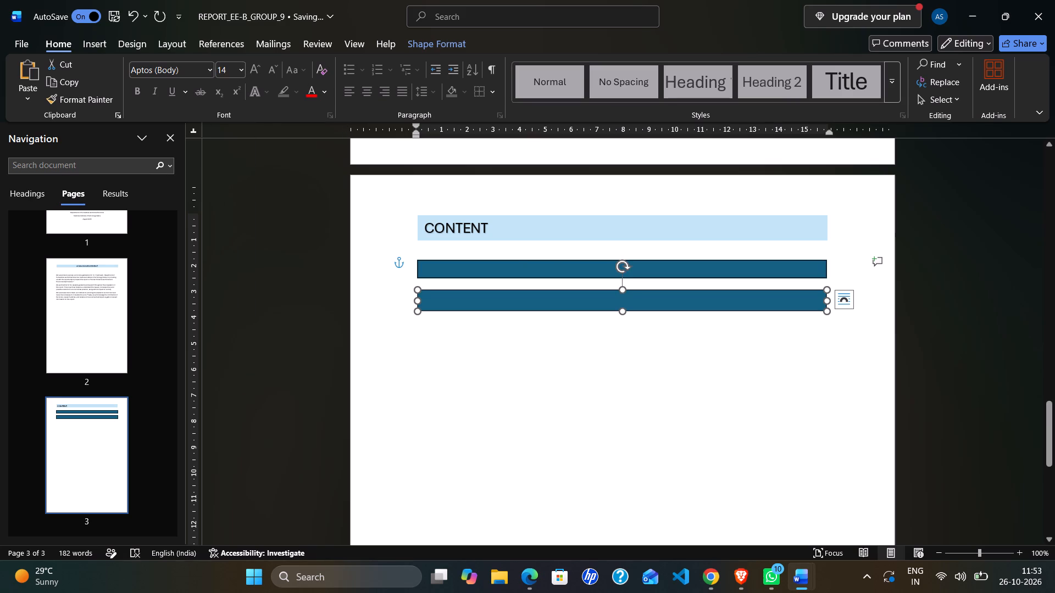
Fill both bars with the lightest blue tint of the dark teal theme colour, matching the CONTENT heading band.
click(598, 270)
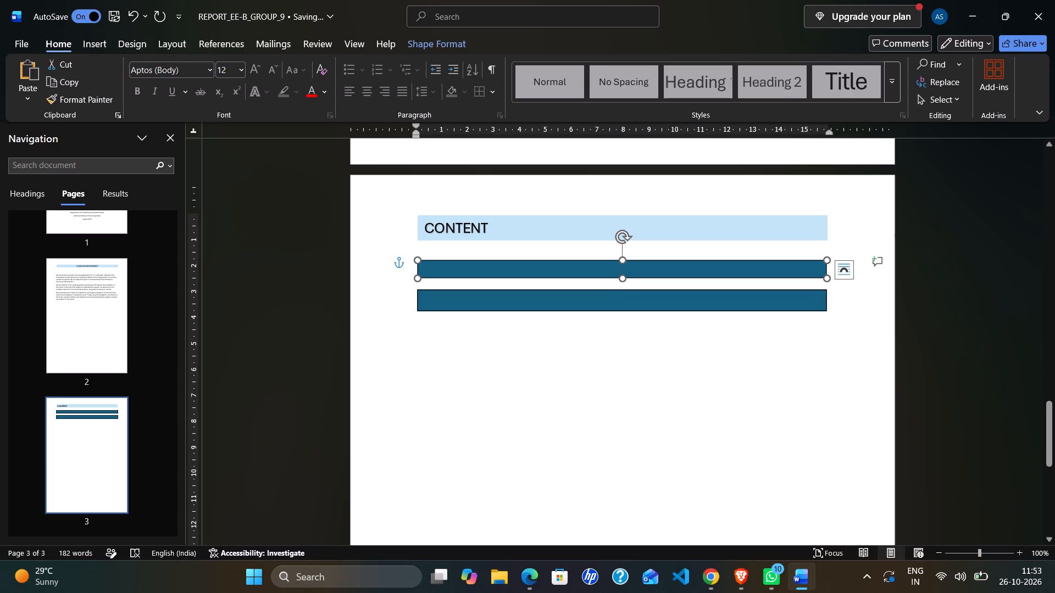
click(452, 38)
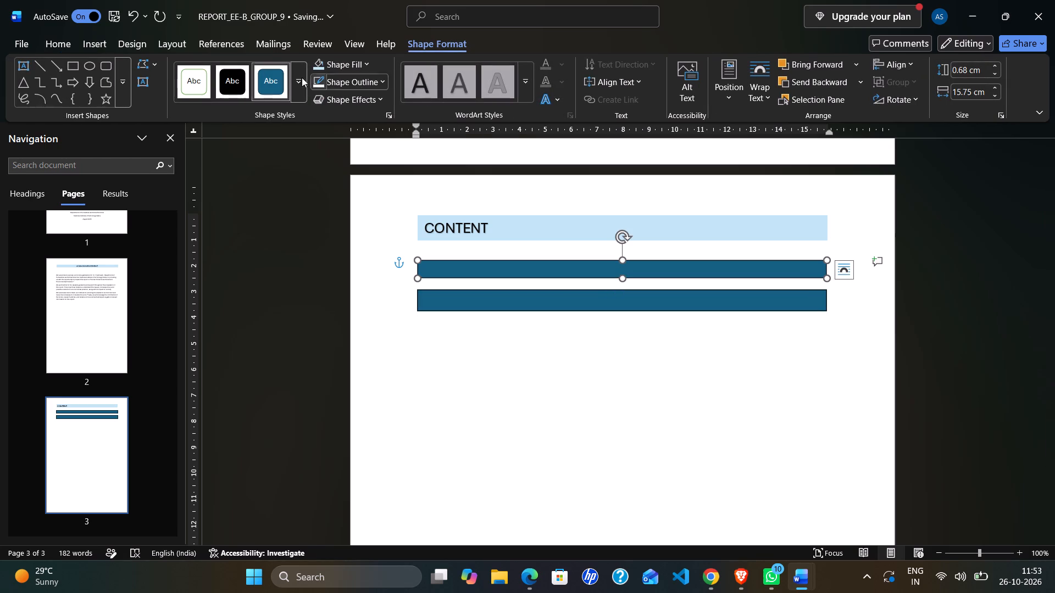
click(364, 69)
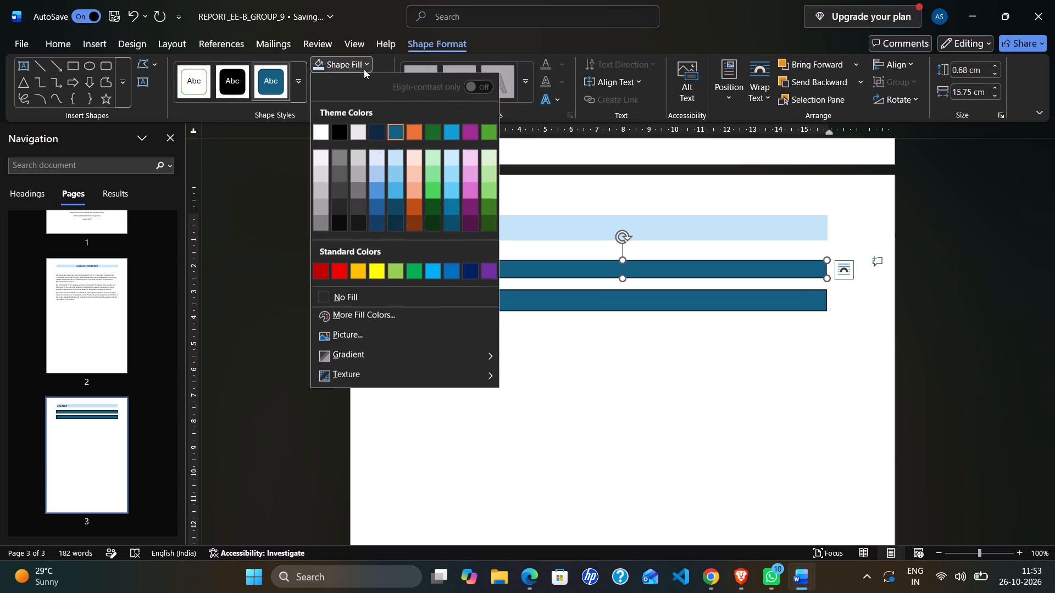
click(389, 149)
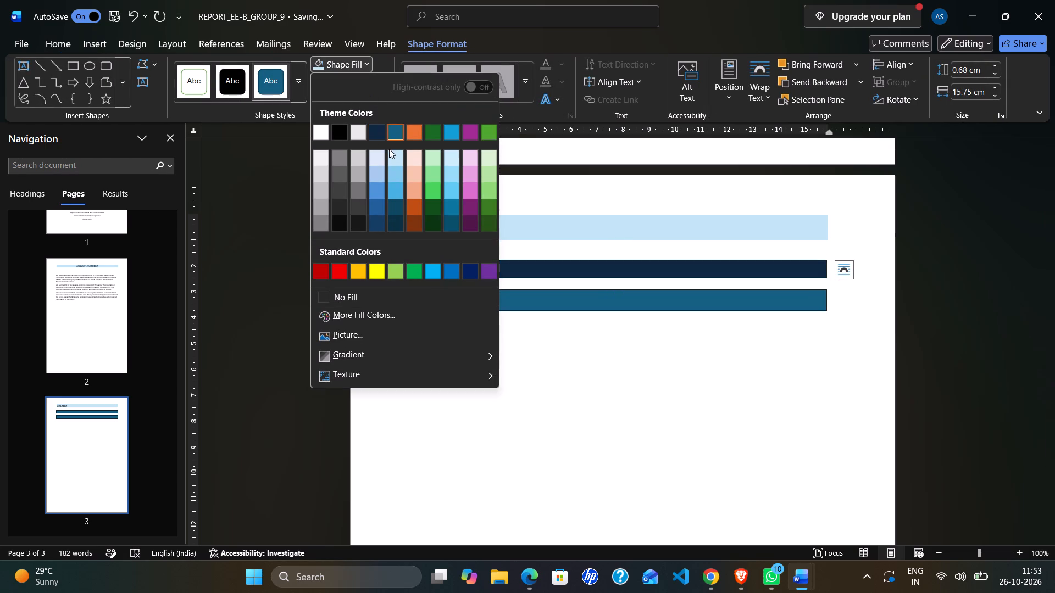
click(392, 153)
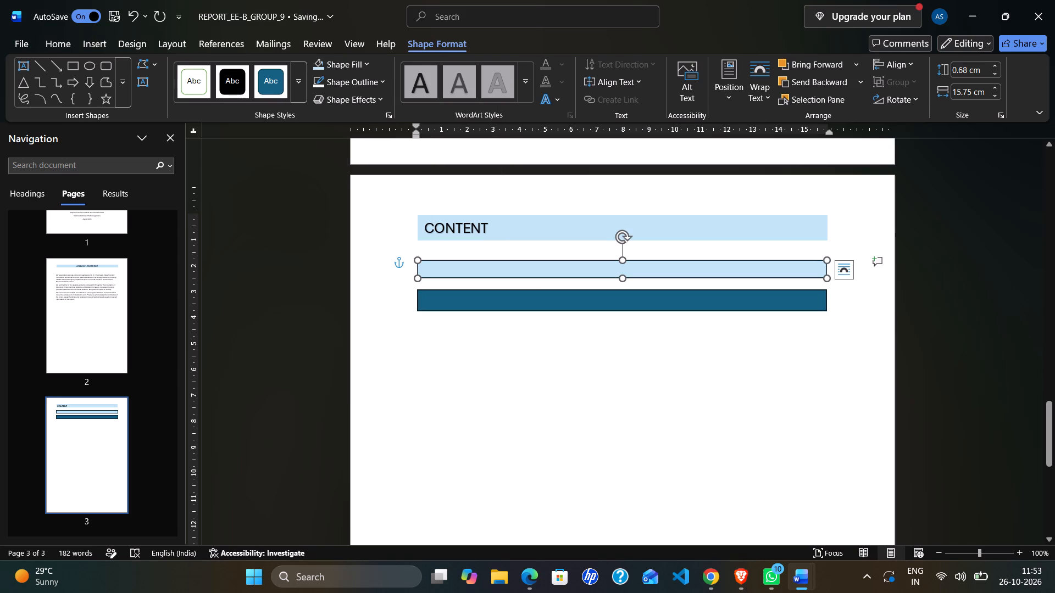
click(523, 301)
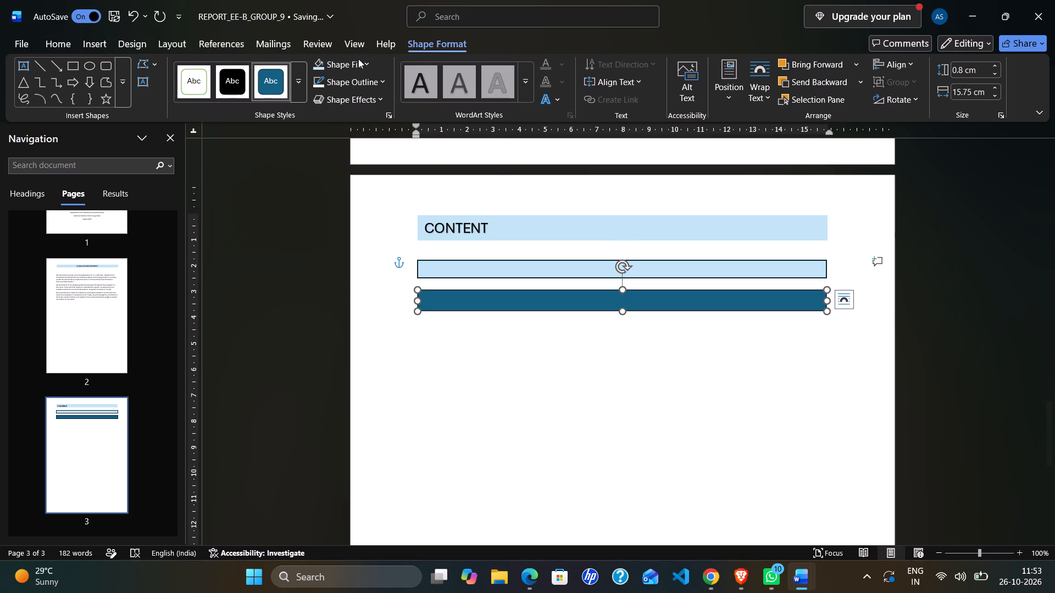
click(368, 69)
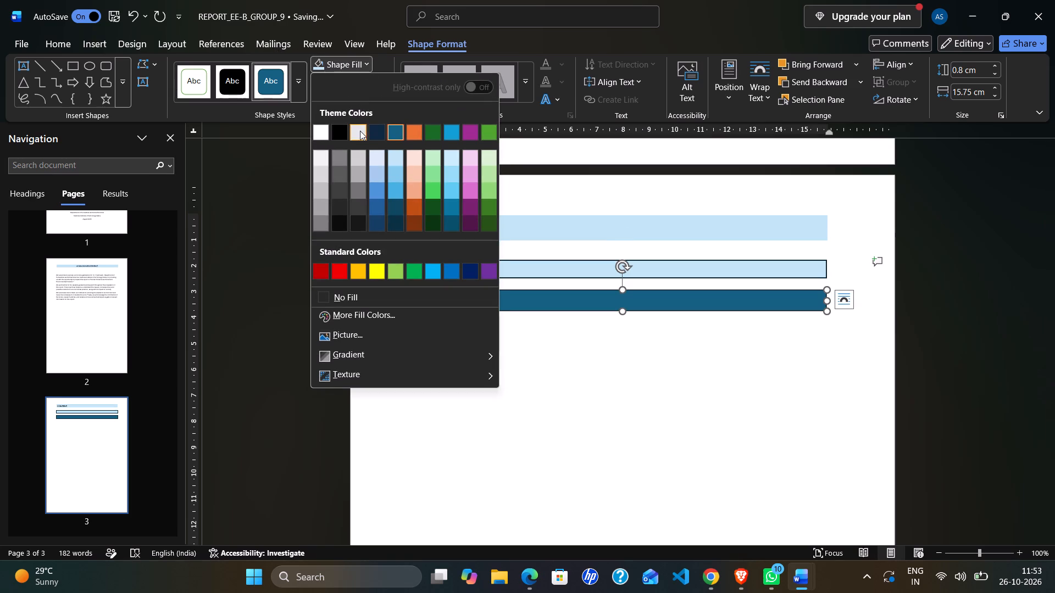
click(398, 153)
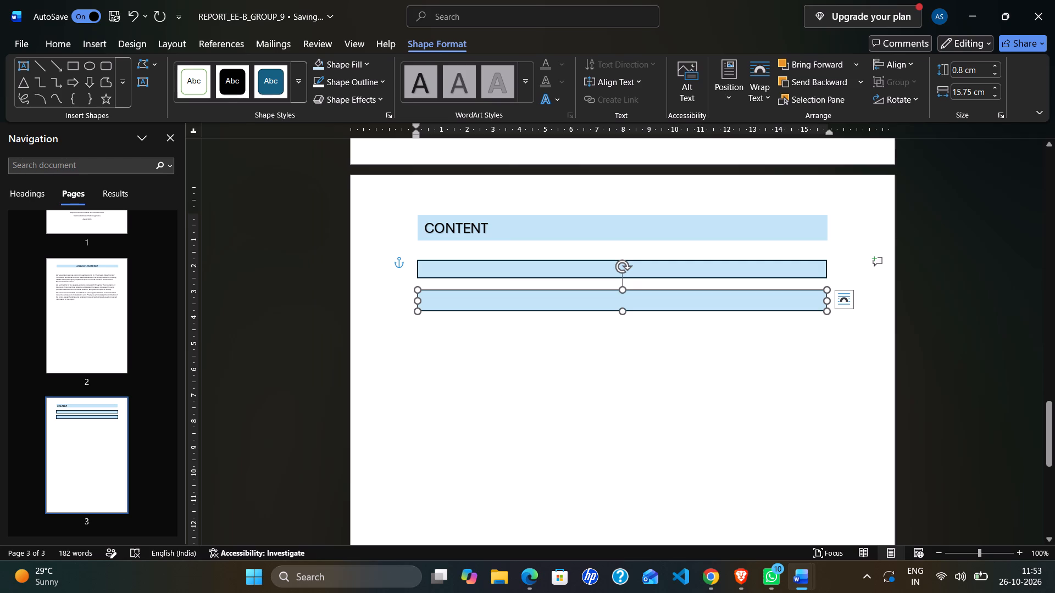
Reduce the lower bar's height slightly from its bottom edge.
drag(621, 311, 621, 306)
Set the upper bar's font size to 14 and its font colour to black.
click(584, 265)
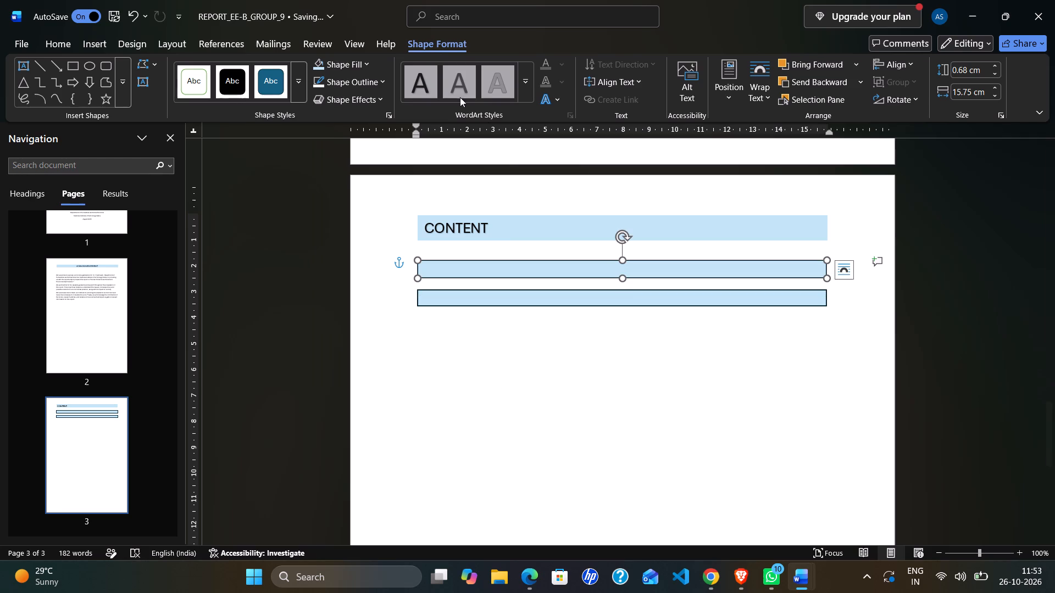
click(88, 39)
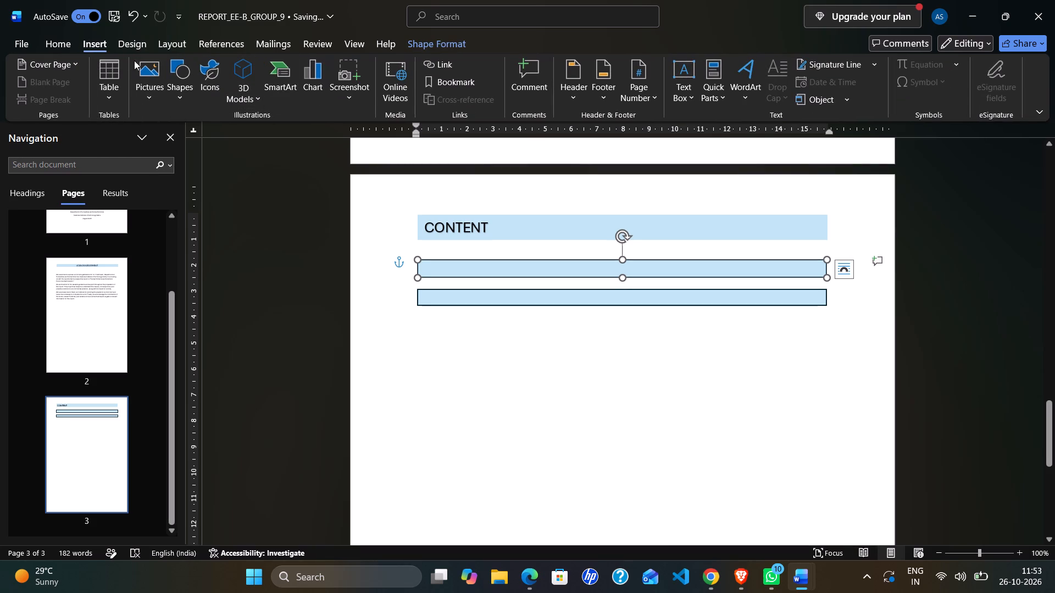
click(70, 43)
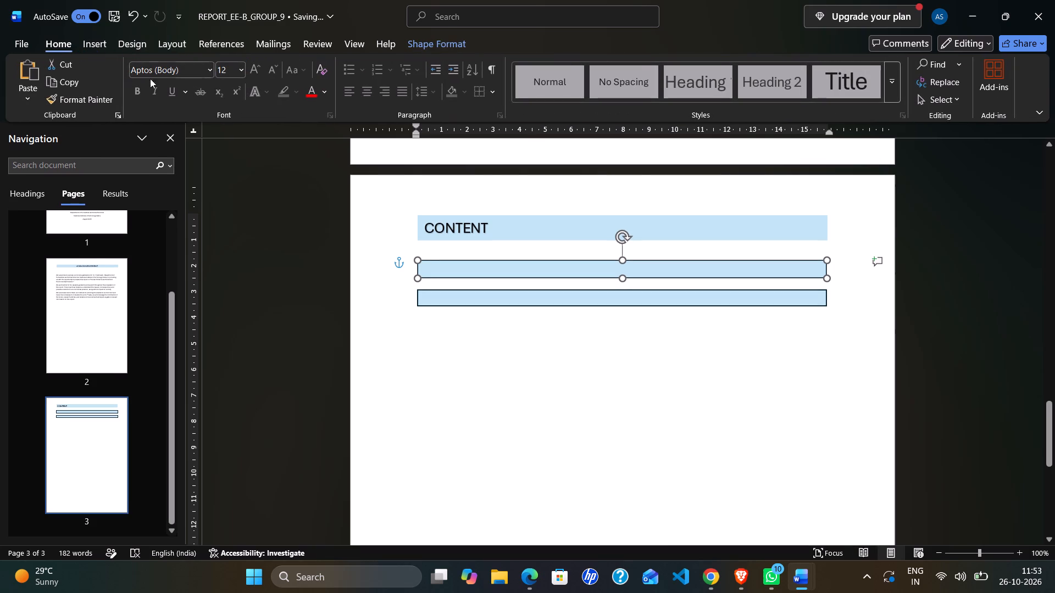
click(242, 69)
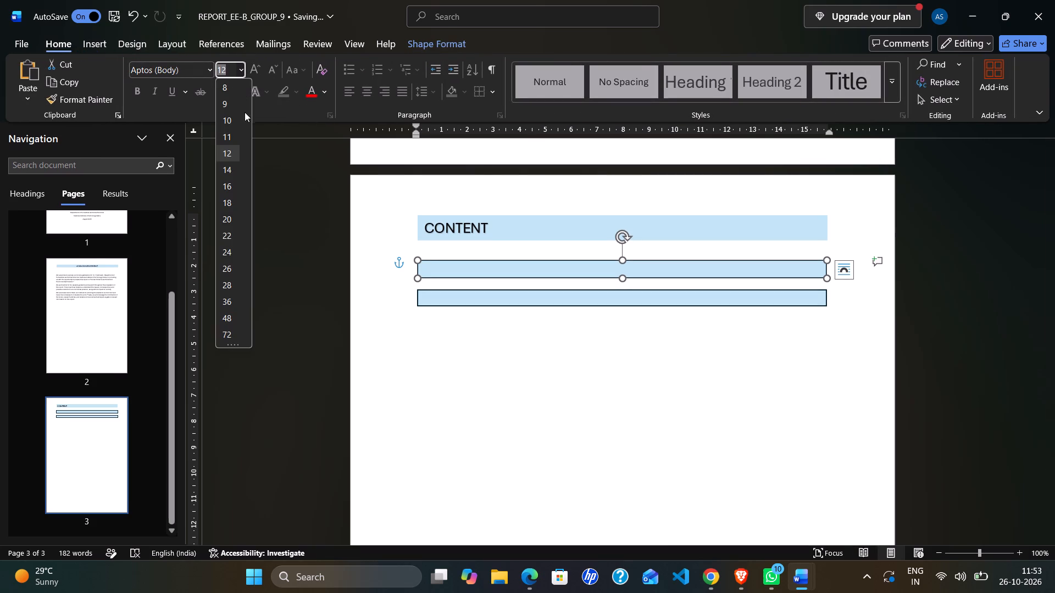
click(230, 165)
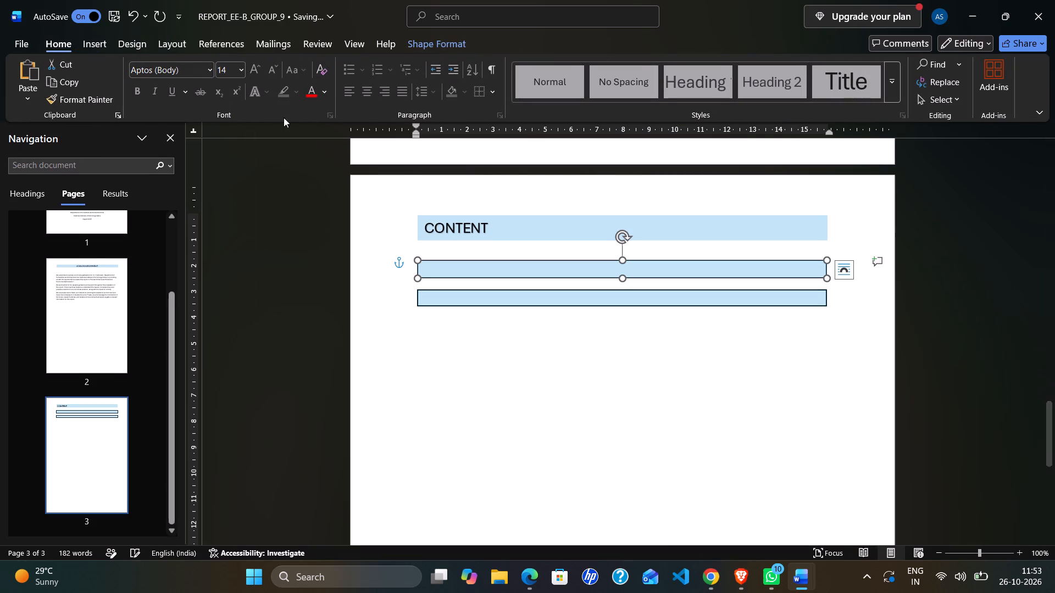
click(324, 95)
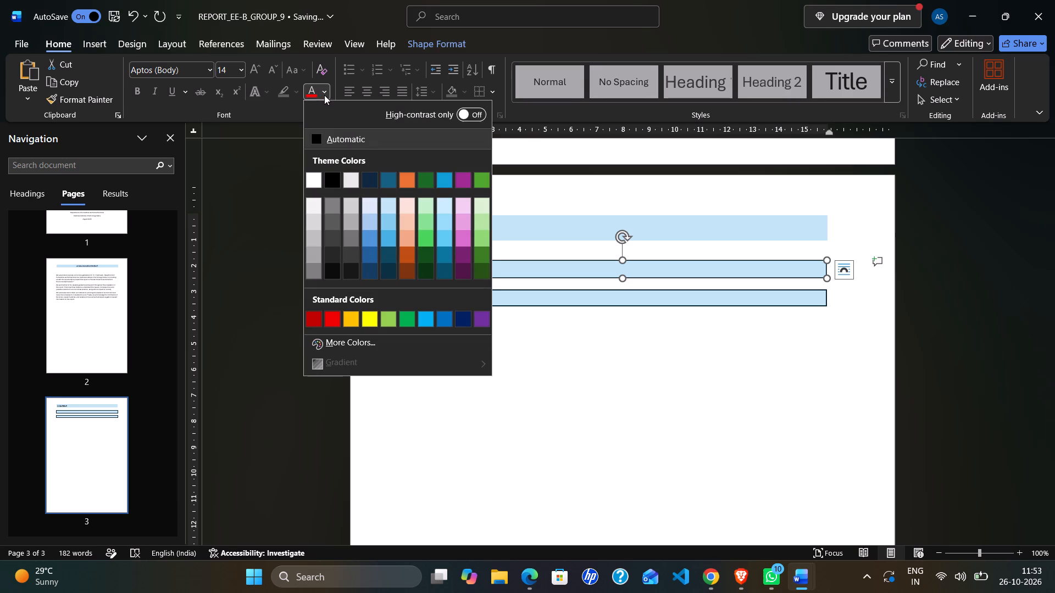
click(336, 179)
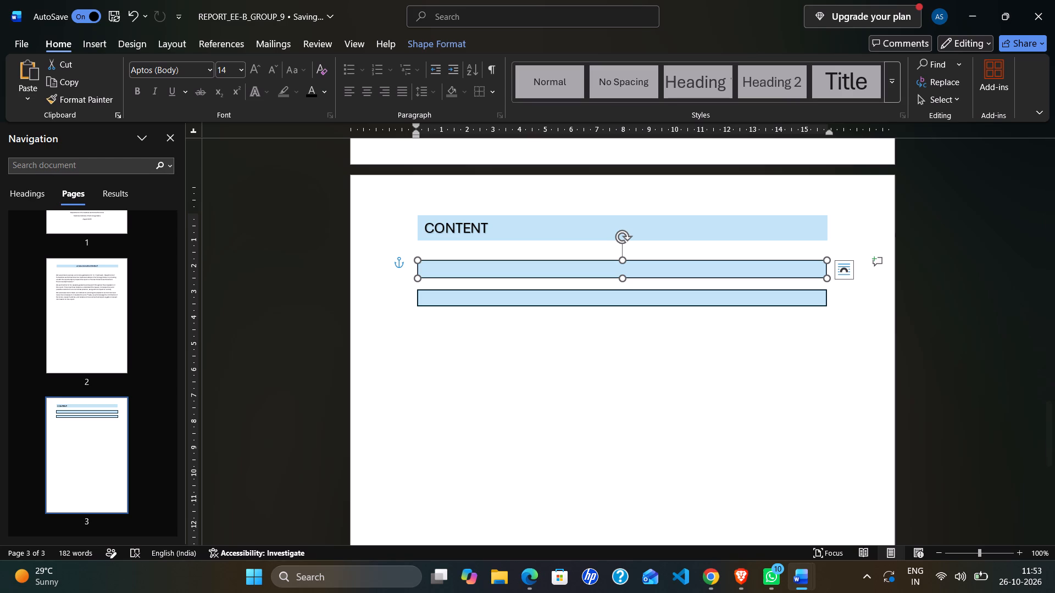
Enter the number 1 in the upper bar in black text, removing the white copy.
key(1)
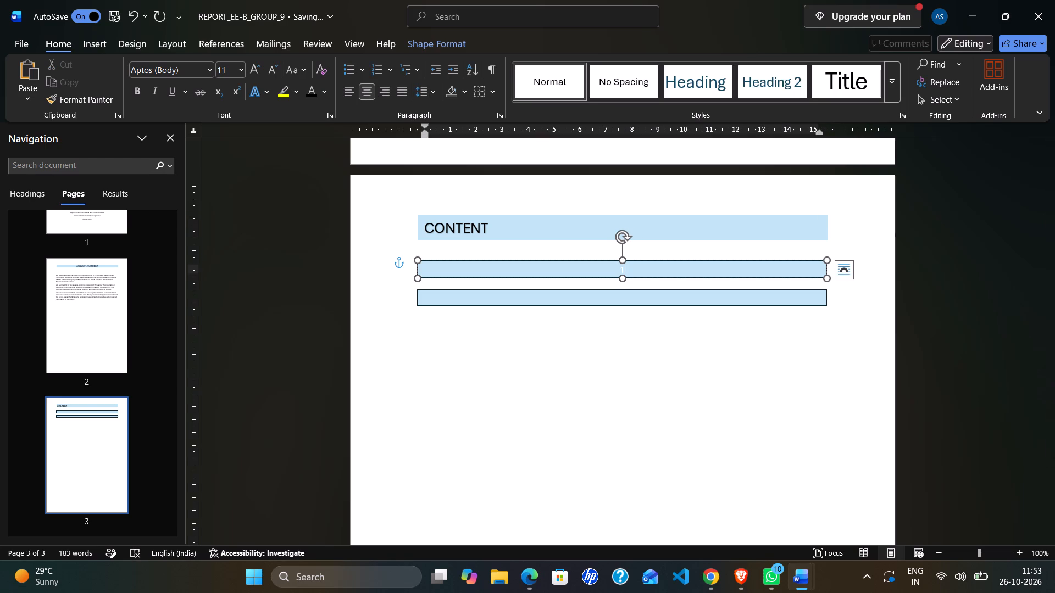
click(324, 92)
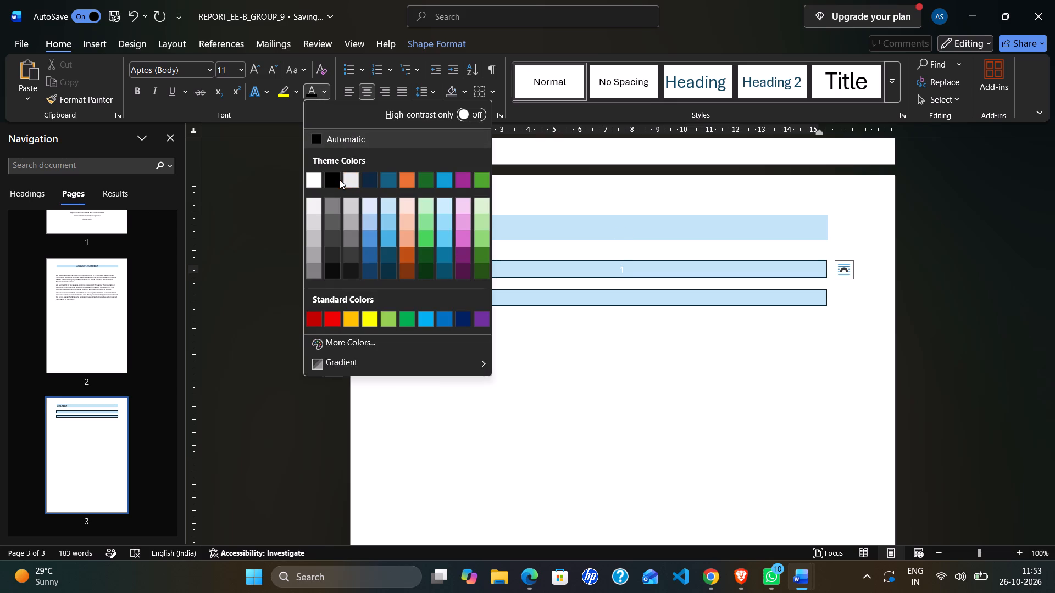
click(336, 180)
key(1)
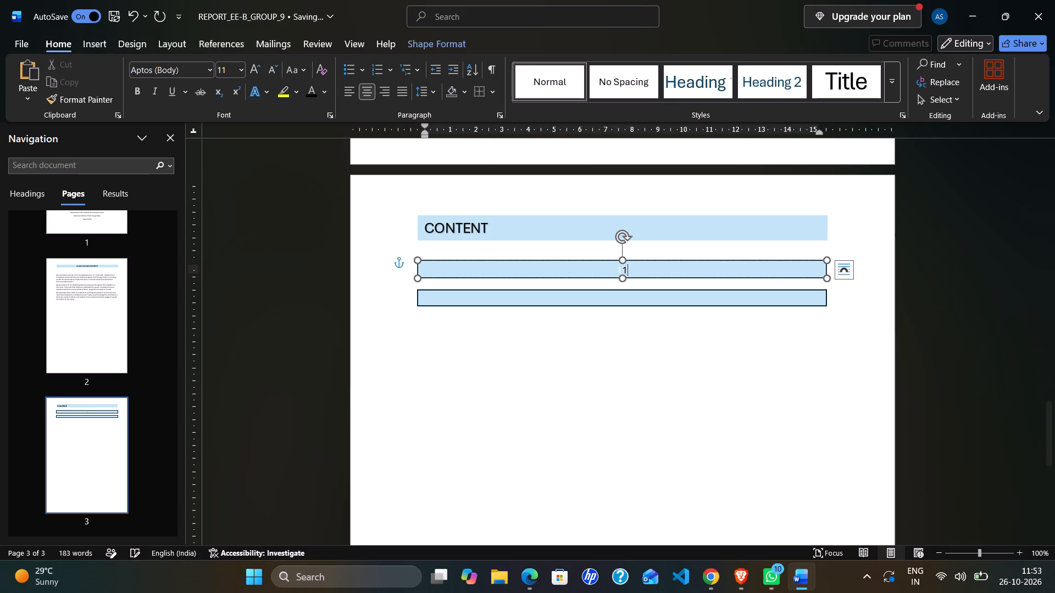
key(Left)
key(BackSpace)
key(Right)
Complete the upper bar's entry as "1 Introduction" with extra spaces after the number, and left-align it.
key(space)
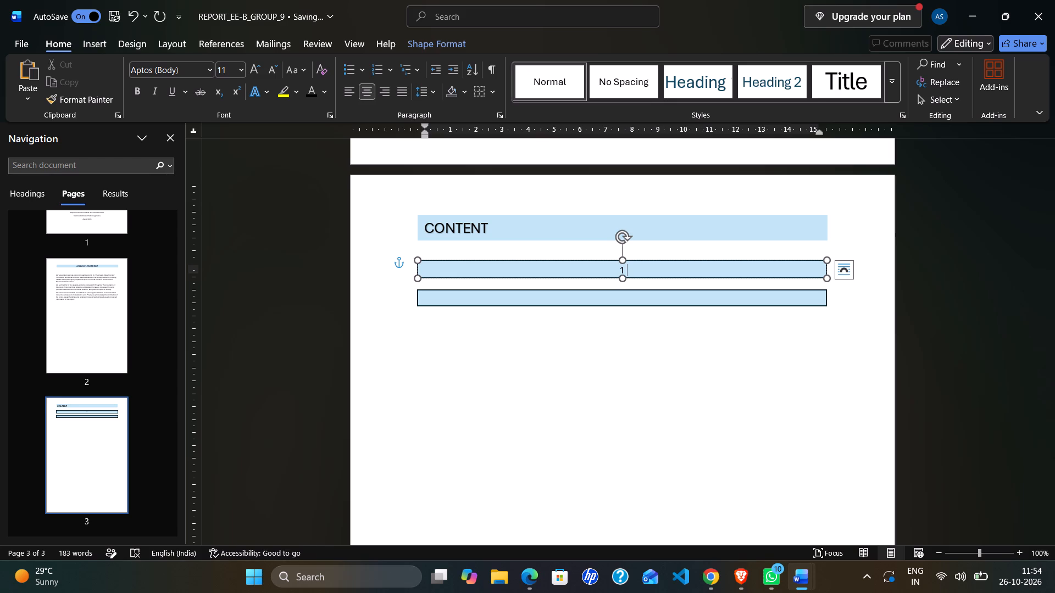
key(i)
key(n)
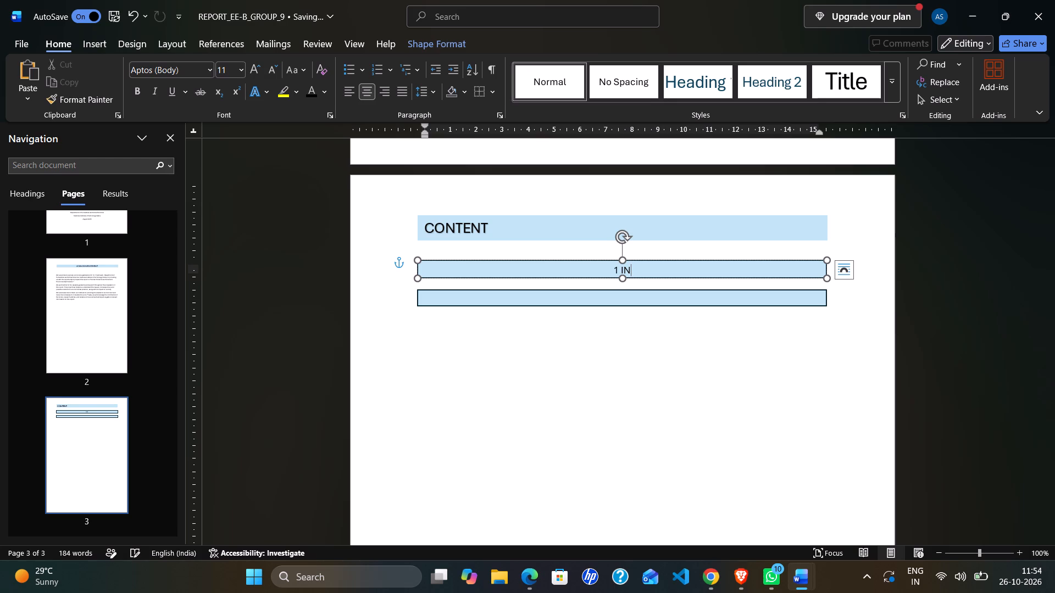
key(t)
key(BackSpace)
key(BackSpace)
text(ntroduction)
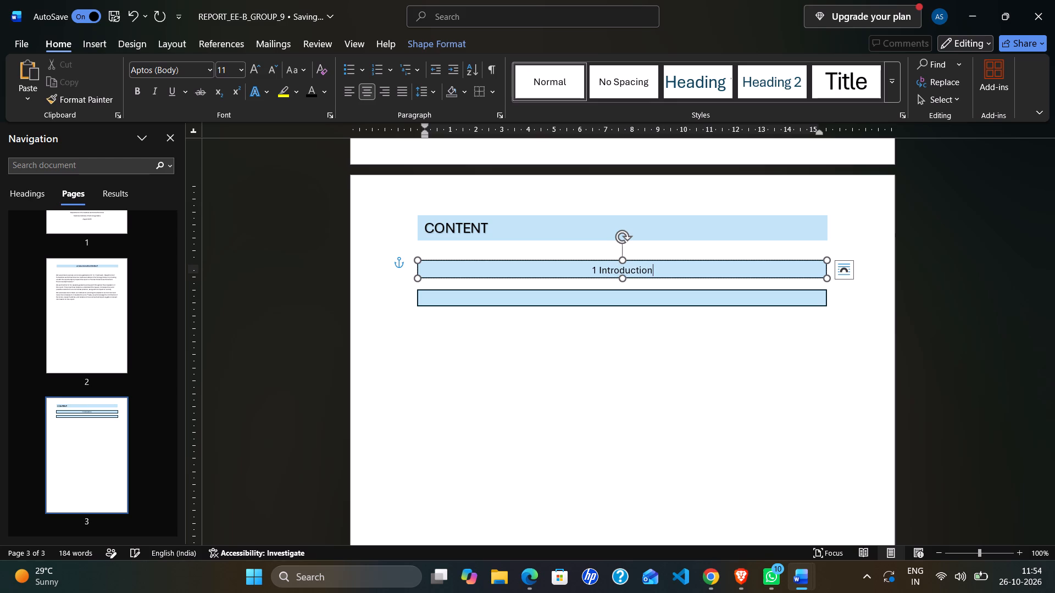
click(599, 272)
key(space)
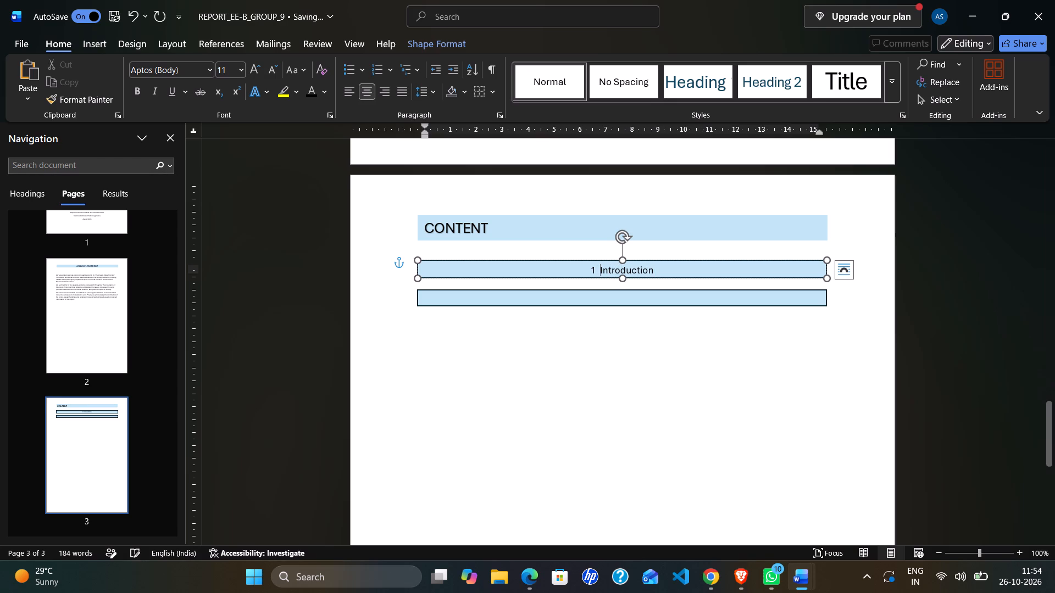
key(space)
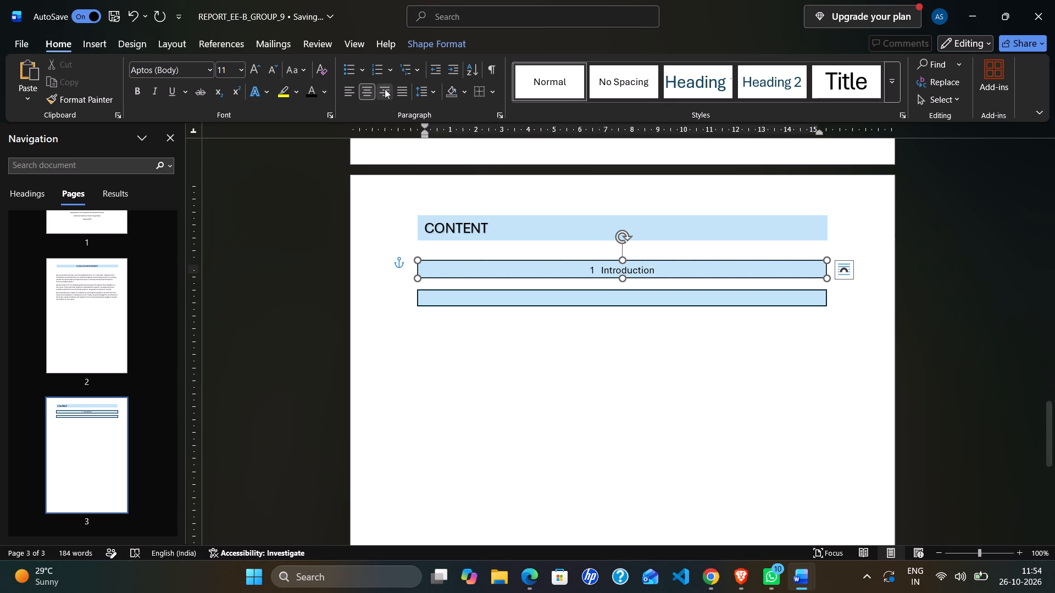
click(351, 94)
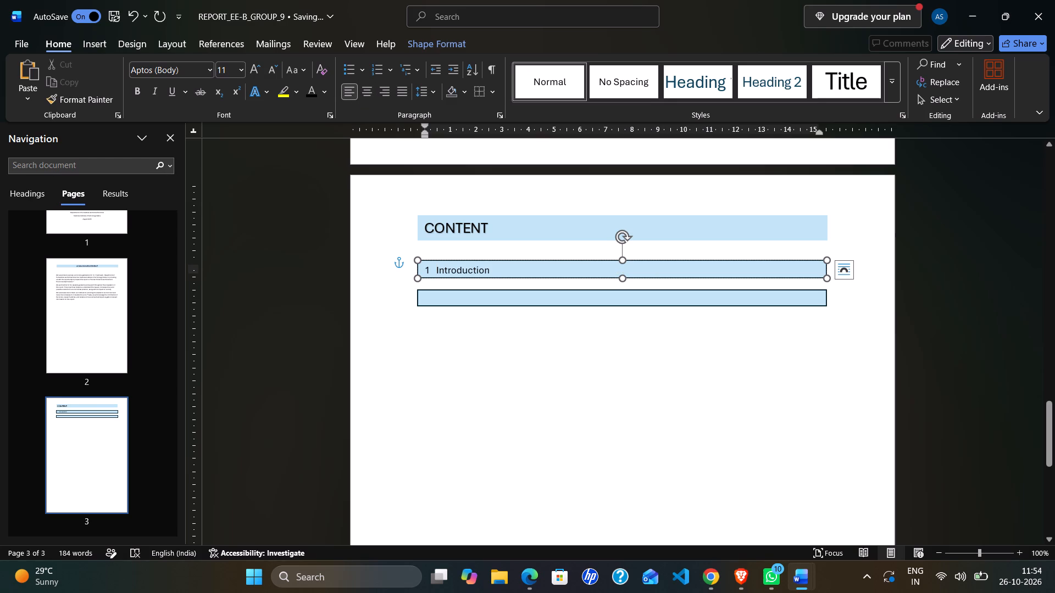
Enter the number 2 in the lower bar in black text, removing the white copy, and add a space after it.
click(591, 294)
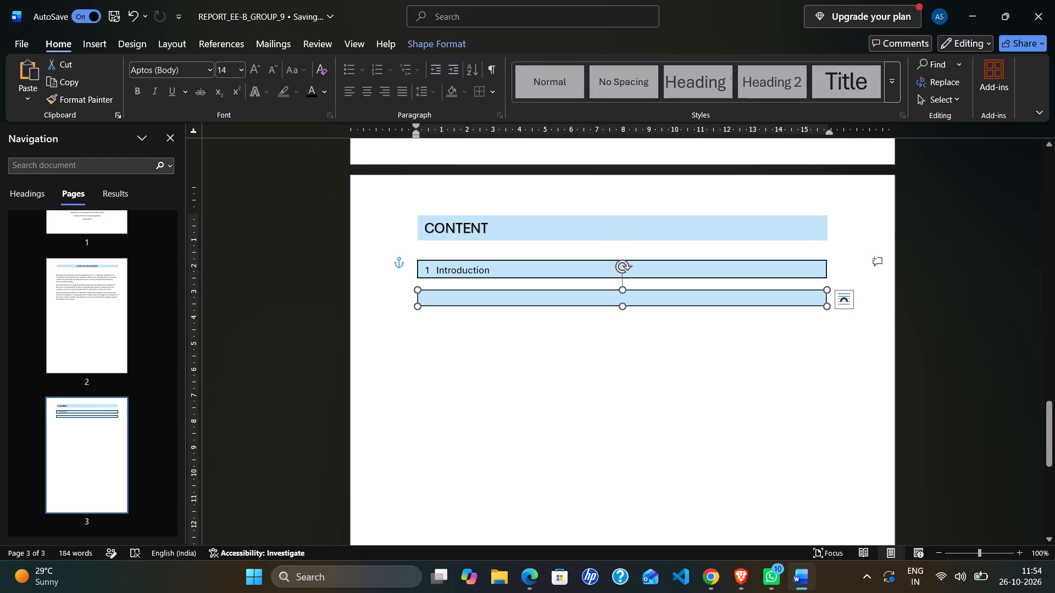
key(2)
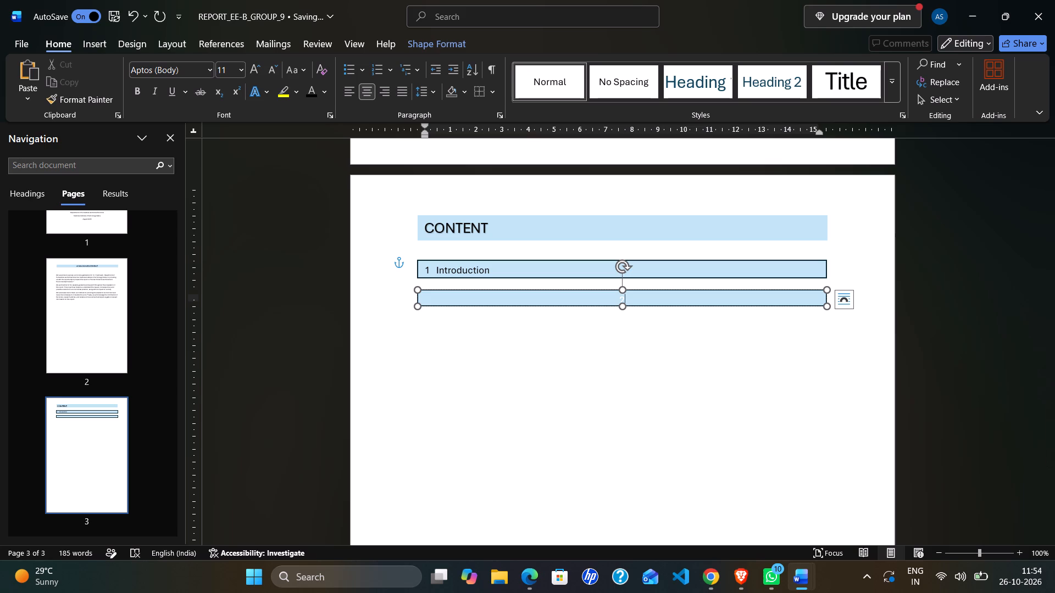
click(314, 93)
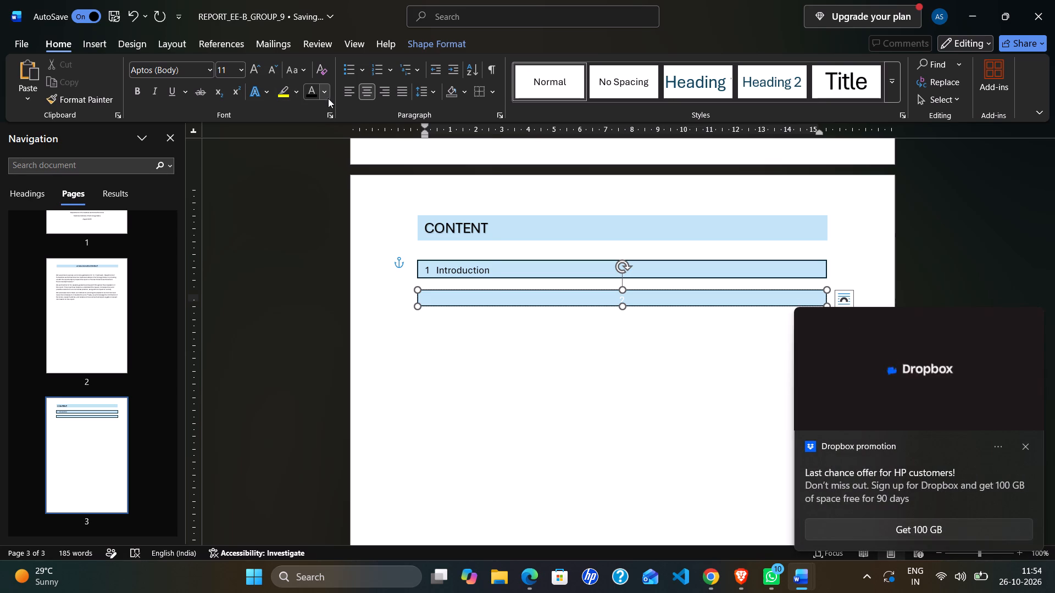
click(326, 94)
click(327, 178)
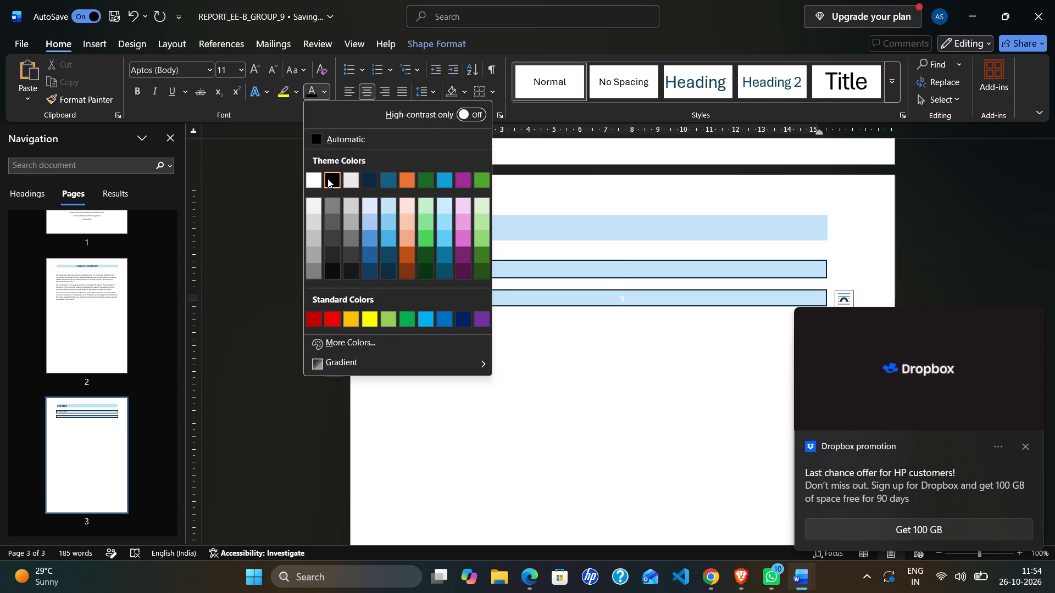
key(2)
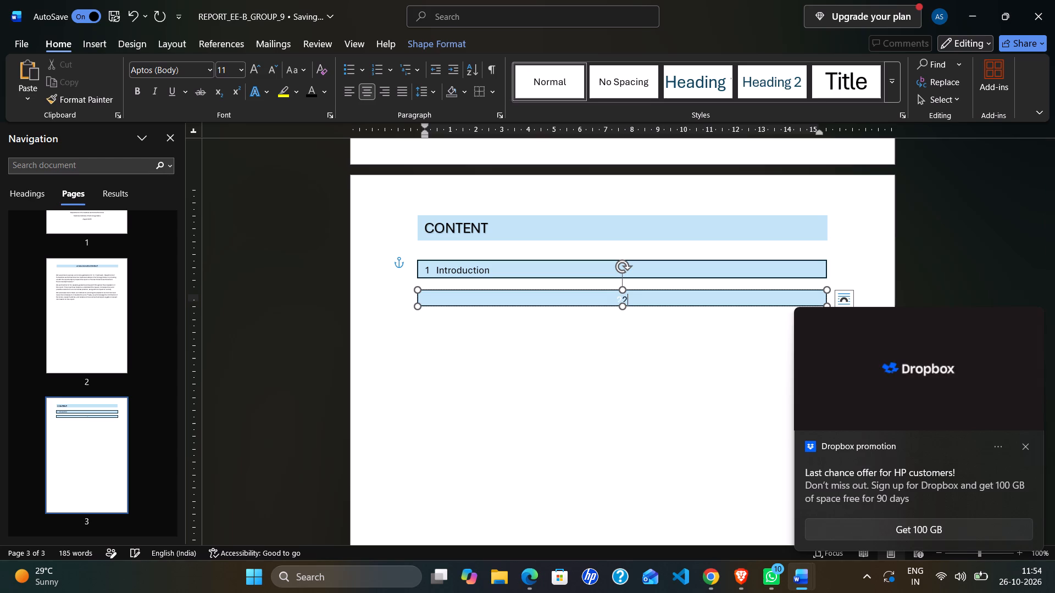
key(Left)
key(BackSpace)
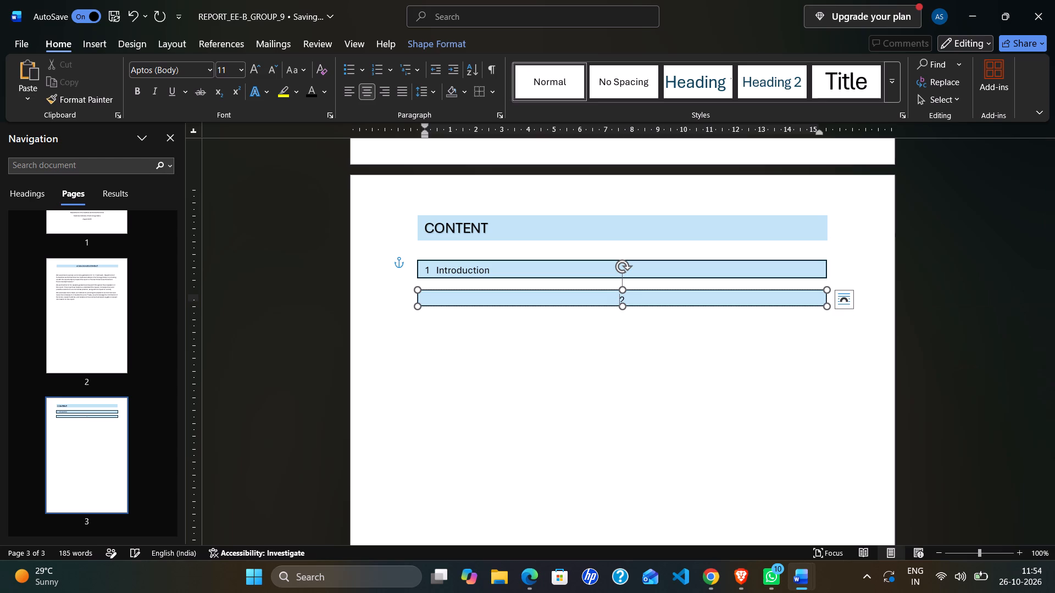
key(Right)
key(space)
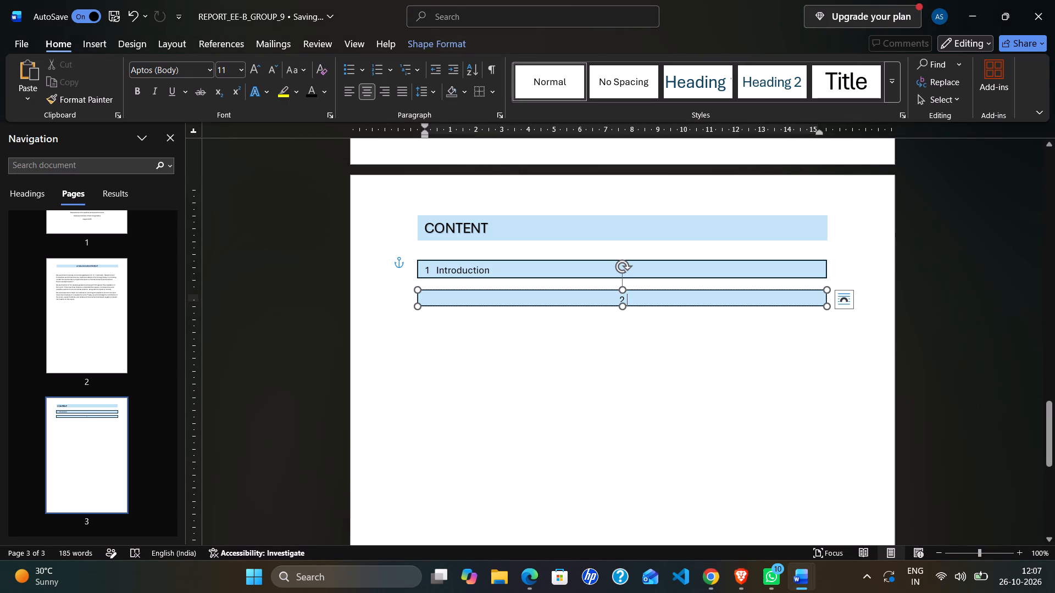
key(ctrl+v)
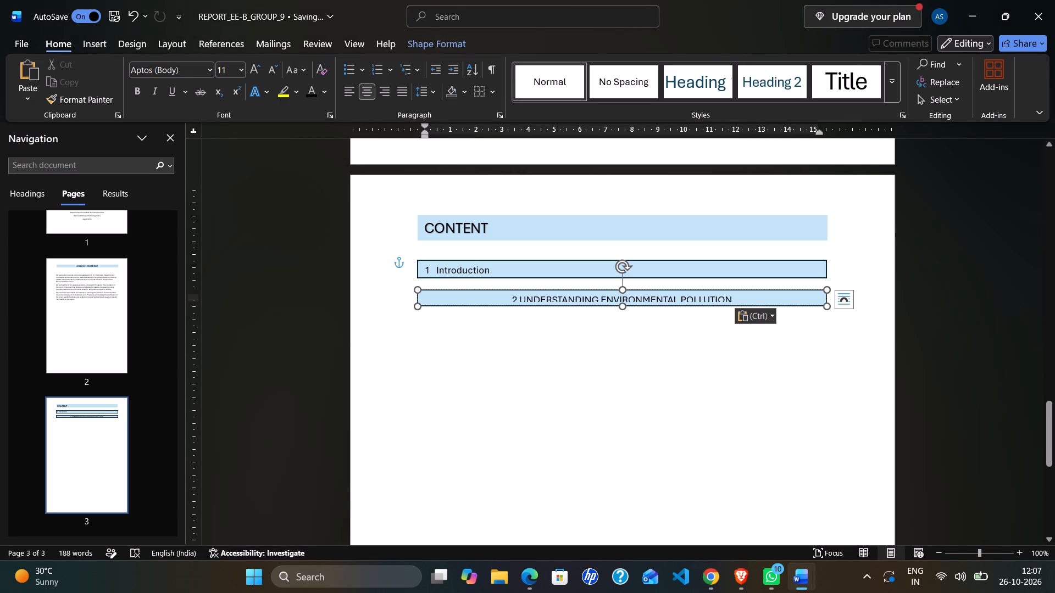
click(623, 307)
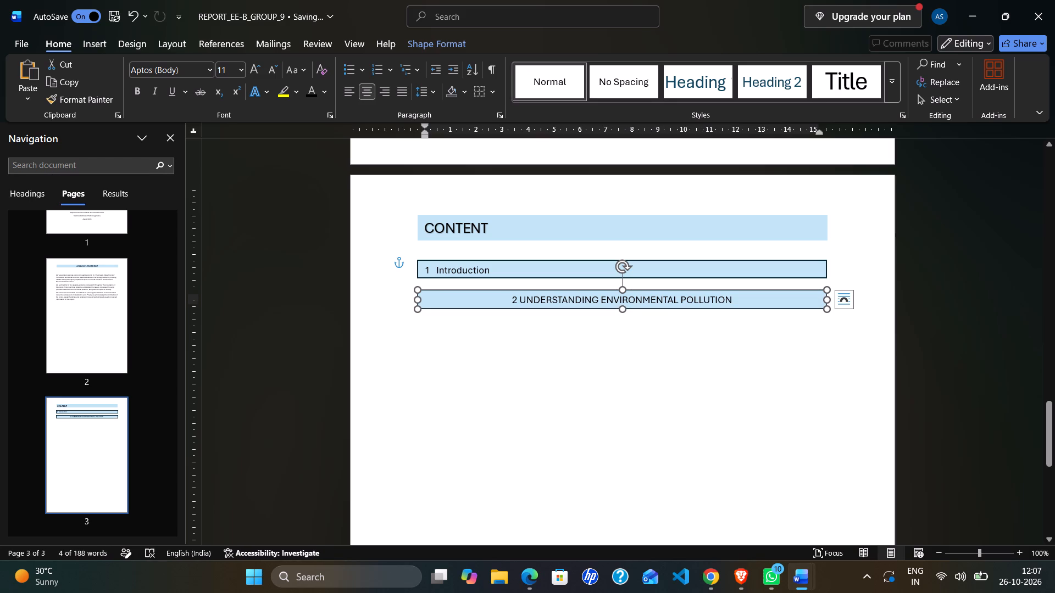
Set the "1 Introduction" entry on the CONTENT page to font size 14.
click(243, 74)
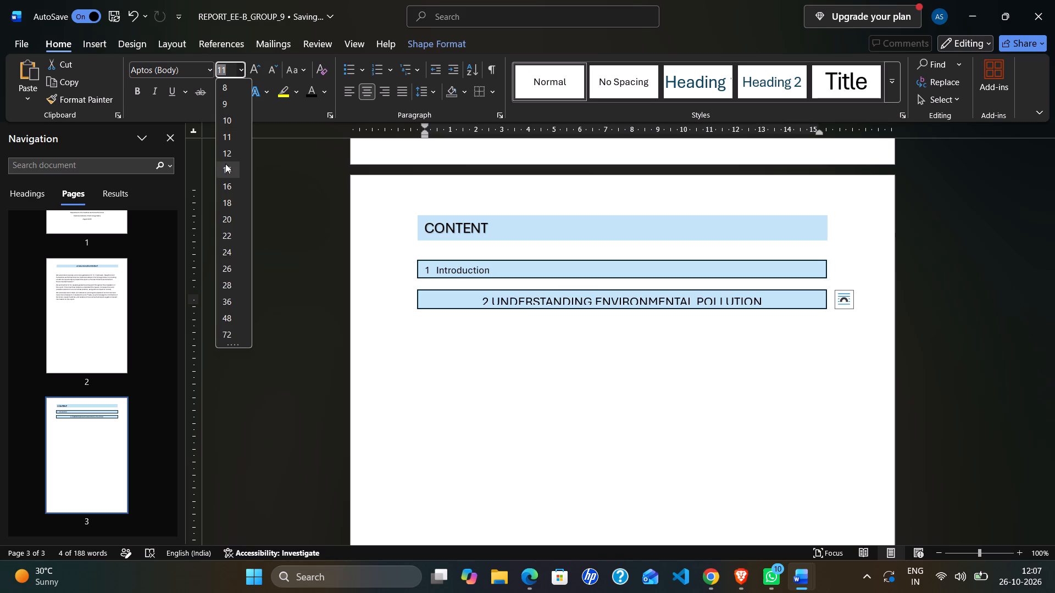
click(506, 267)
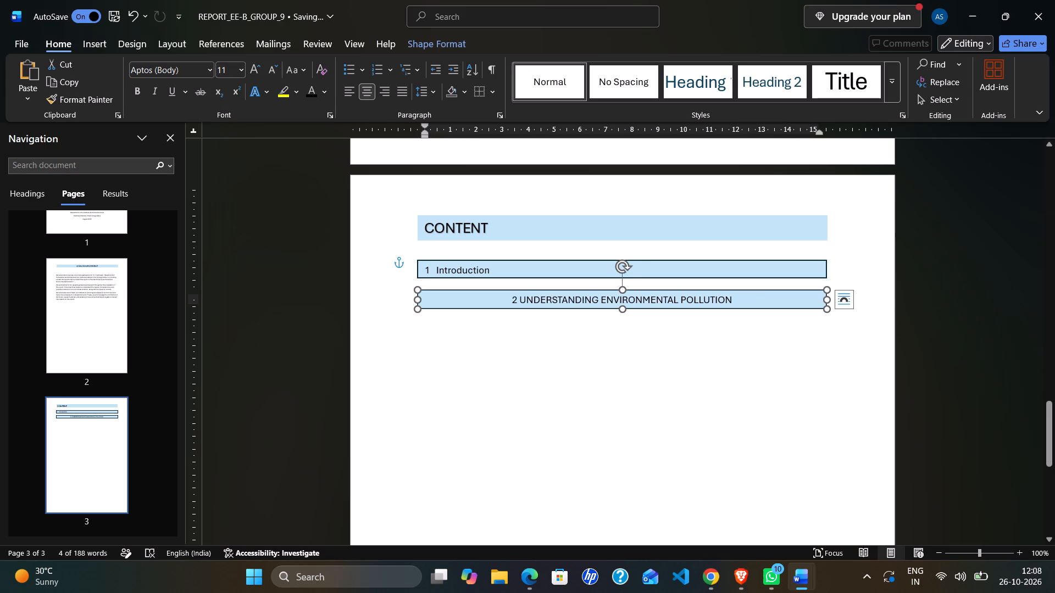
click(524, 273)
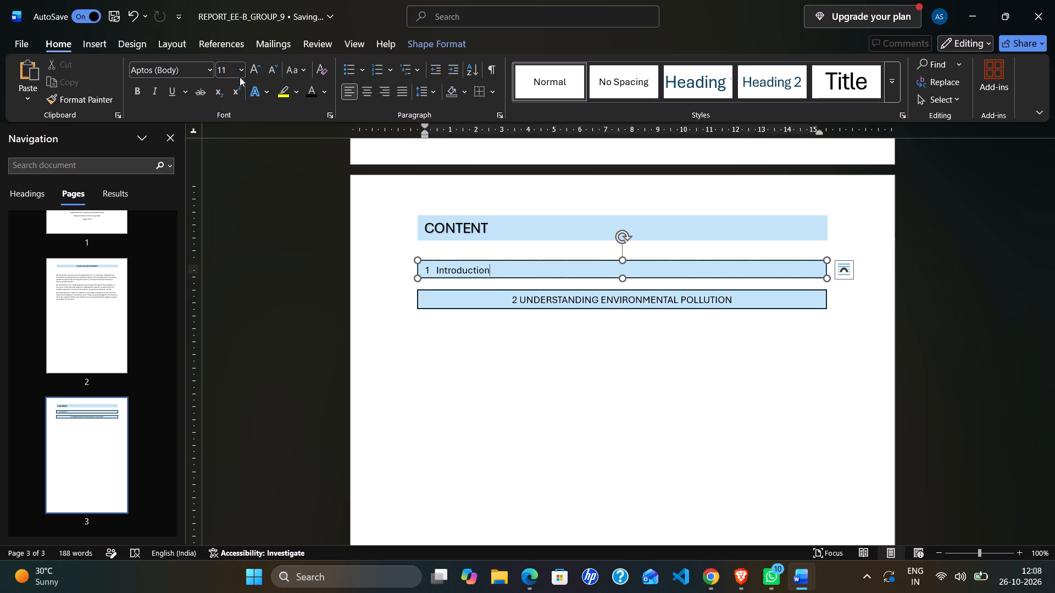
click(240, 70)
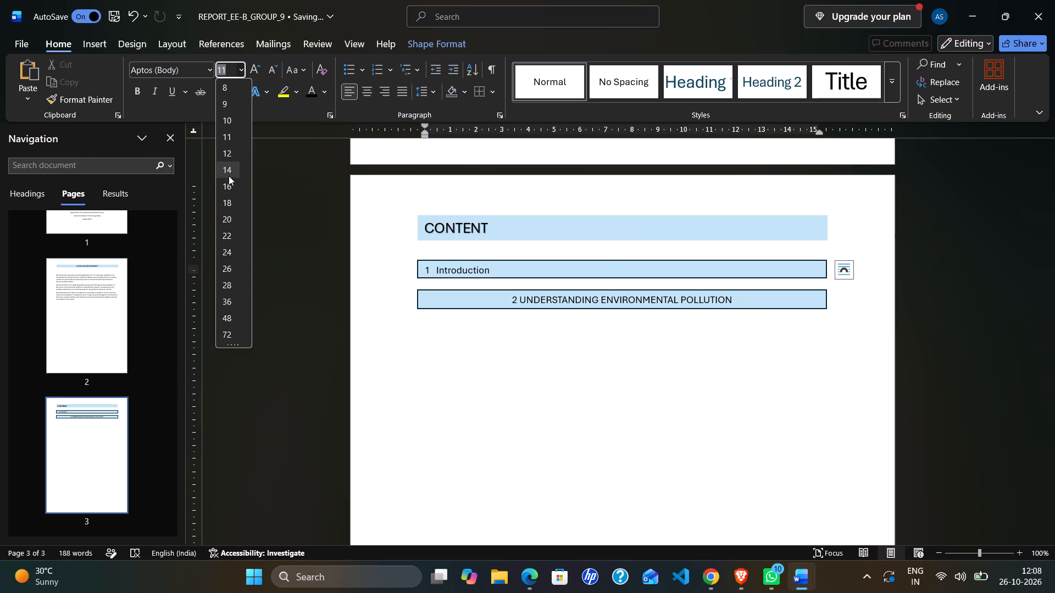
click(227, 171)
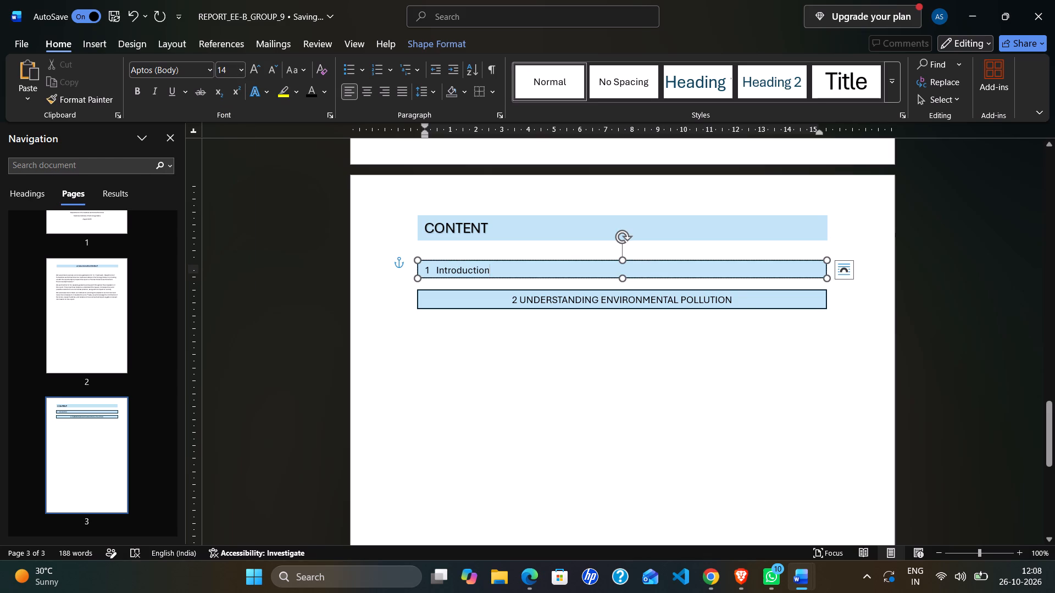
click(422, 268)
drag(422, 268, 460, 266)
drag(460, 266, 477, 266)
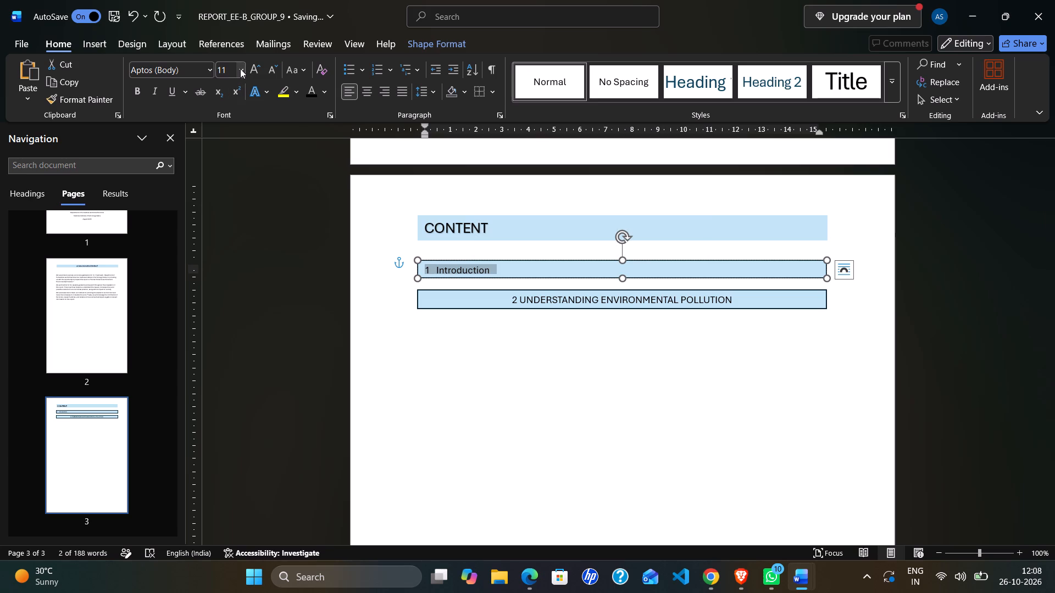
click(240, 69)
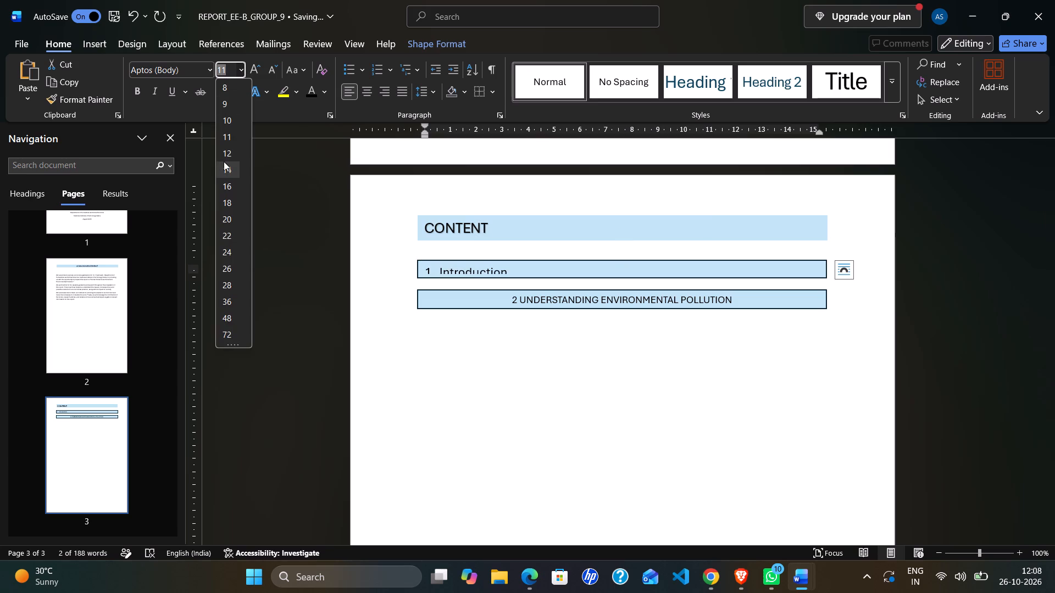
click(224, 167)
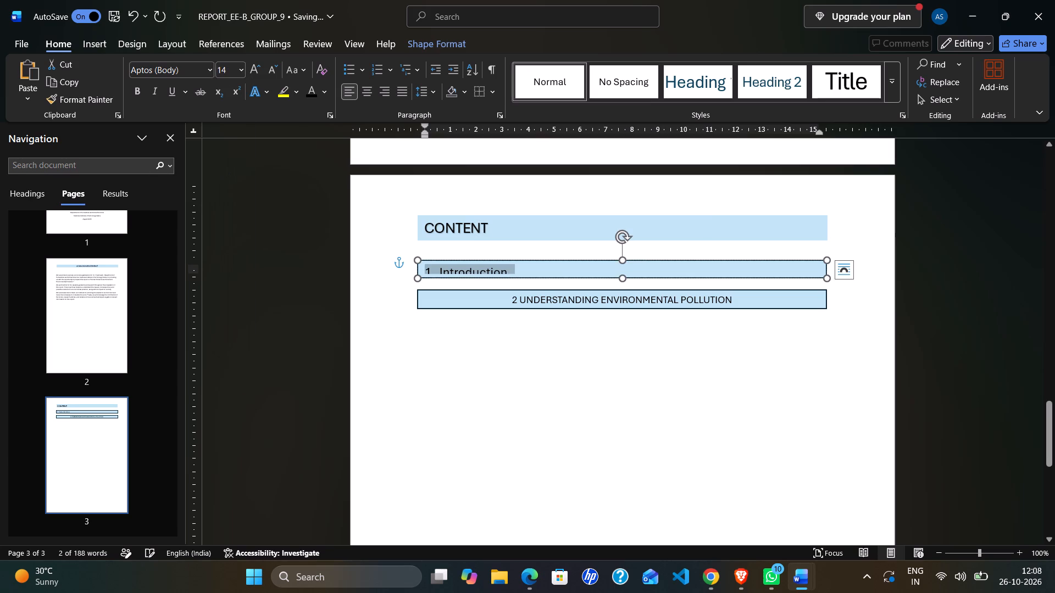
Adjust the height of the Introduction box so it fits the enlarged text and leaves a gap above the second box.
click(624, 280)
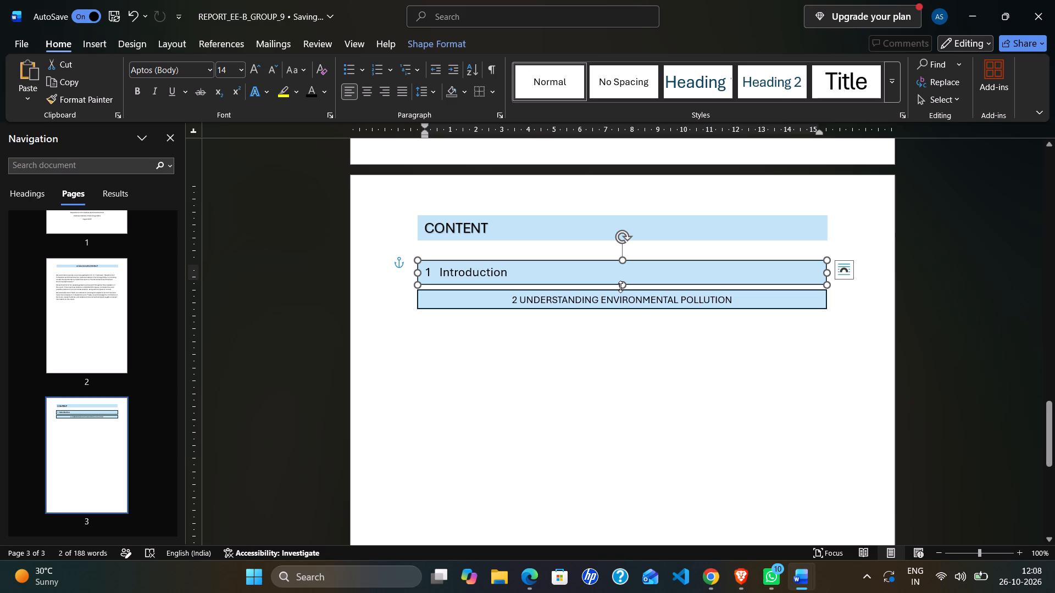
drag(620, 287, 620, 283)
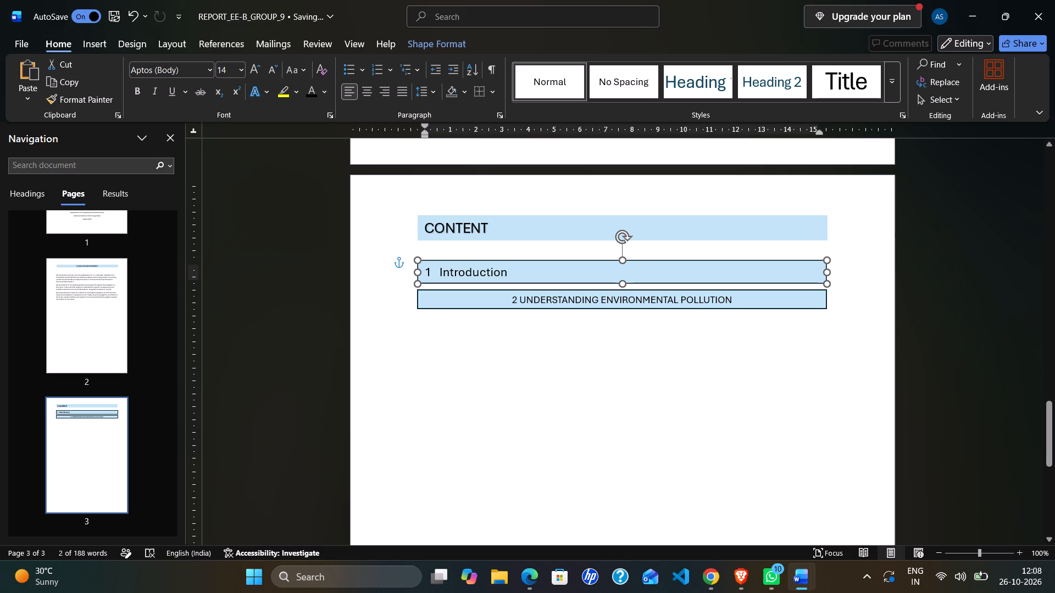
drag(620, 283, 618, 282)
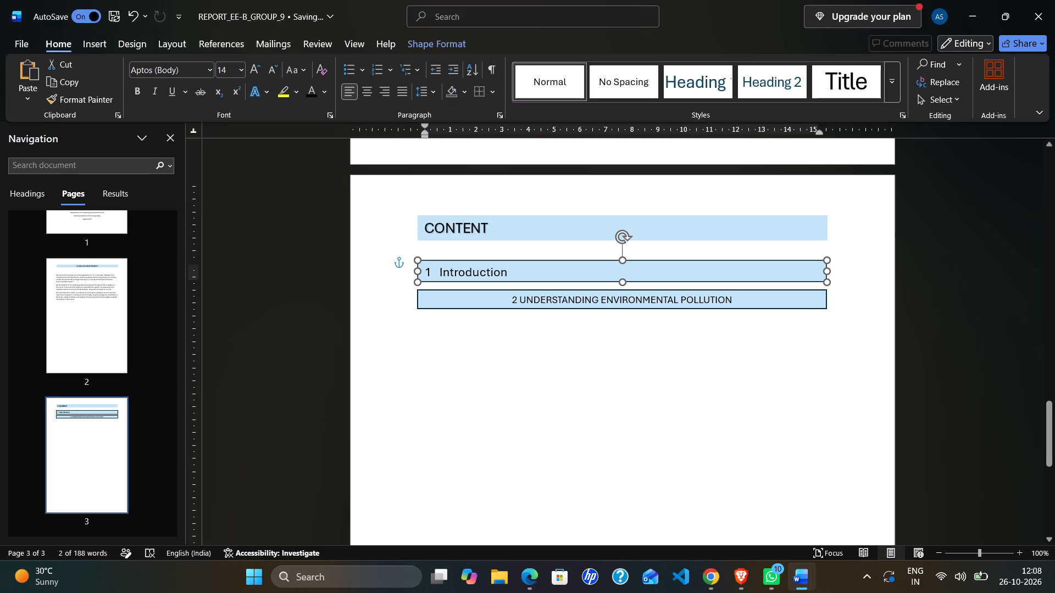
drag(618, 282, 616, 281)
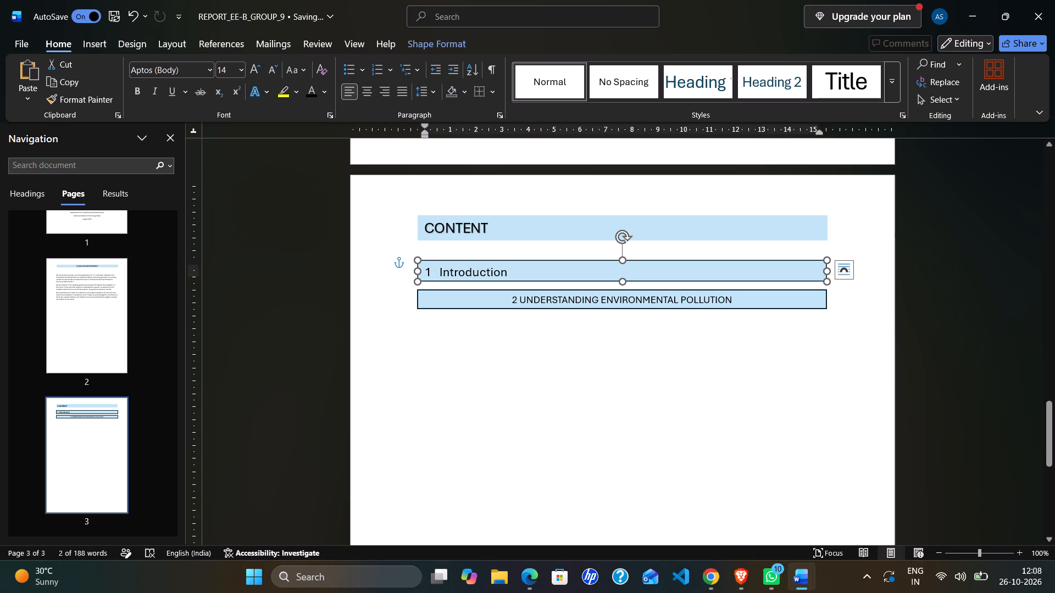
Left-align the "2 UNDERSTANDING ENVIRONMENTAL POLLUTION" entry and set its font size to 14.
drag(513, 300, 724, 305)
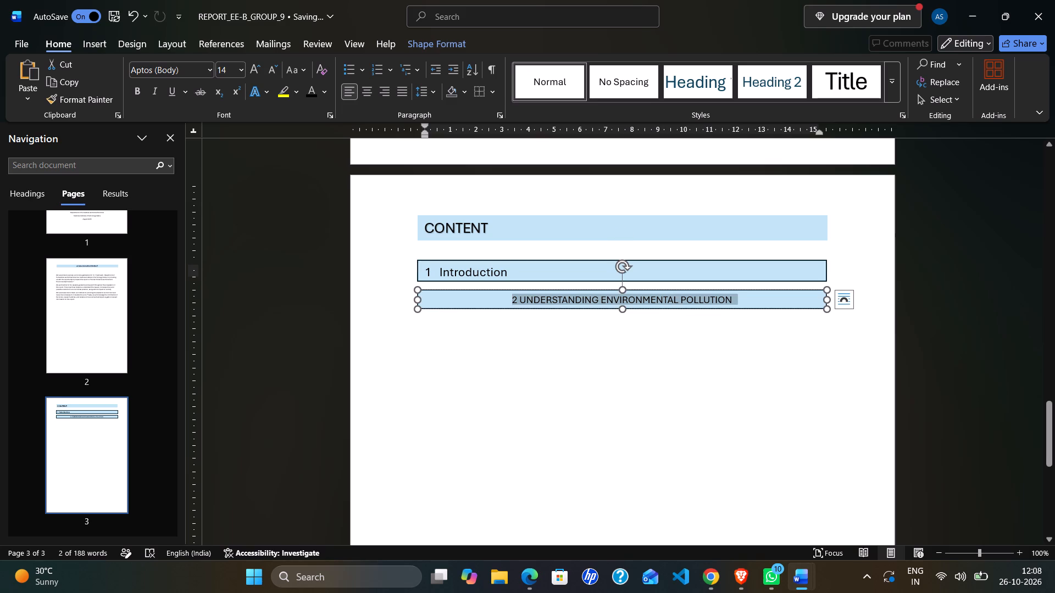
drag(724, 305, 724, 304)
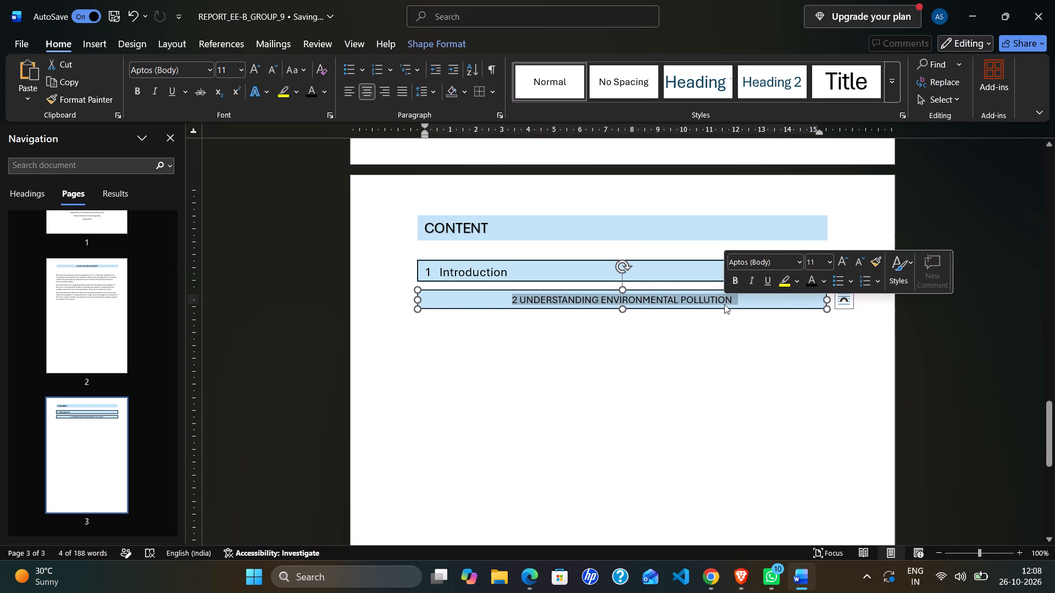
click(350, 89)
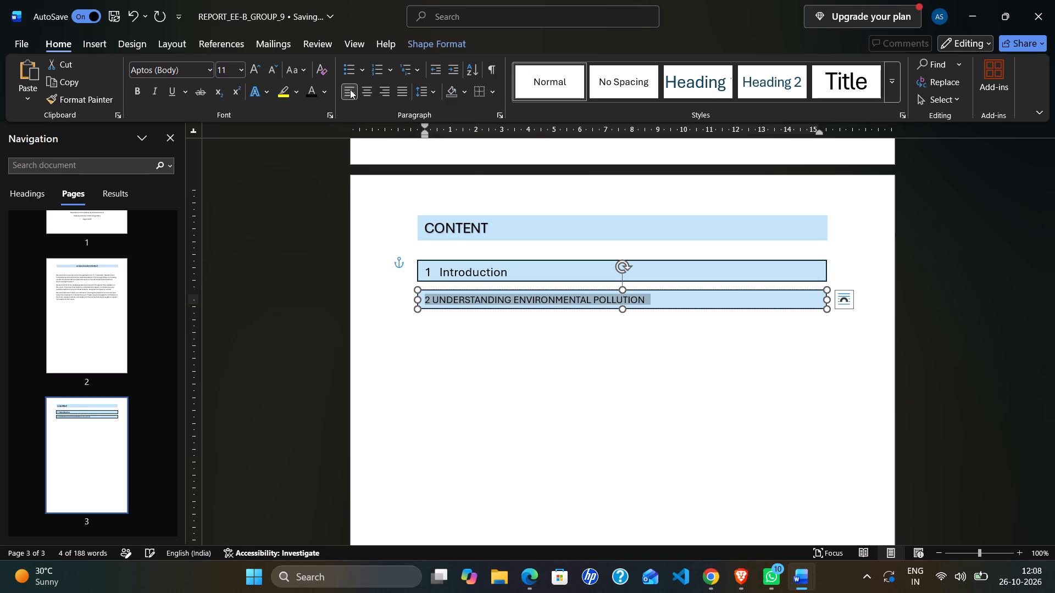
click(240, 71)
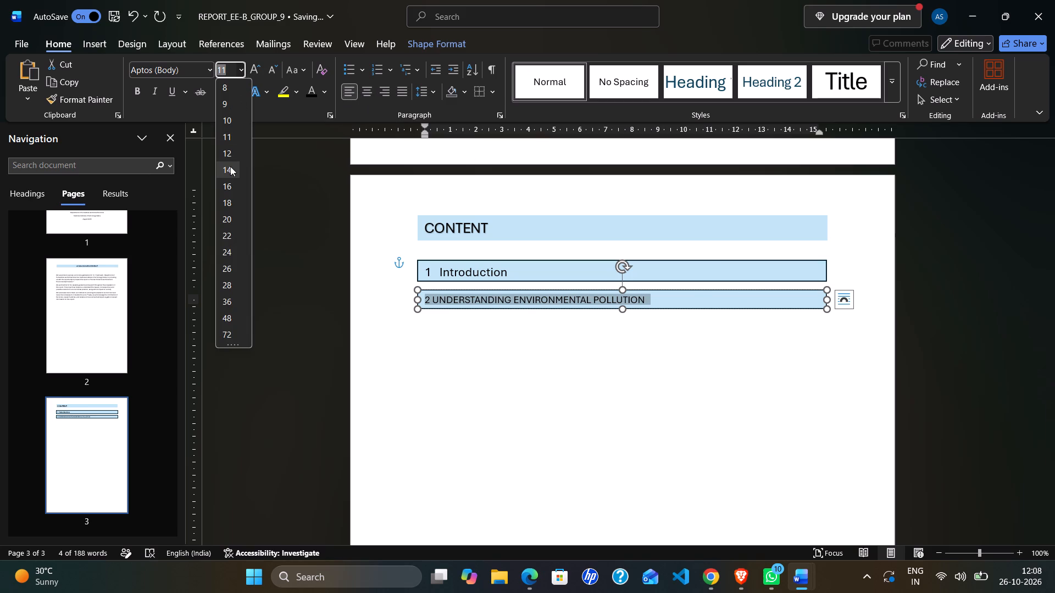
click(230, 167)
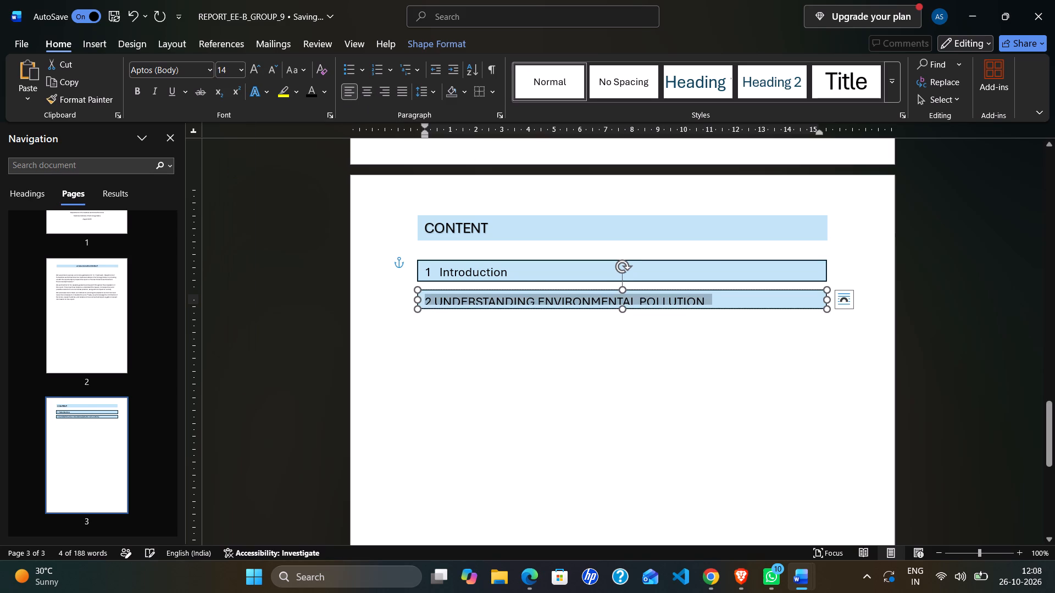
Increase the height of the second entry's box so the enlarged heading fits inside it.
click(625, 308)
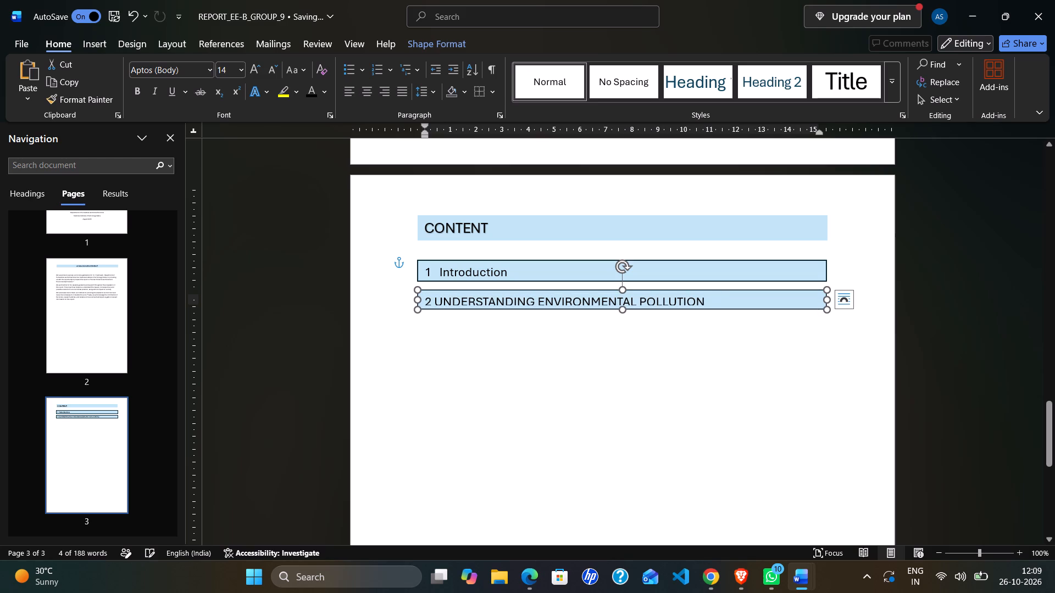
click(623, 310)
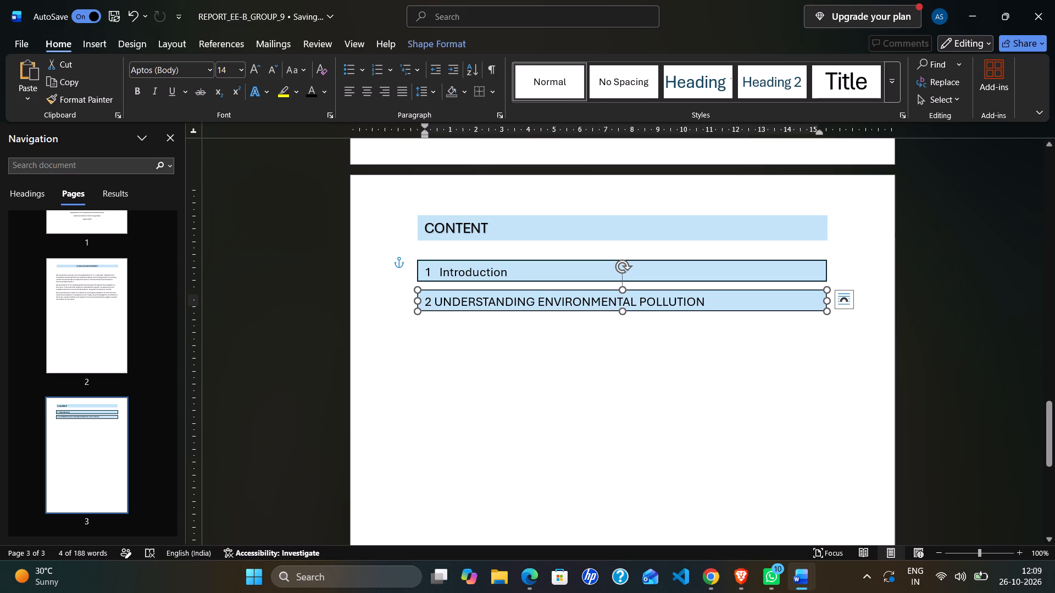
Add two extra spaces between the number 2 and "UNDERSTANDING" to match the spacing of the Introduction entry.
click(430, 304)
key(space)
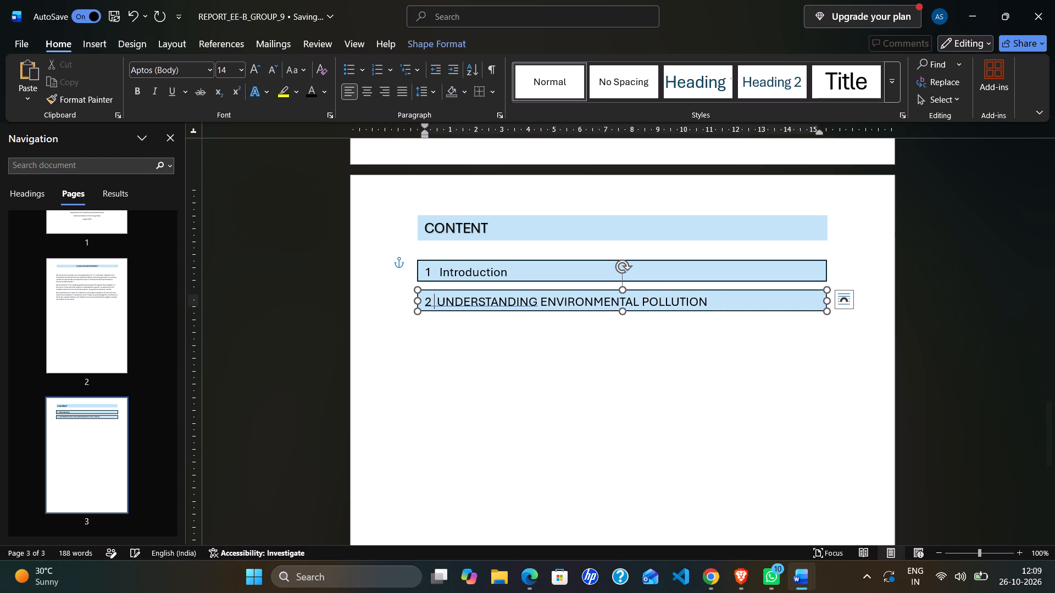
key(space)
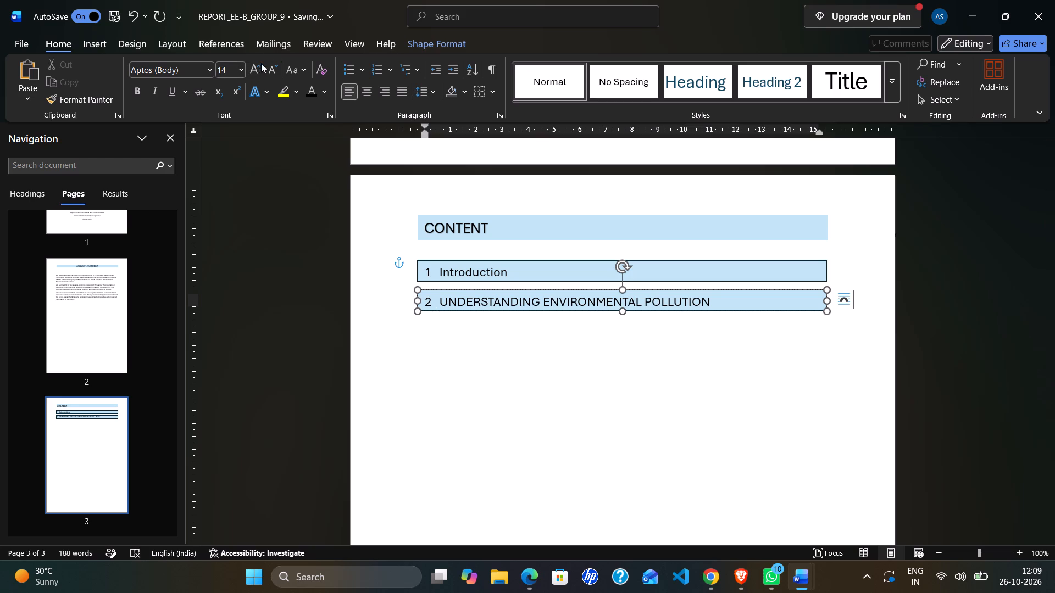
Set the outlines of the UNDERSTANDING ENVIRONMENTAL POLLUTION and Introduction boxes to white.
click(419, 46)
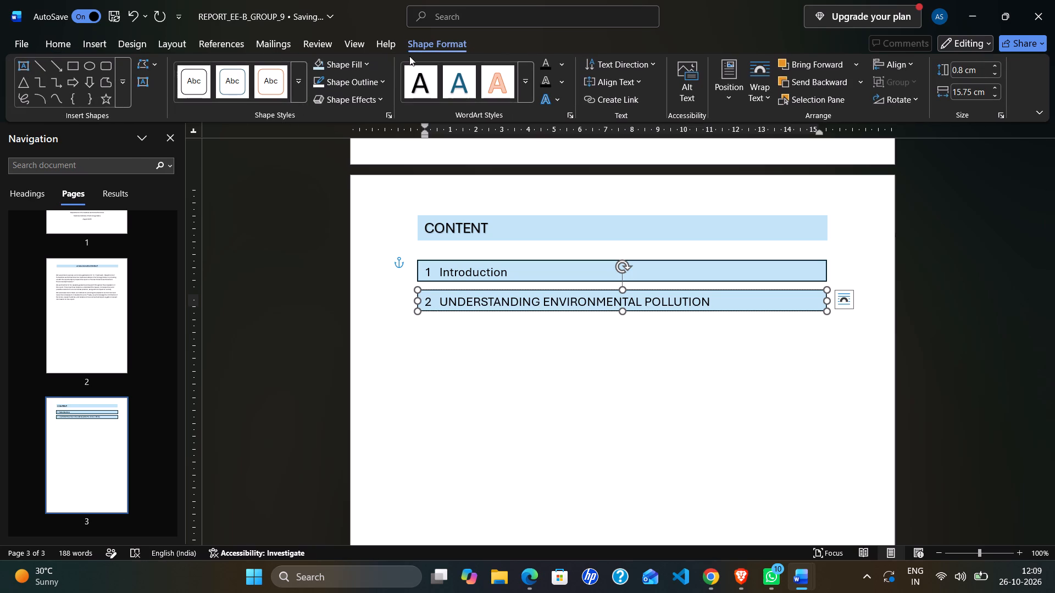
click(374, 86)
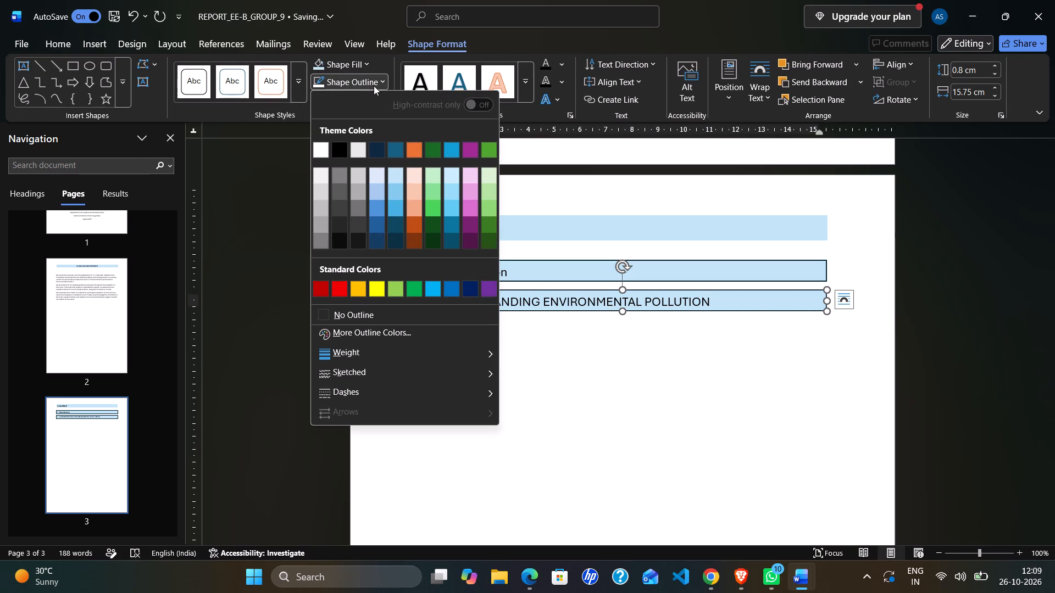
click(314, 147)
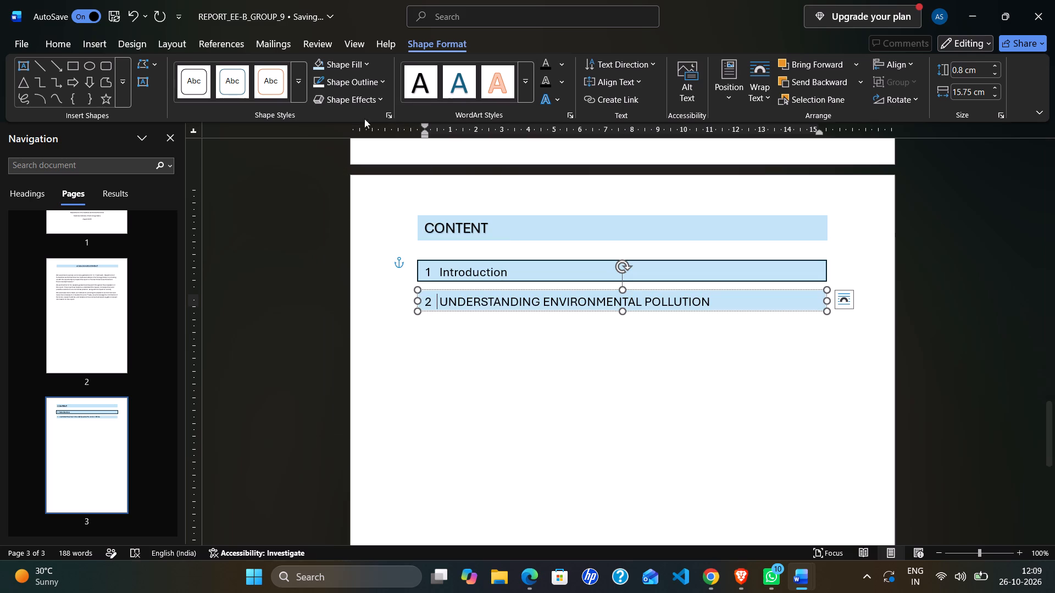
click(582, 273)
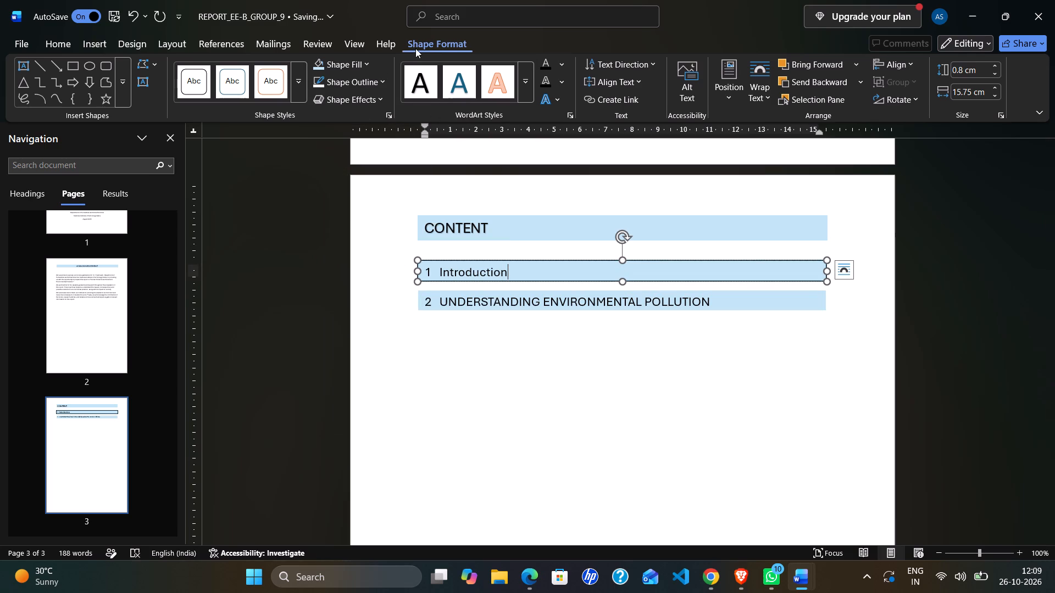
click(363, 79)
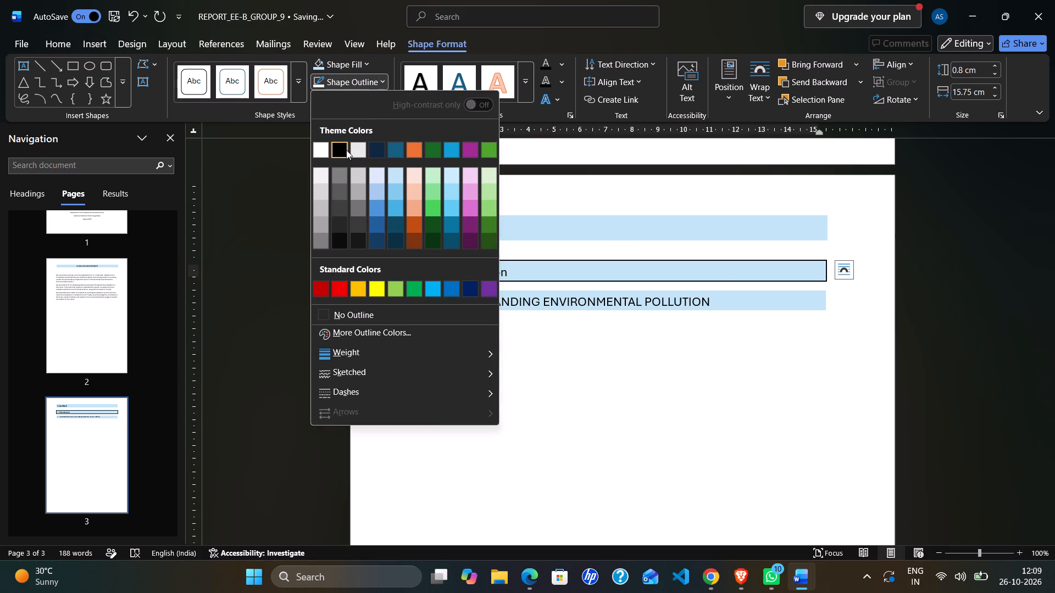
click(321, 149)
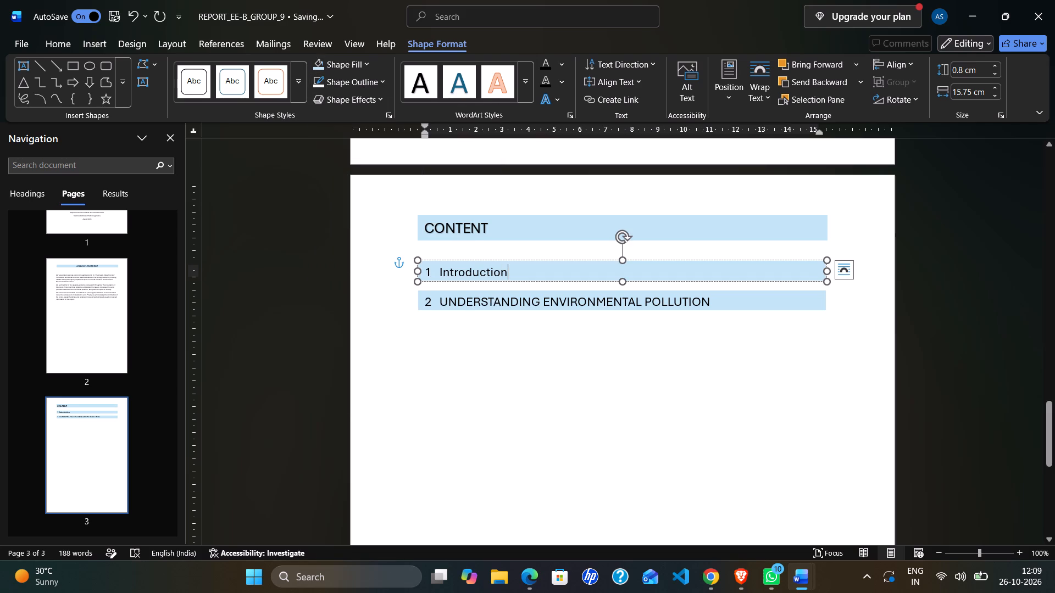
click(453, 338)
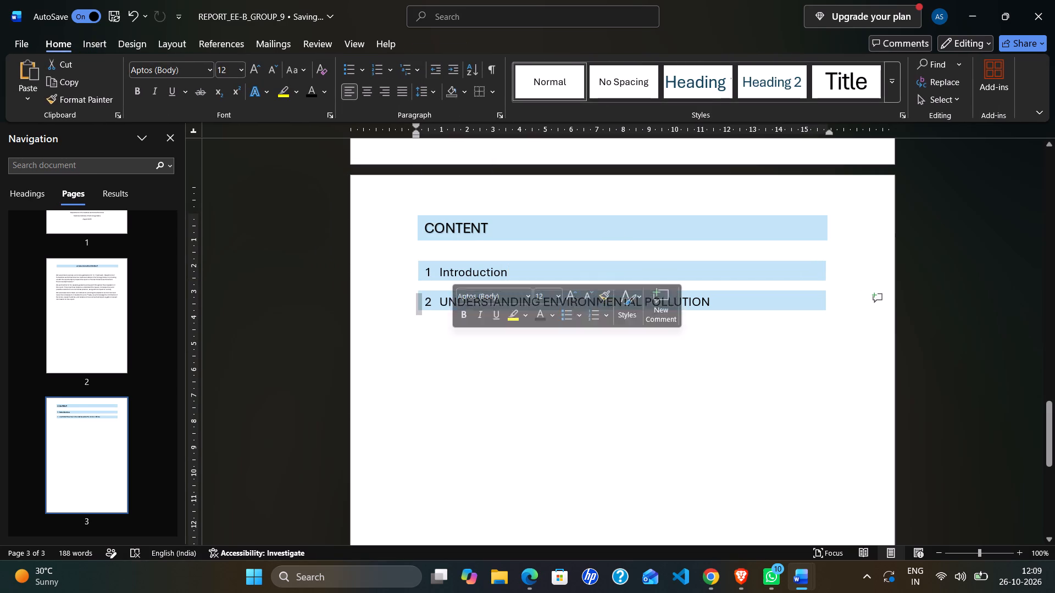
click(690, 358)
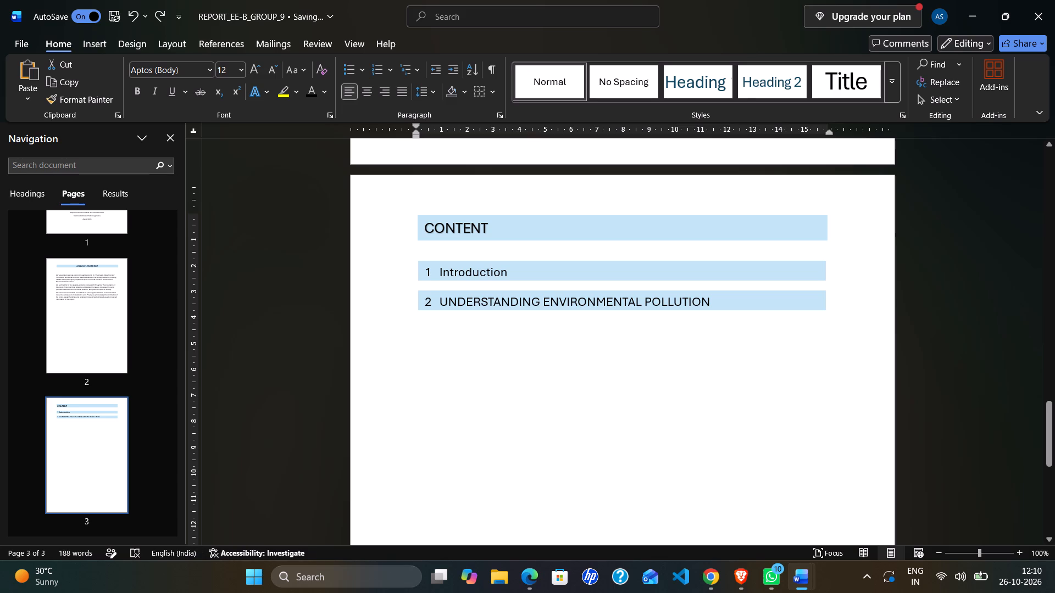
click(846, 300)
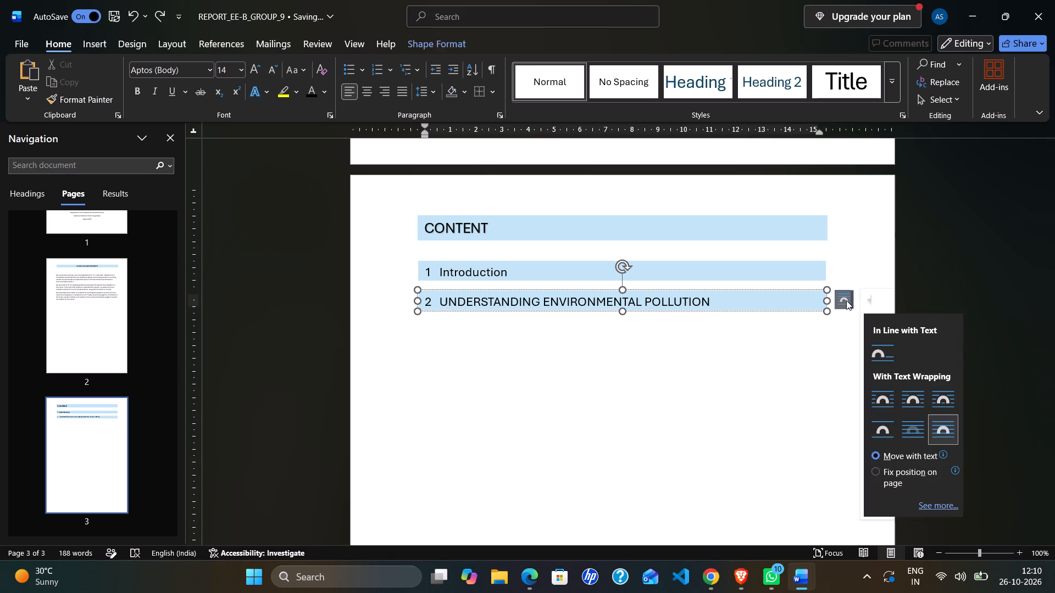
click(874, 469)
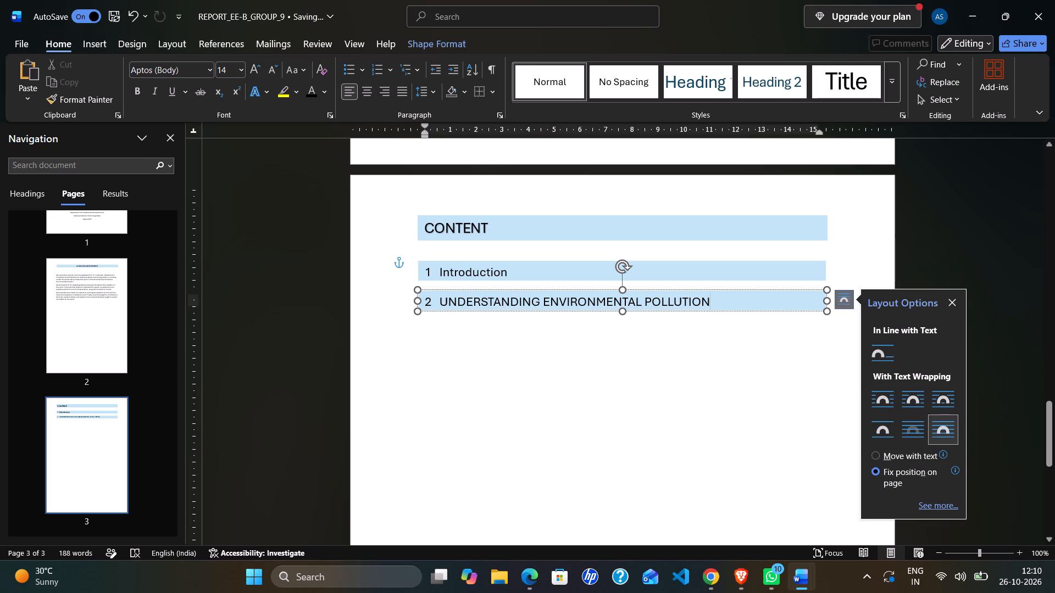
click(749, 270)
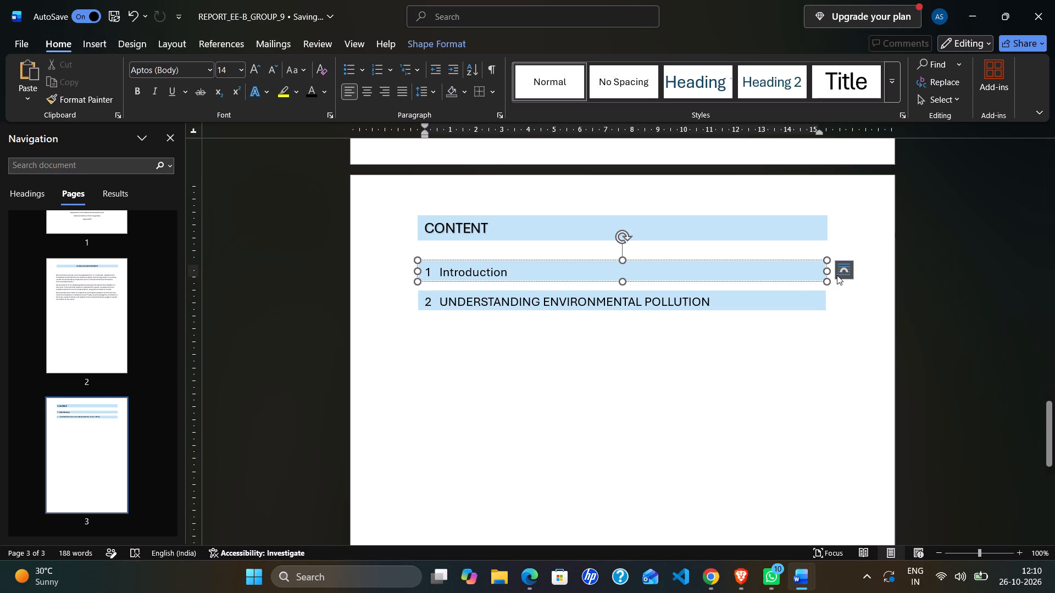
click(839, 275)
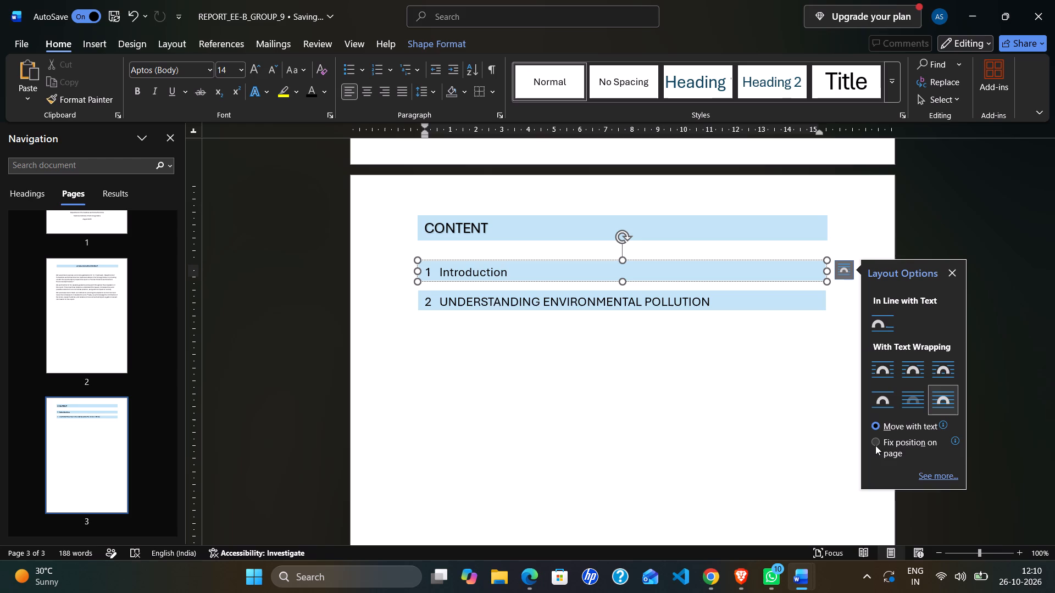
click(874, 441)
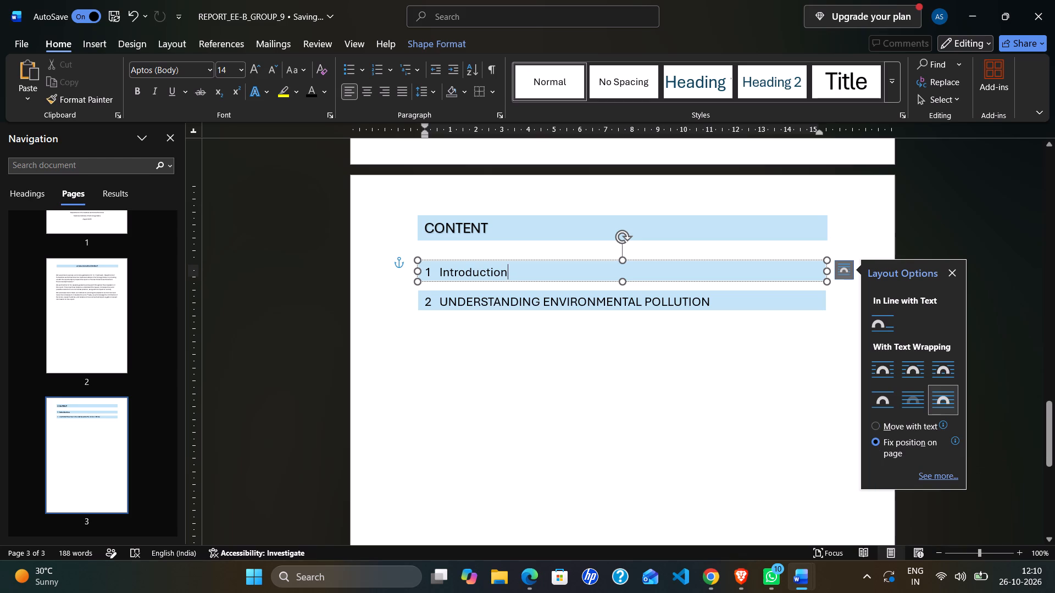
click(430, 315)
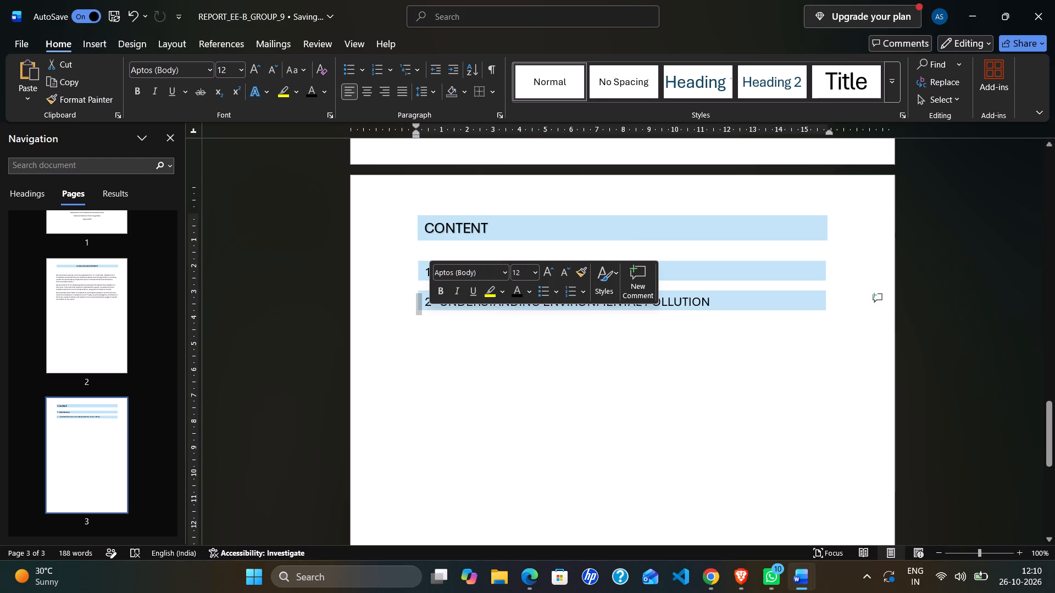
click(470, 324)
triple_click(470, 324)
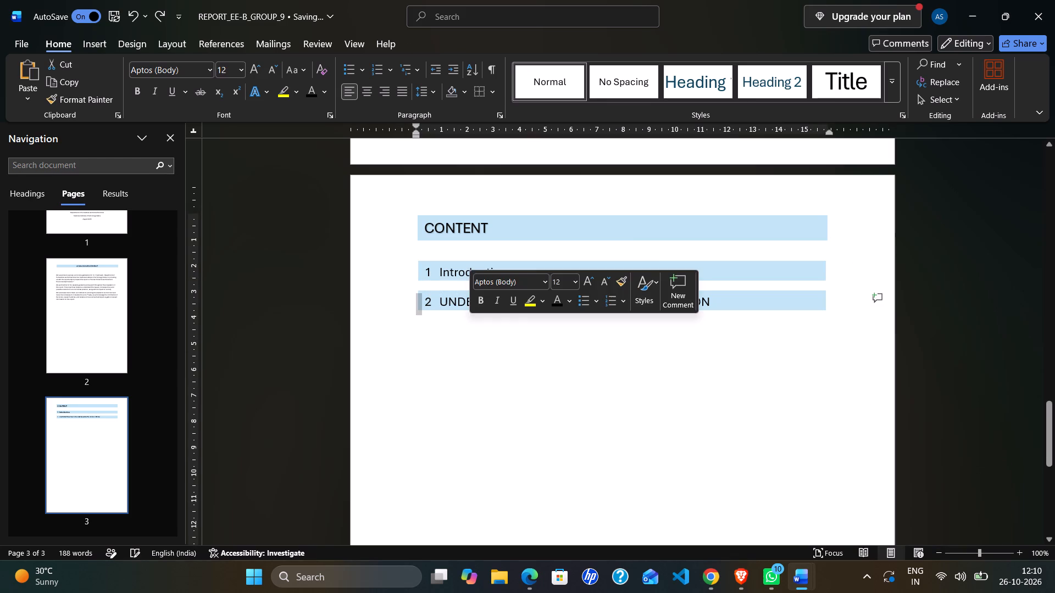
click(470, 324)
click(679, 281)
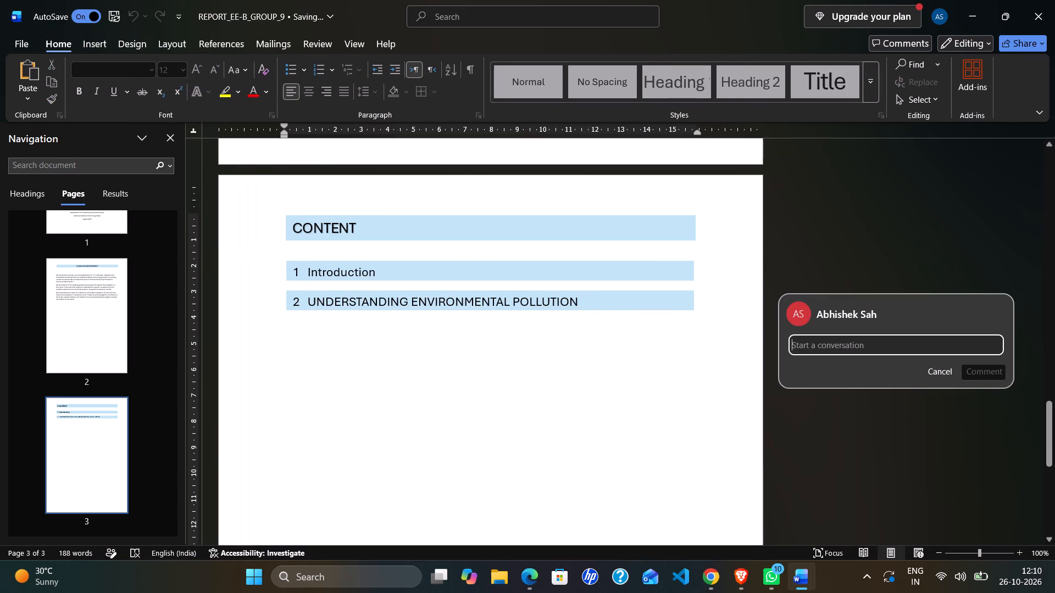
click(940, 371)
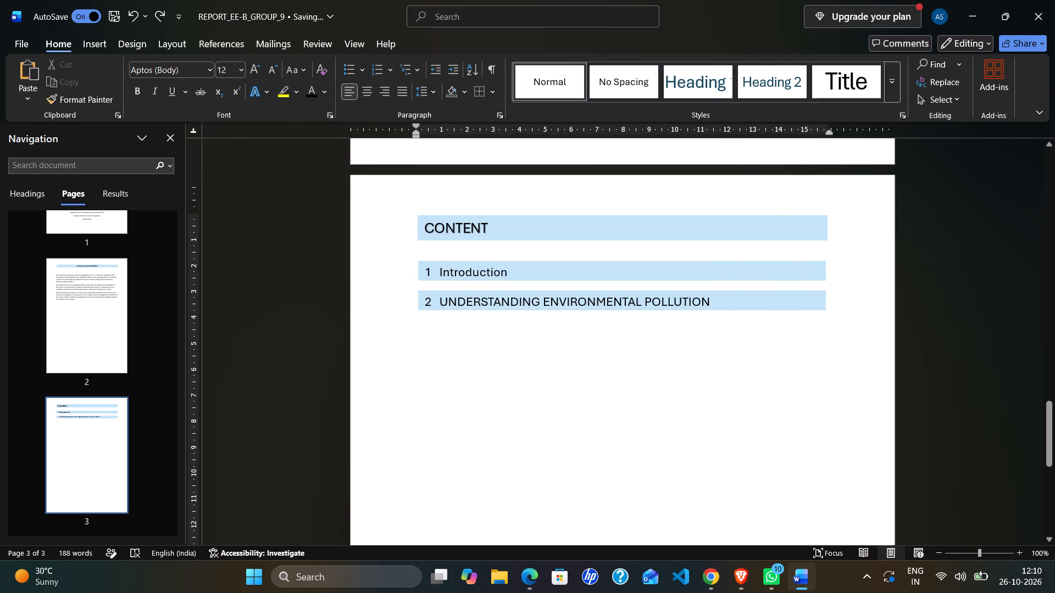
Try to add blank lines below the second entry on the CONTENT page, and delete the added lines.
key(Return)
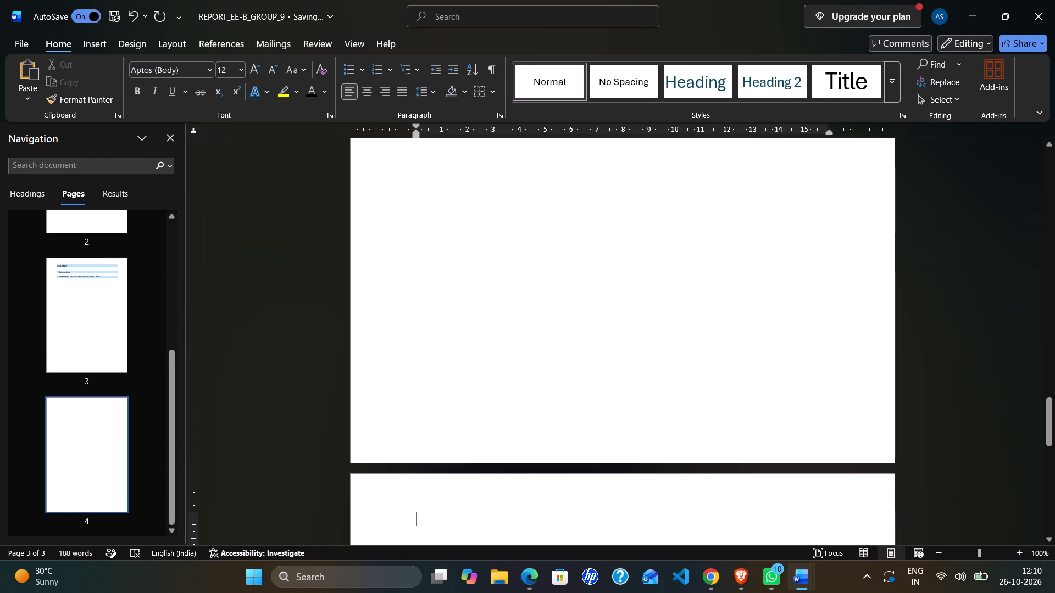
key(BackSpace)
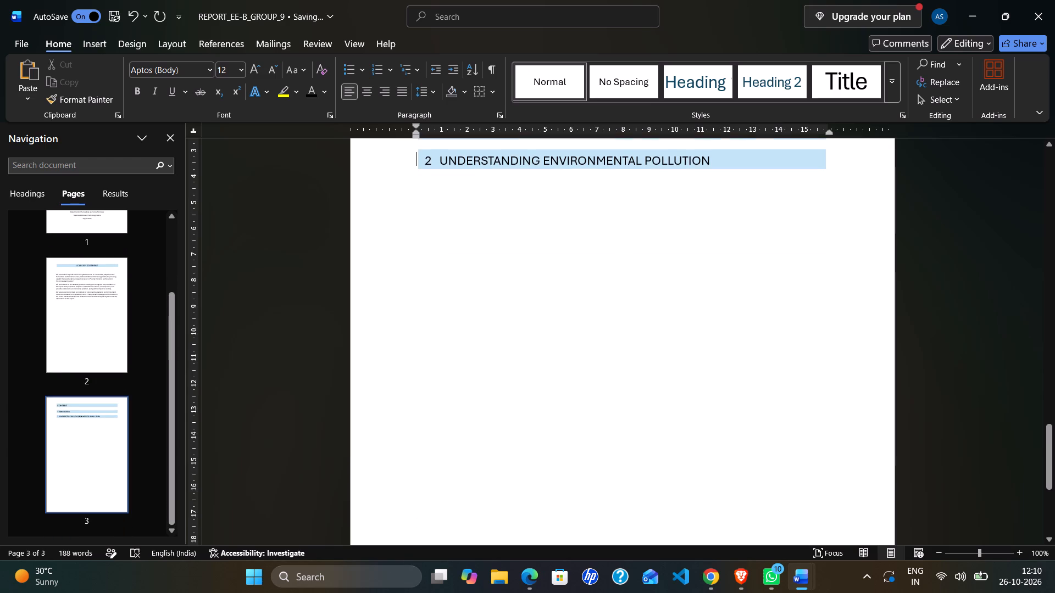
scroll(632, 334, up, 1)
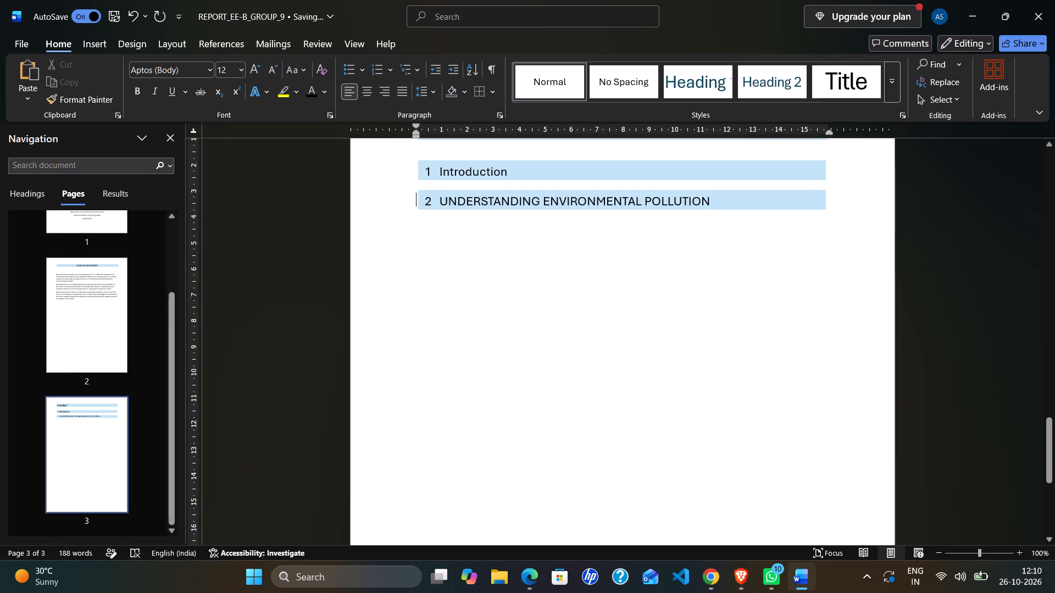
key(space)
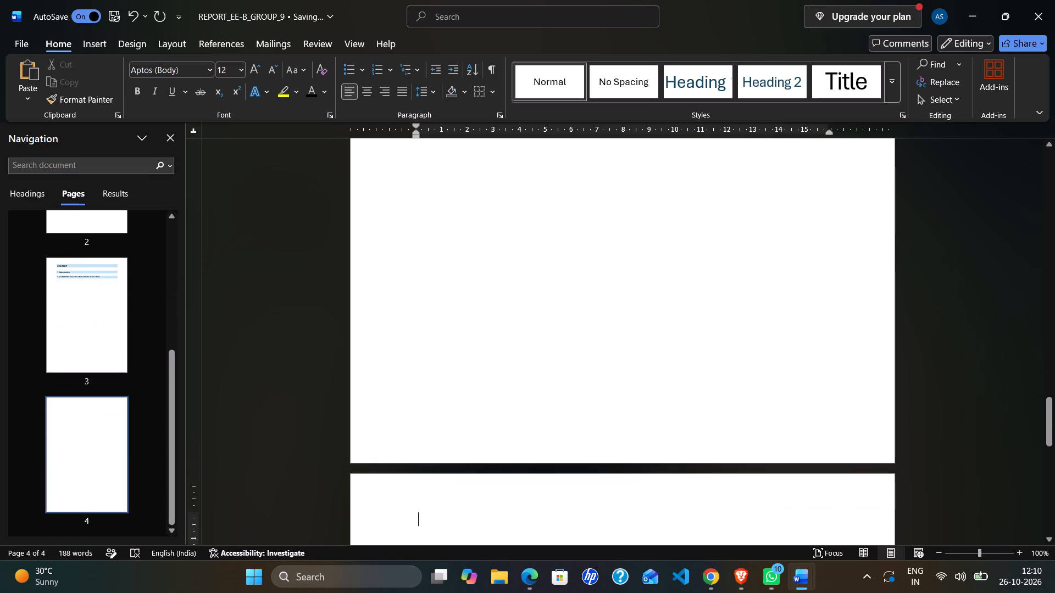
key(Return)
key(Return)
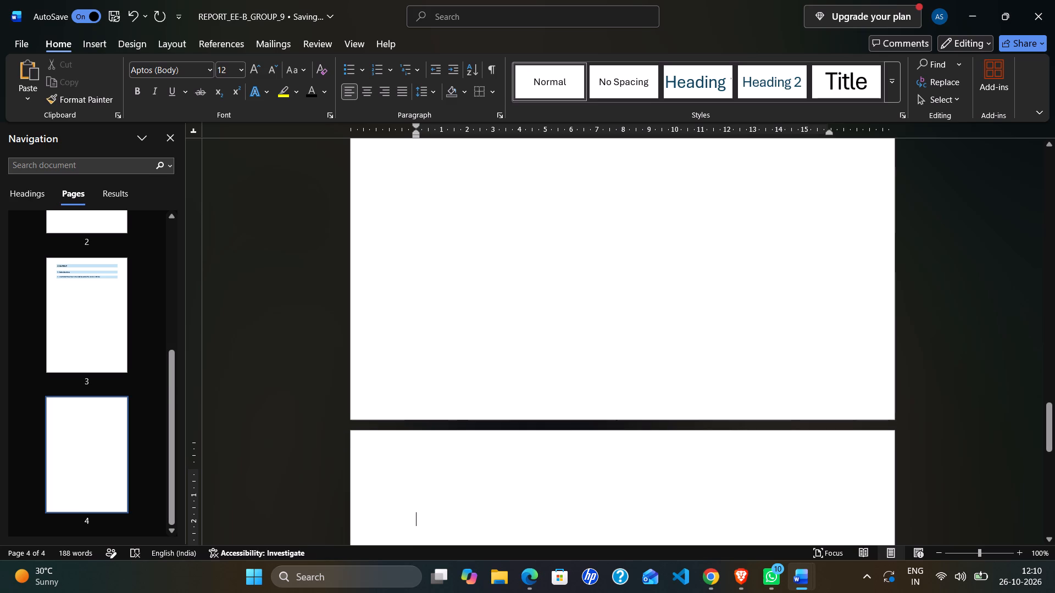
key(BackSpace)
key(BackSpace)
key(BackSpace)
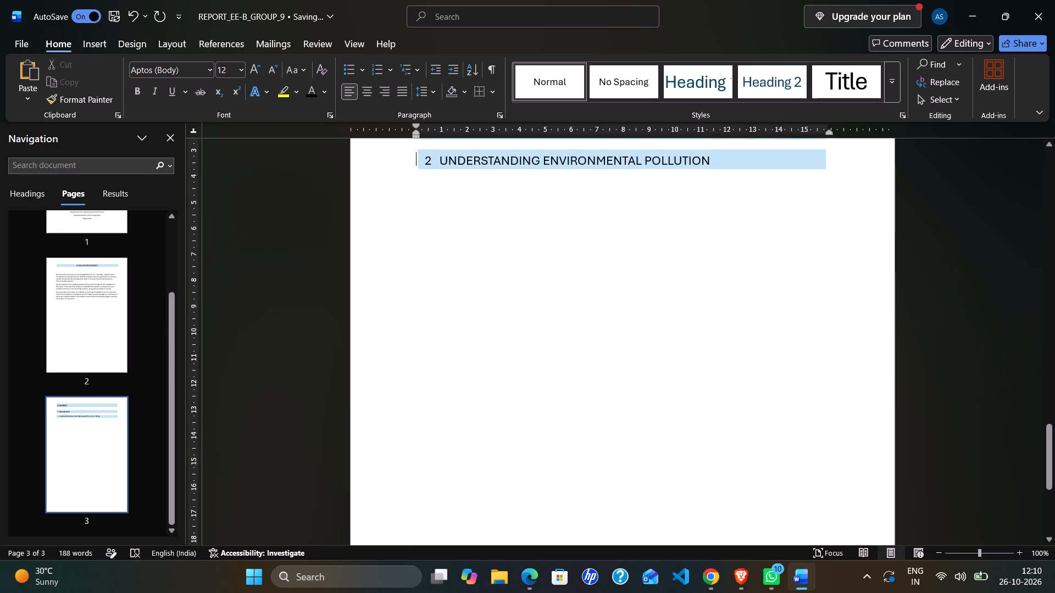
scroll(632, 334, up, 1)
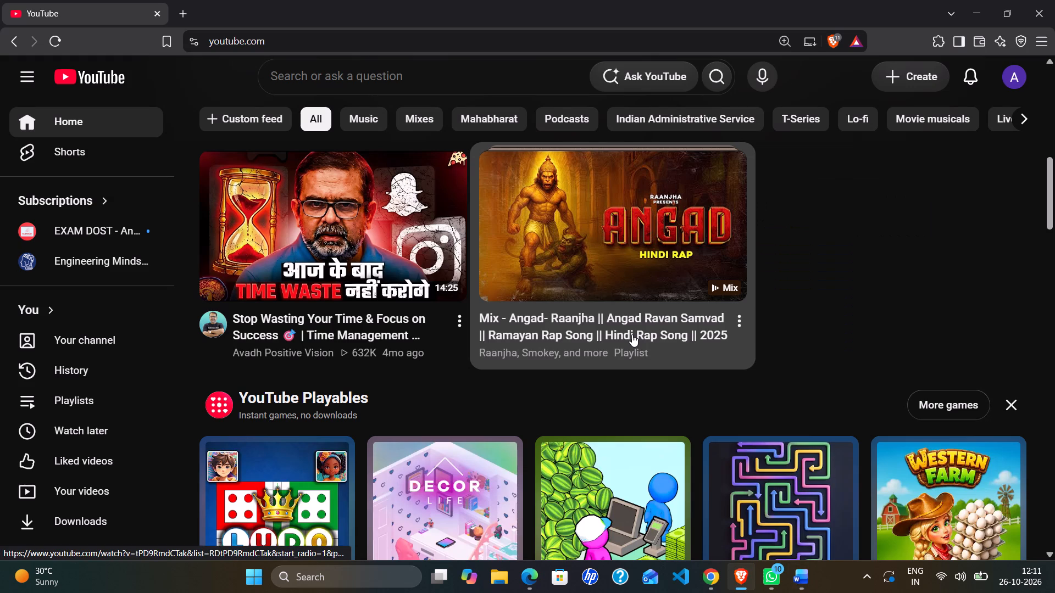
Open the Angad- Raanjha Hindi rap song from the YouTube watch history and pause its playback.
scroll(632, 334, up, 6)
scroll(632, 334, down, 3)
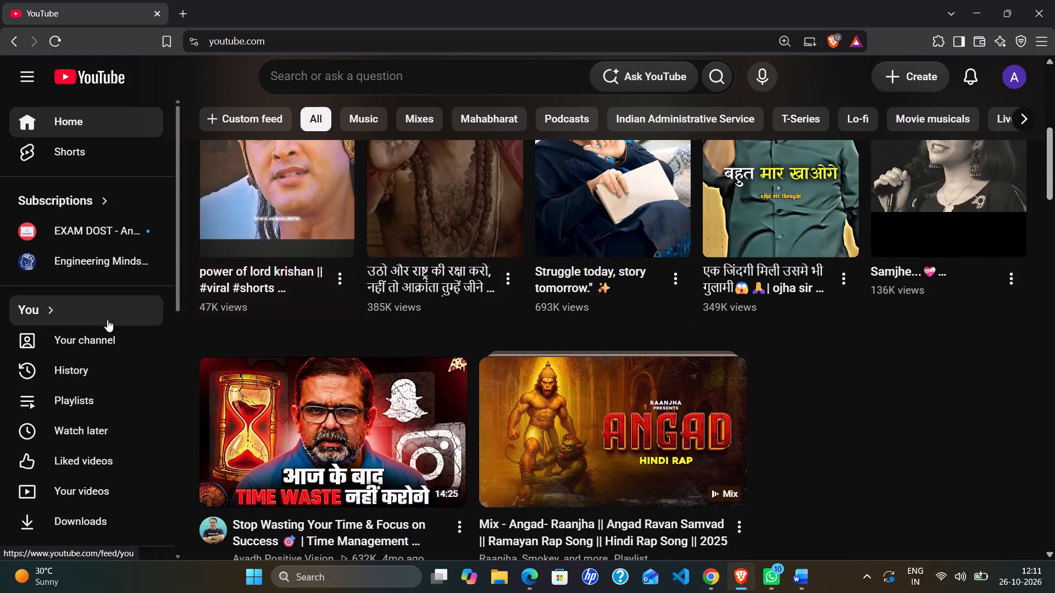
click(84, 363)
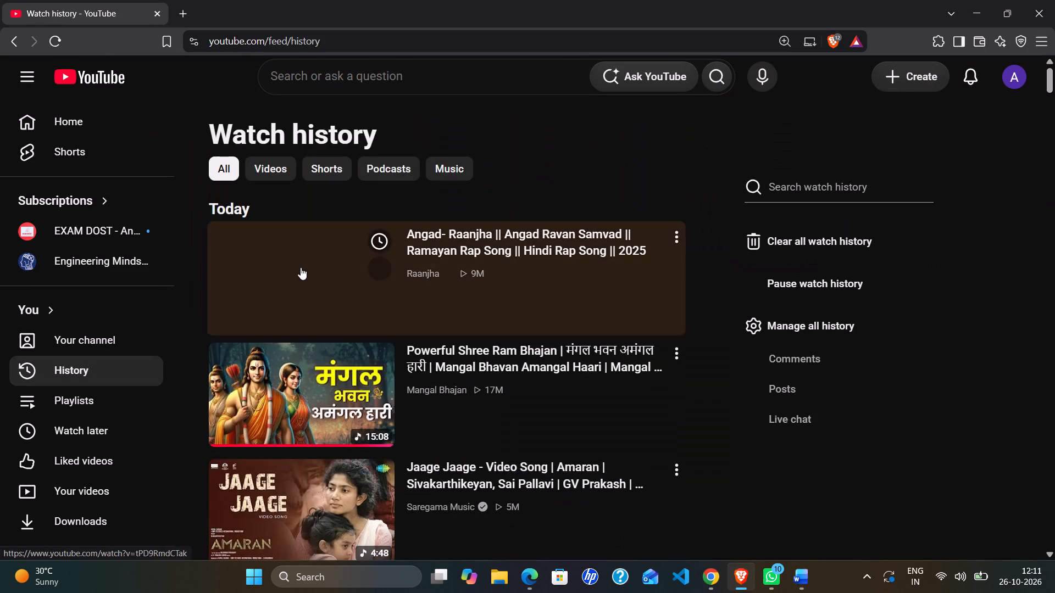
click(301, 267)
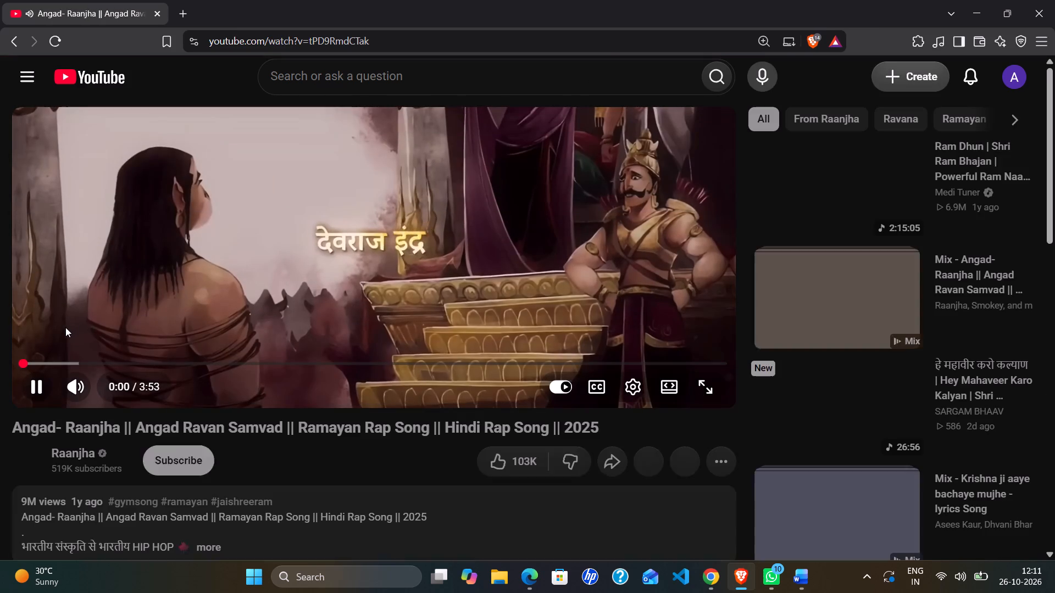
click(87, 304)
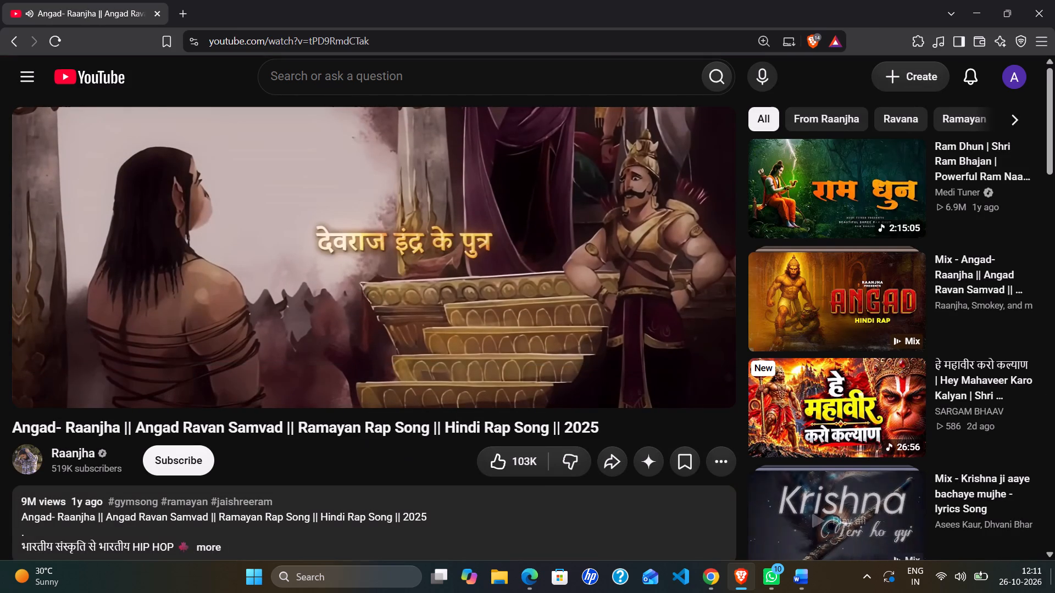
Turn on Bluetooth for the Rockerz 371 headset, check its connection in the device list, and resume the song.
click(955, 570)
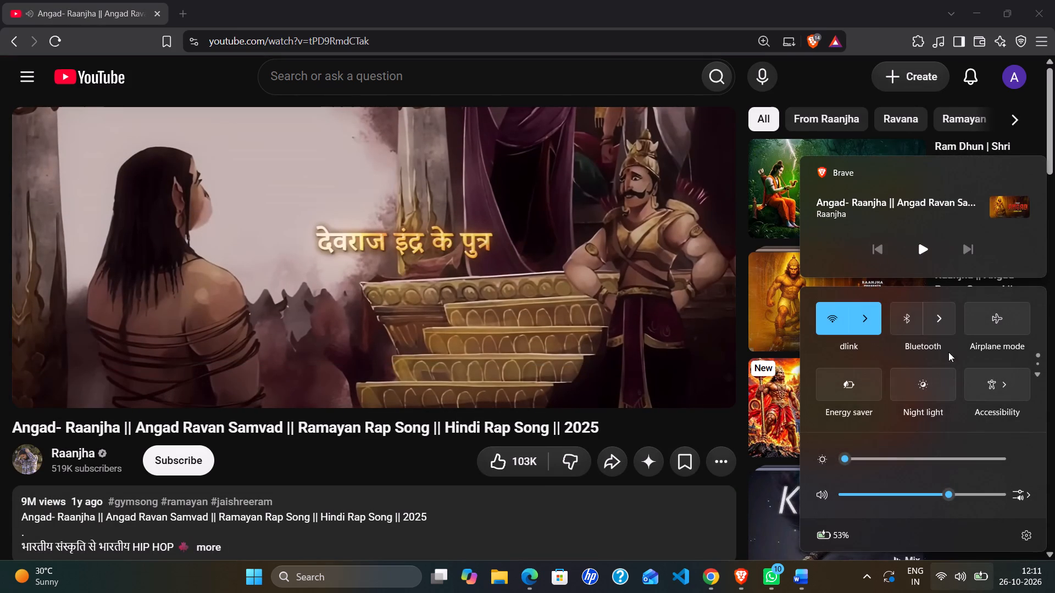
click(913, 329)
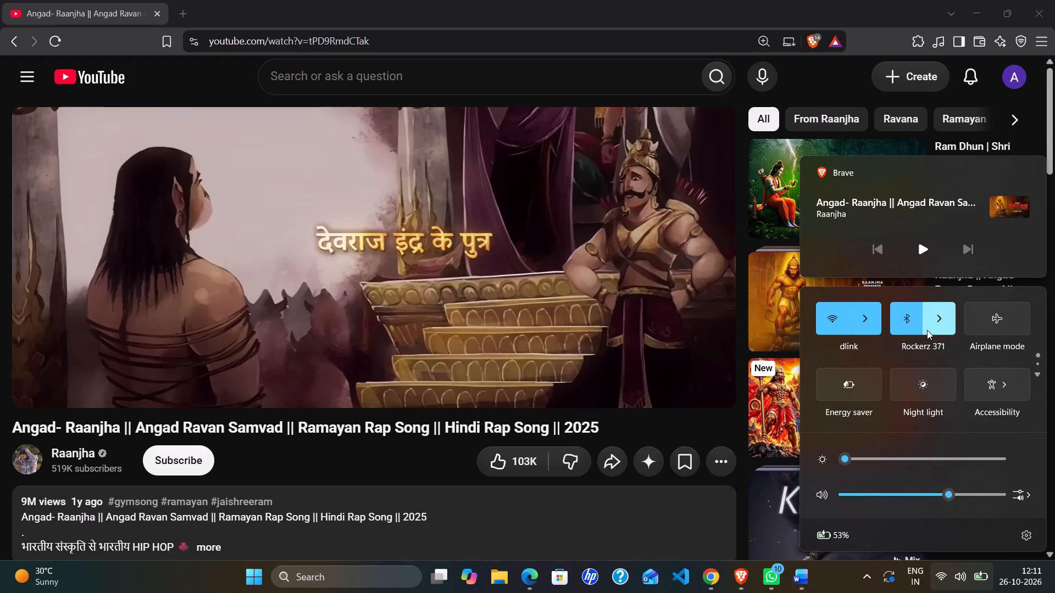
click(927, 330)
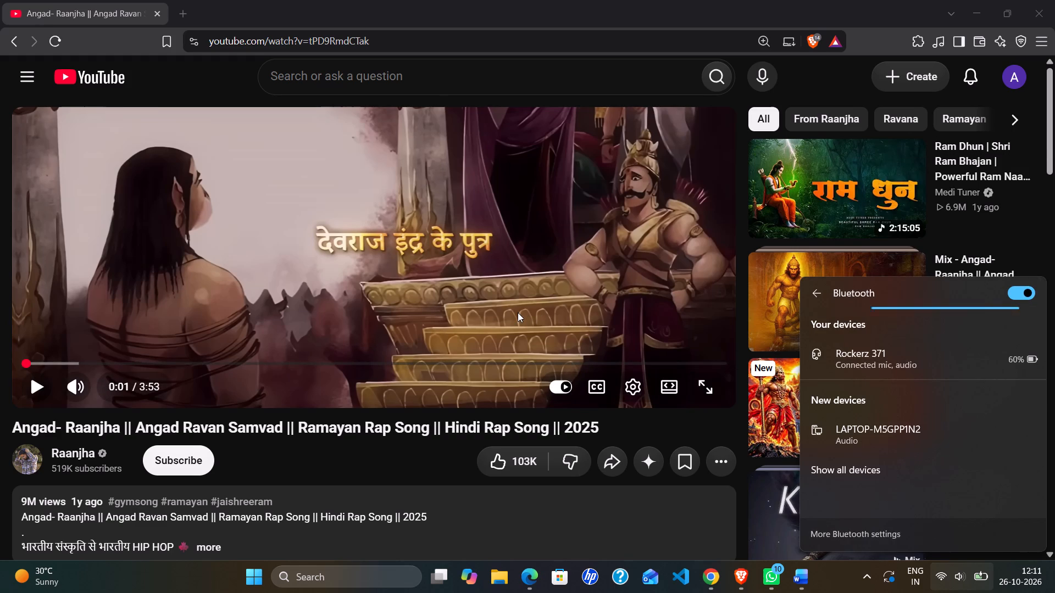
click(506, 264)
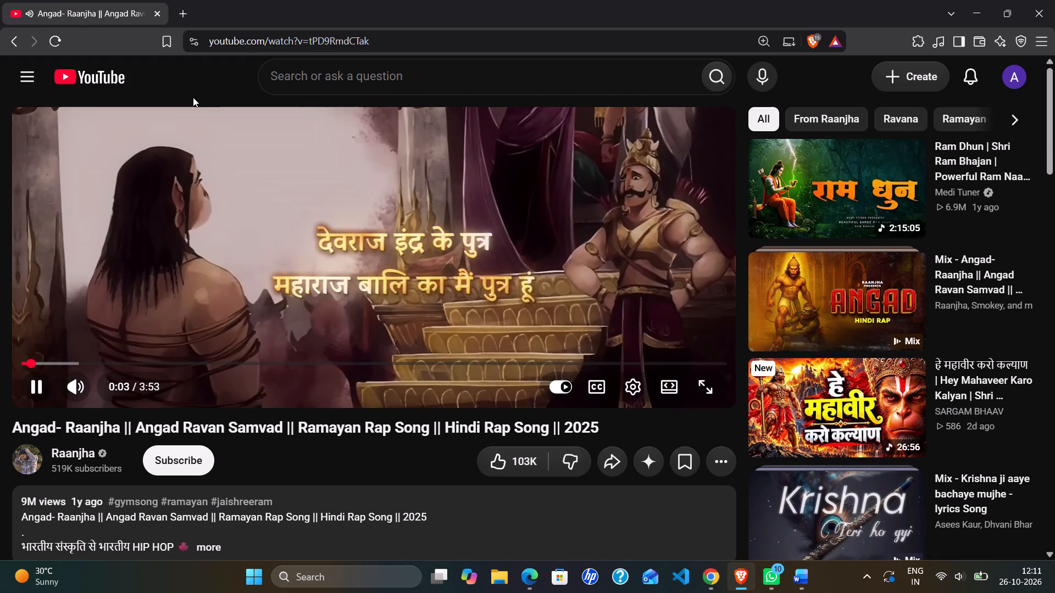
Leave the song playing and switch back to the REPORT_EE-B_GROUP_9 document in Word.
scroll(380, 286, up, 6)
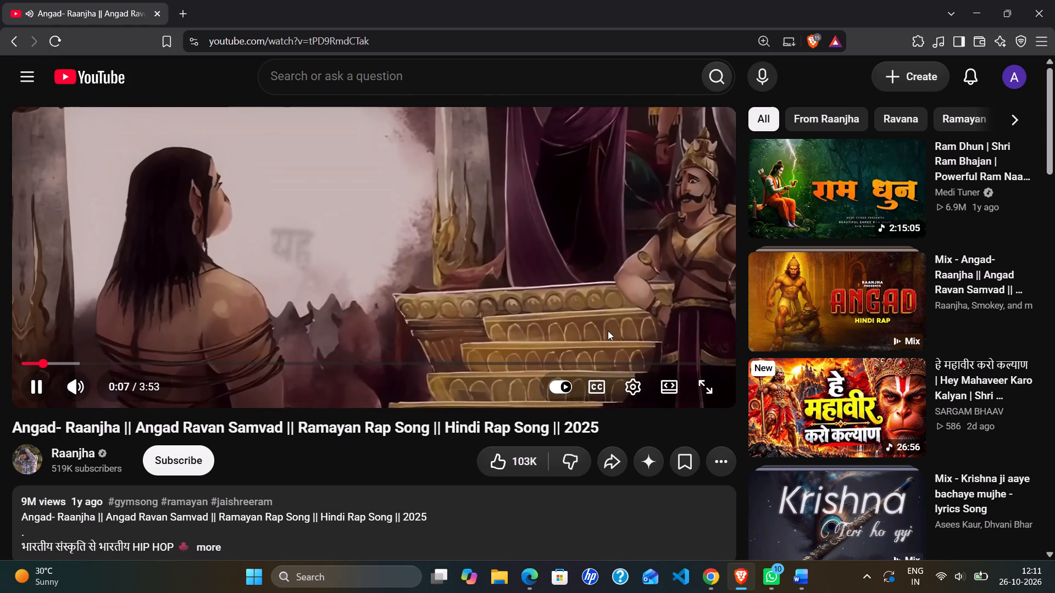
key(alt+Tab)
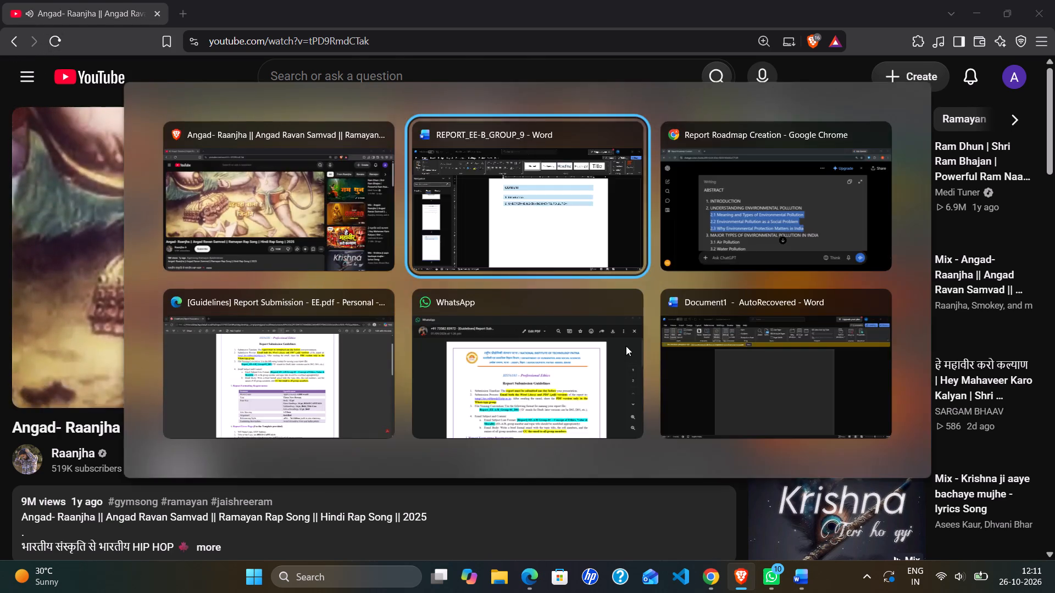
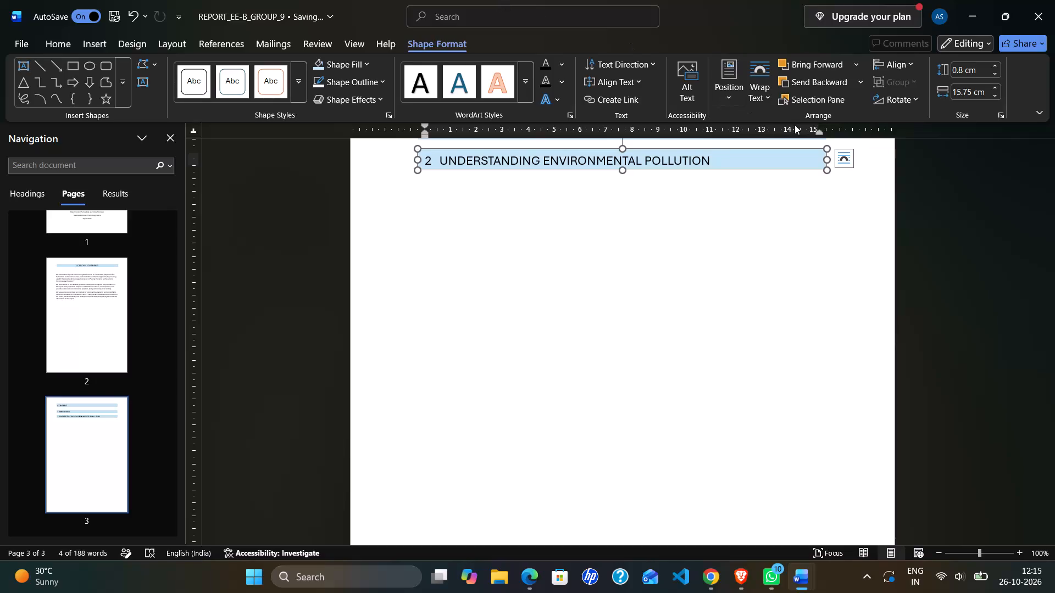
Set the text wrapping of the second entry, Introduction and CONTENT heading text boxes to Behind Text.
click(762, 98)
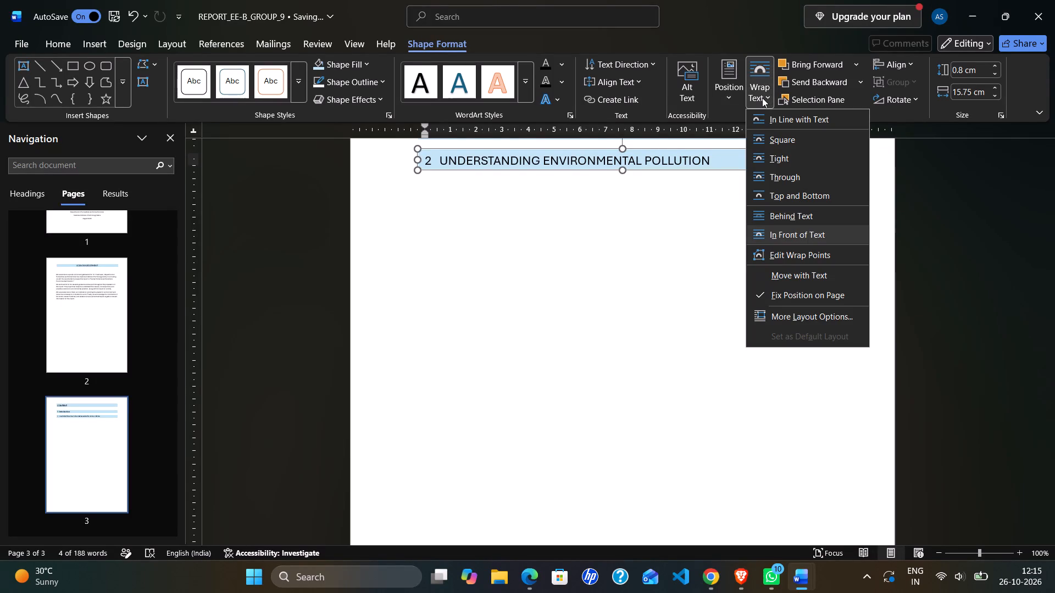
click(804, 213)
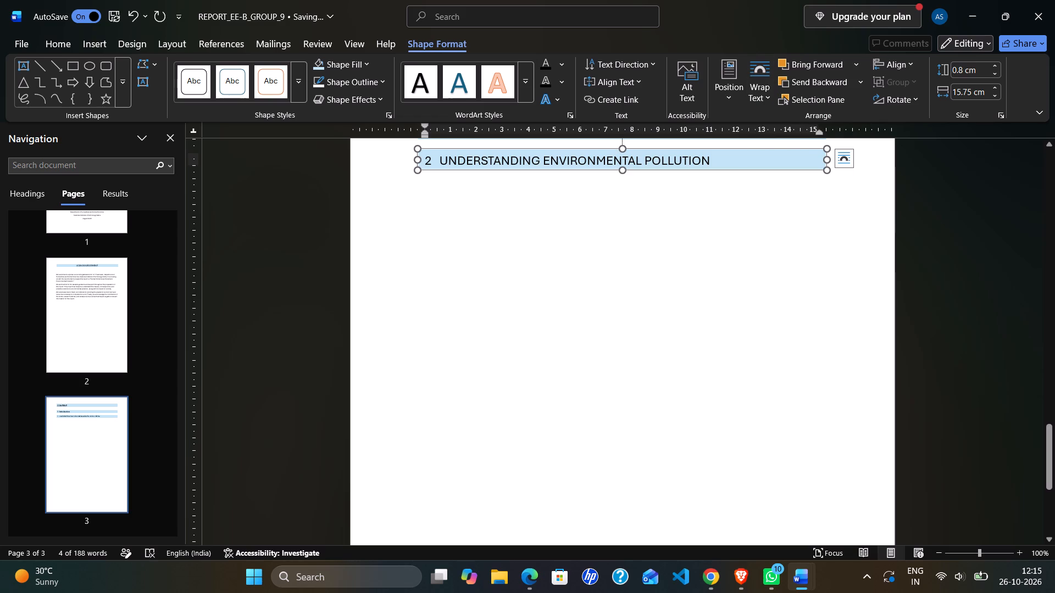
scroll(705, 191, up, 2)
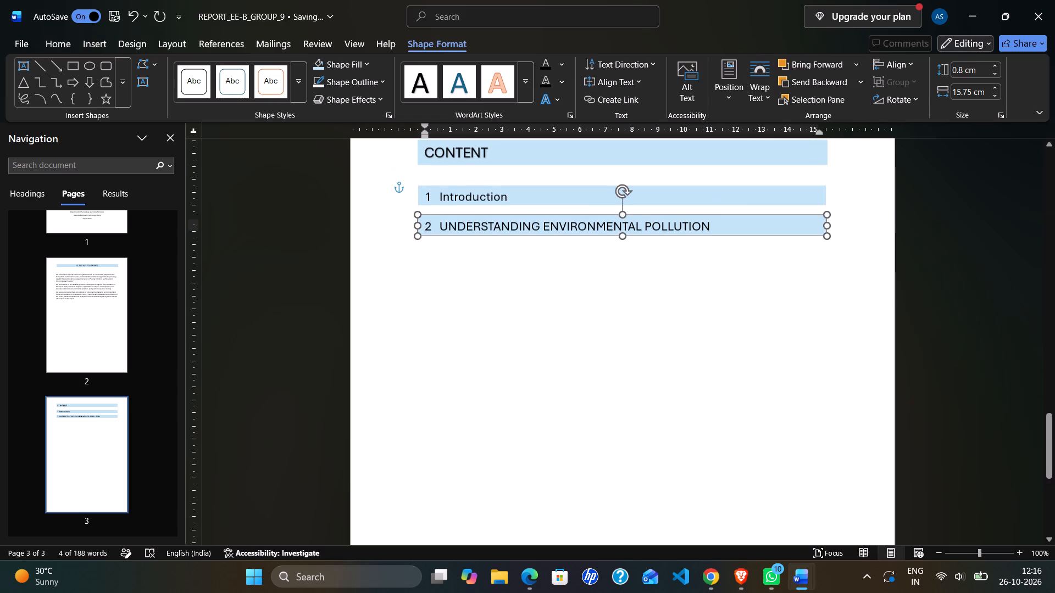
click(436, 250)
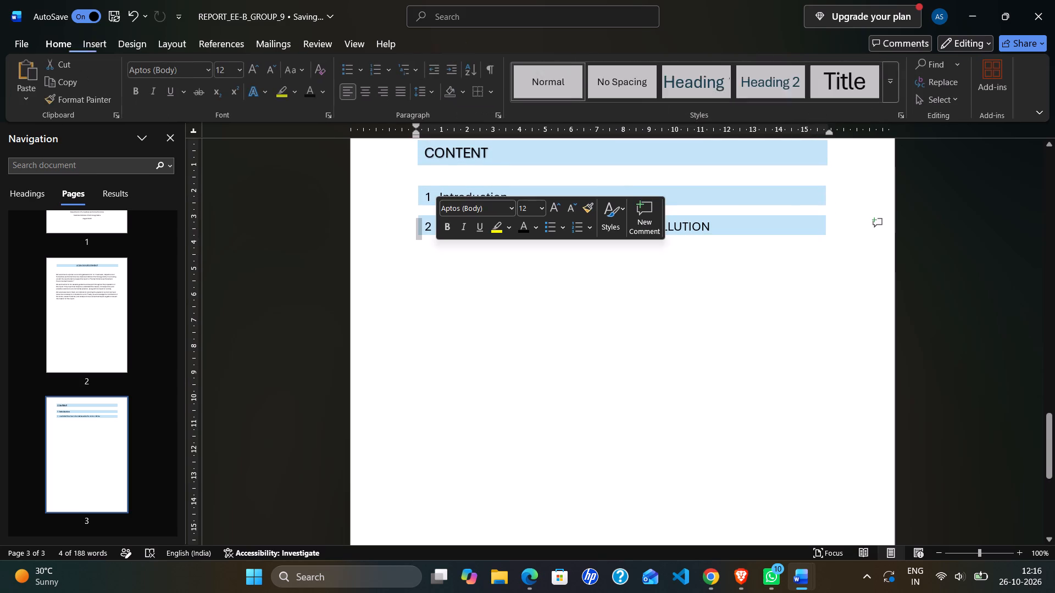
click(435, 248)
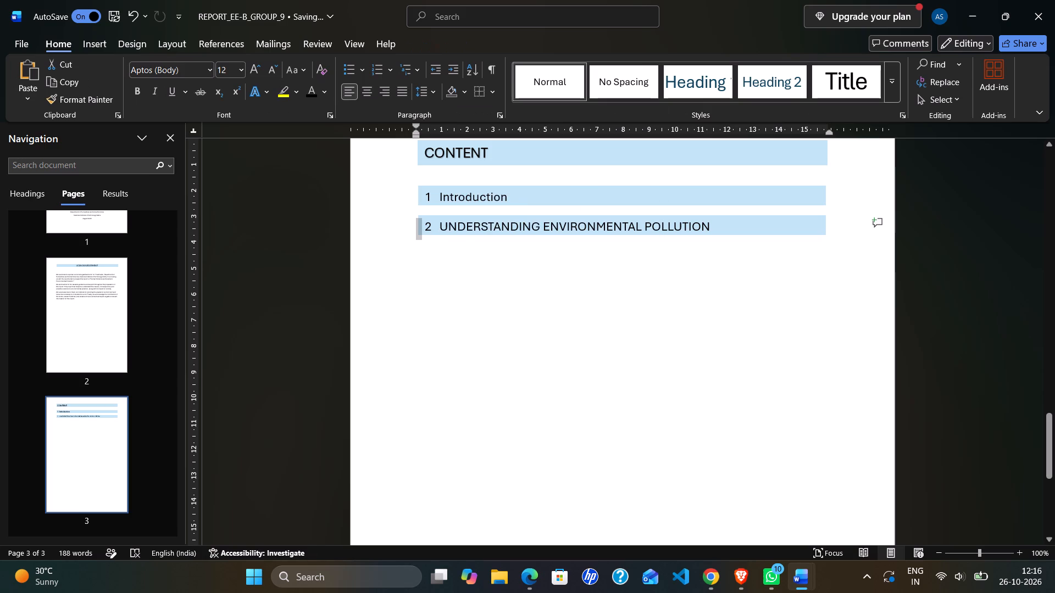
click(463, 200)
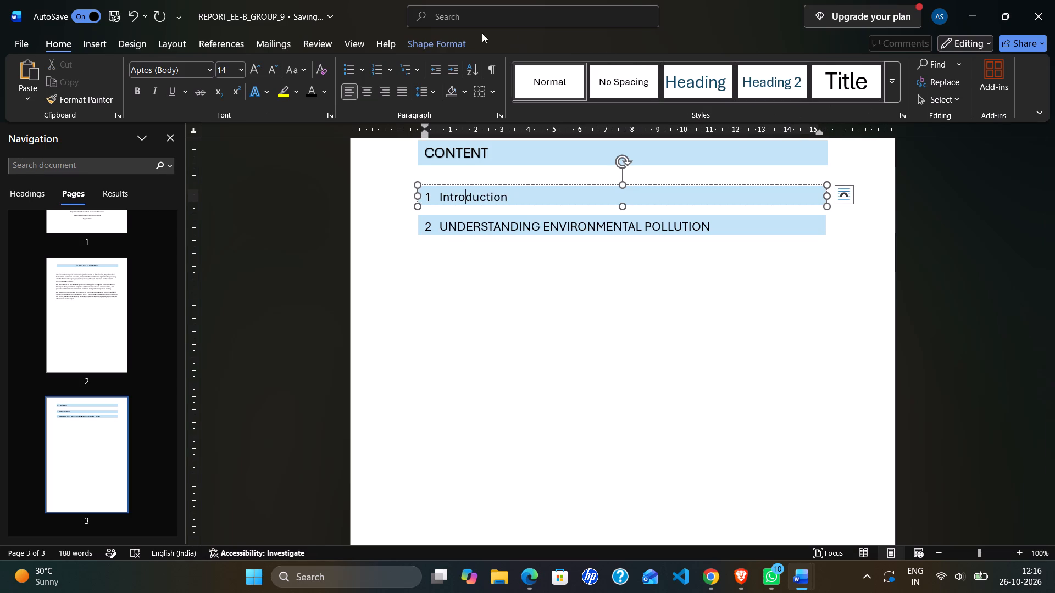
click(414, 51)
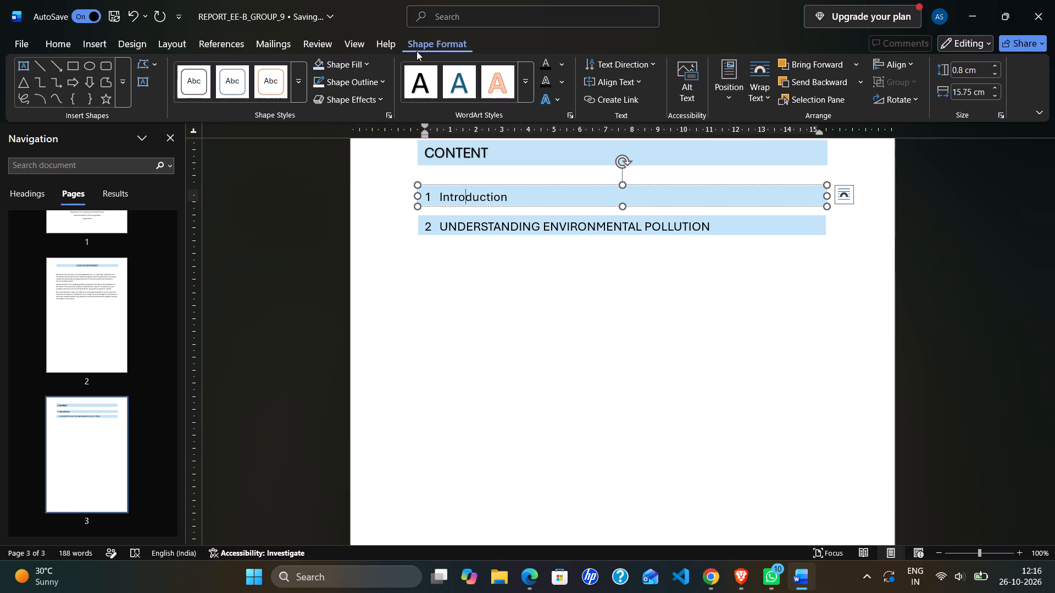
click(763, 81)
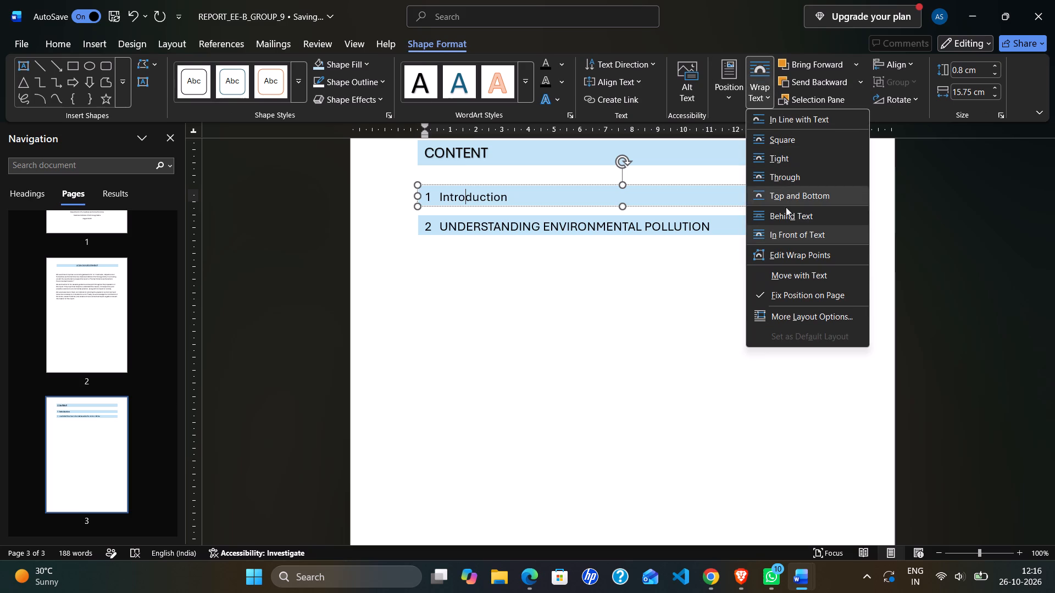
click(787, 222)
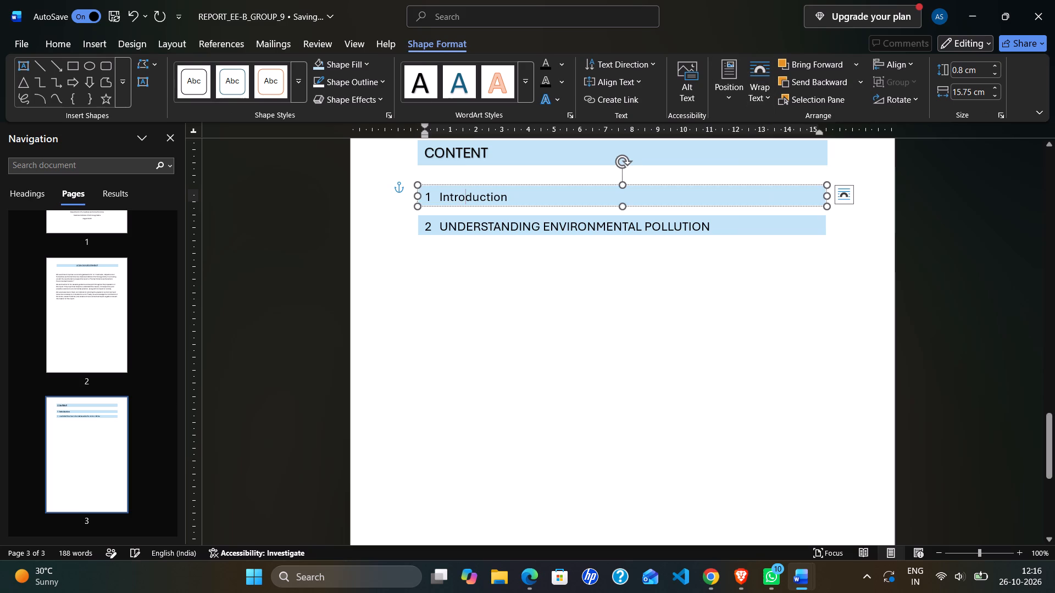
scroll(682, 170, up, 1)
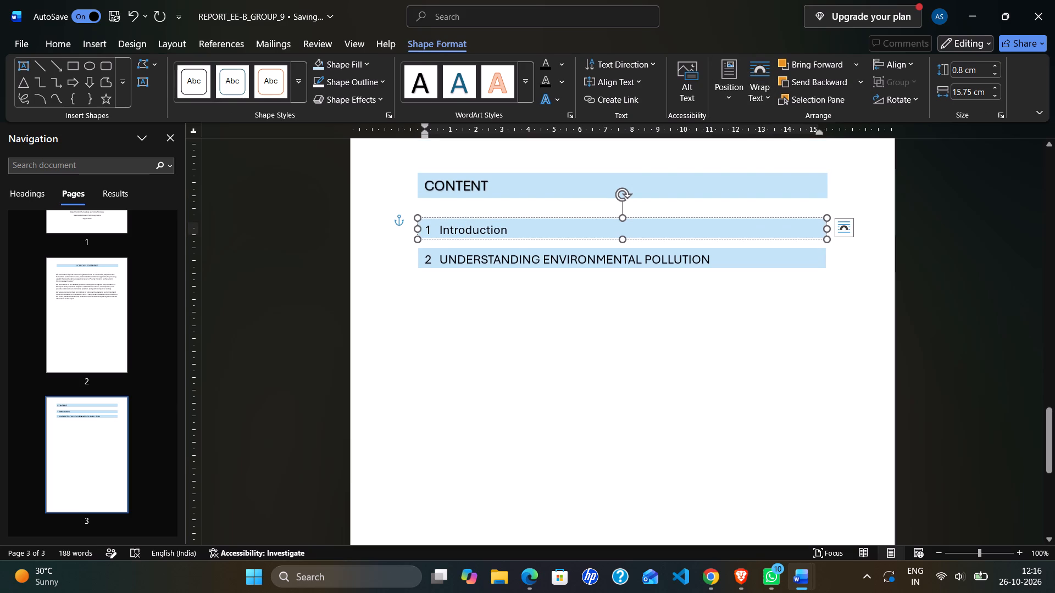
click(682, 189)
click(752, 83)
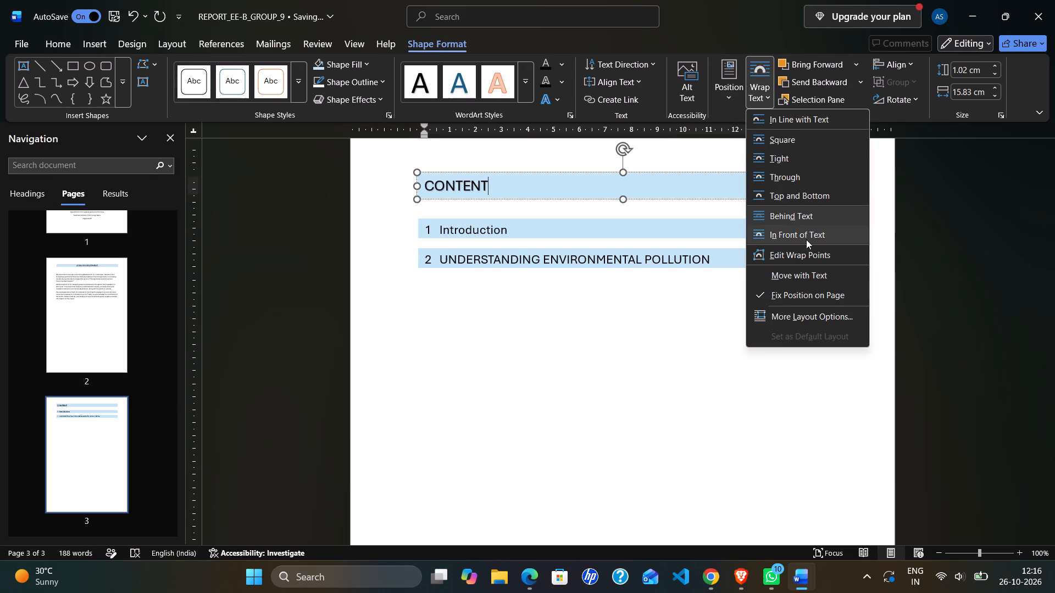
click(794, 215)
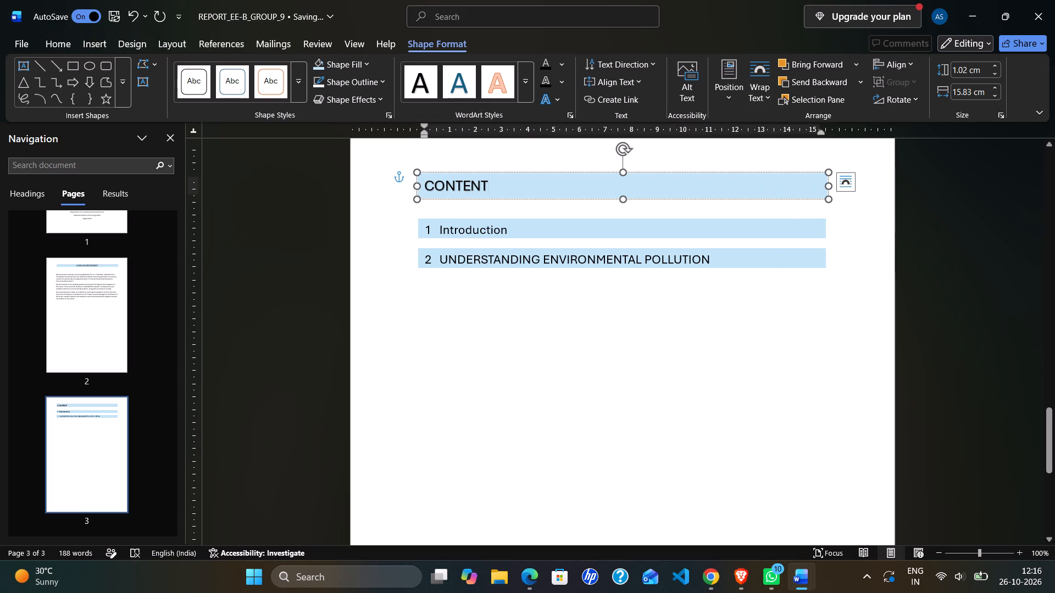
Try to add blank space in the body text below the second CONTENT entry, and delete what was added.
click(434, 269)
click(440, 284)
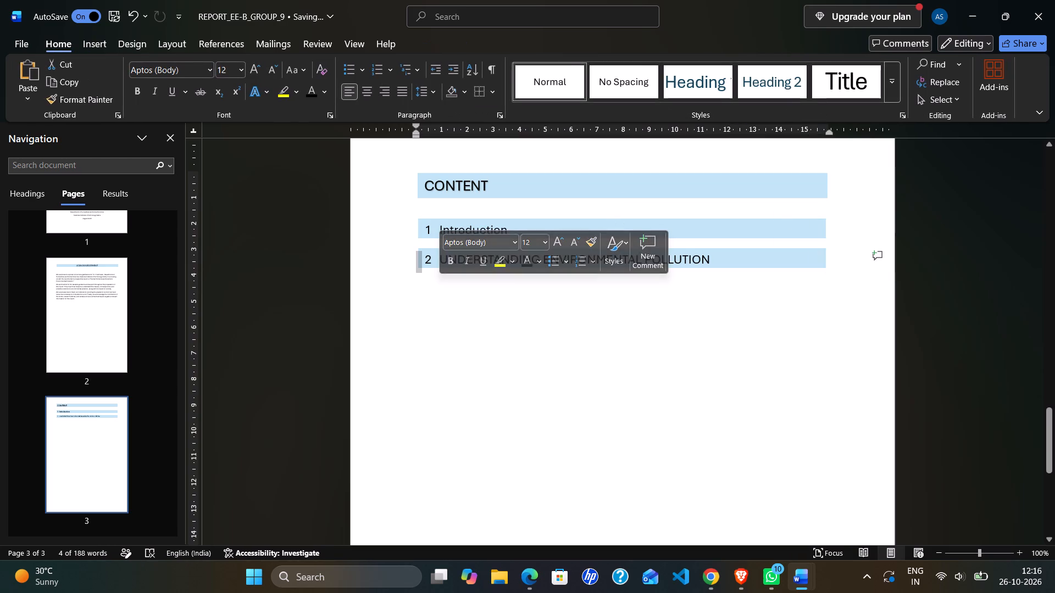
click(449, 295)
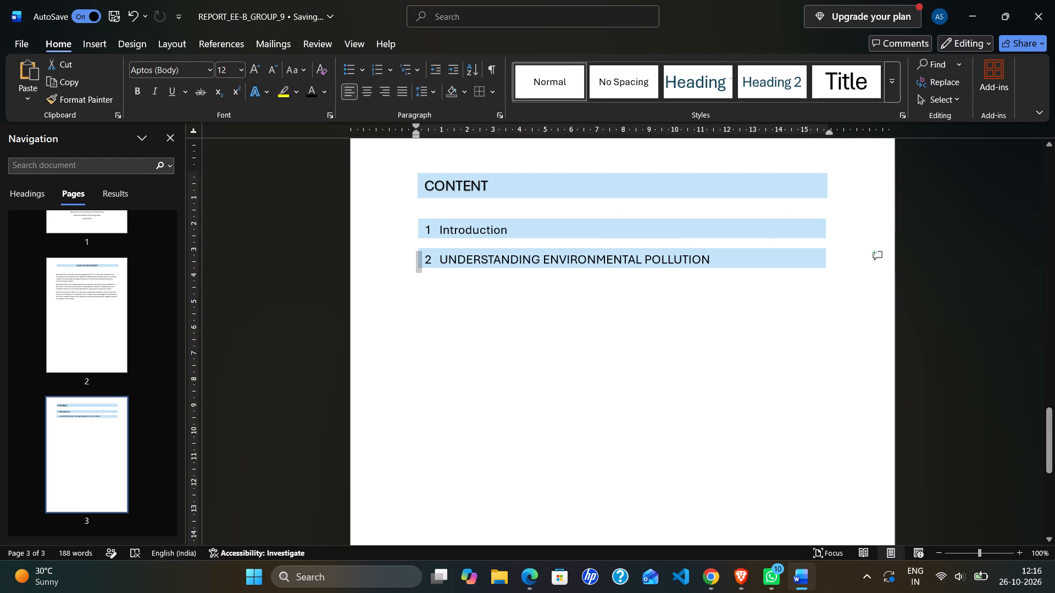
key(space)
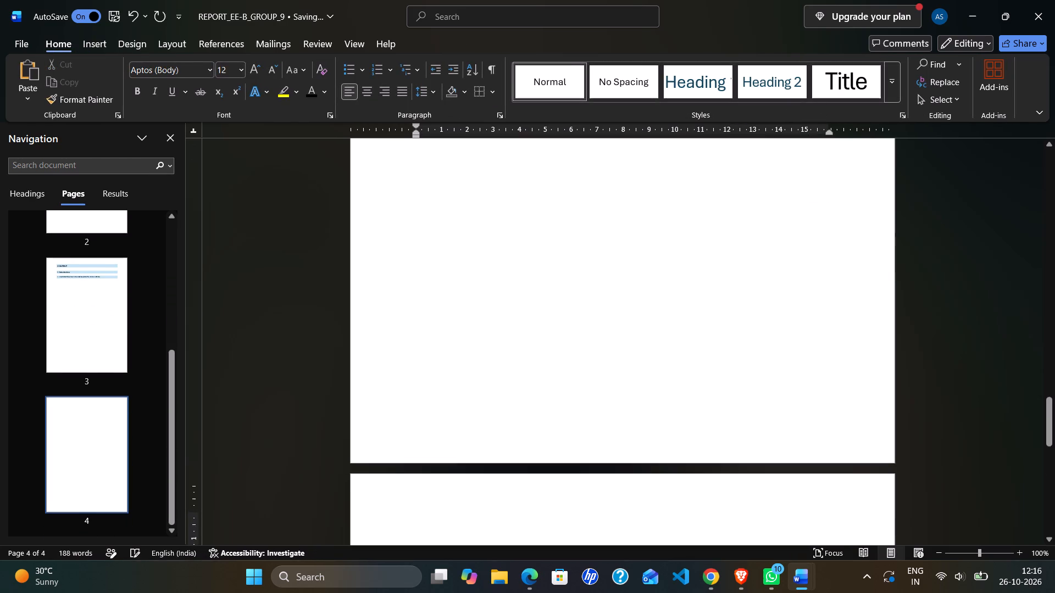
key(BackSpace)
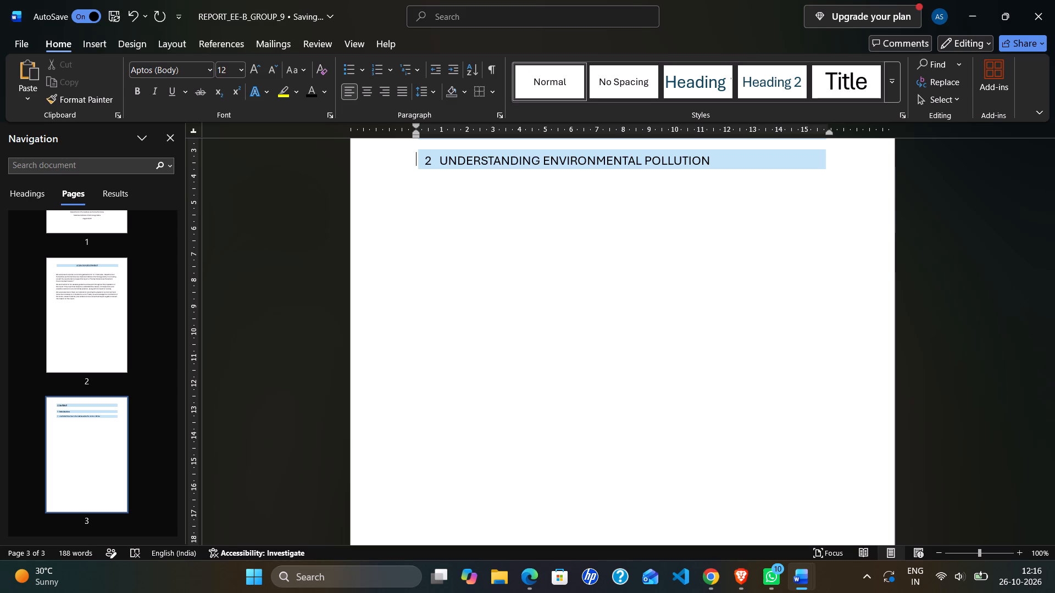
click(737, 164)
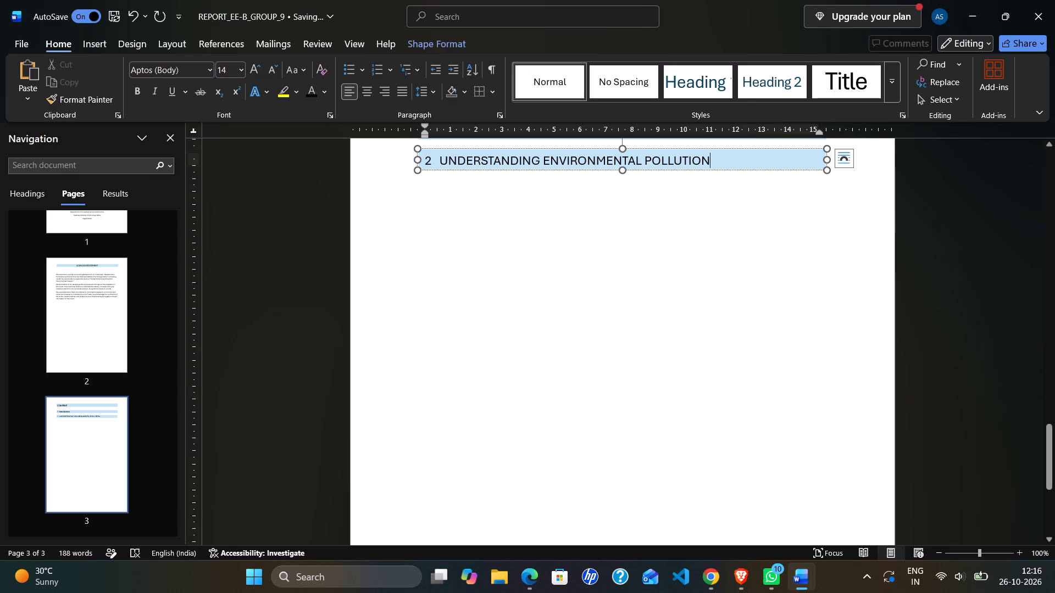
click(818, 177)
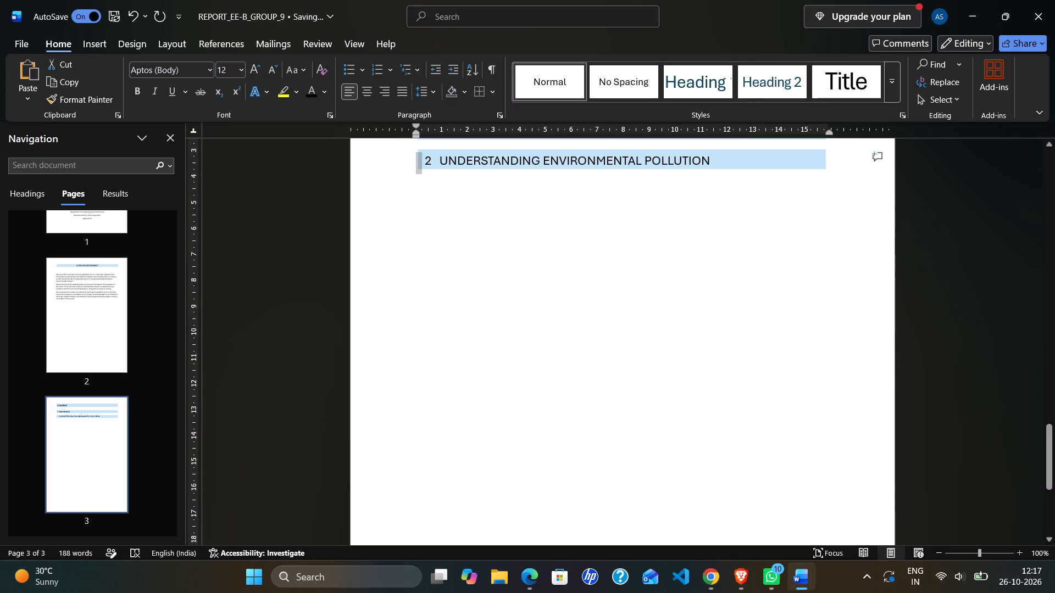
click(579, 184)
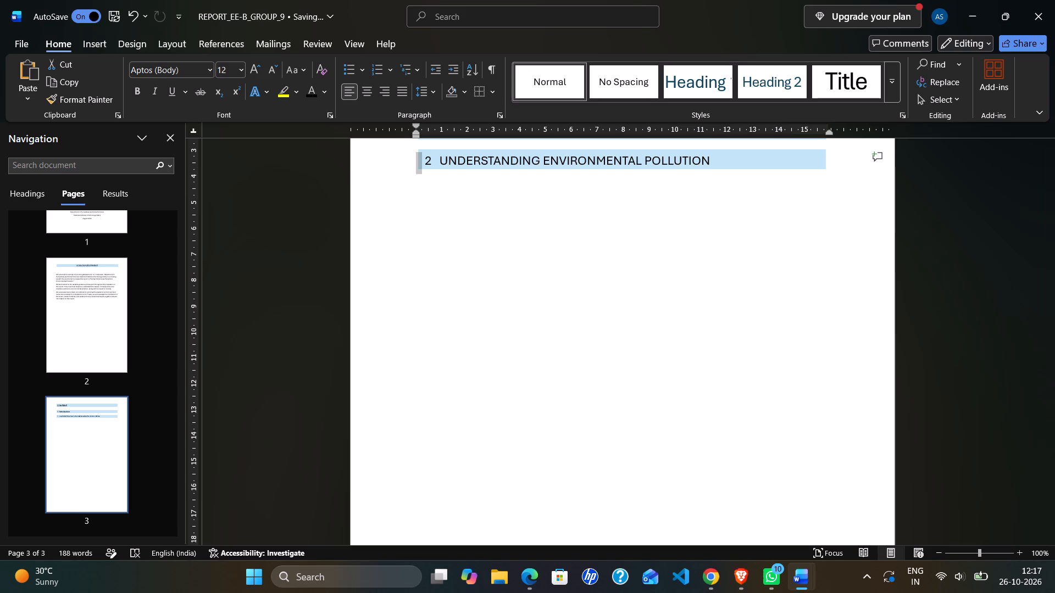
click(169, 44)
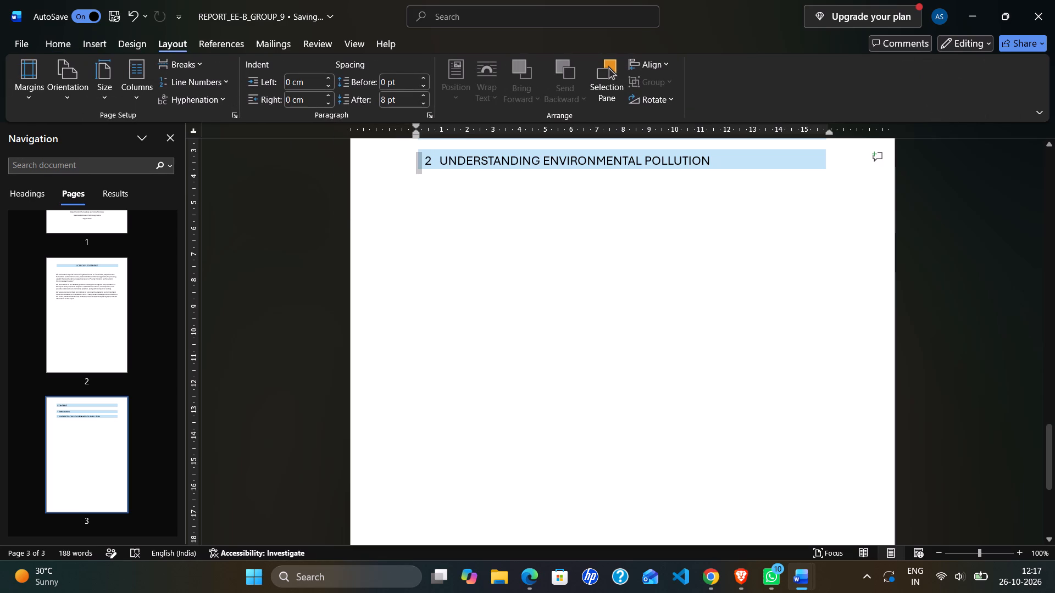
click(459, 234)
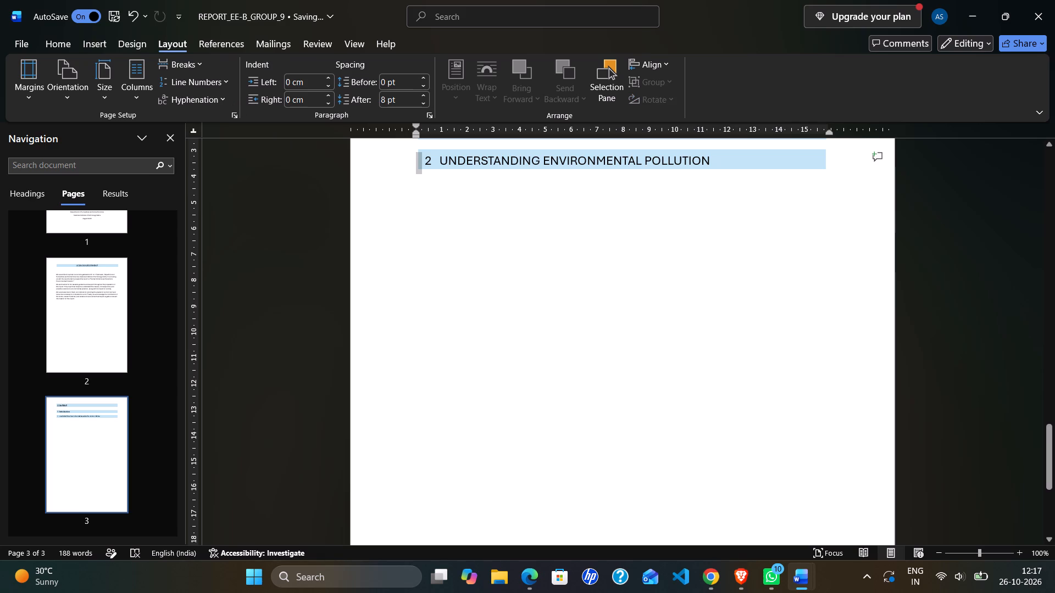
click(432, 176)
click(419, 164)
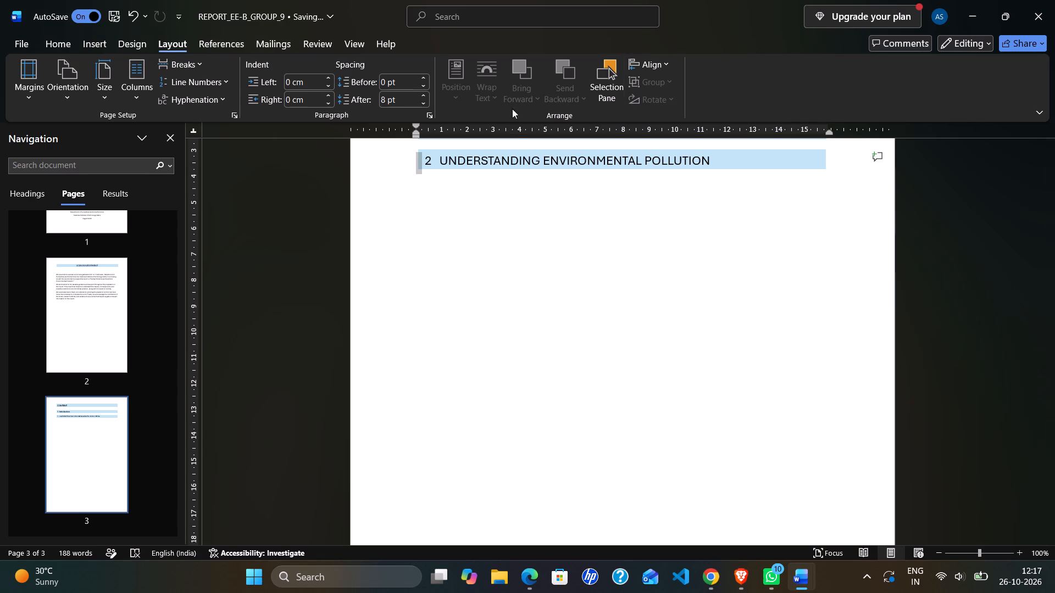
Move the anchor of the UNDERSTANDING ENVIRONMENTAL POLLUTION text box down to the paragraph beside that entry.
click(464, 170)
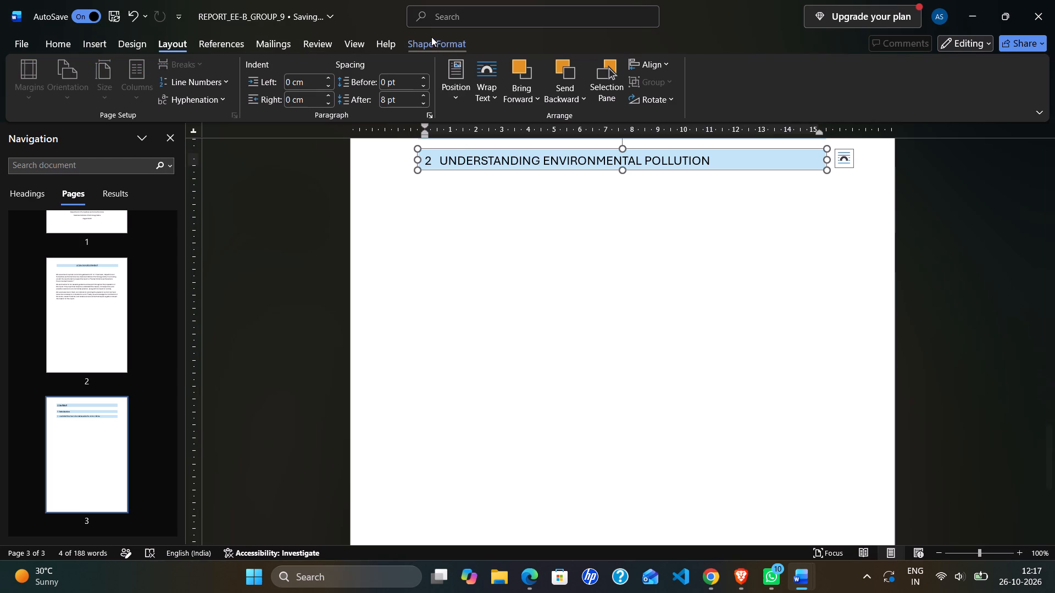
click(431, 37)
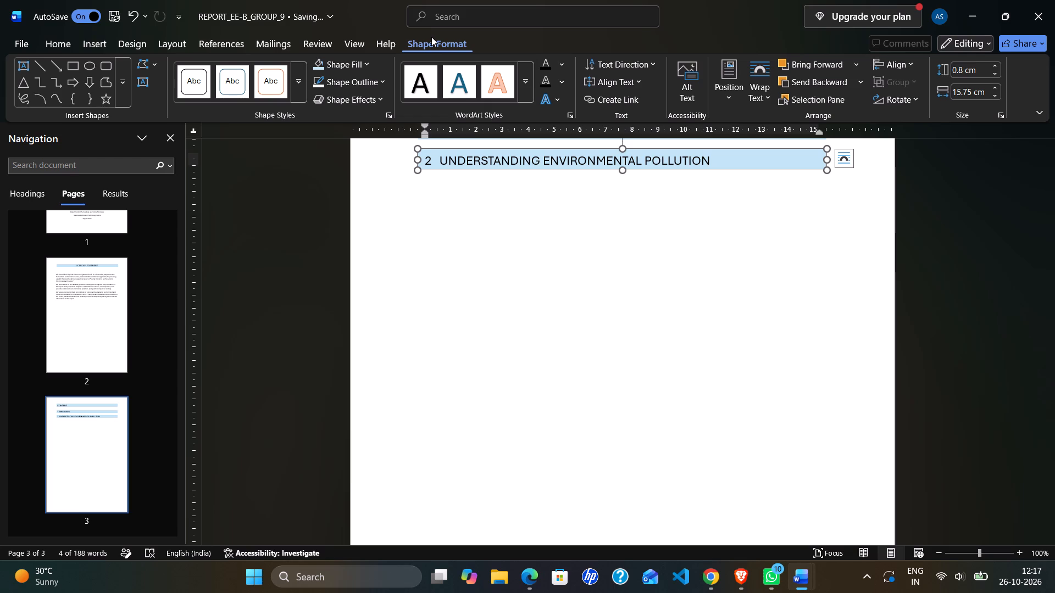
scroll(431, 37, up, 1)
scroll(535, 231, up, 2)
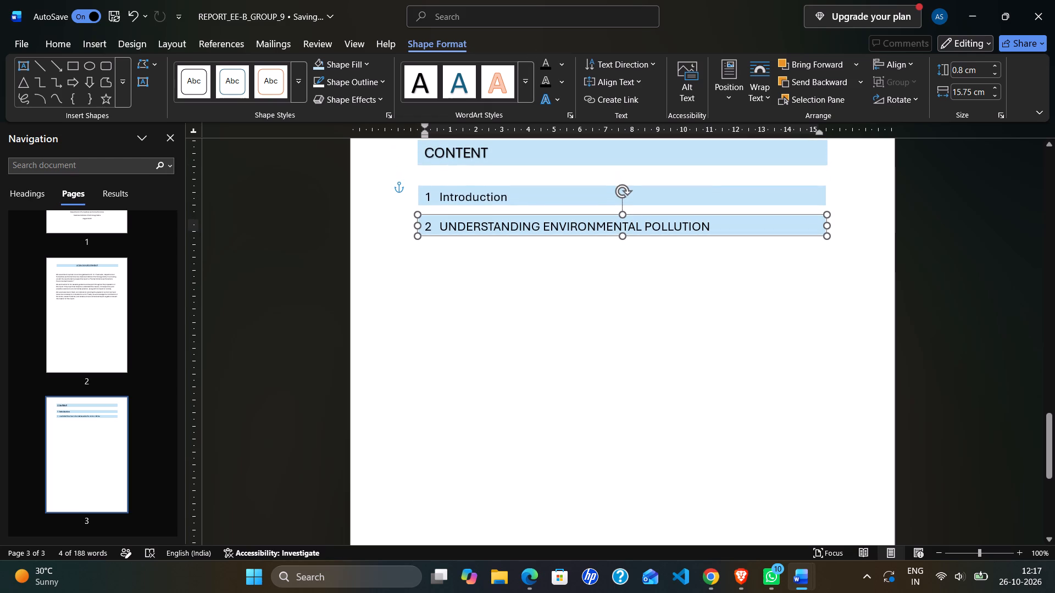
click(399, 188)
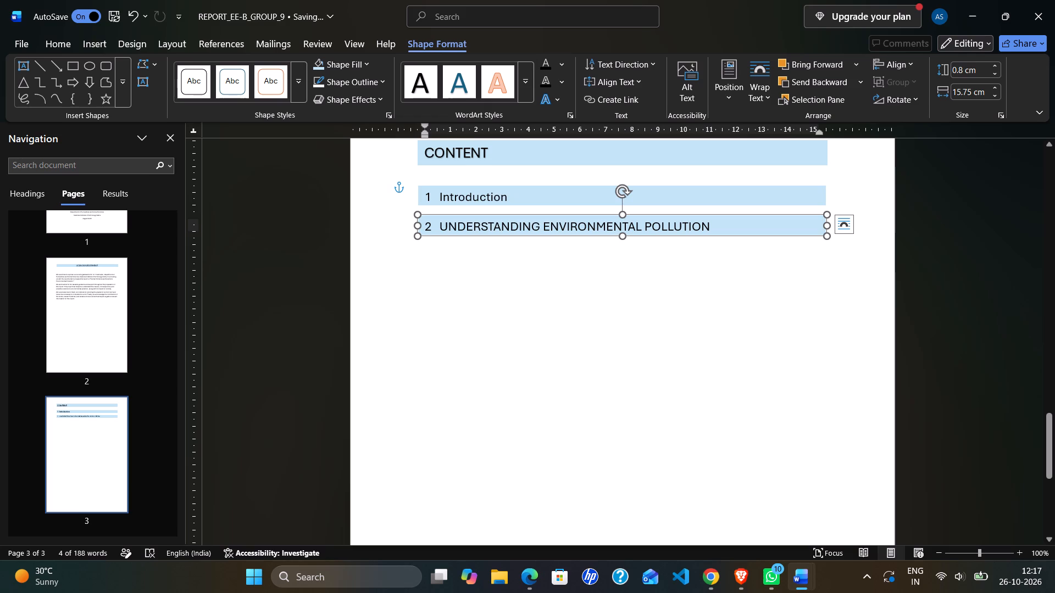
click(399, 188)
drag(399, 188, 399, 197)
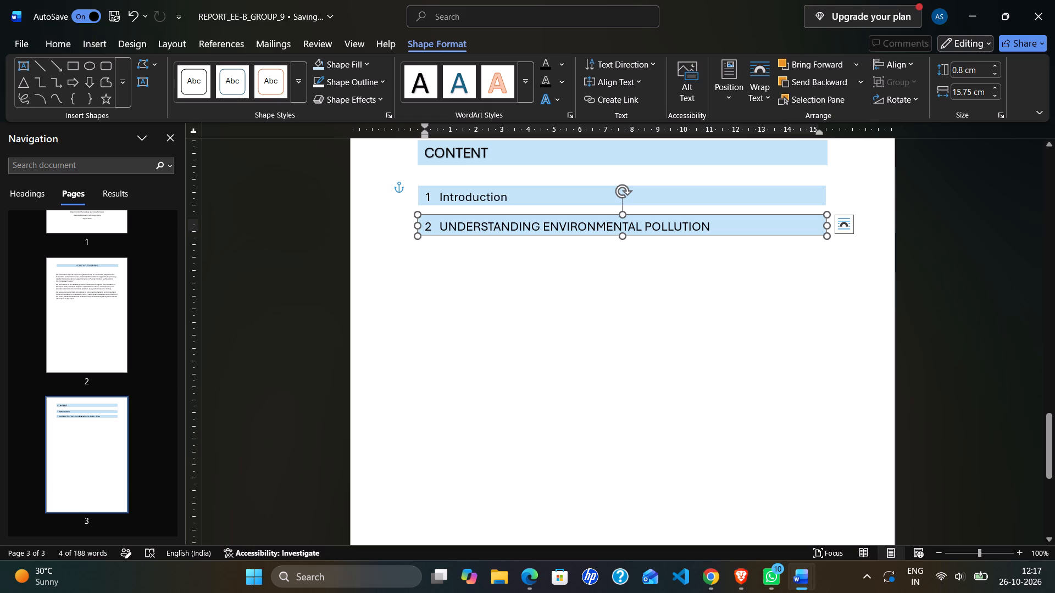
click(401, 183)
drag(401, 189, 402, 231)
drag(402, 231, 402, 246)
click(402, 247)
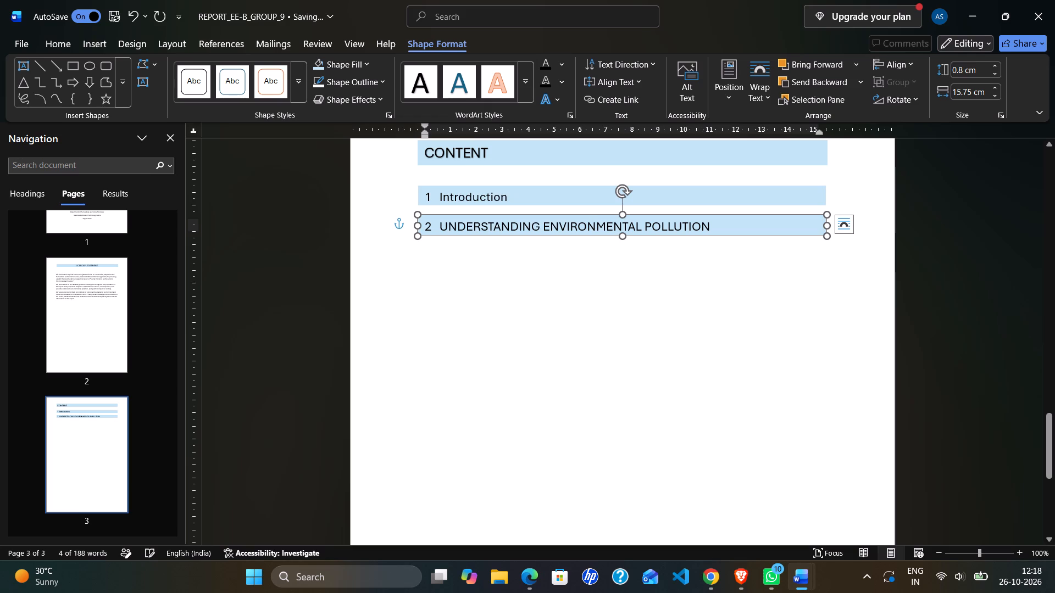
click(402, 247)
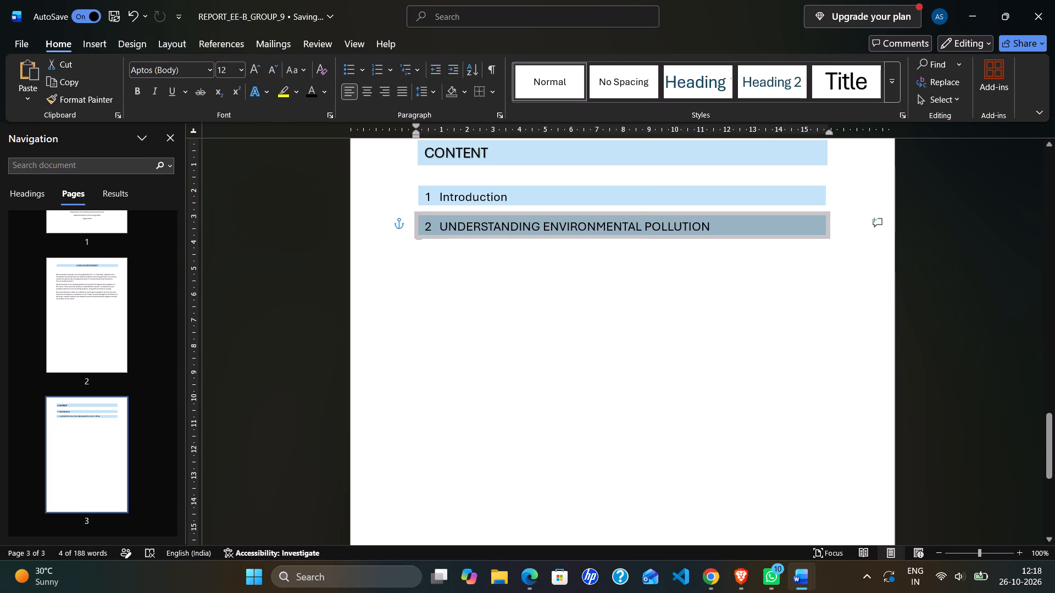
drag(396, 226, 399, 253)
click(443, 261)
click(418, 226)
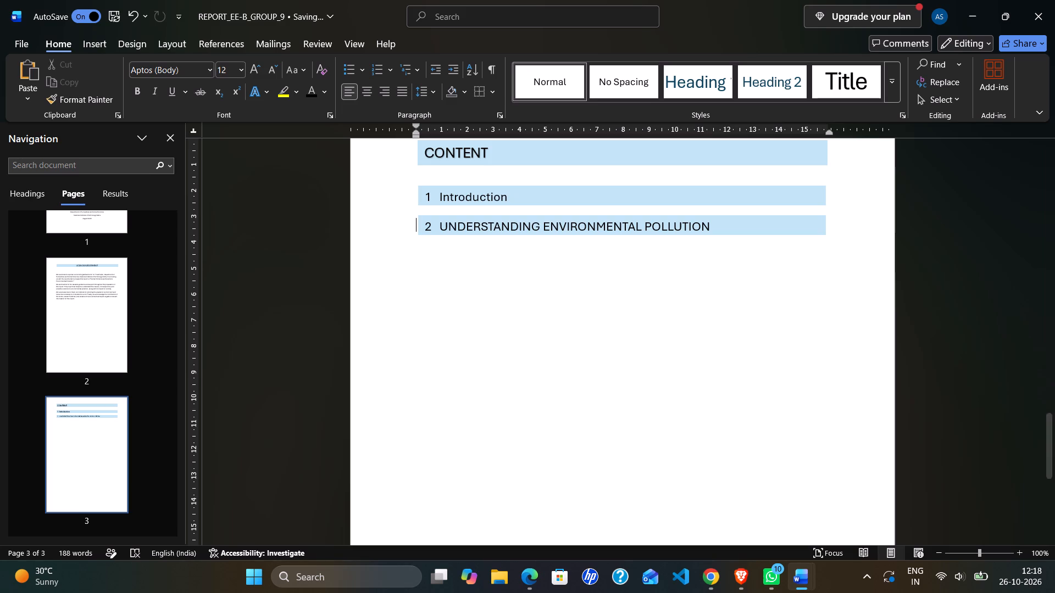
Select the UNDERSTANDING ENVIRONMENTAL POLLUTION text box and open its shape formatting options.
click(469, 221)
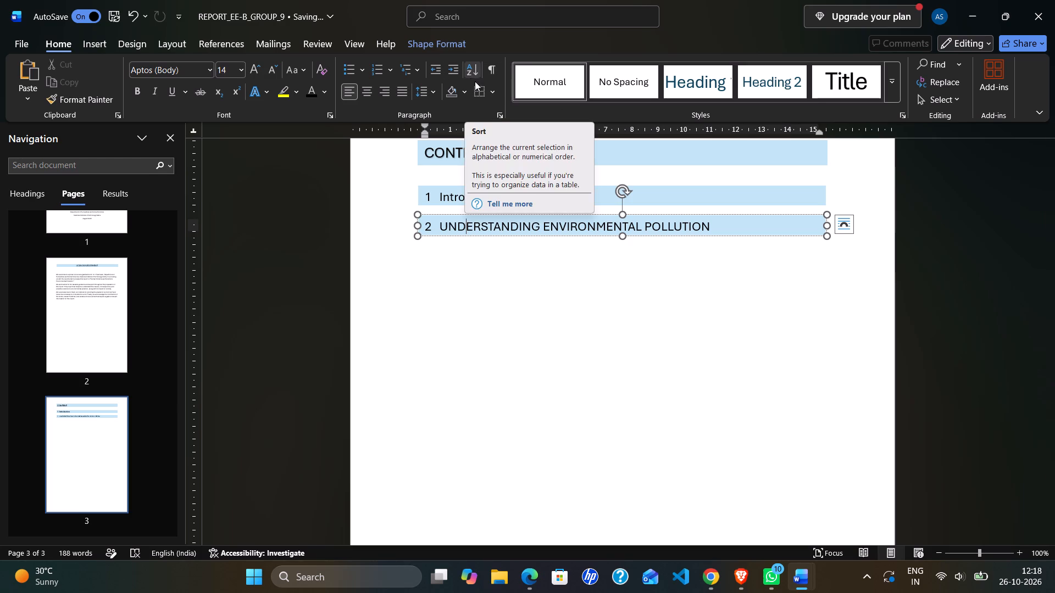
click(433, 40)
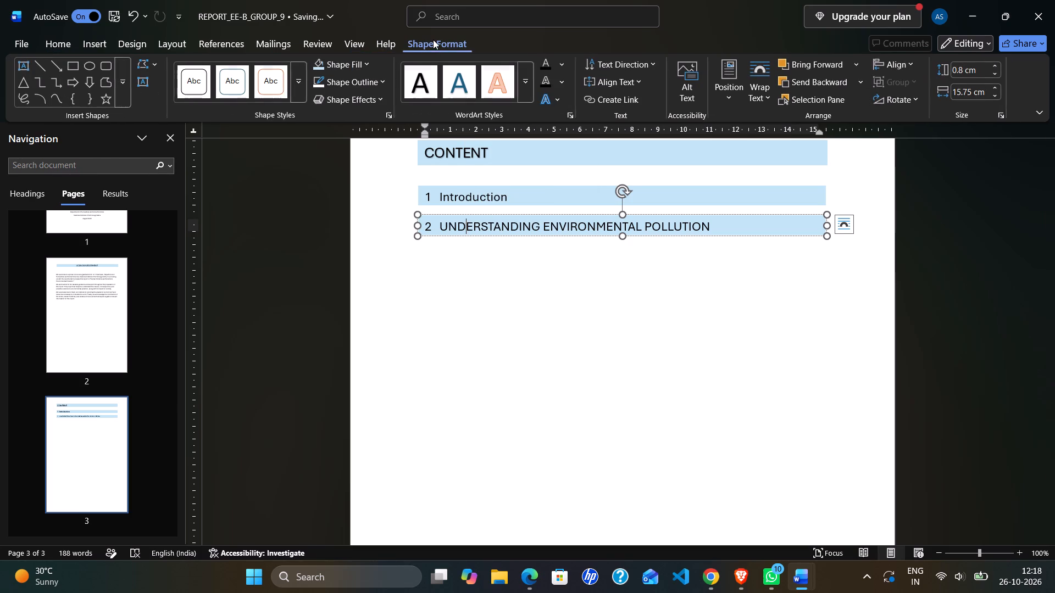